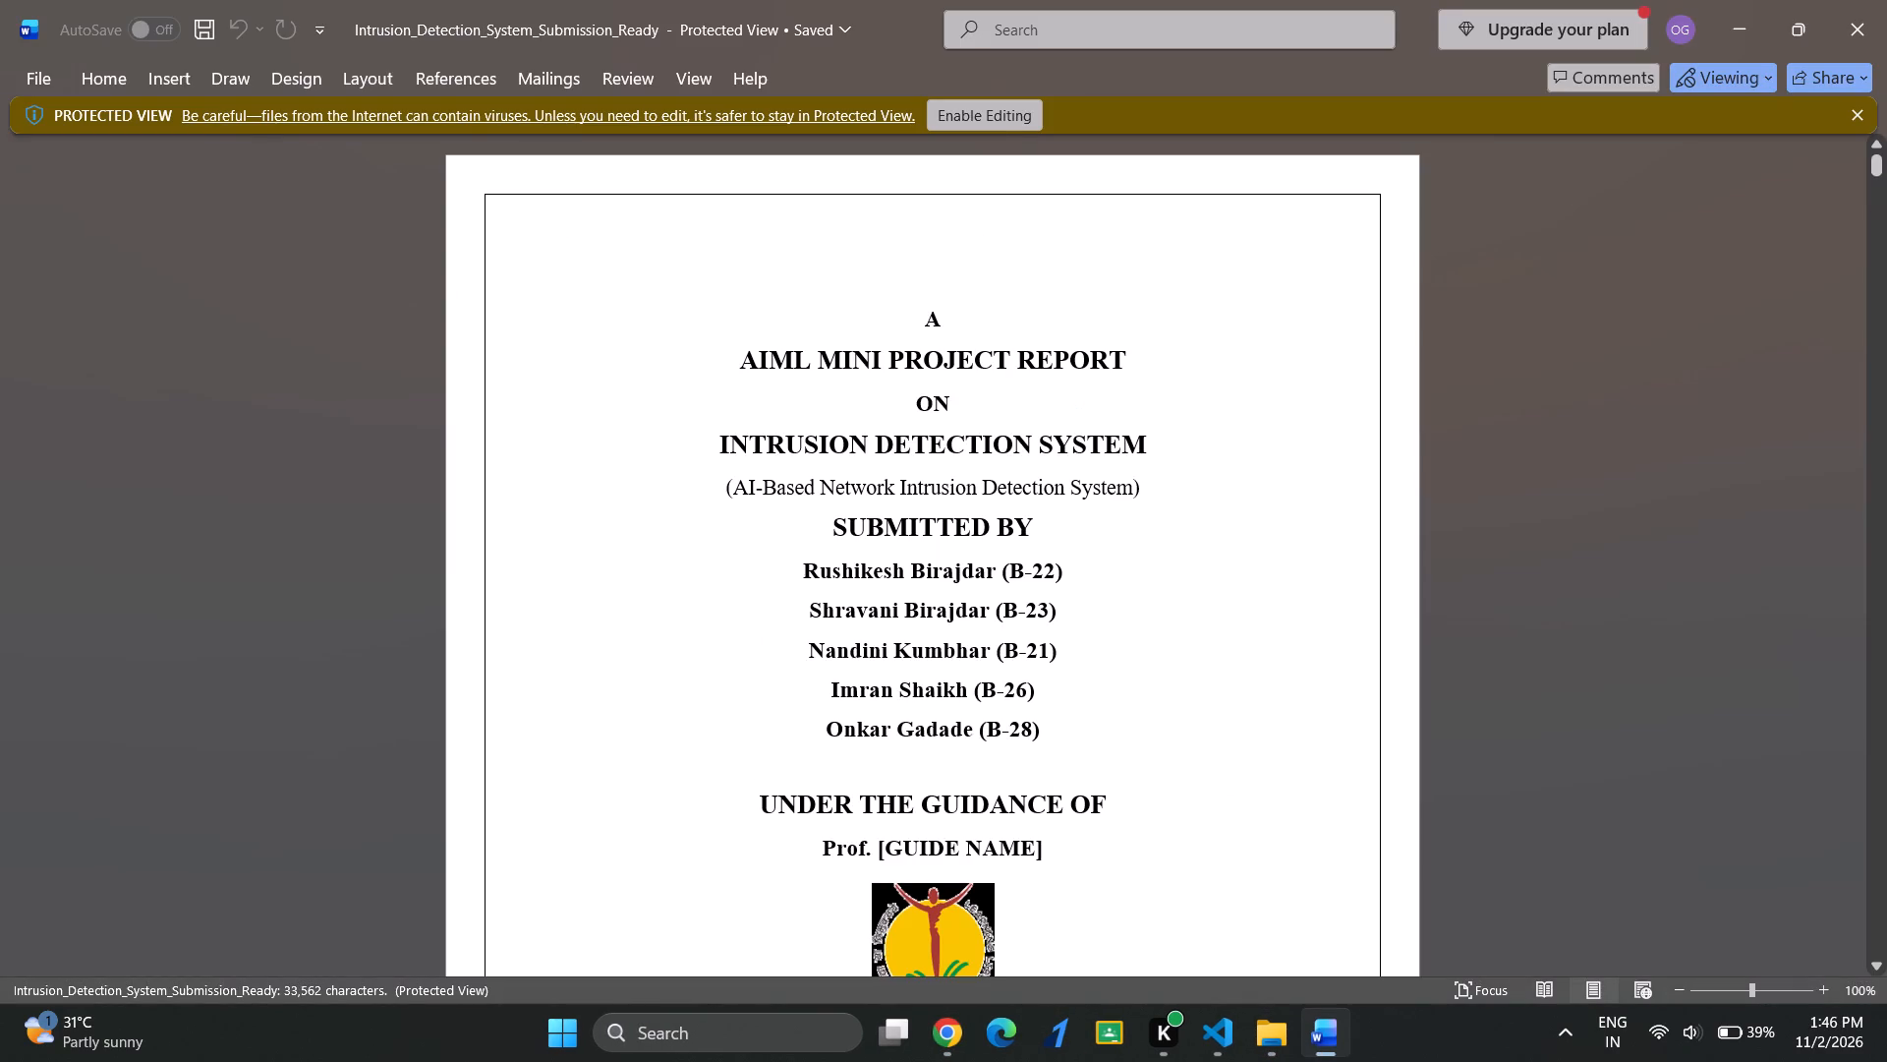
{"action": "left_click", "coordinate": [1010, 113]}
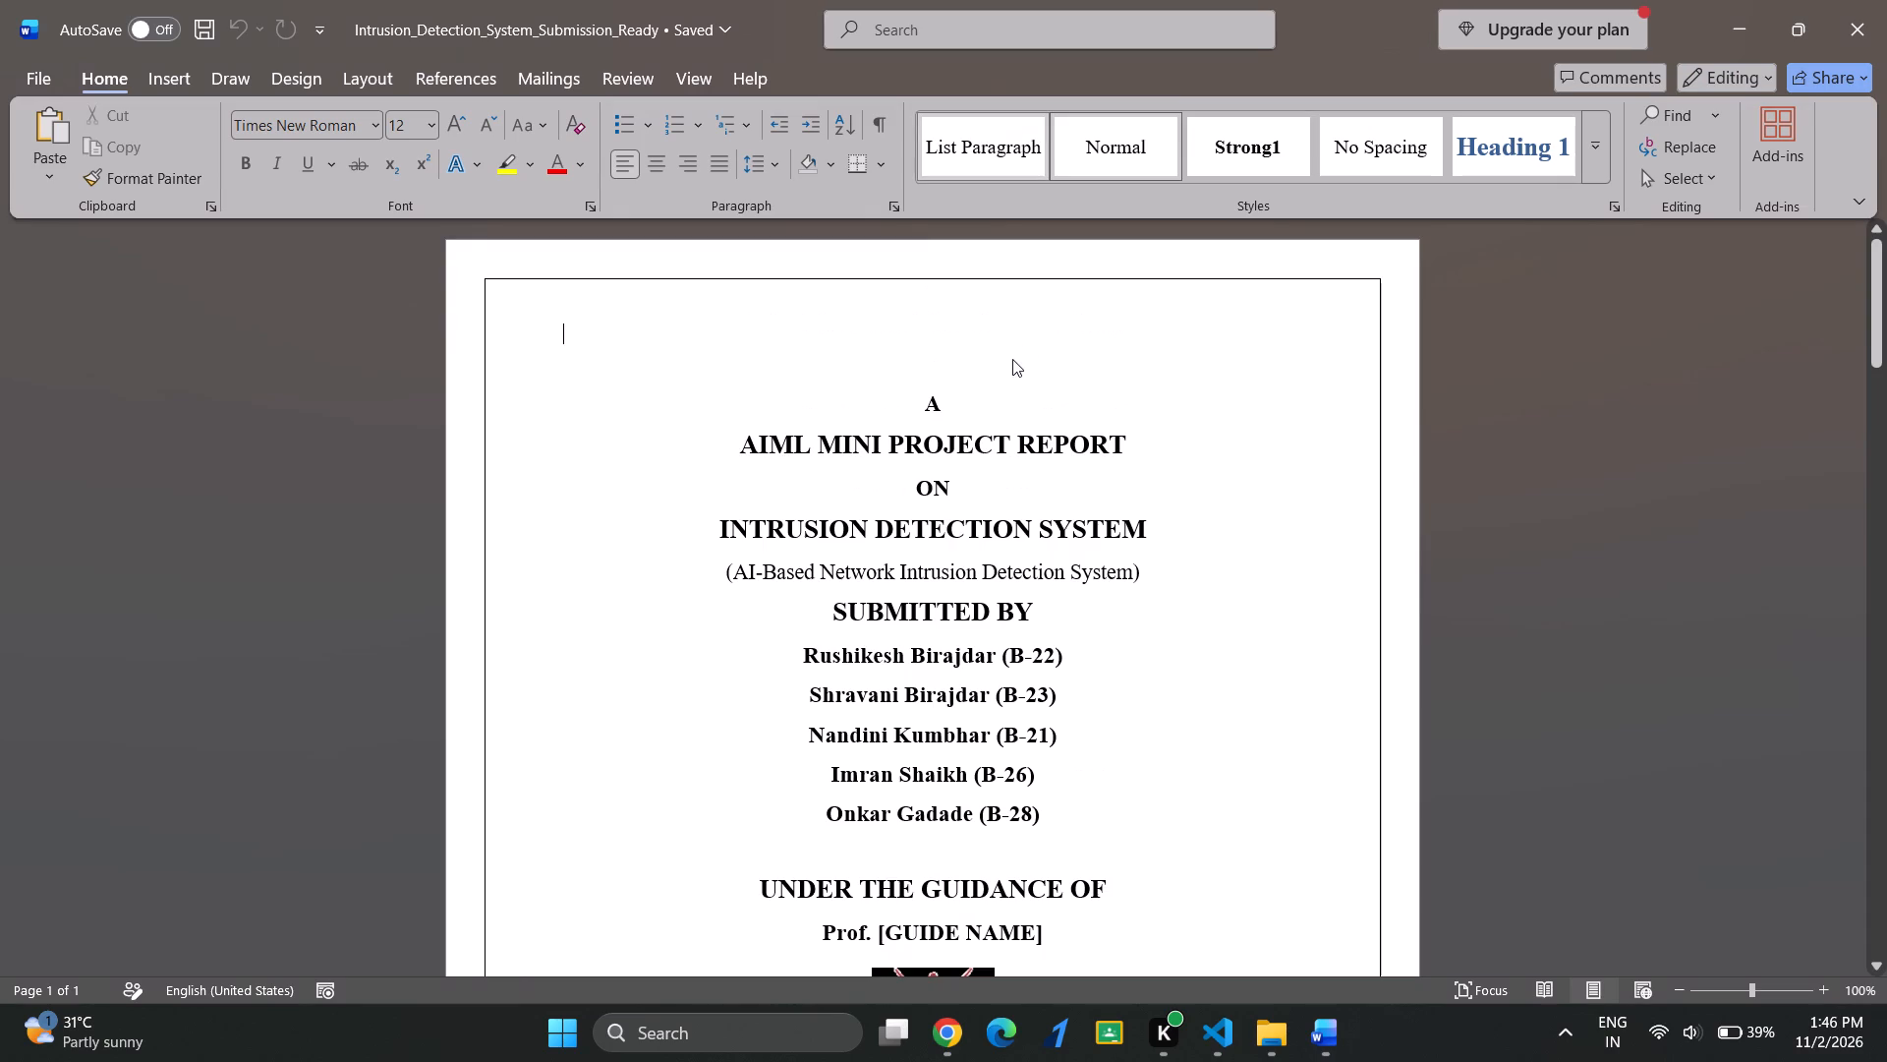
Remove one blank line above the "A" heading at the top of the cover page.
{"action": "scroll", "coordinate": [1012, 359], "scroll_direction": "down", "scroll_amount": 2}
{"action": "scroll", "coordinate": [1048, 501], "scroll_direction": "down", "scroll_amount": 1}
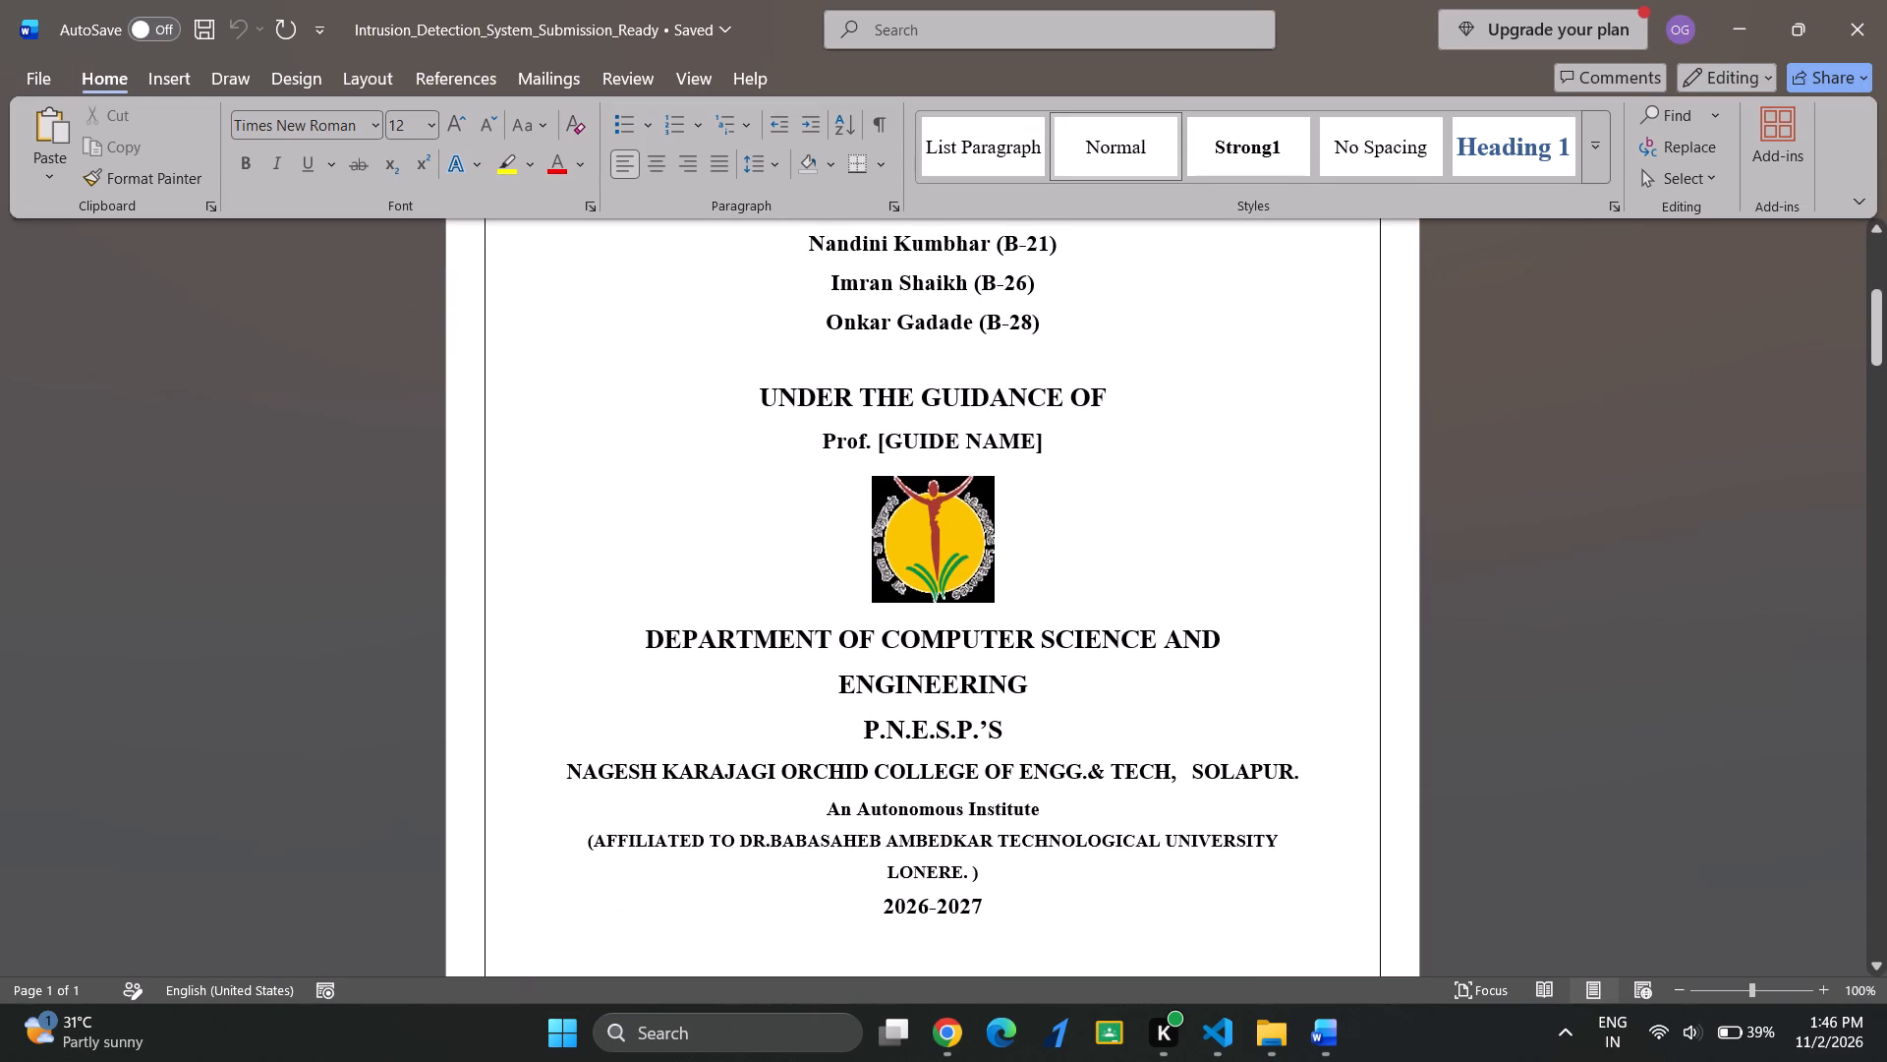
{"action": "left_click", "coordinate": [947, 532]}
{"action": "scroll", "coordinate": [1183, 508], "scroll_direction": "up", "scroll_amount": 3}
{"action": "scroll", "coordinate": [1171, 610], "scroll_direction": "up", "scroll_amount": 1}
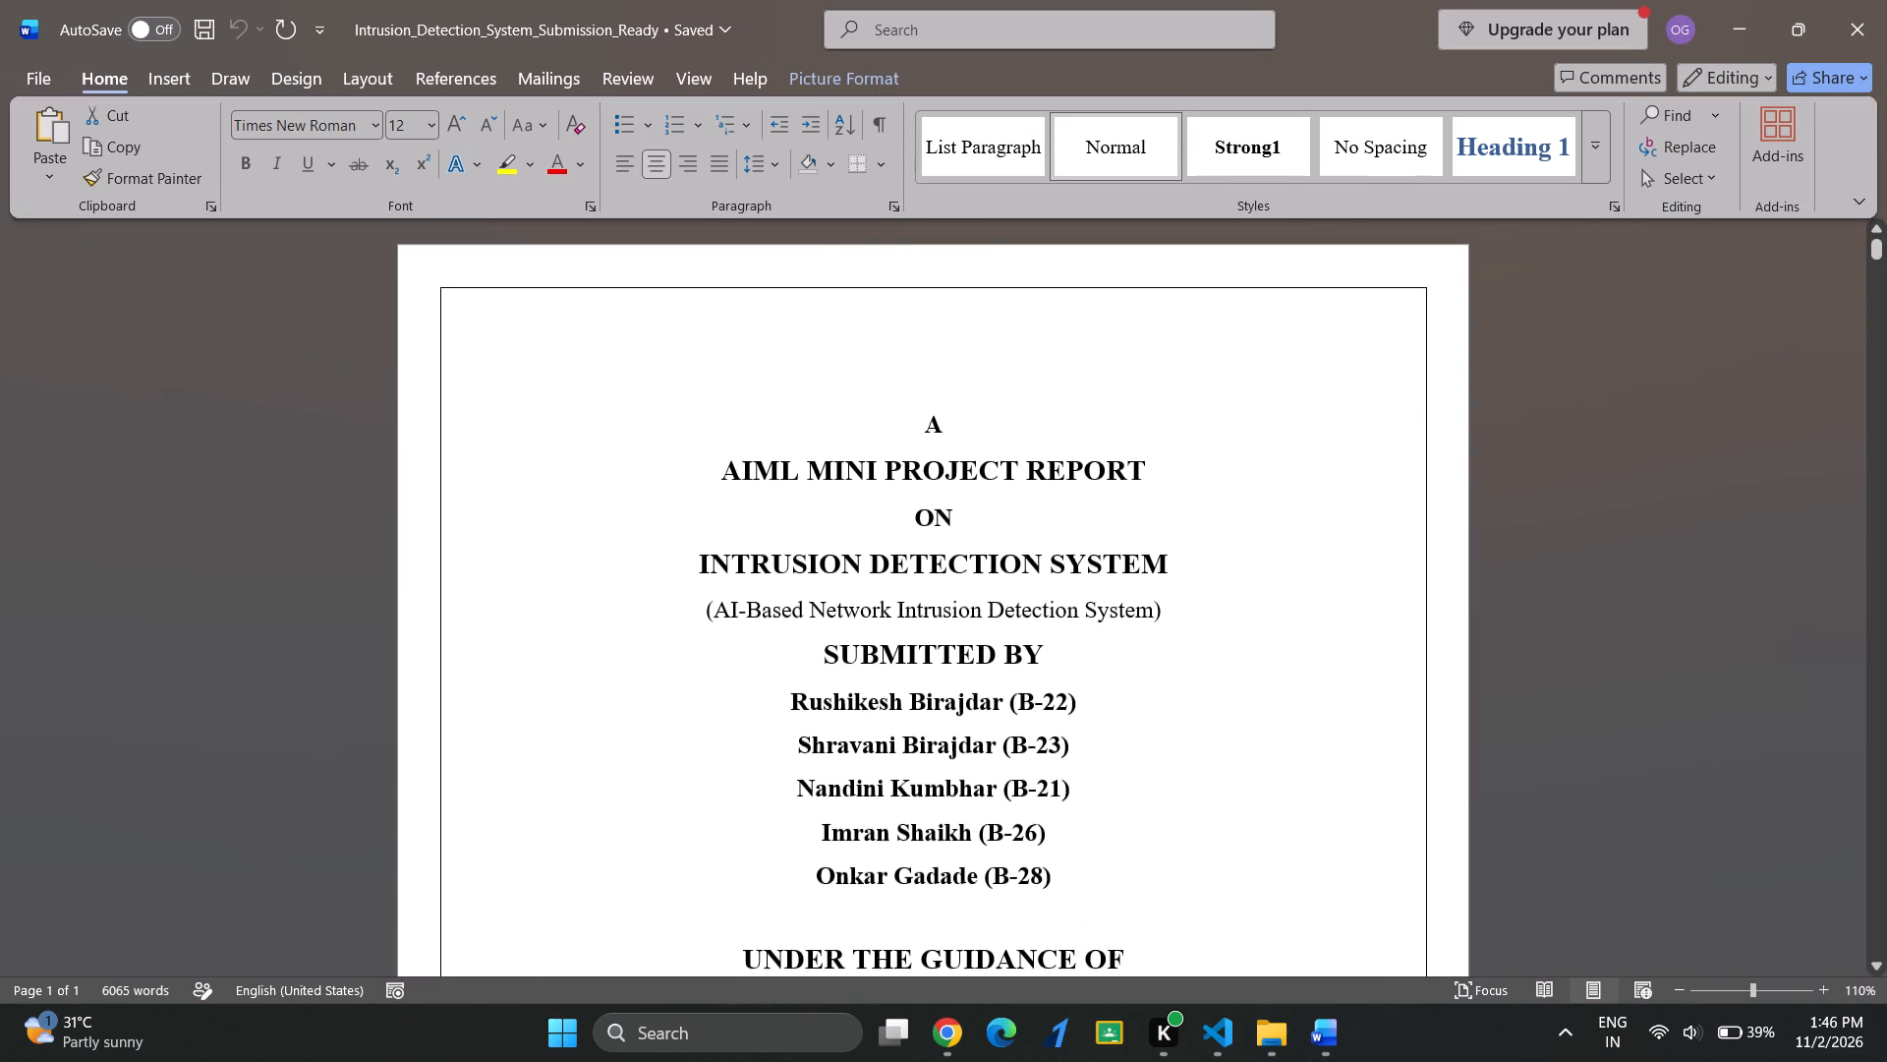
{"action": "left_click", "coordinate": [987, 348]}
{"action": "key", "text": "BackSpace"}
{"action": "key", "text": "BackSpace"}
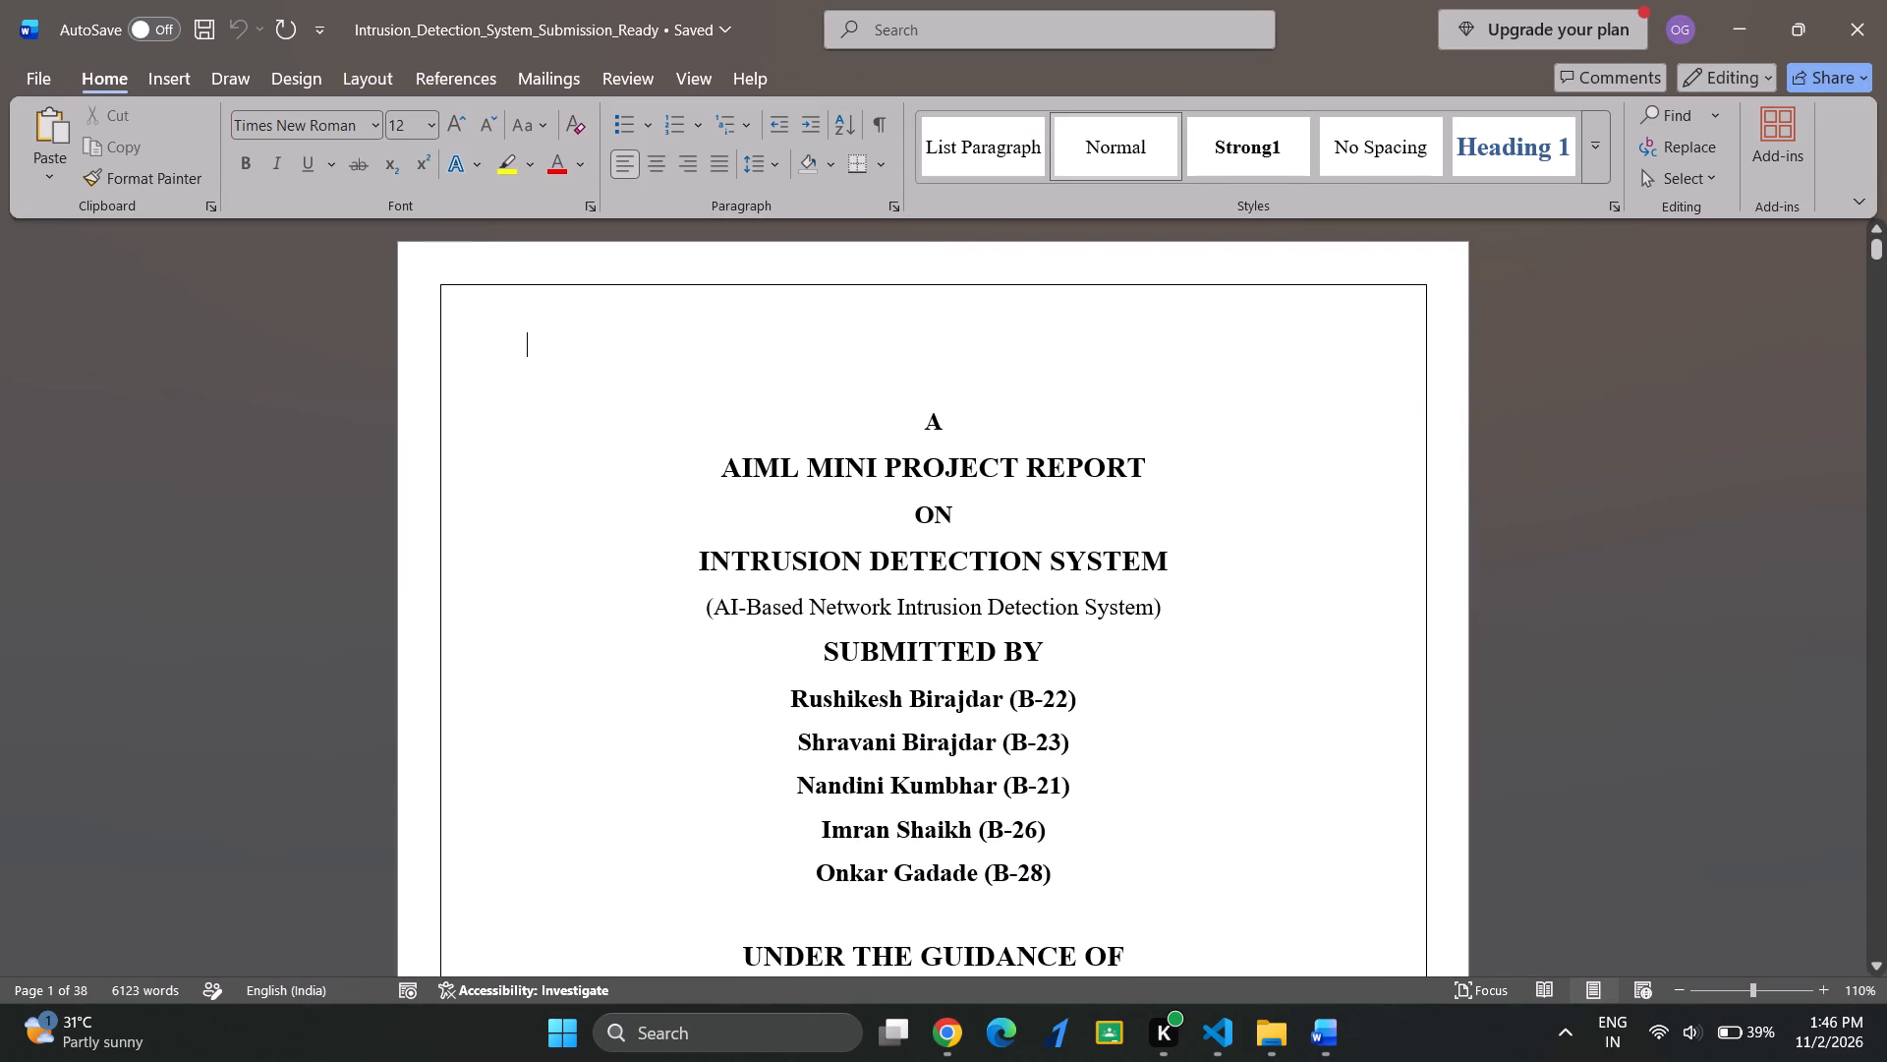
{"action": "key", "text": "Down"}
{"action": "key", "text": "BackSpace"}
{"action": "key", "text": "Down"}
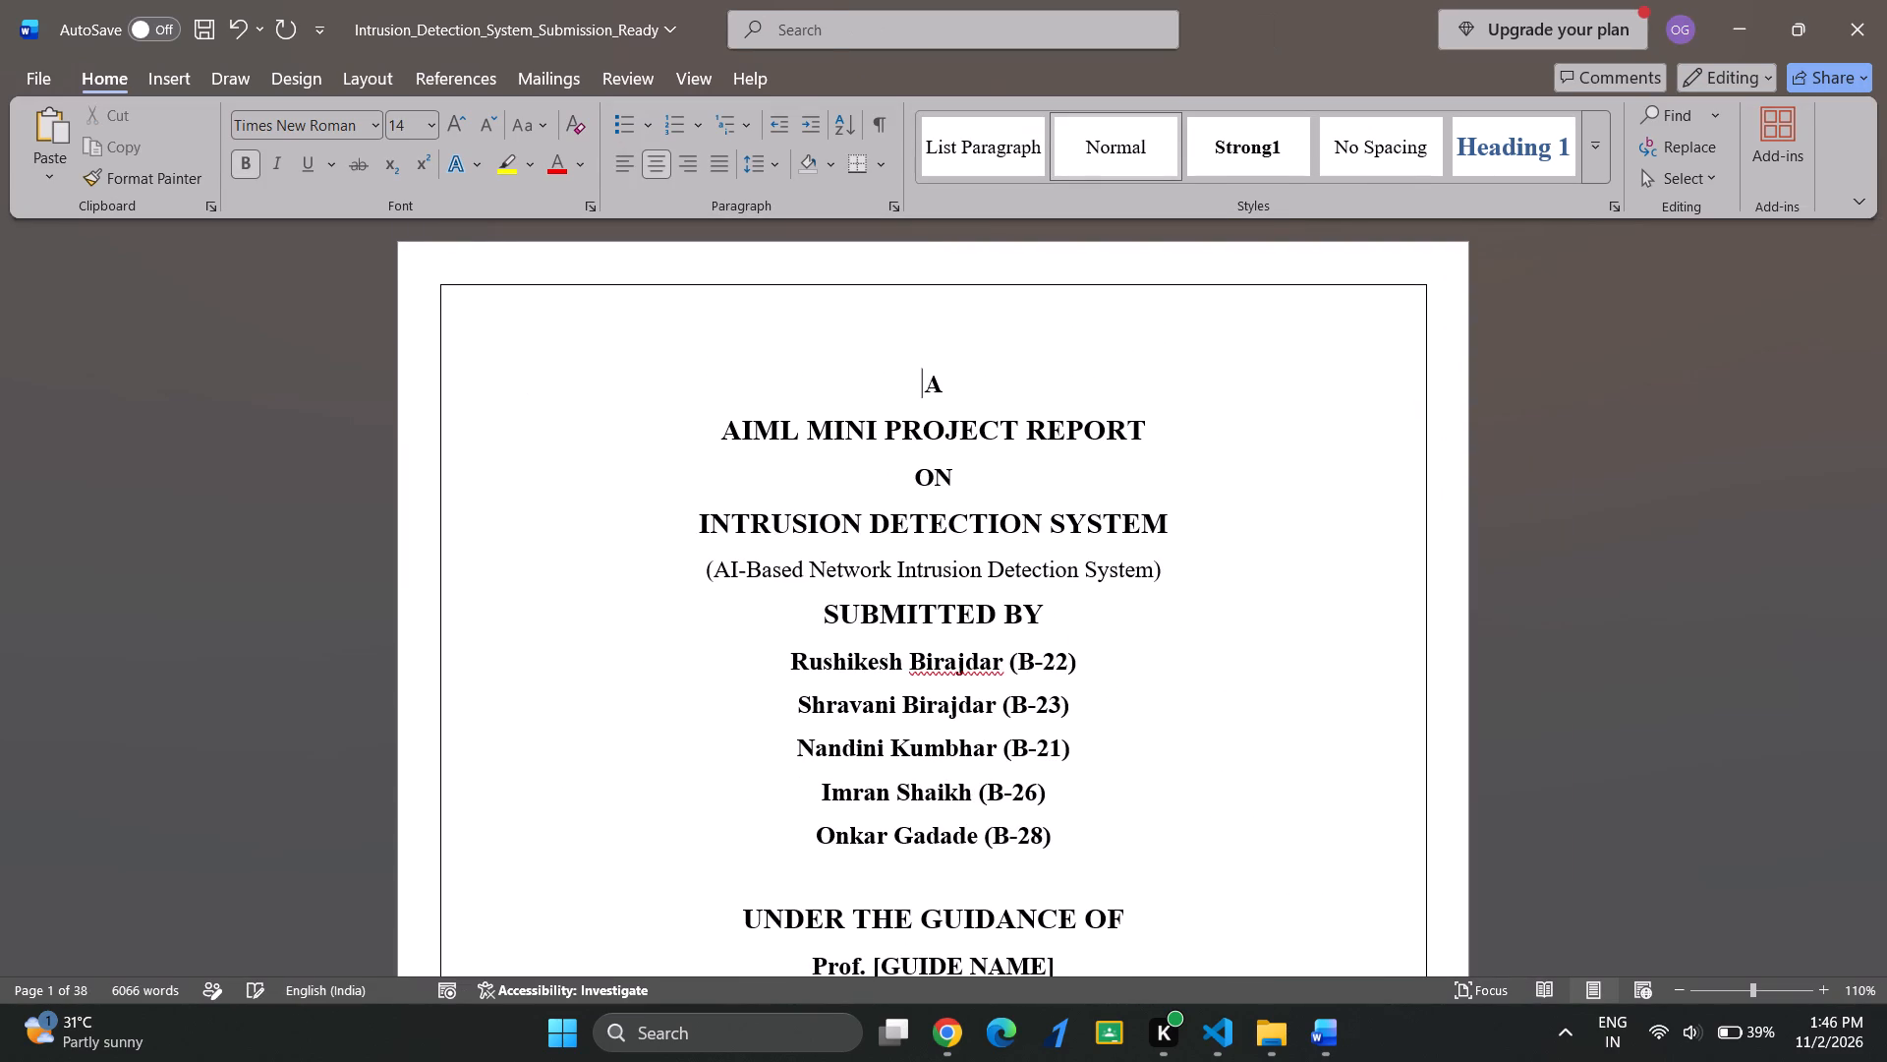
{"action": "key", "text": "BackSpace"}
{"action": "key", "text": "ctrl+z"}
{"action": "key", "text": "Left"}
{"action": "key", "text": "BackSpace"}
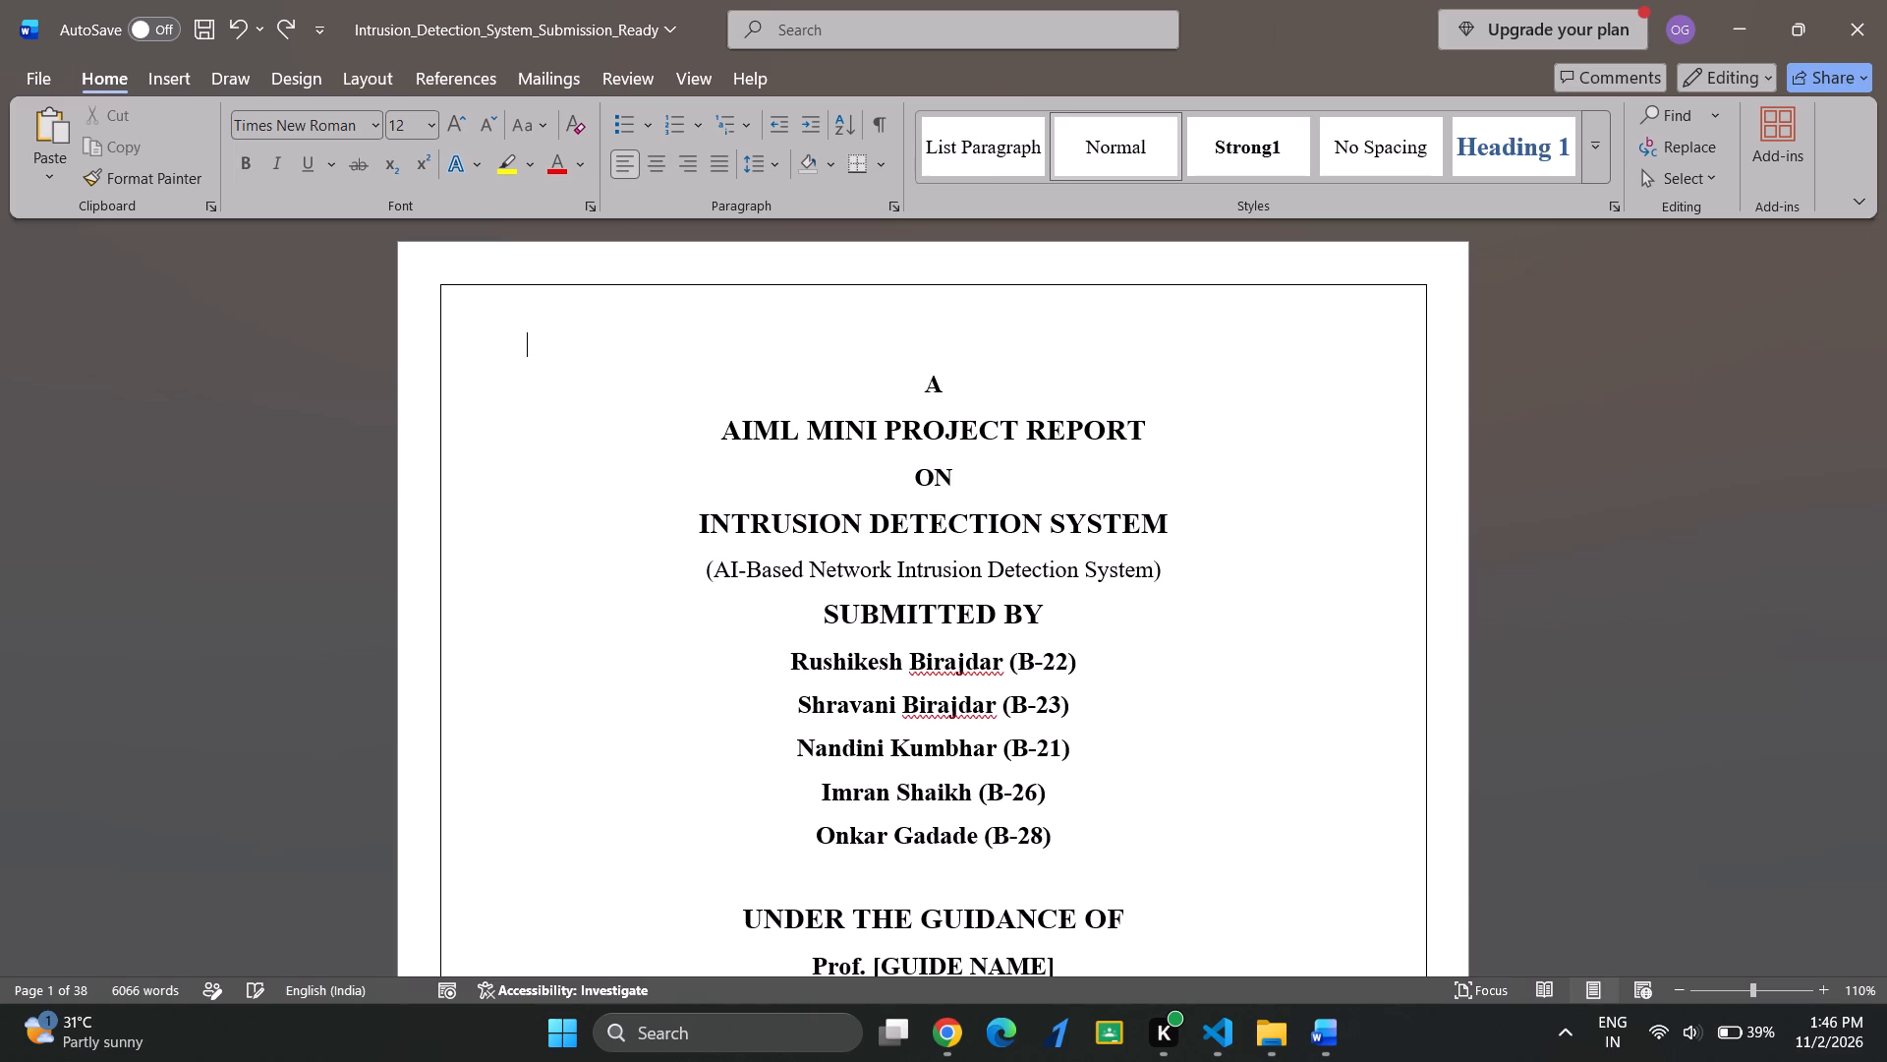
{"action": "key", "text": "BackSpace"}
Examine the certificate page, including its project title, student list, signature table and college details.
{"action": "scroll", "coordinate": [976, 372], "scroll_direction": "down", "scroll_amount": 6}
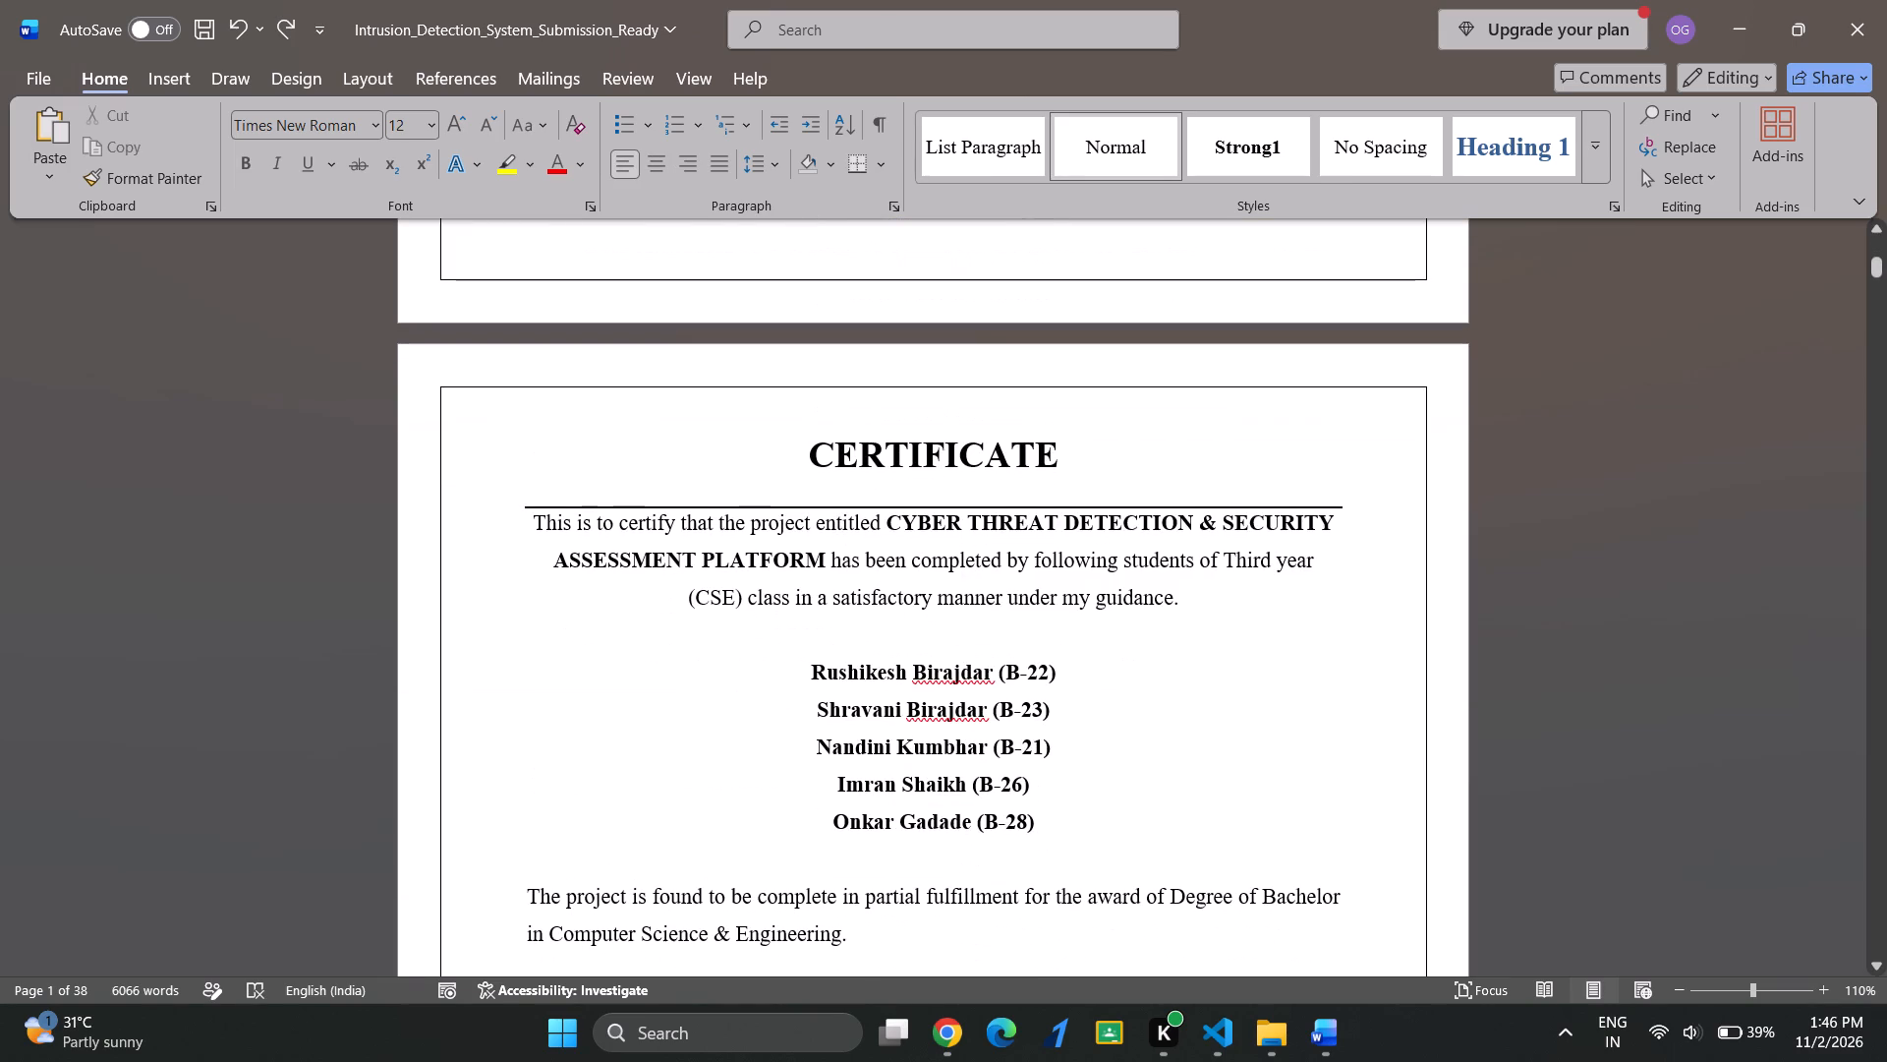
{"action": "scroll", "coordinate": [976, 372], "scroll_direction": "down", "scroll_amount": 1}
{"action": "left_click", "coordinate": [1003, 513]}
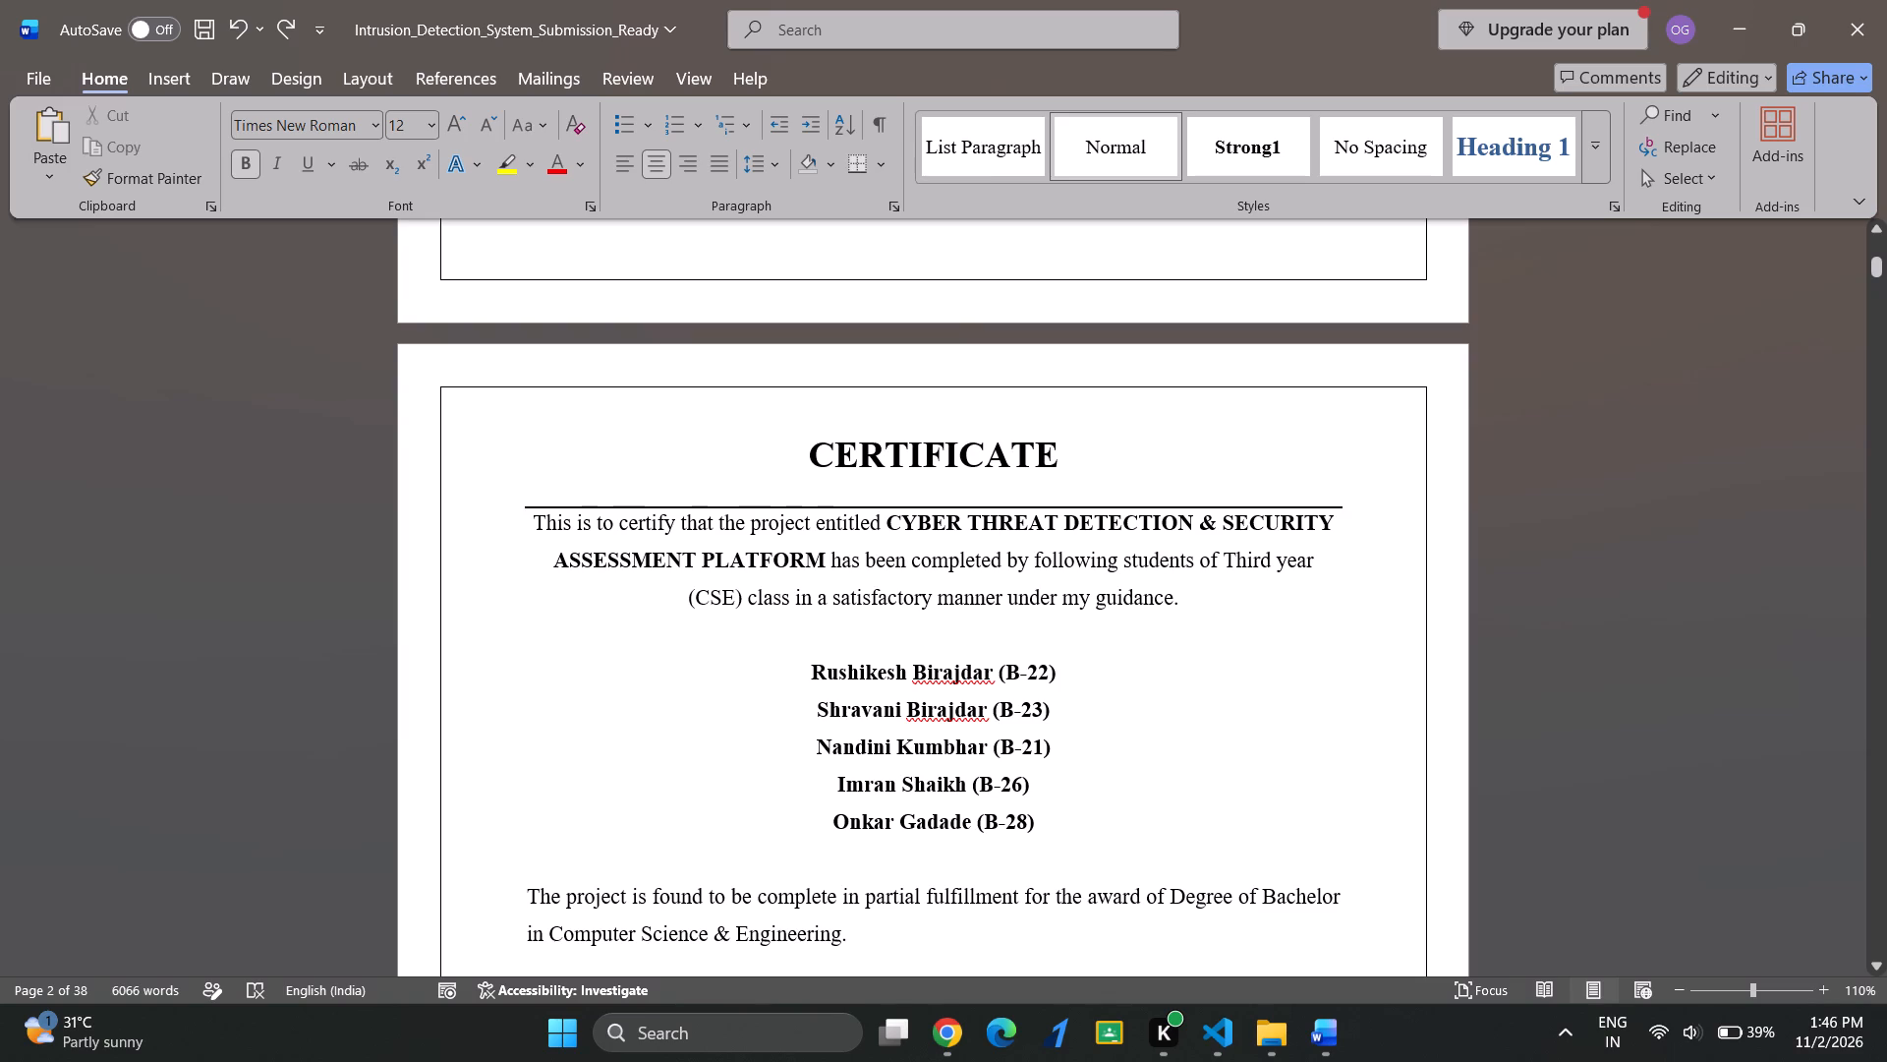
{"action": "left_click", "coordinate": [984, 506]}
{"action": "left_click", "coordinate": [984, 506]}
{"action": "scroll", "coordinate": [1009, 688], "scroll_direction": "down", "scroll_amount": 4}
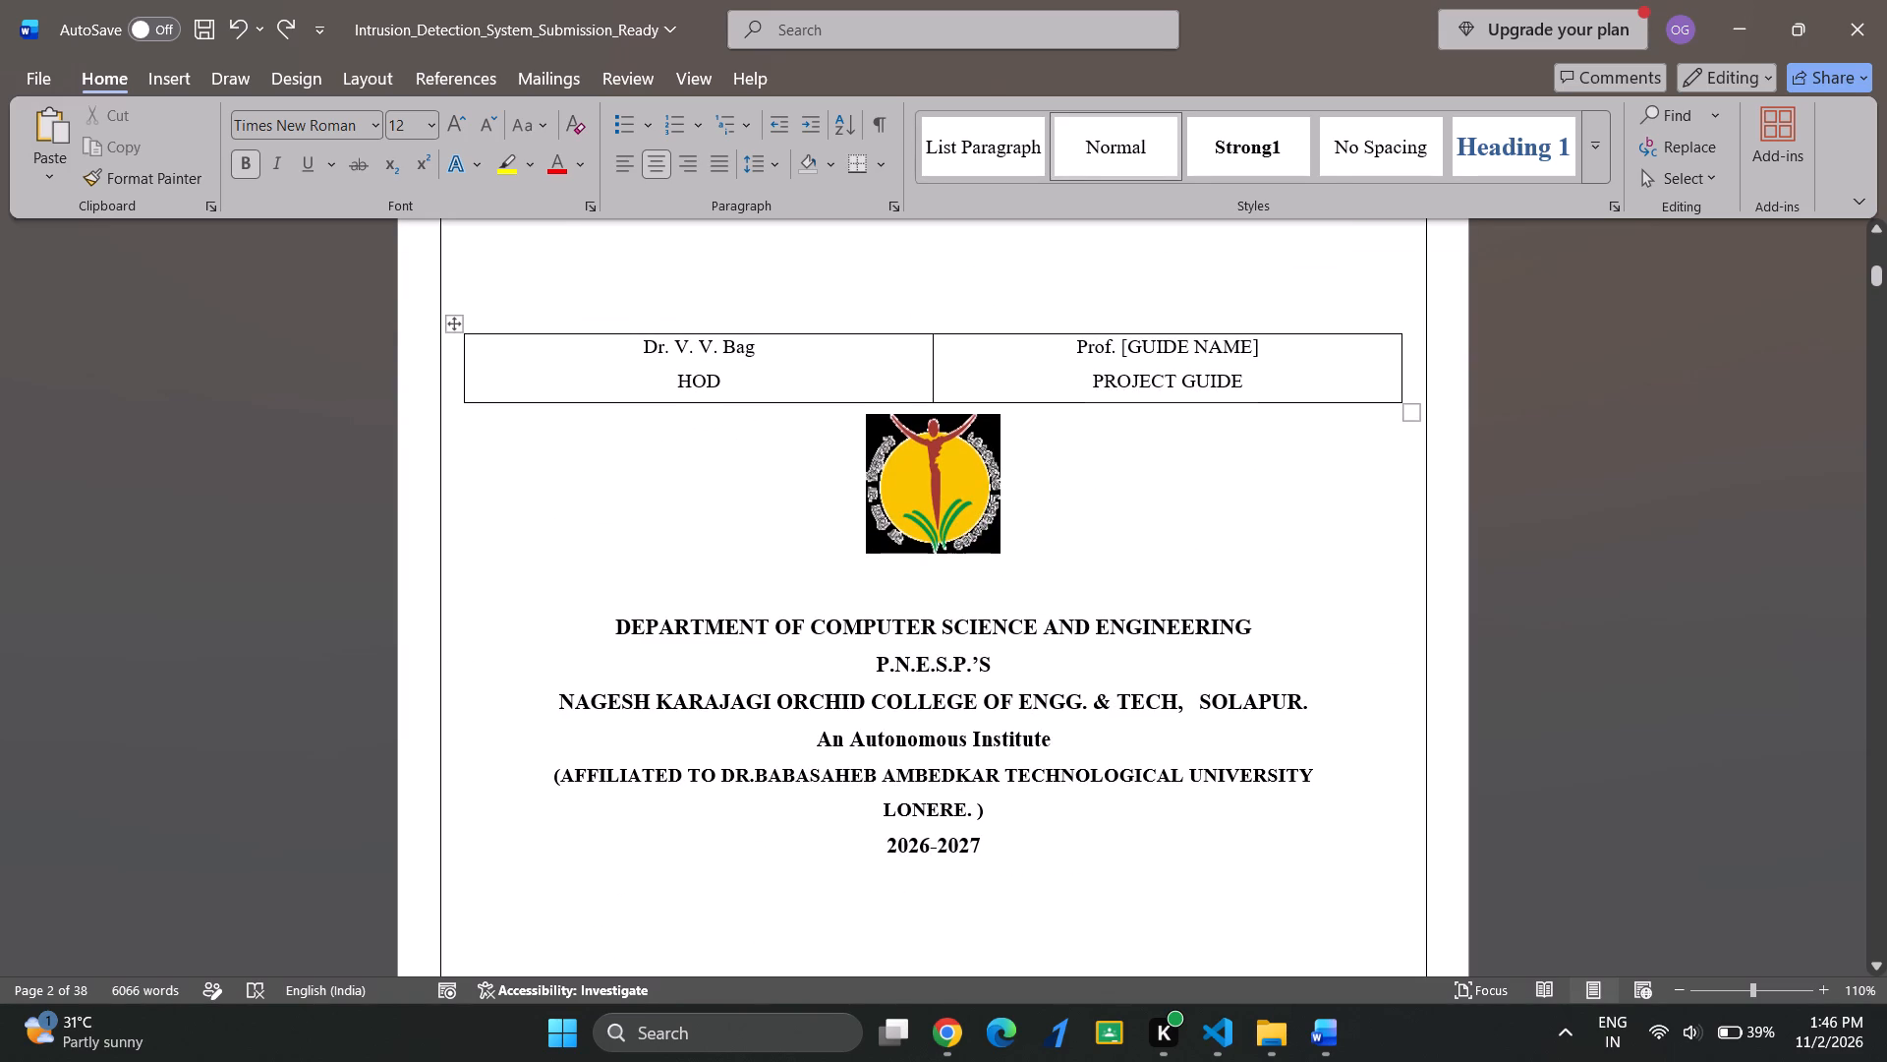
{"action": "scroll", "coordinate": [616, 383], "scroll_direction": "up", "scroll_amount": 1}
{"action": "left_click", "coordinate": [1009, 531]}
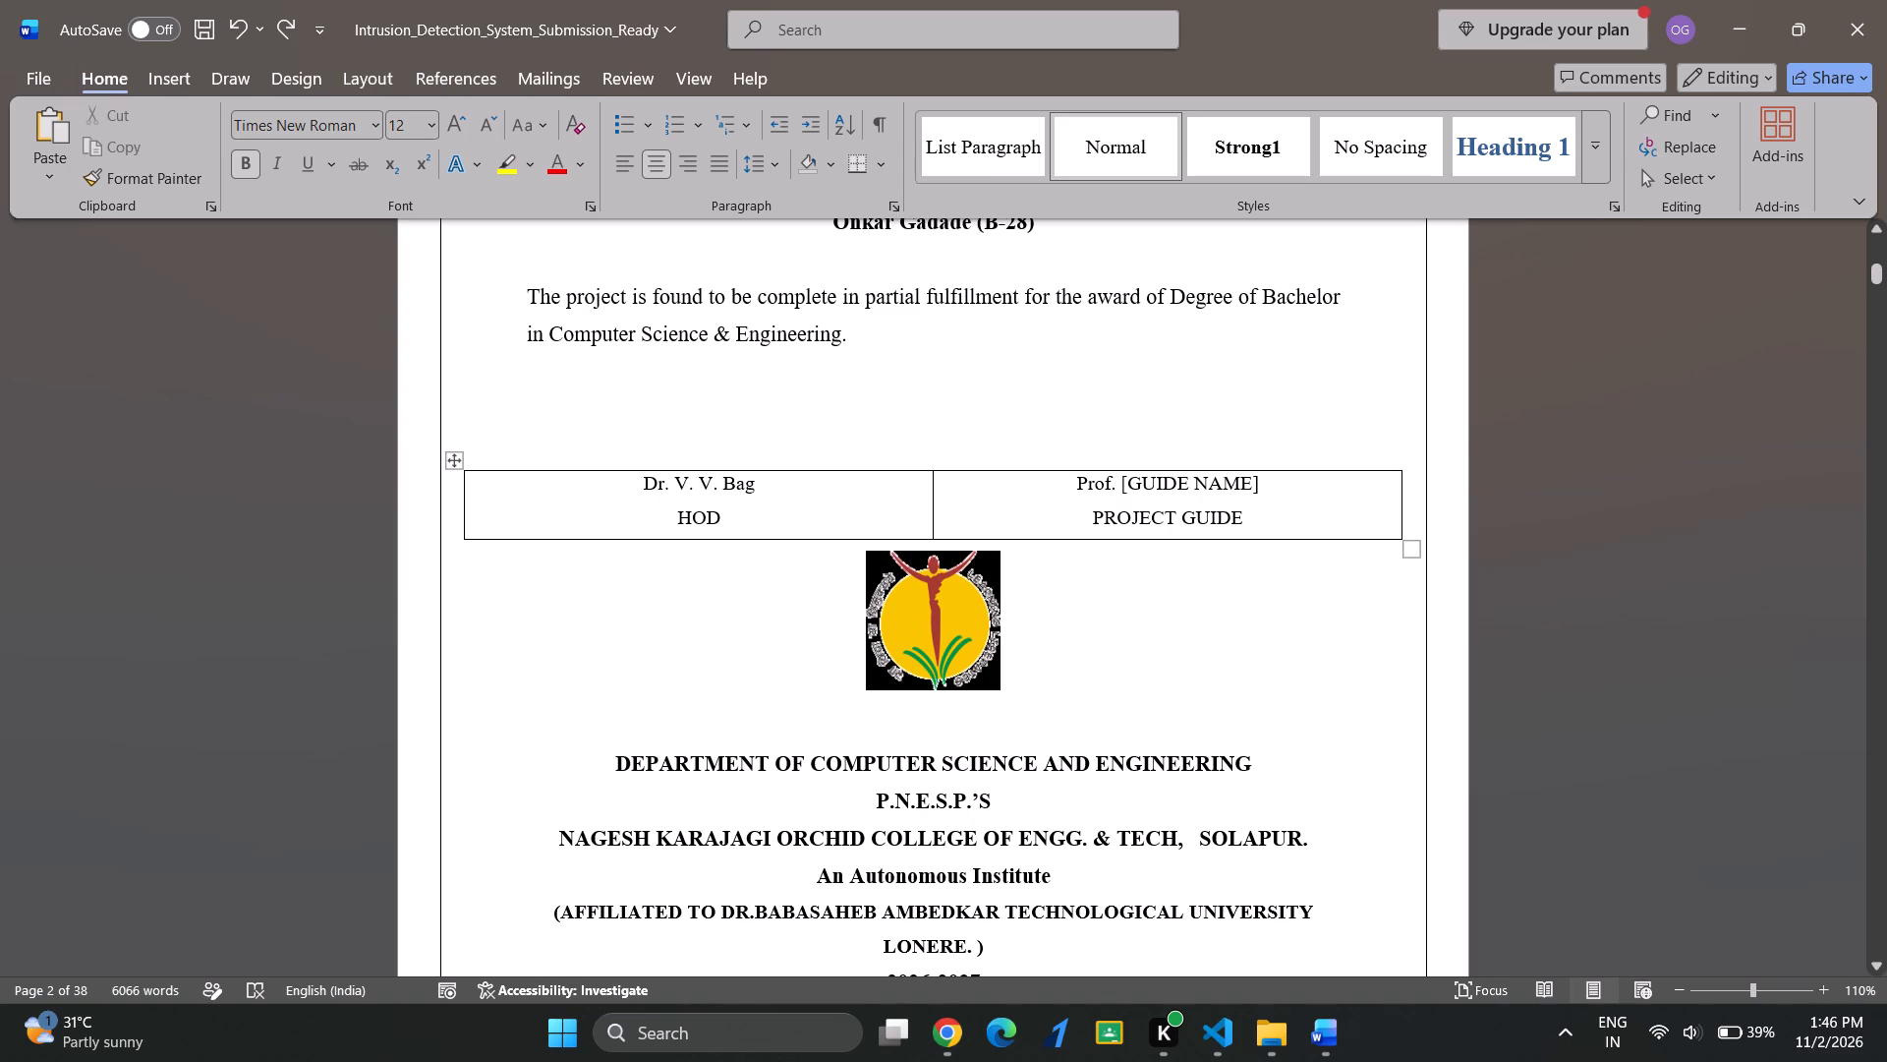
{"action": "scroll", "coordinate": [1061, 693], "scroll_direction": "down", "scroll_amount": 3}
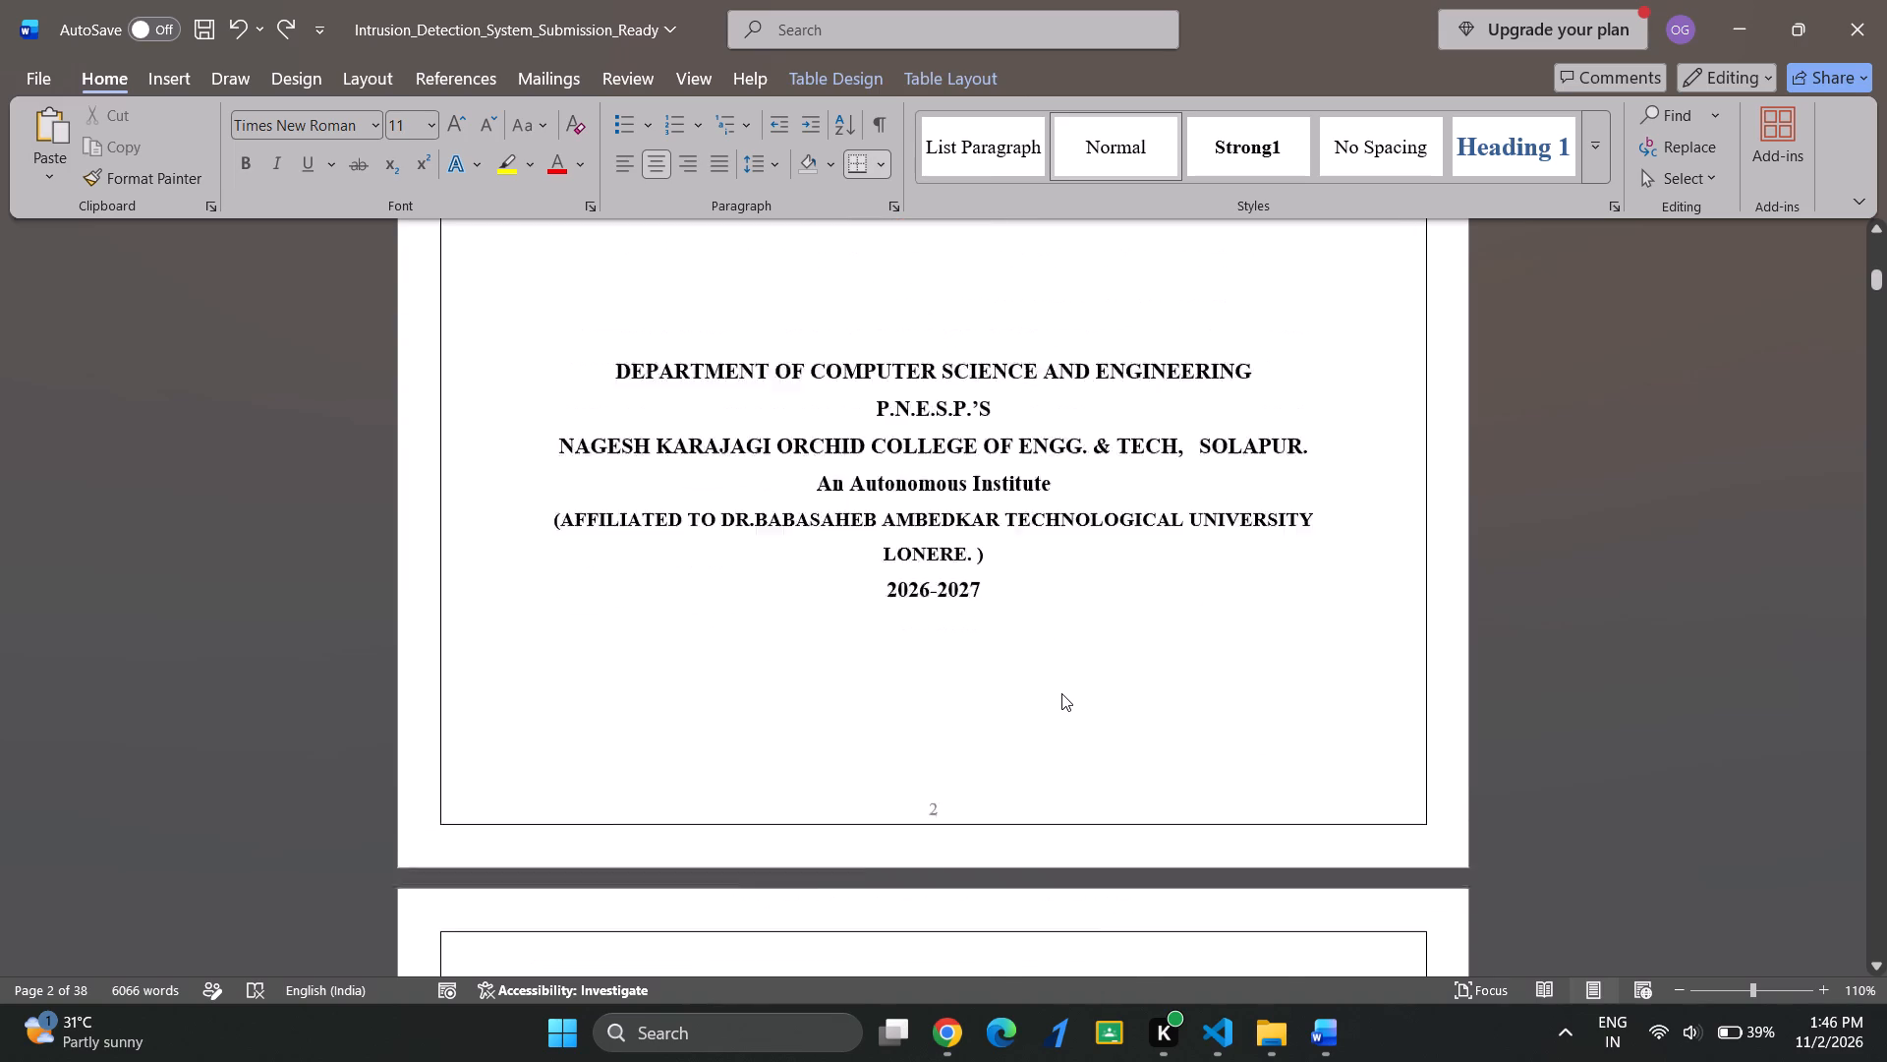
Examine the layout of the acknowledgement, abstract and contents table pages.
{"action": "scroll", "coordinate": [1061, 693], "scroll_direction": "down", "scroll_amount": 2}
{"action": "scroll", "coordinate": [1061, 693], "scroll_direction": "up", "scroll_amount": 1}
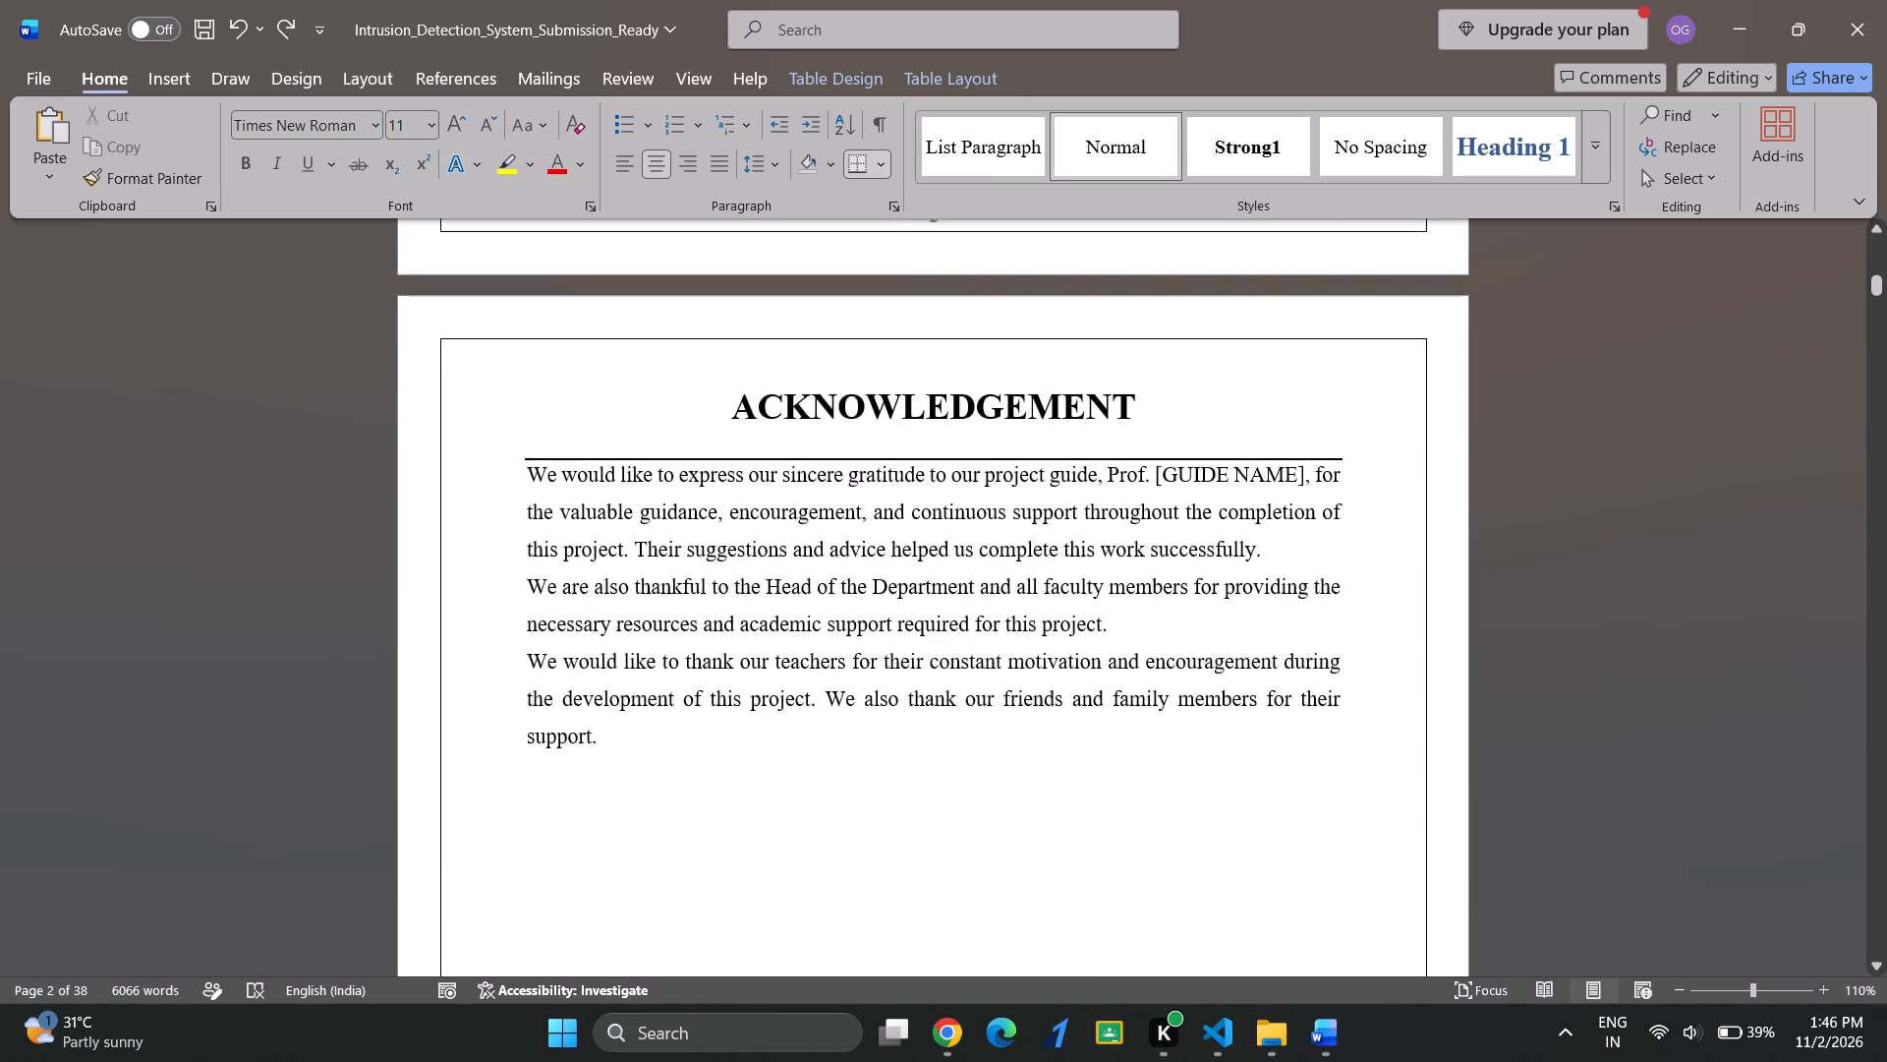
{"action": "scroll", "coordinate": [1061, 693], "scroll_direction": "up", "scroll_amount": 2}
{"action": "scroll", "coordinate": [1061, 693], "scroll_direction": "down", "scroll_amount": 5}
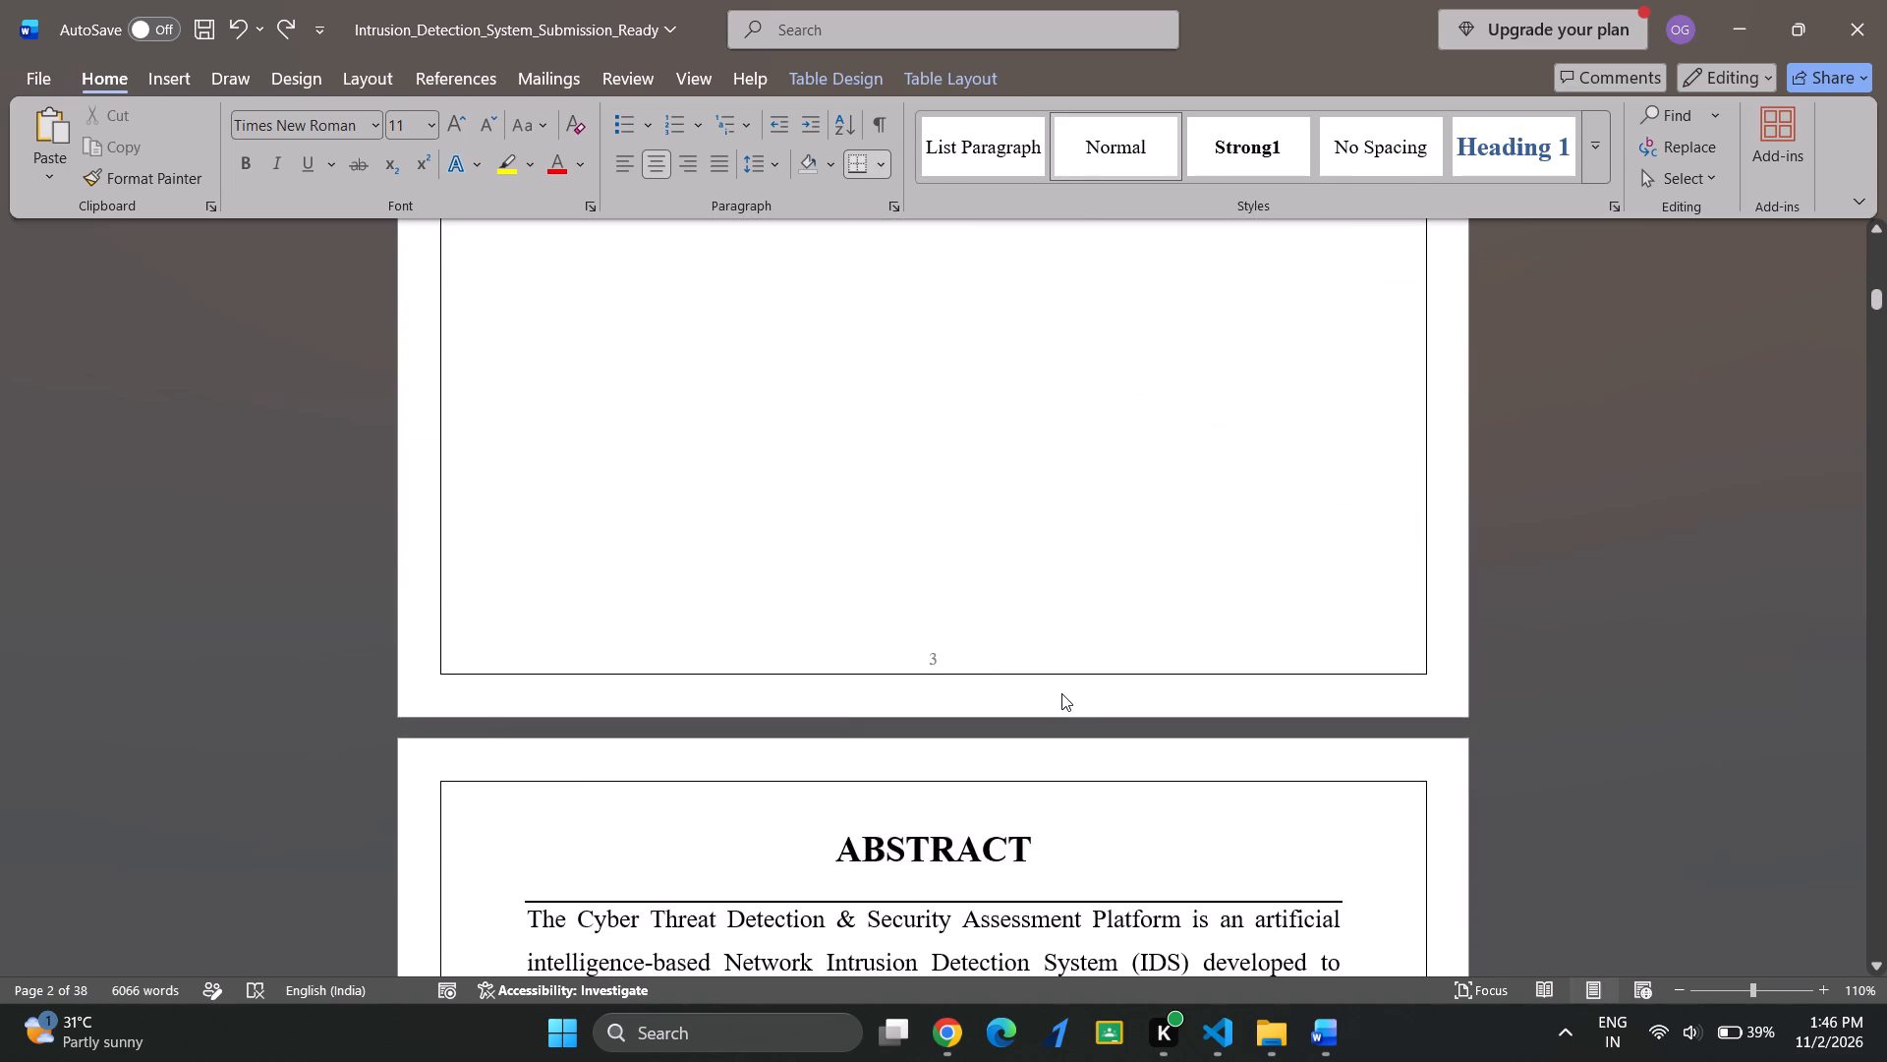
{"action": "scroll", "coordinate": [1061, 693], "scroll_direction": "down", "scroll_amount": 6}
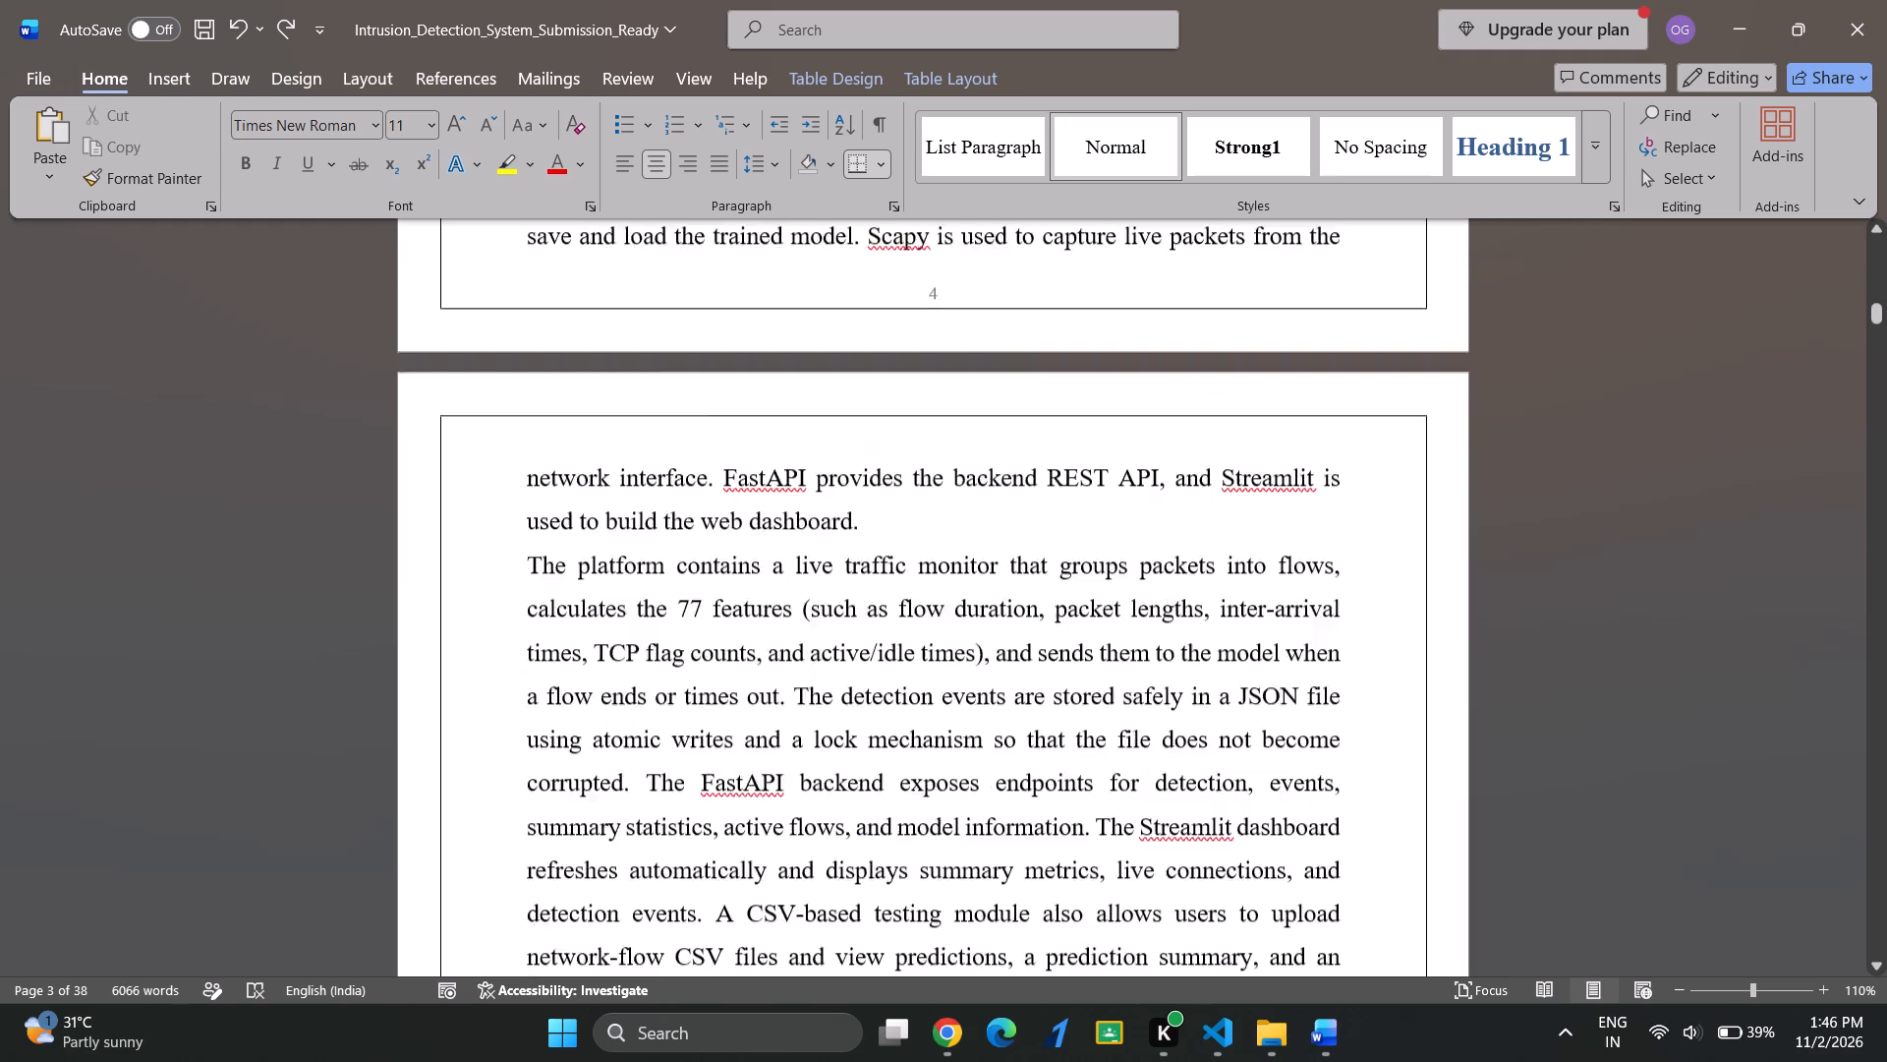
{"action": "scroll", "coordinate": [1061, 693], "scroll_direction": "down", "scroll_amount": 10}
{"action": "scroll", "coordinate": [1061, 693], "scroll_direction": "up", "scroll_amount": 3}
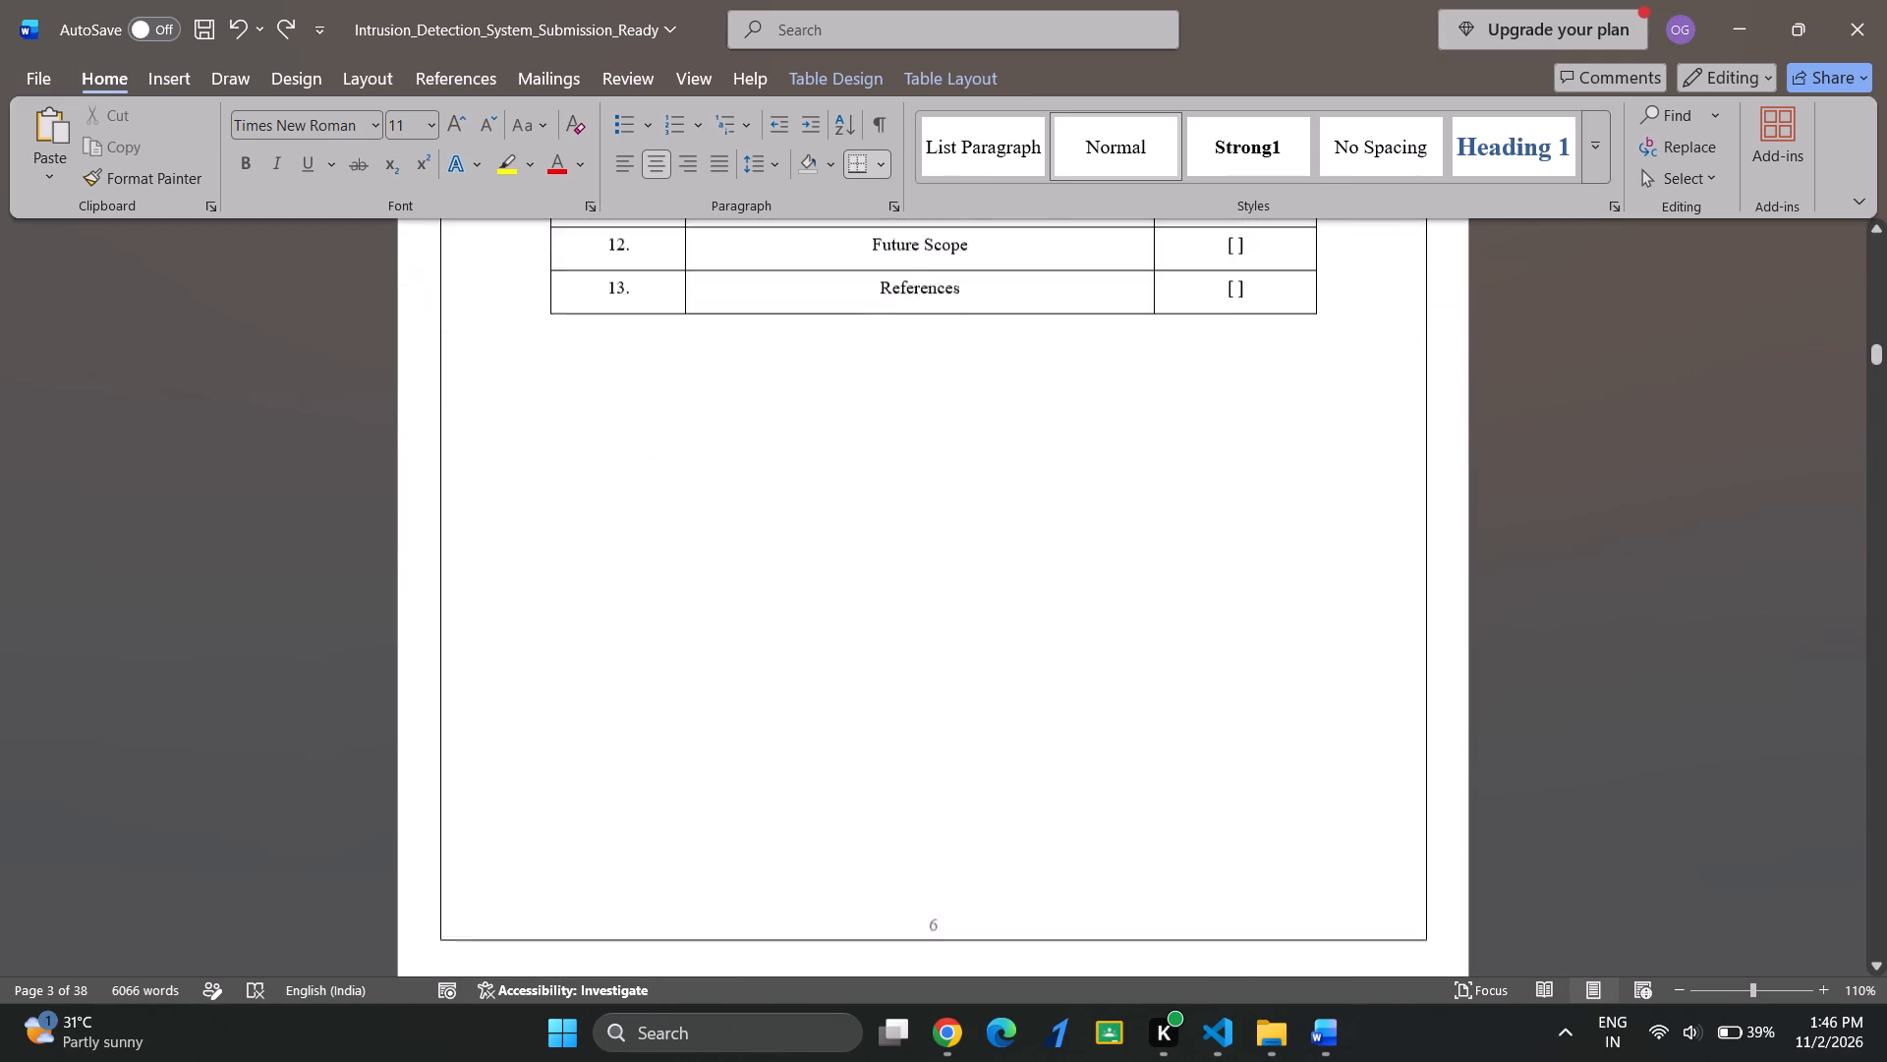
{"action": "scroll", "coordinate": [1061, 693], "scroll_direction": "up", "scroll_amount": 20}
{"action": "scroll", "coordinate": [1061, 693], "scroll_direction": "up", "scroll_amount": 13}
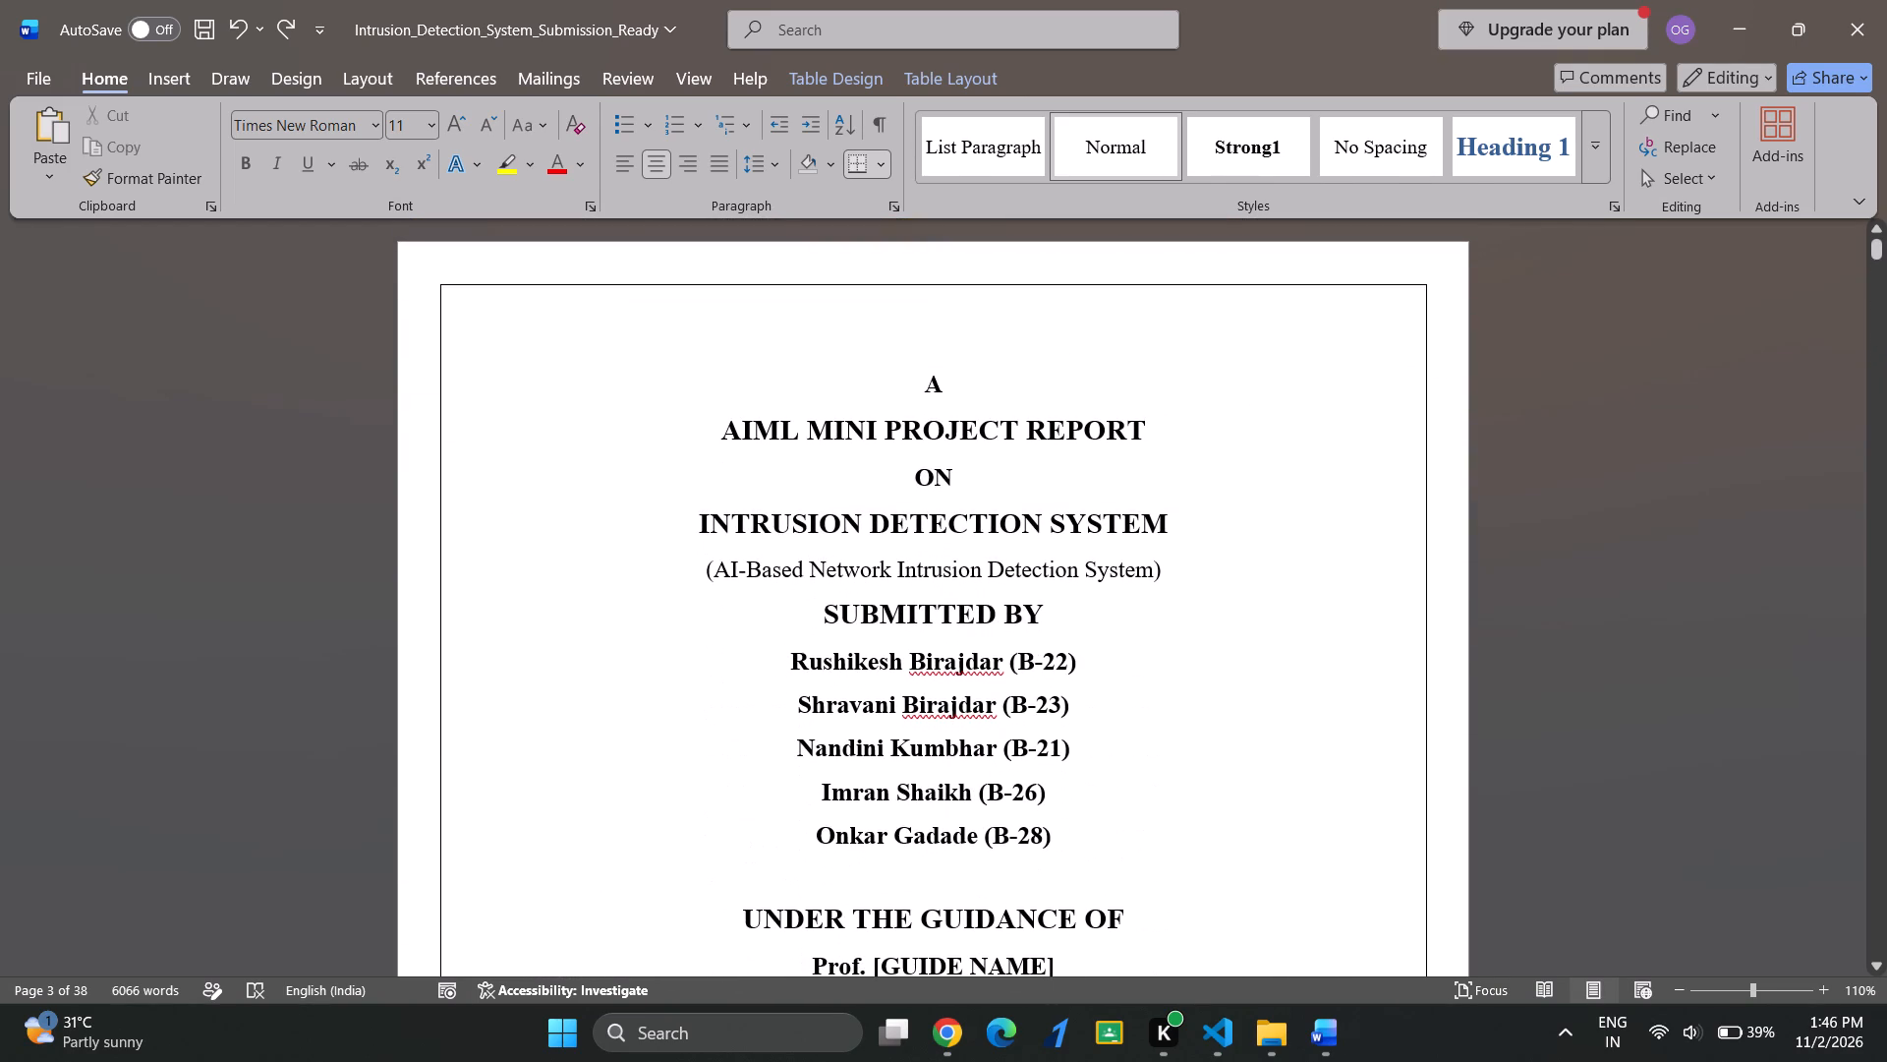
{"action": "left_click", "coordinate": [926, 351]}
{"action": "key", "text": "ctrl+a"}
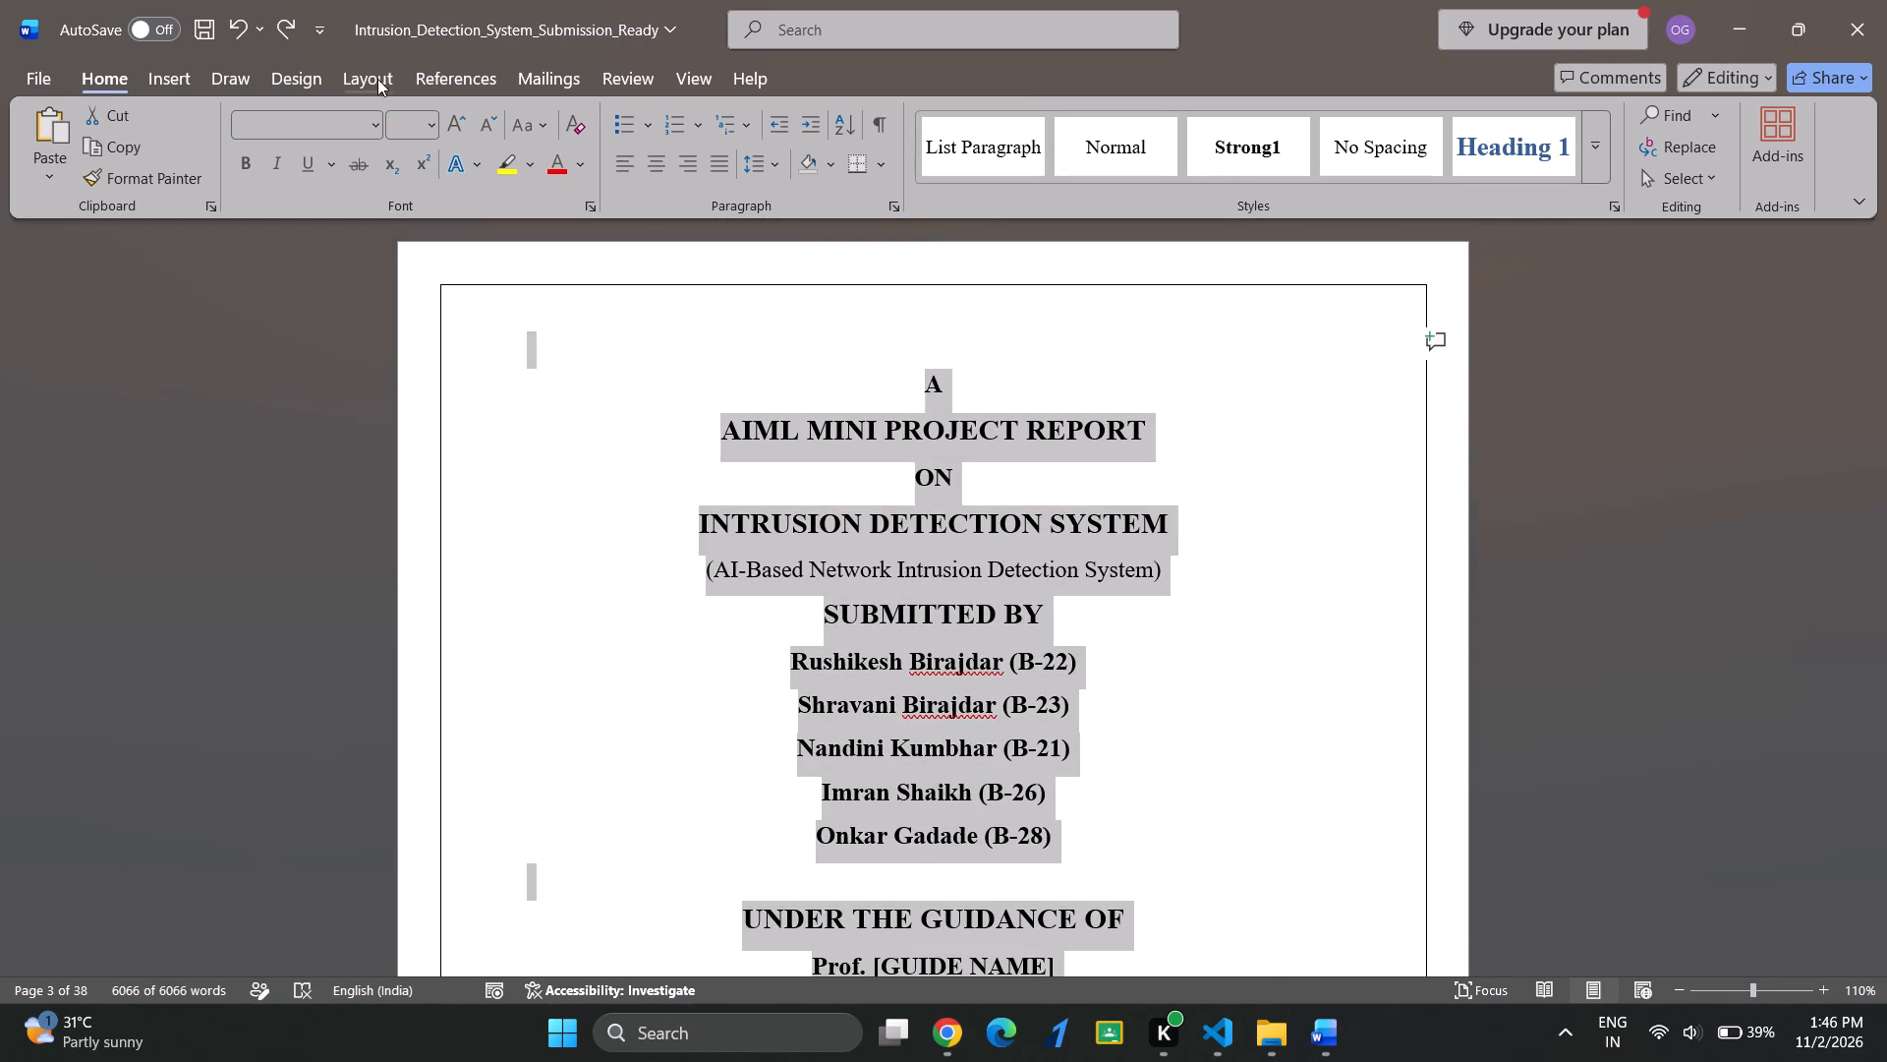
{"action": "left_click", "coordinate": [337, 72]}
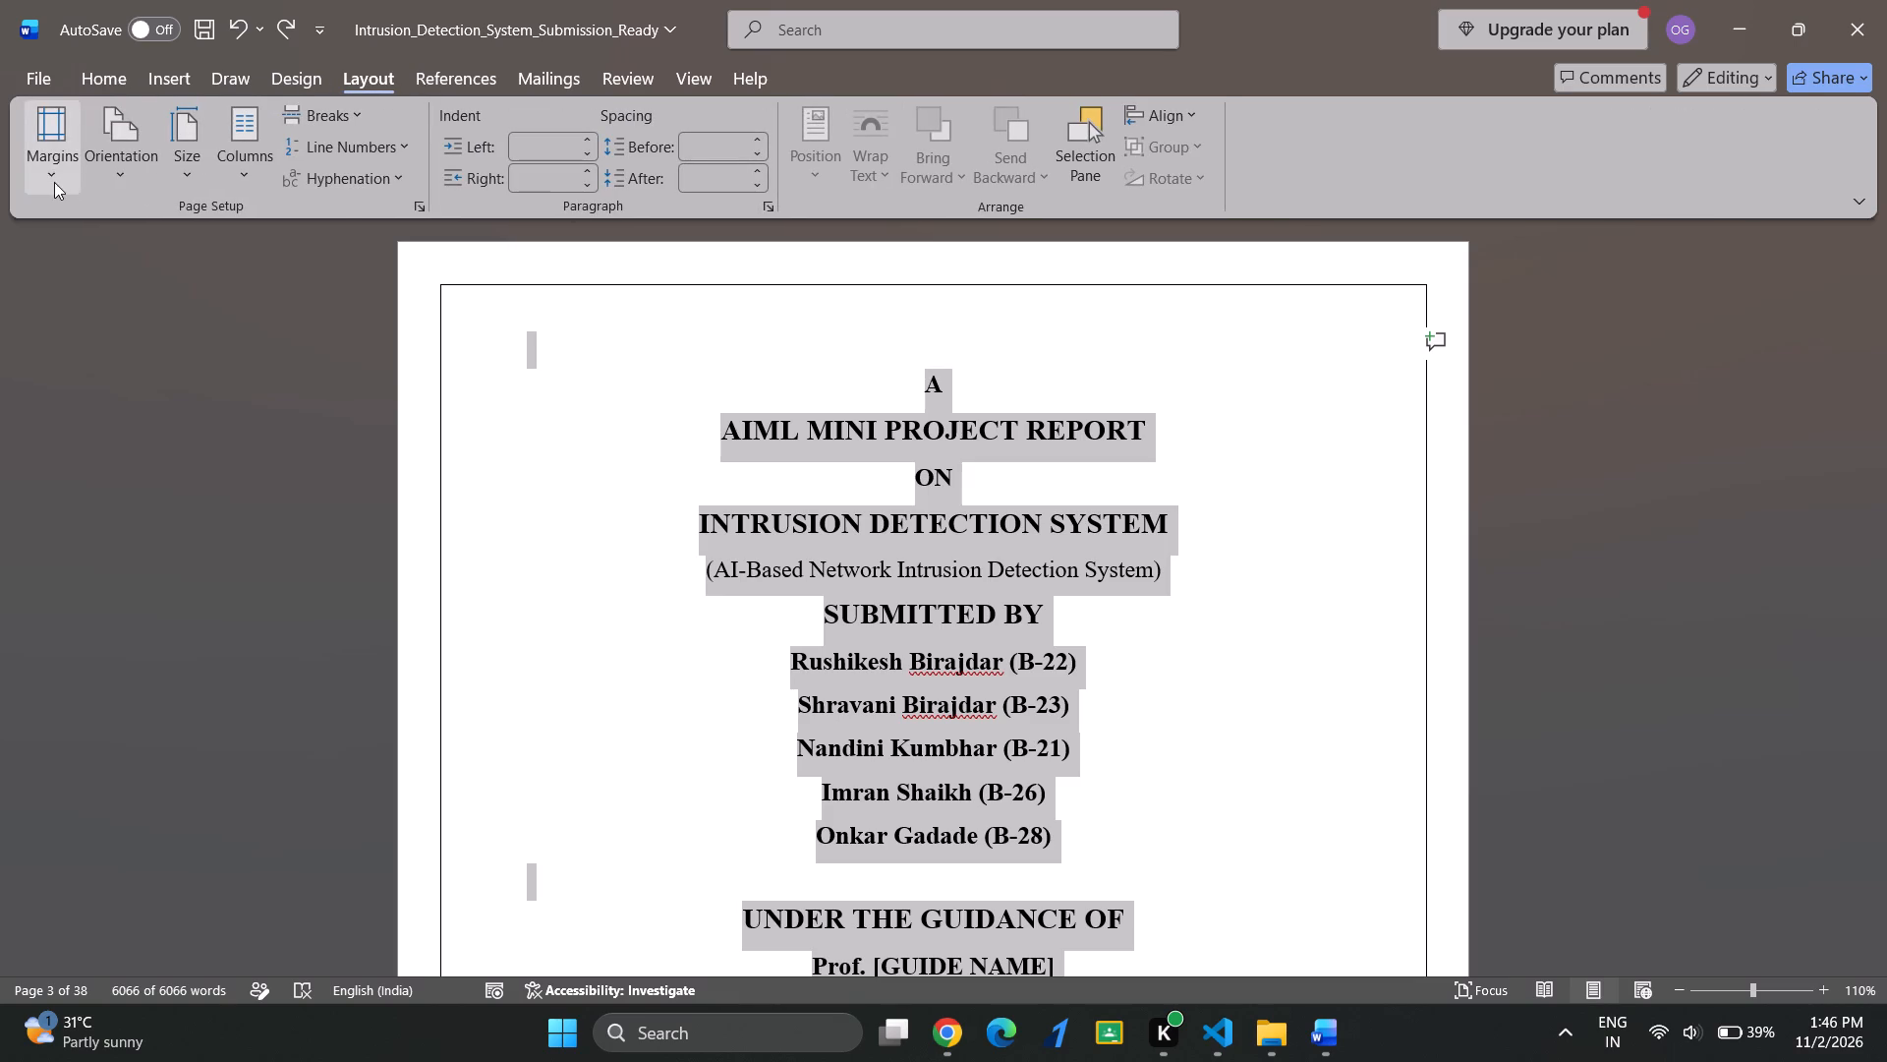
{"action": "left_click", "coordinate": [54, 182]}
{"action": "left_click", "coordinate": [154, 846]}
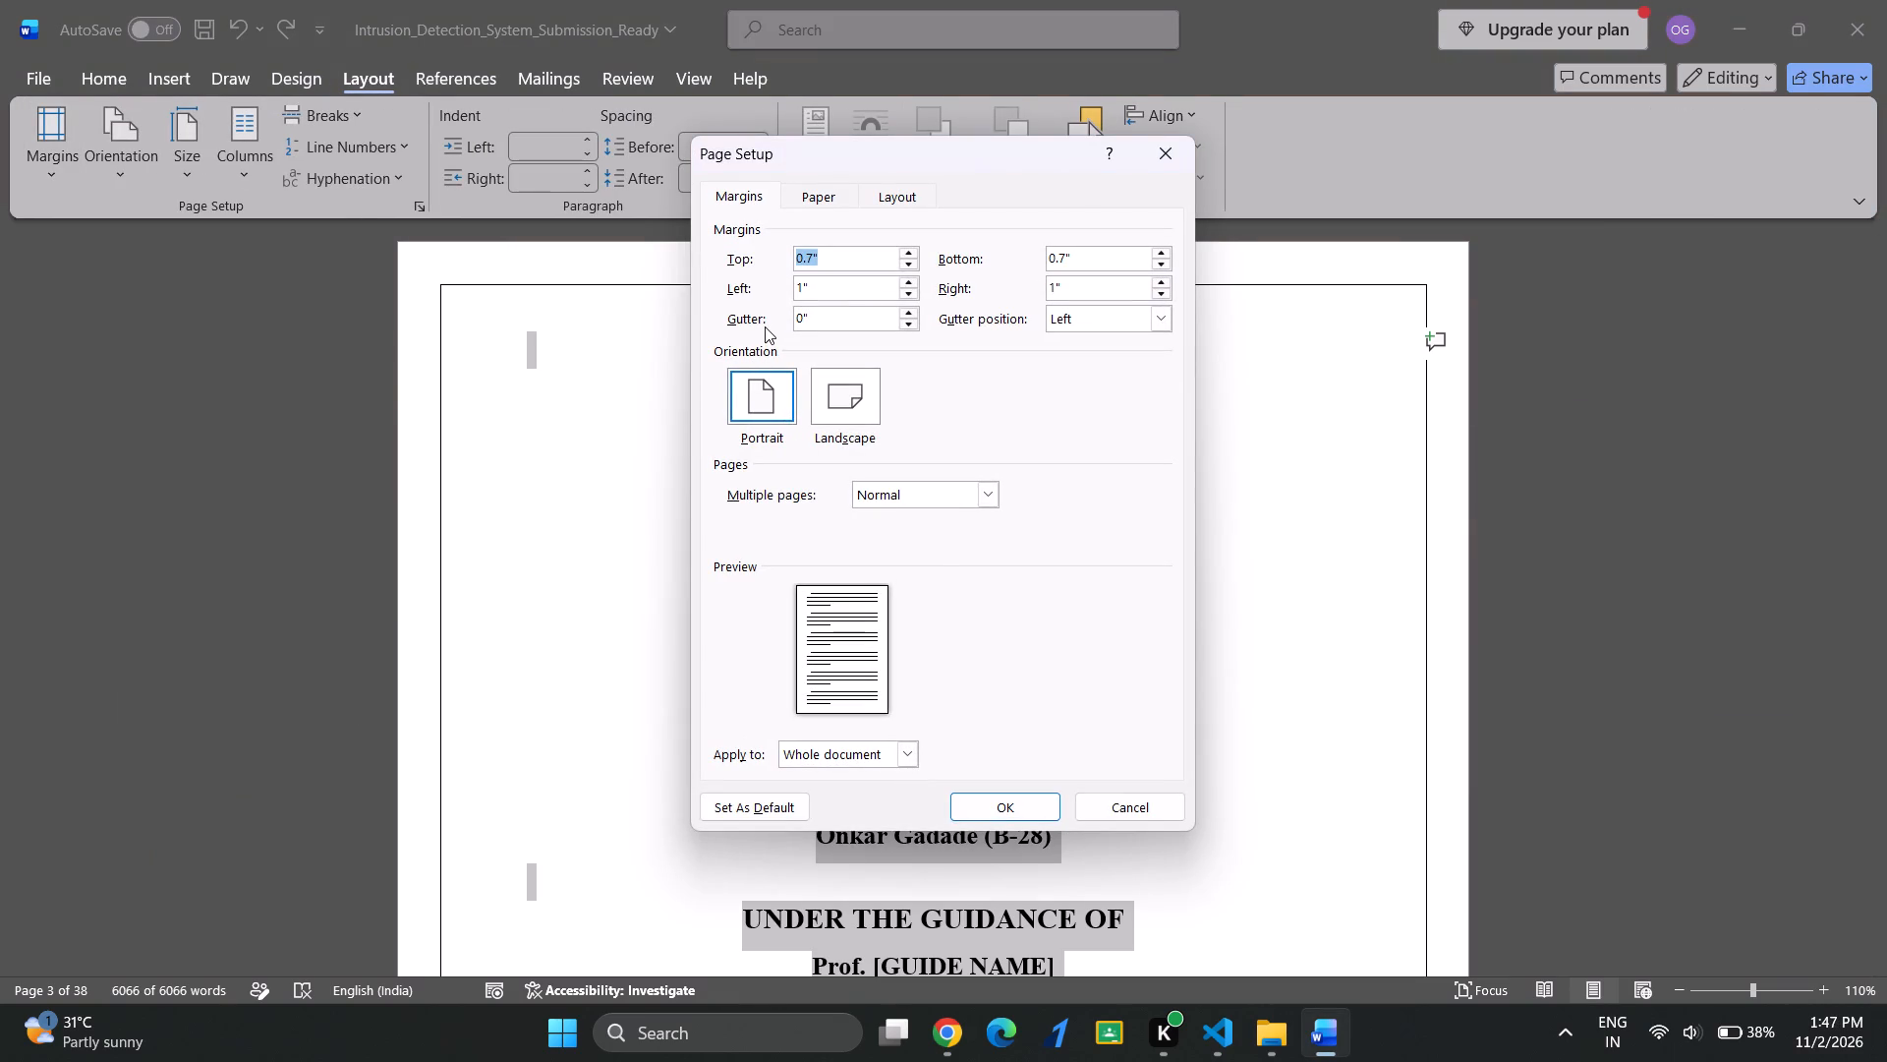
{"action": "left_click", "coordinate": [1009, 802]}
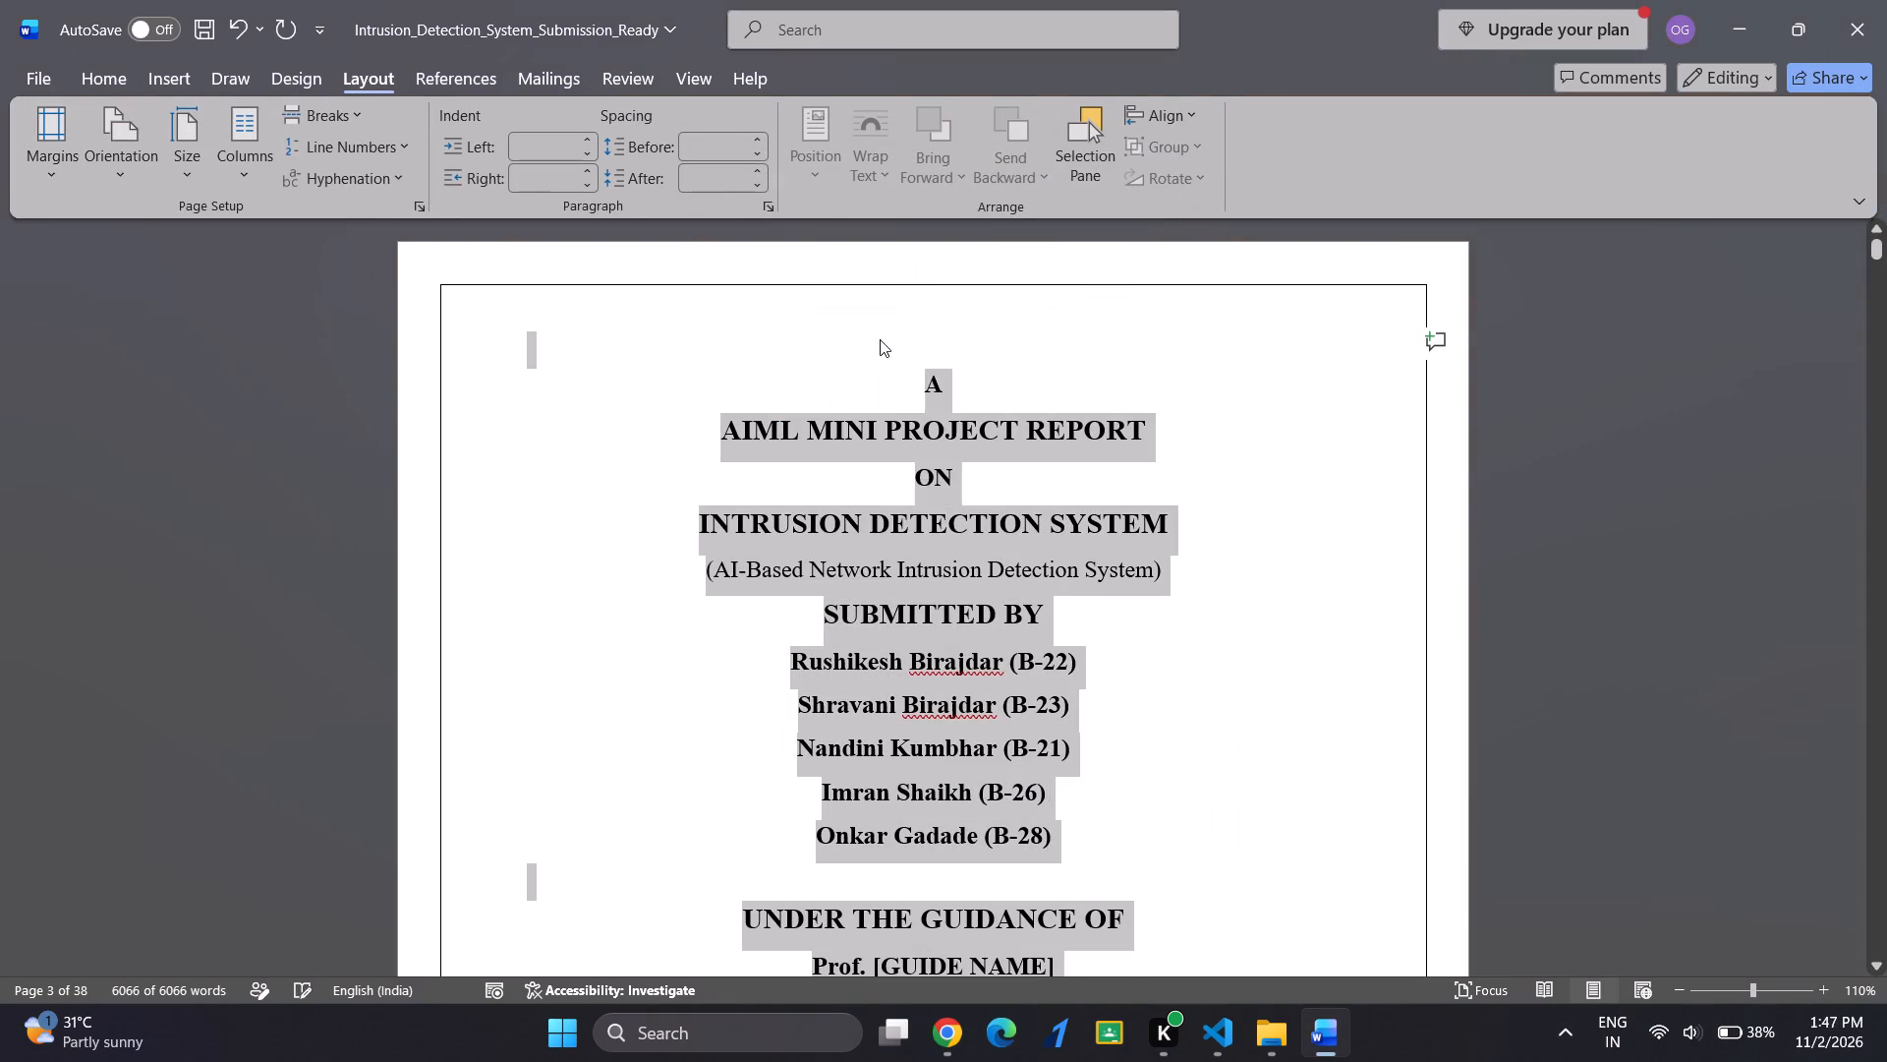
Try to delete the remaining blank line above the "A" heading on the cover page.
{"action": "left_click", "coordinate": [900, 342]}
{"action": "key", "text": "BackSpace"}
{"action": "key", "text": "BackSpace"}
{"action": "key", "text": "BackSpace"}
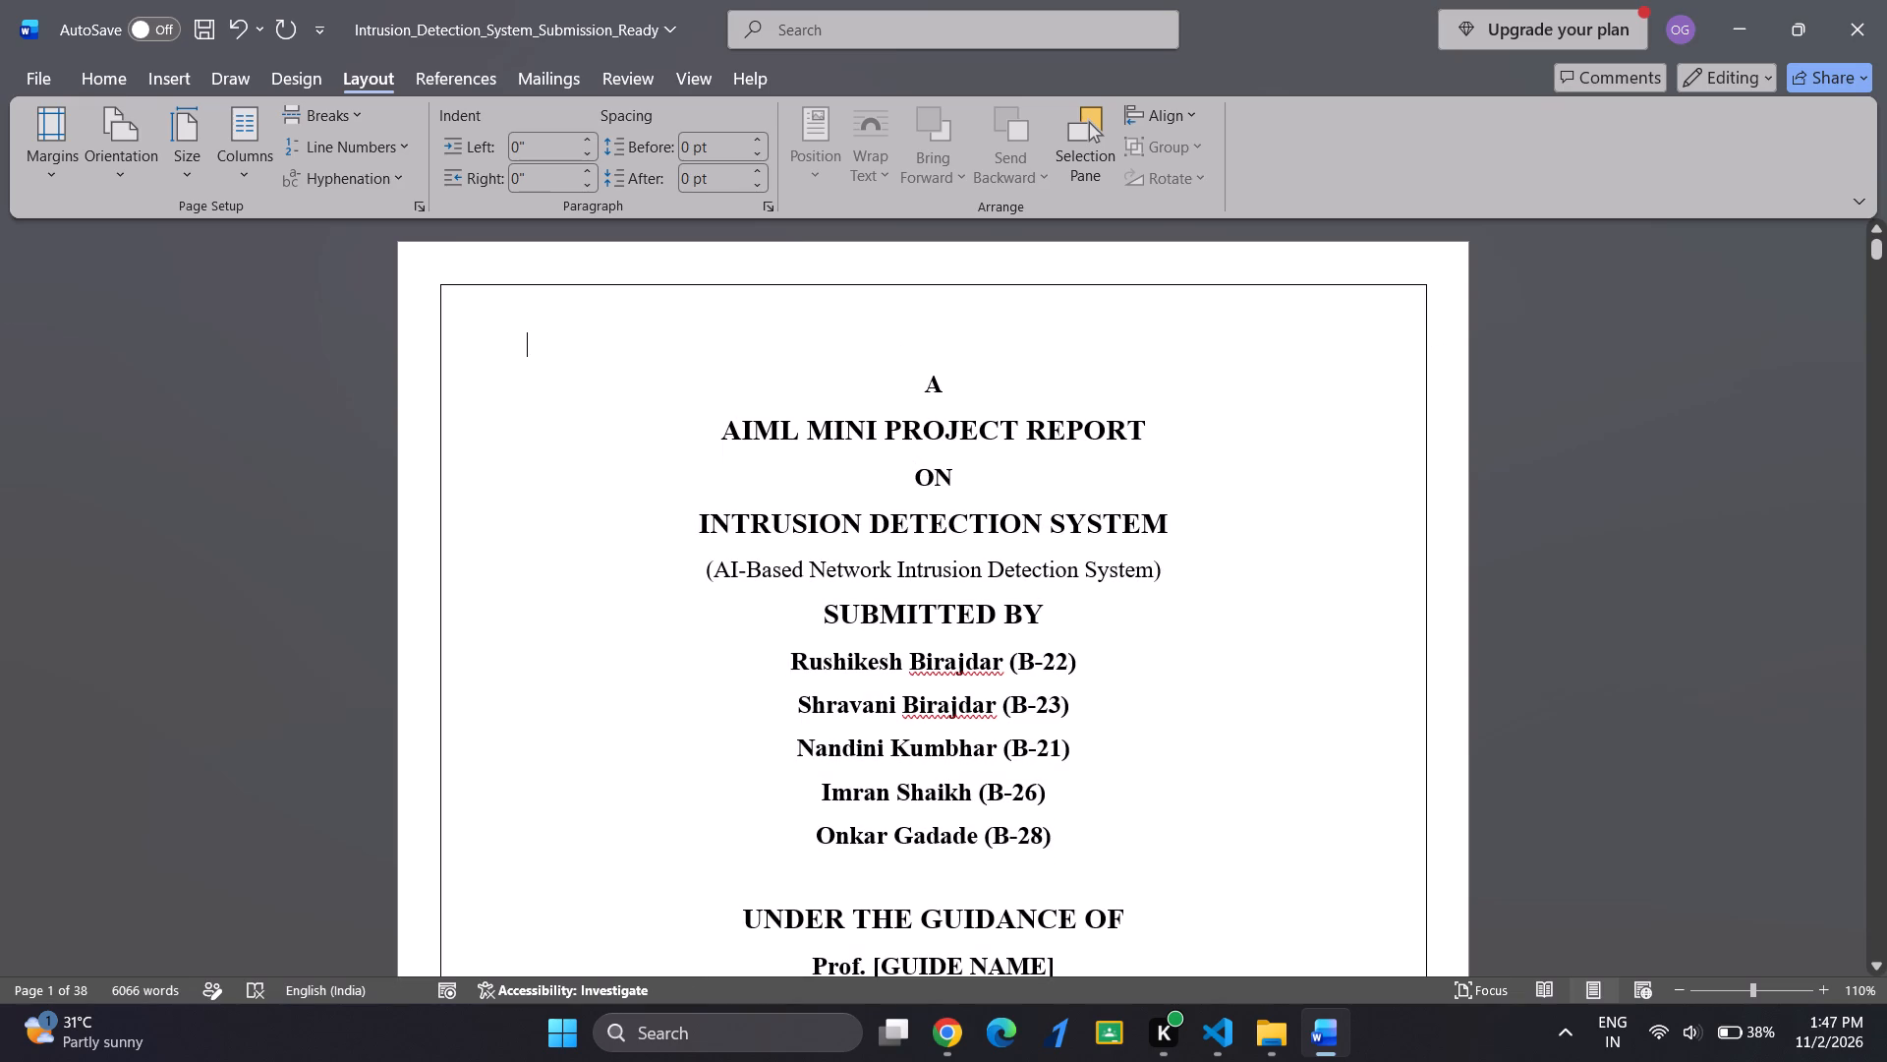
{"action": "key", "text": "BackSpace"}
Set the top and bottom page margins of the whole document to 0.5.
{"action": "key", "text": "ctrl+a"}
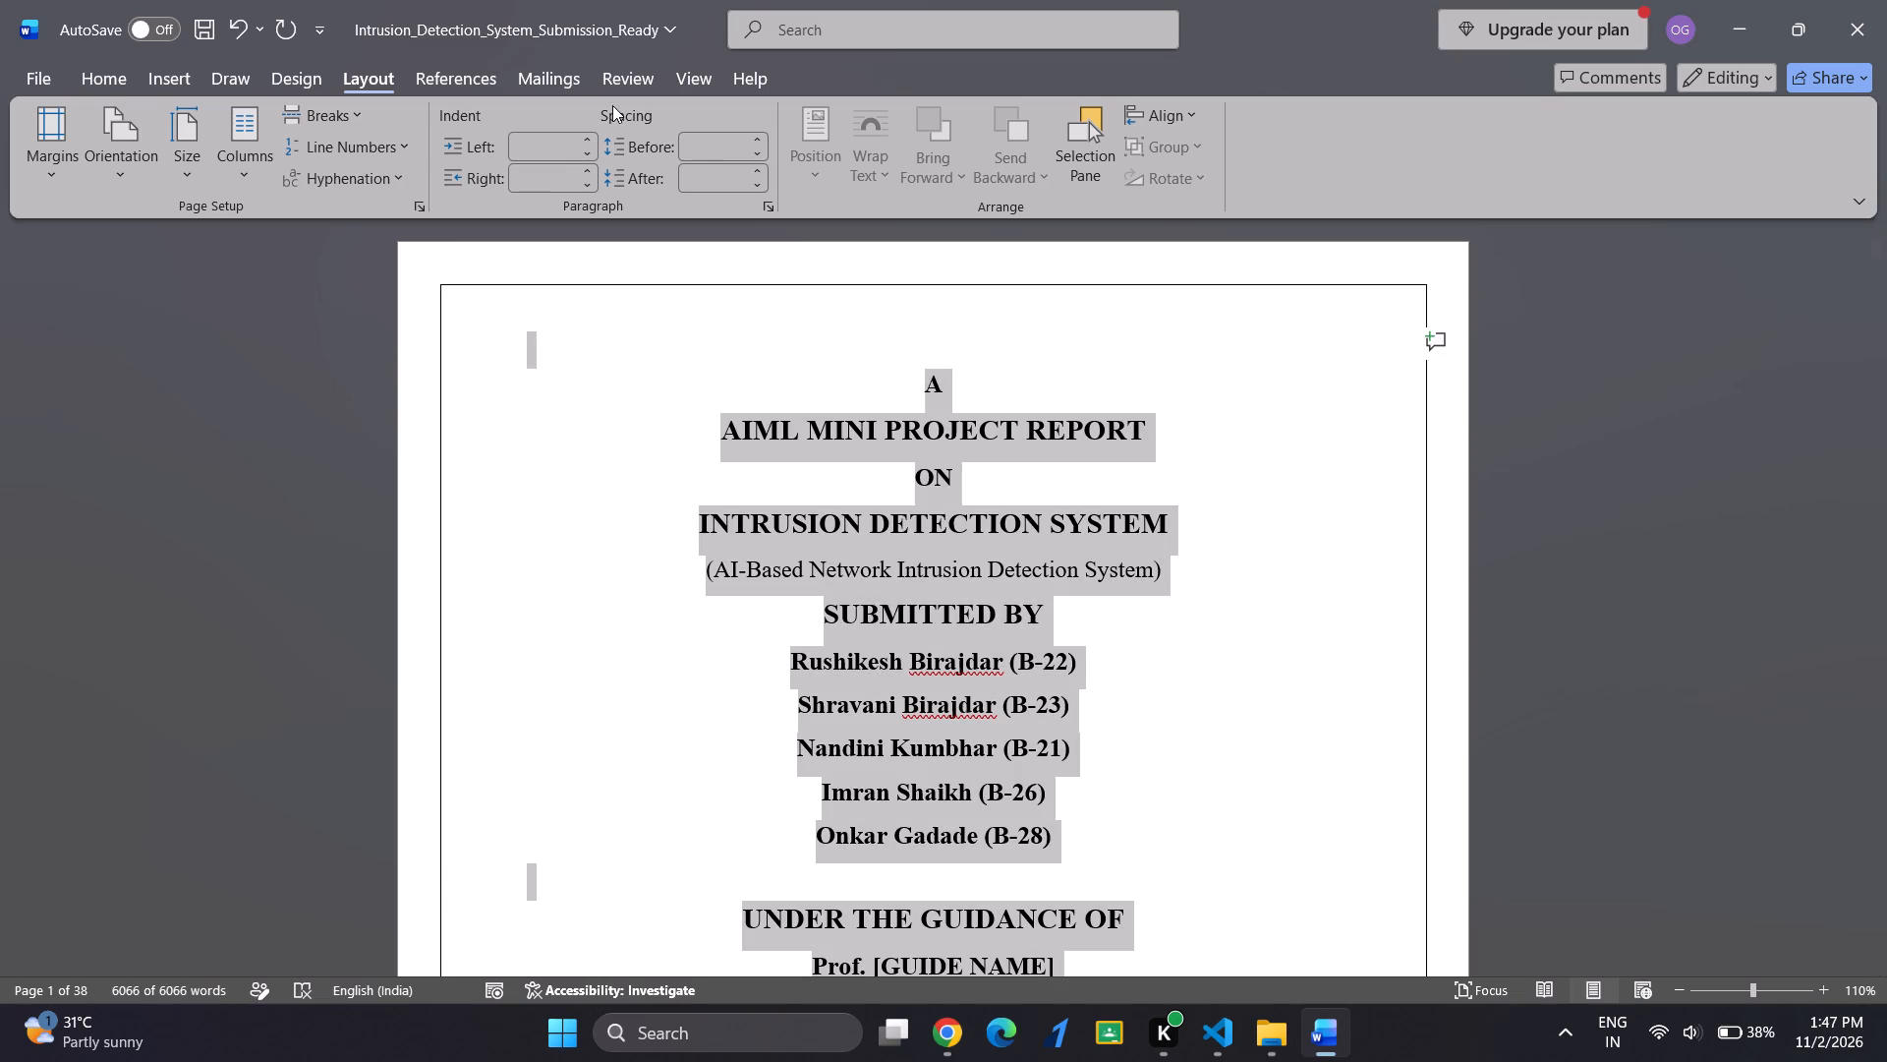
{"action": "left_click", "coordinate": [49, 178]}
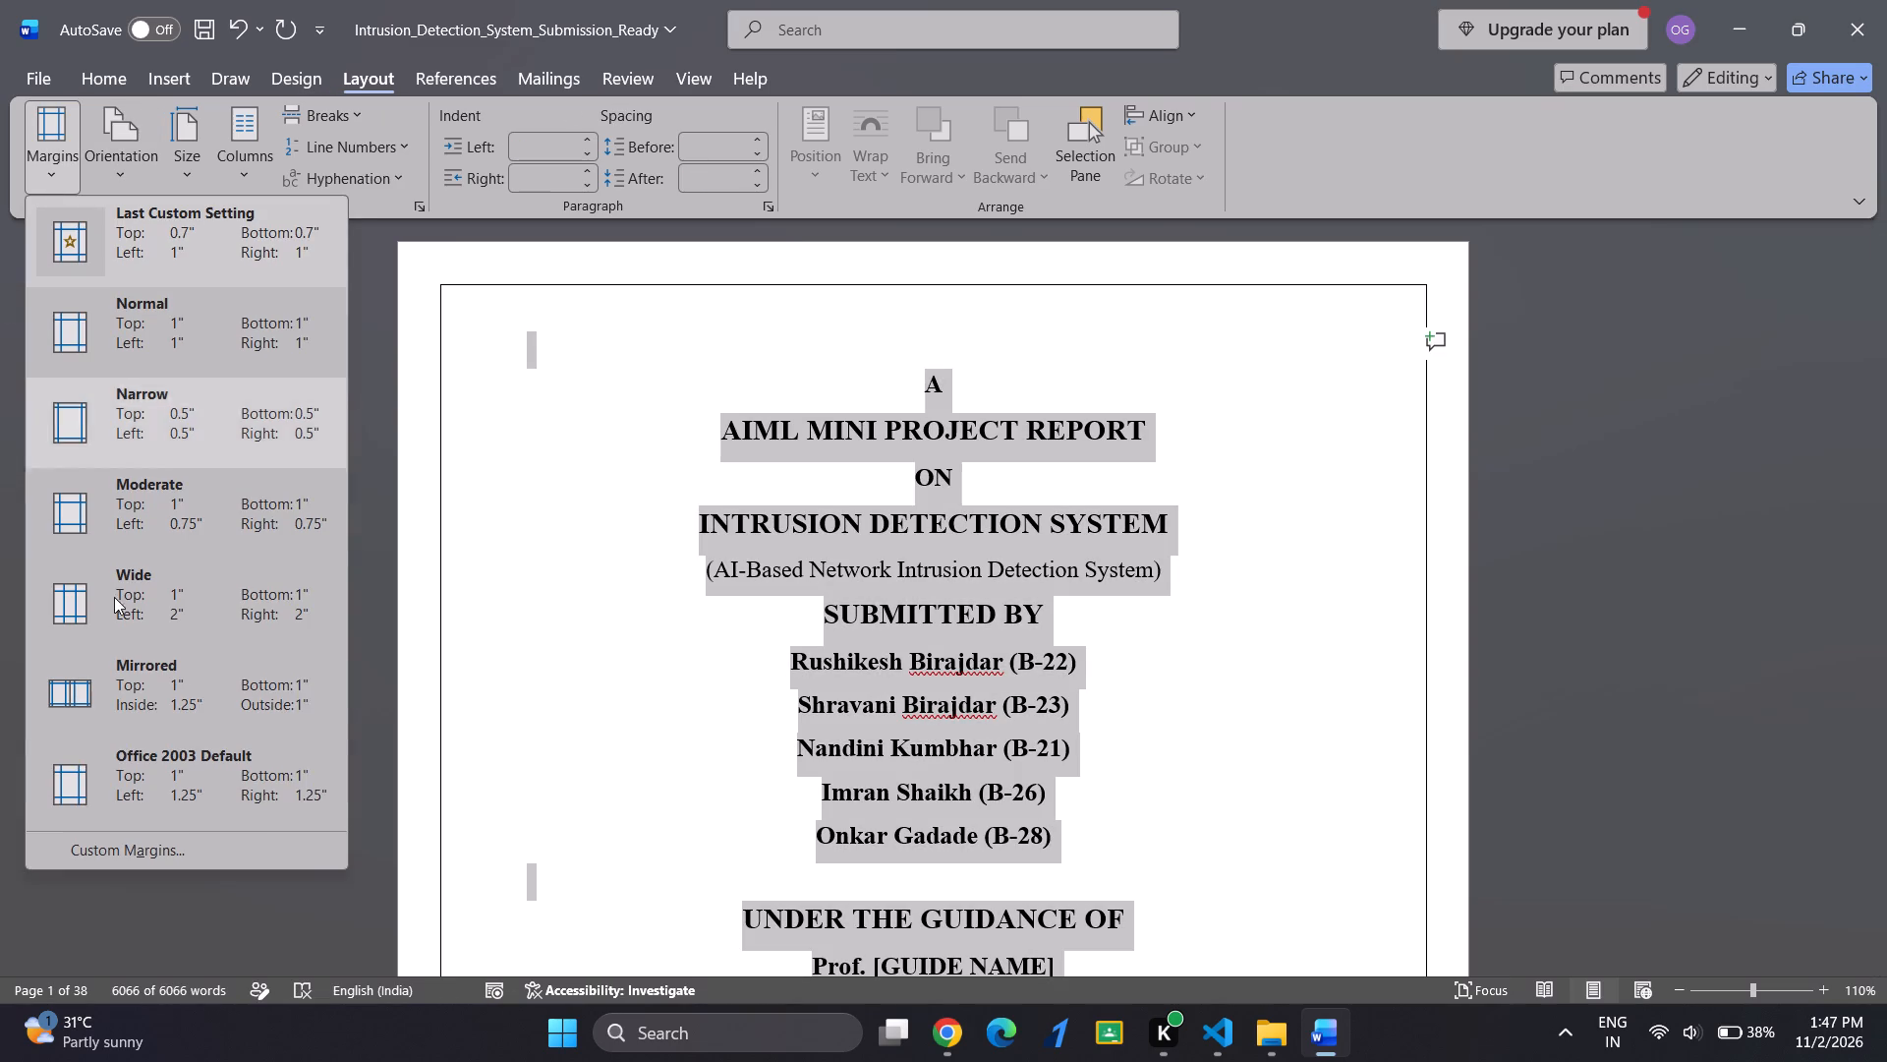
{"action": "left_click", "coordinate": [155, 834]}
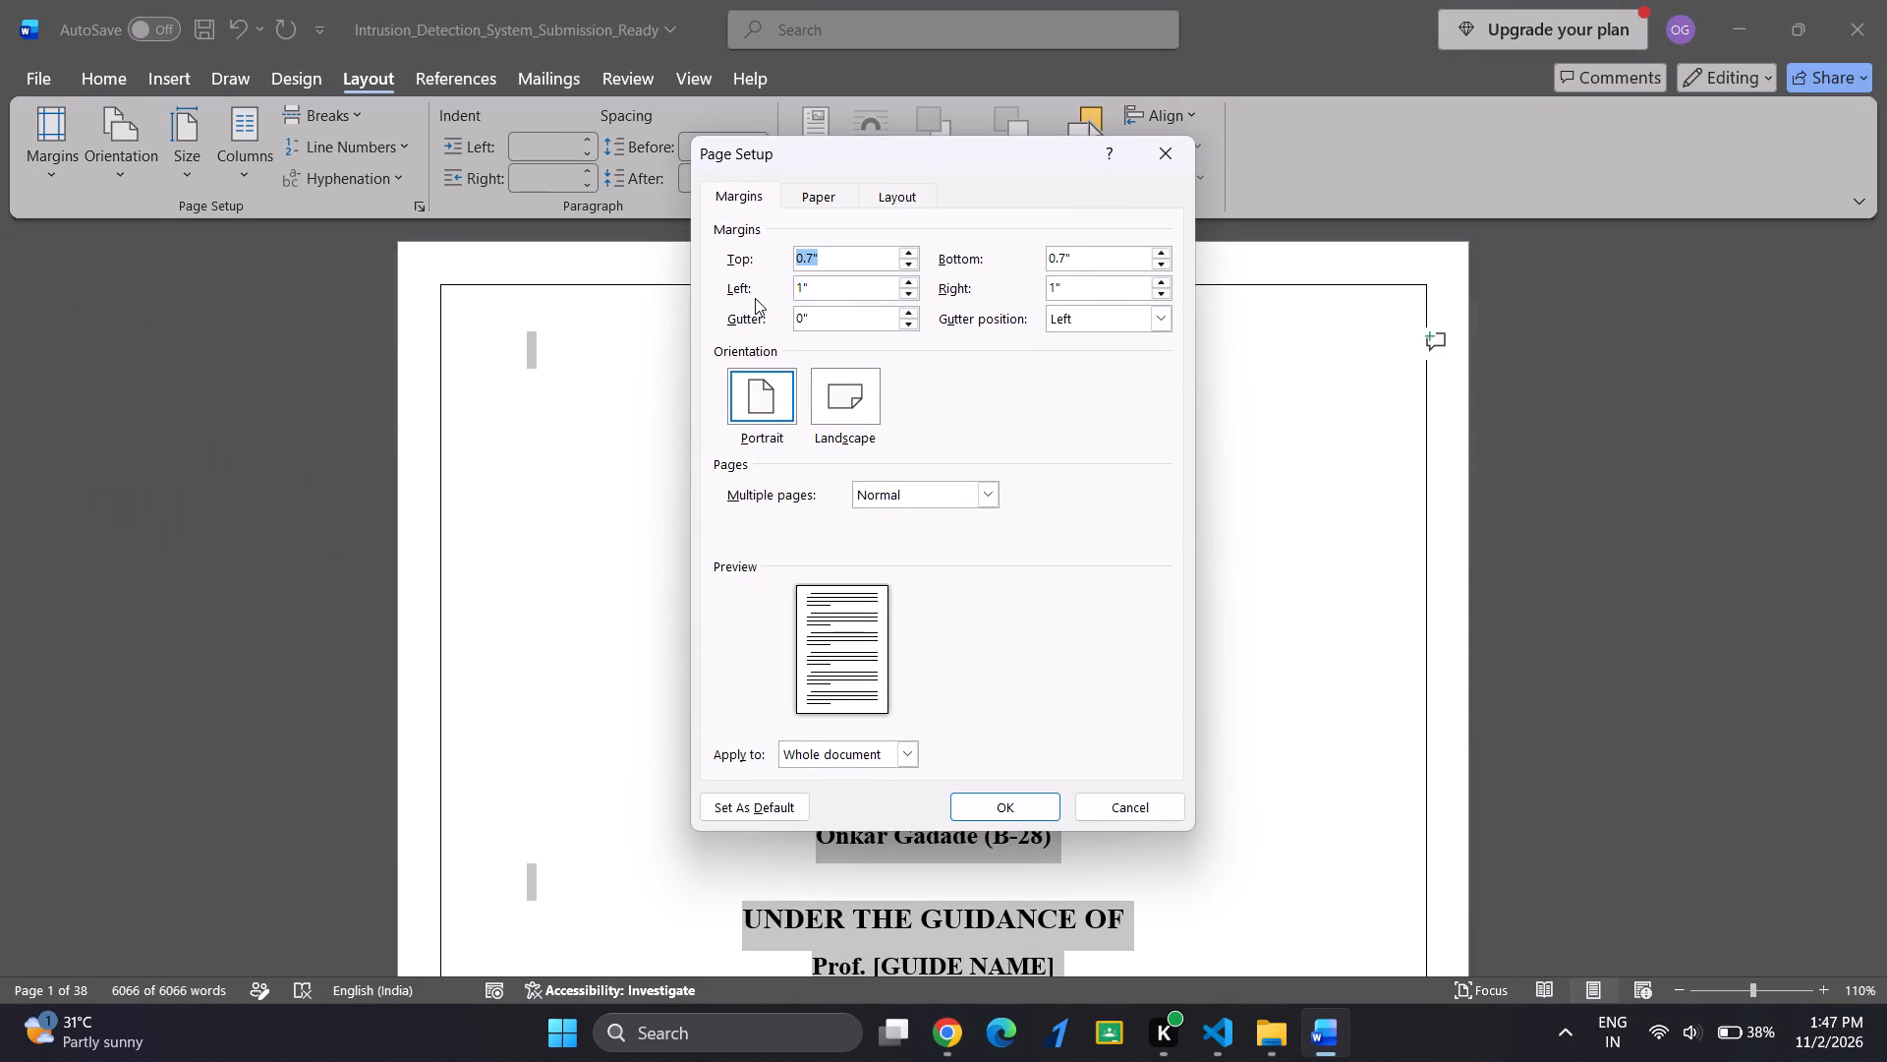
{"action": "type", "text": "0.5"}
{"action": "left_click_drag", "start_coordinate": [1080, 250], "coordinate": [1002, 245]}
{"action": "type", "text": "0.5"}
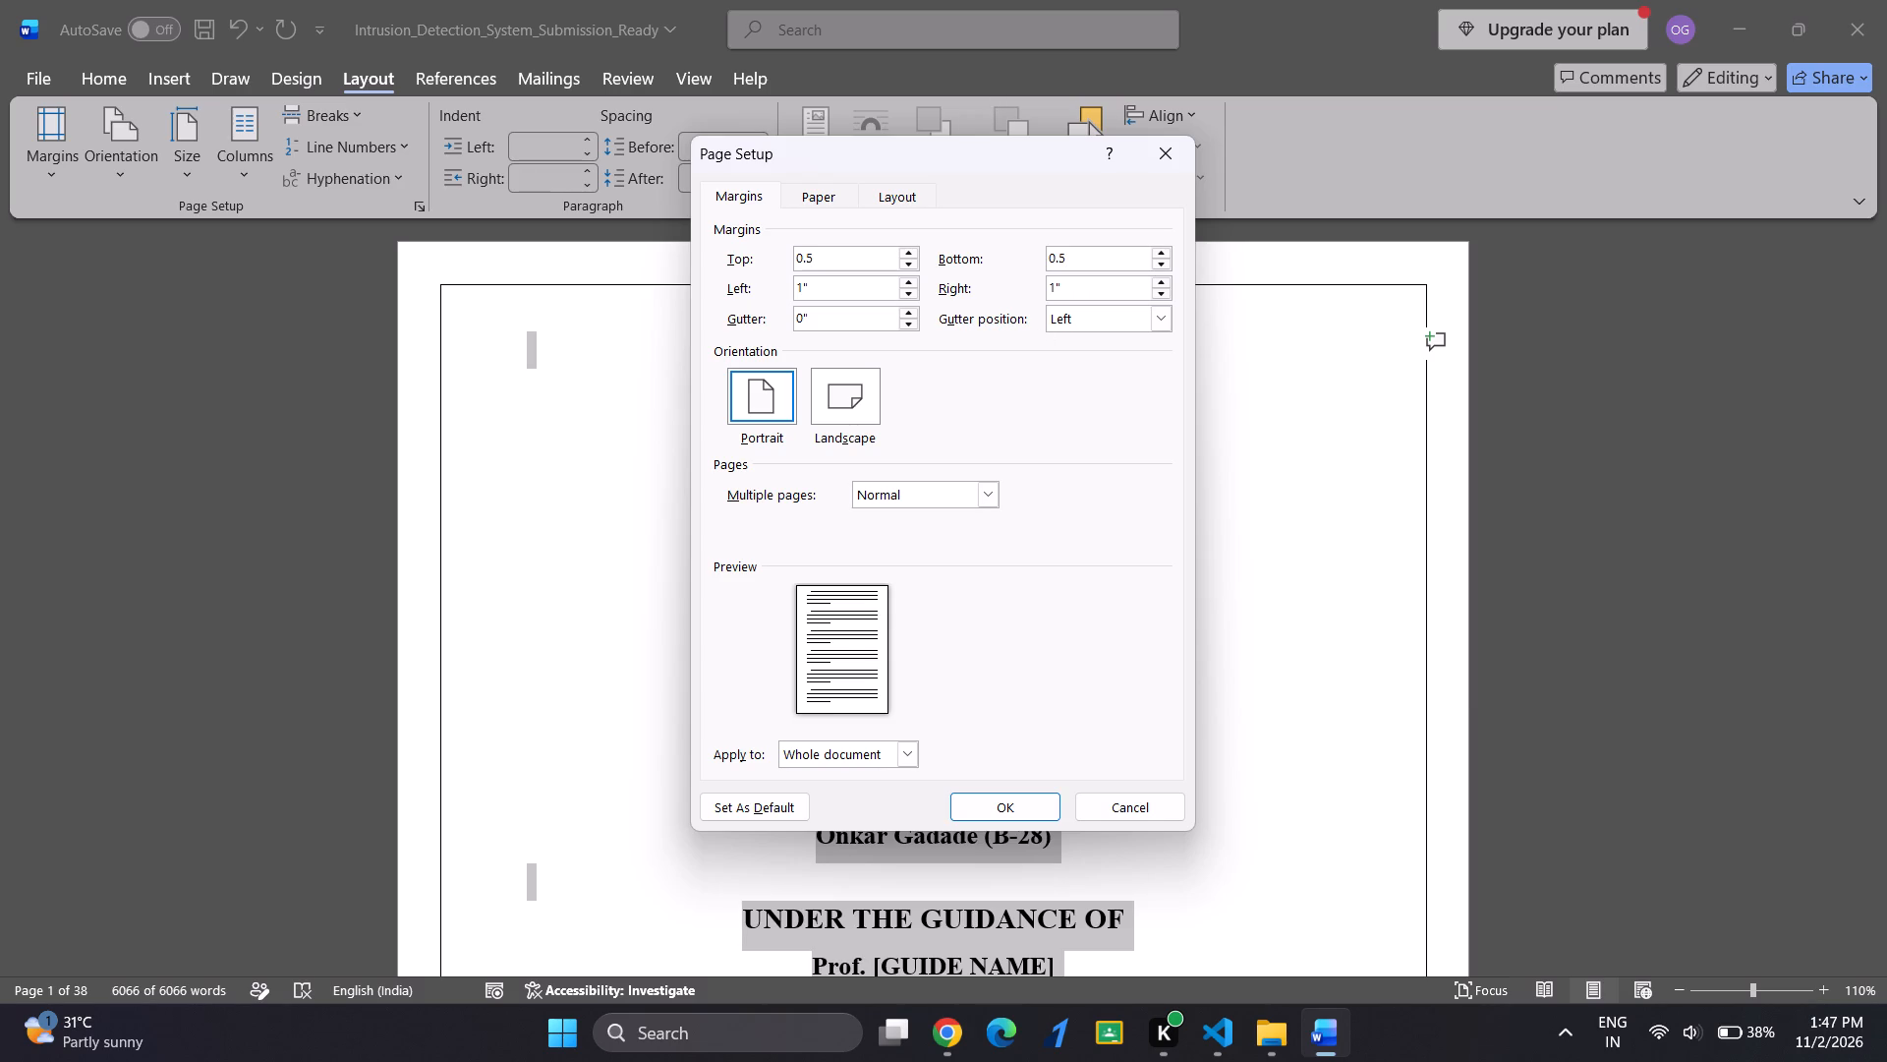
{"action": "key", "text": "Return"}
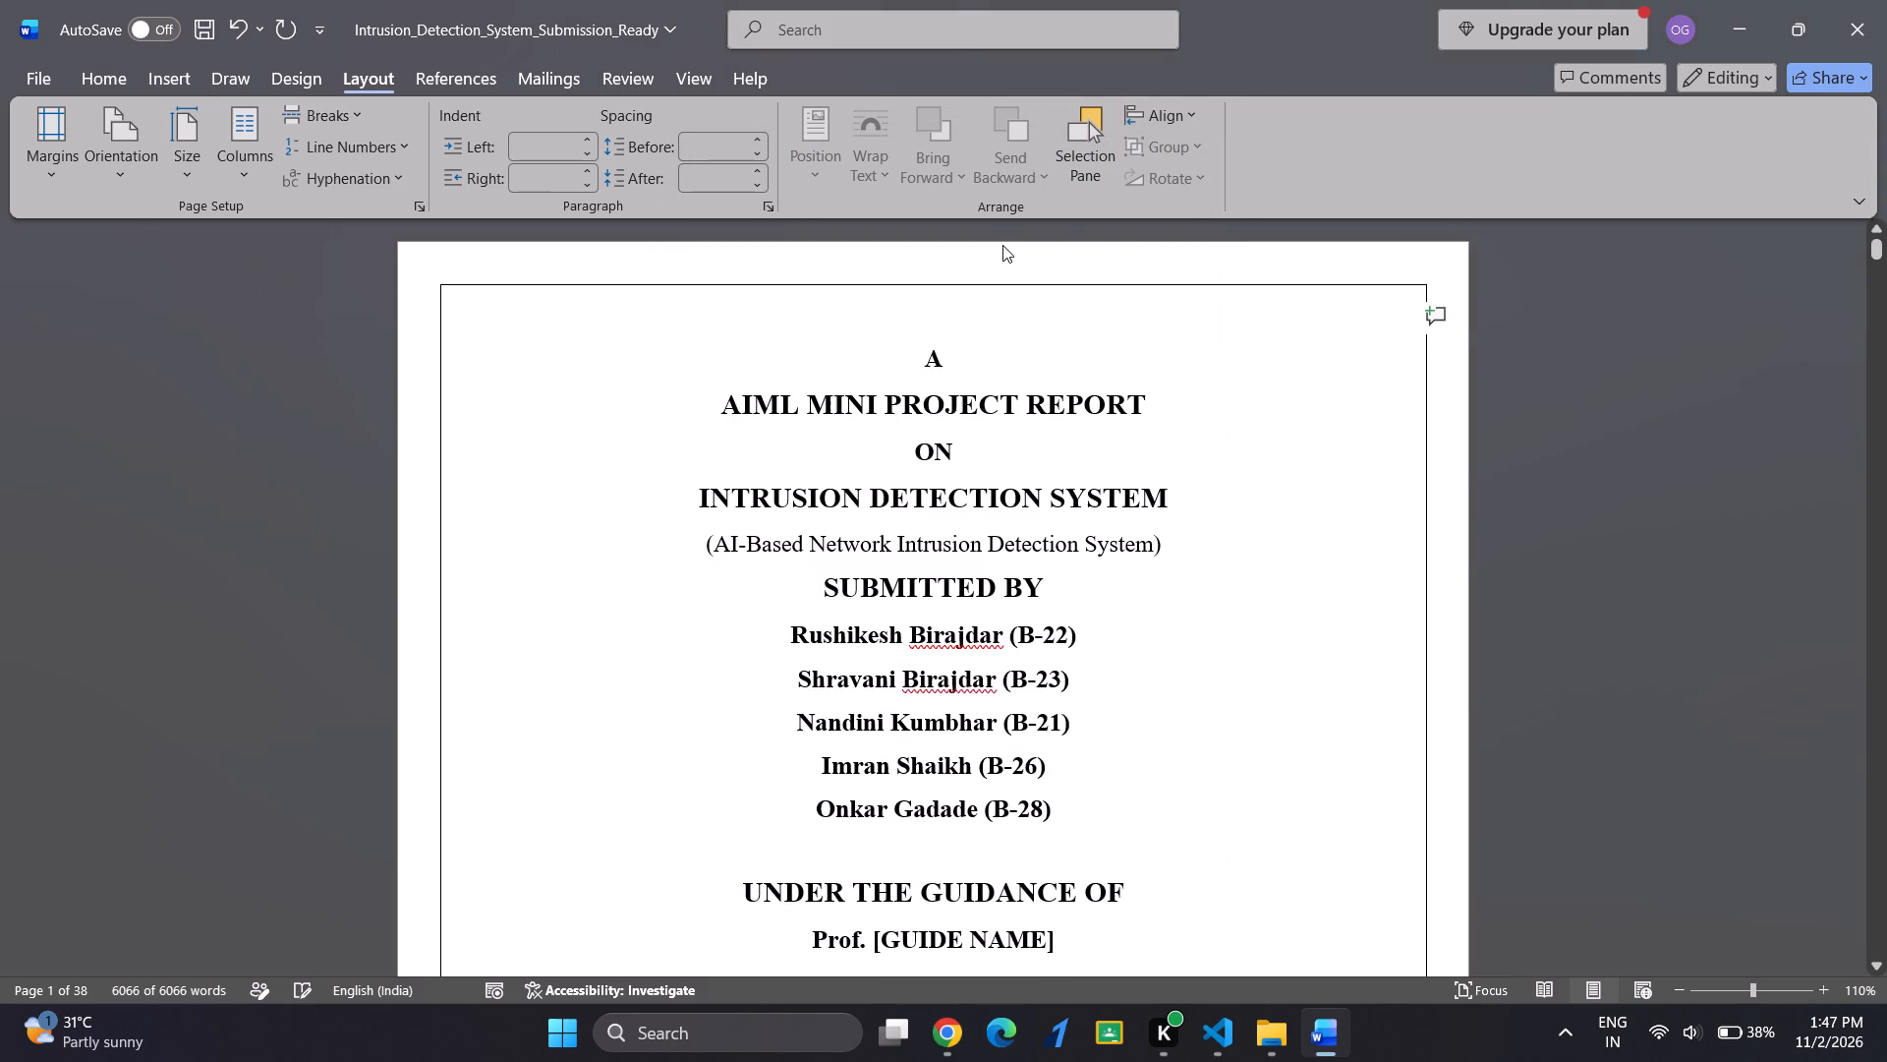
{"action": "left_click", "coordinate": [989, 324]}
{"action": "key", "text": "BackSpace"}
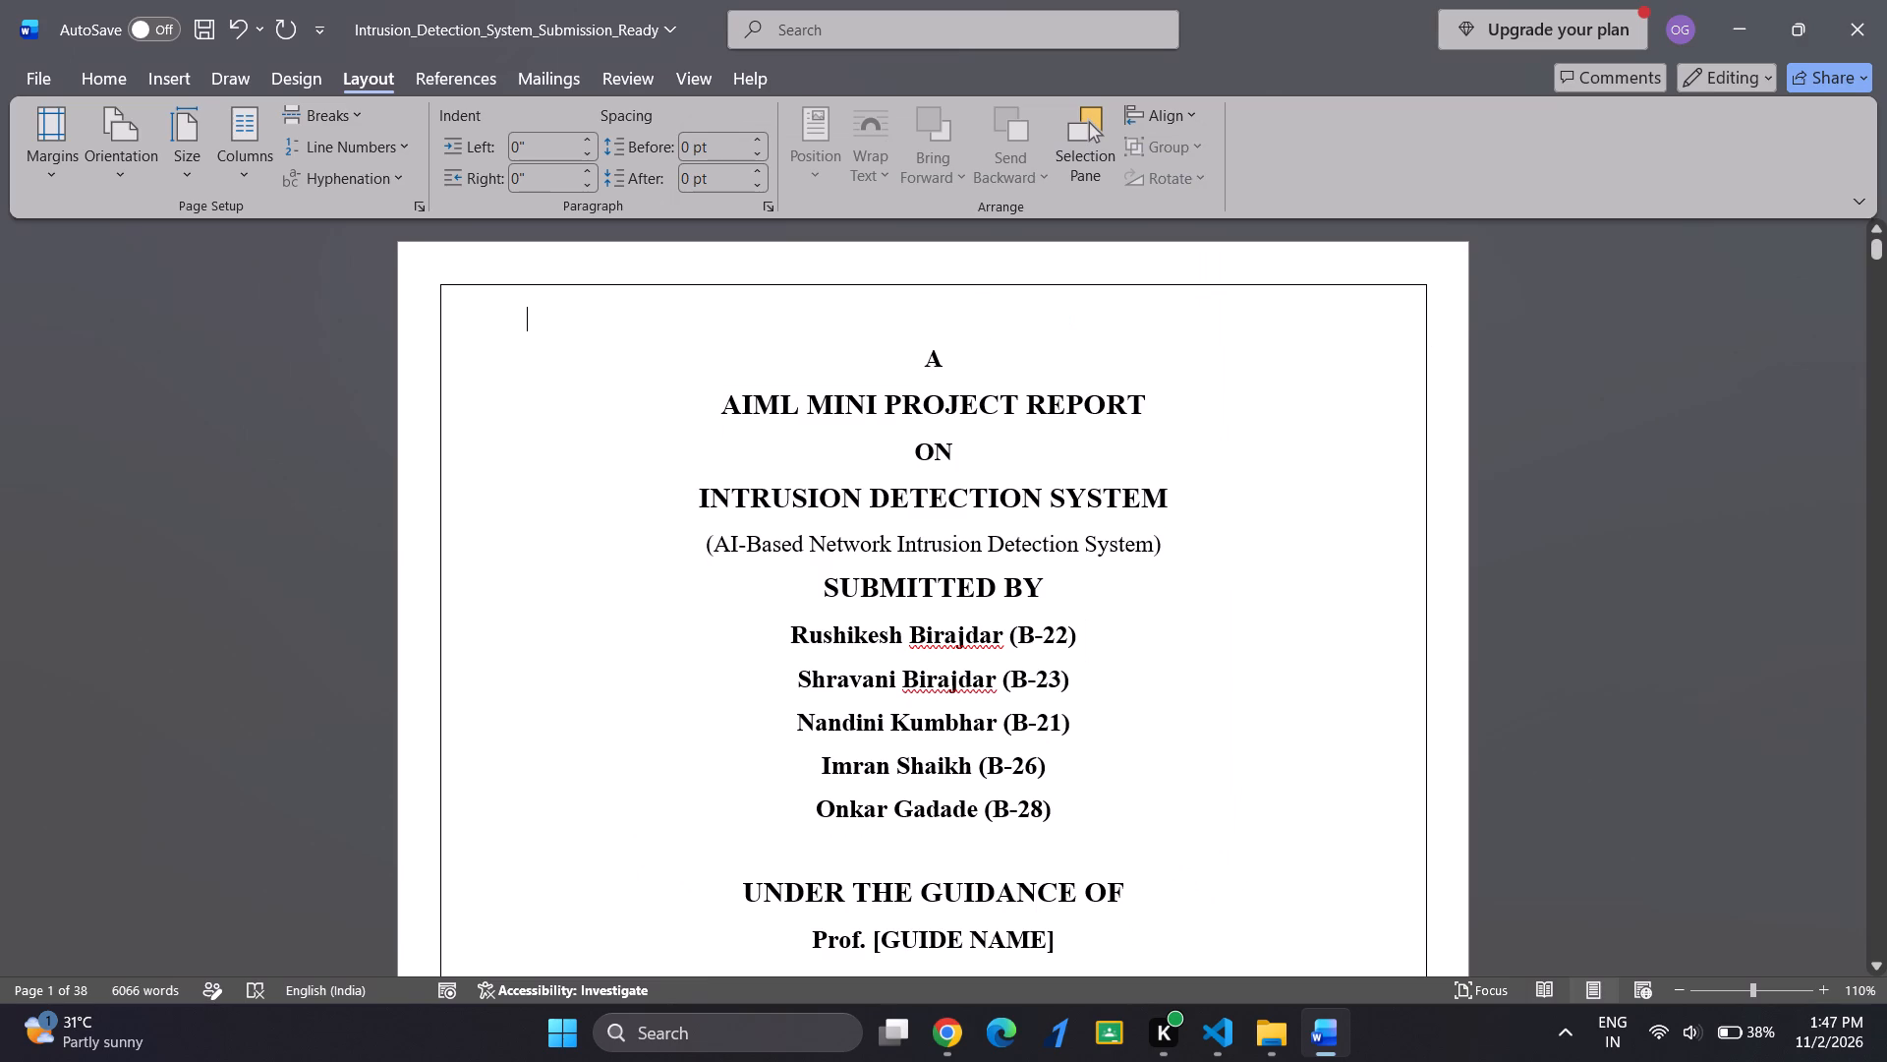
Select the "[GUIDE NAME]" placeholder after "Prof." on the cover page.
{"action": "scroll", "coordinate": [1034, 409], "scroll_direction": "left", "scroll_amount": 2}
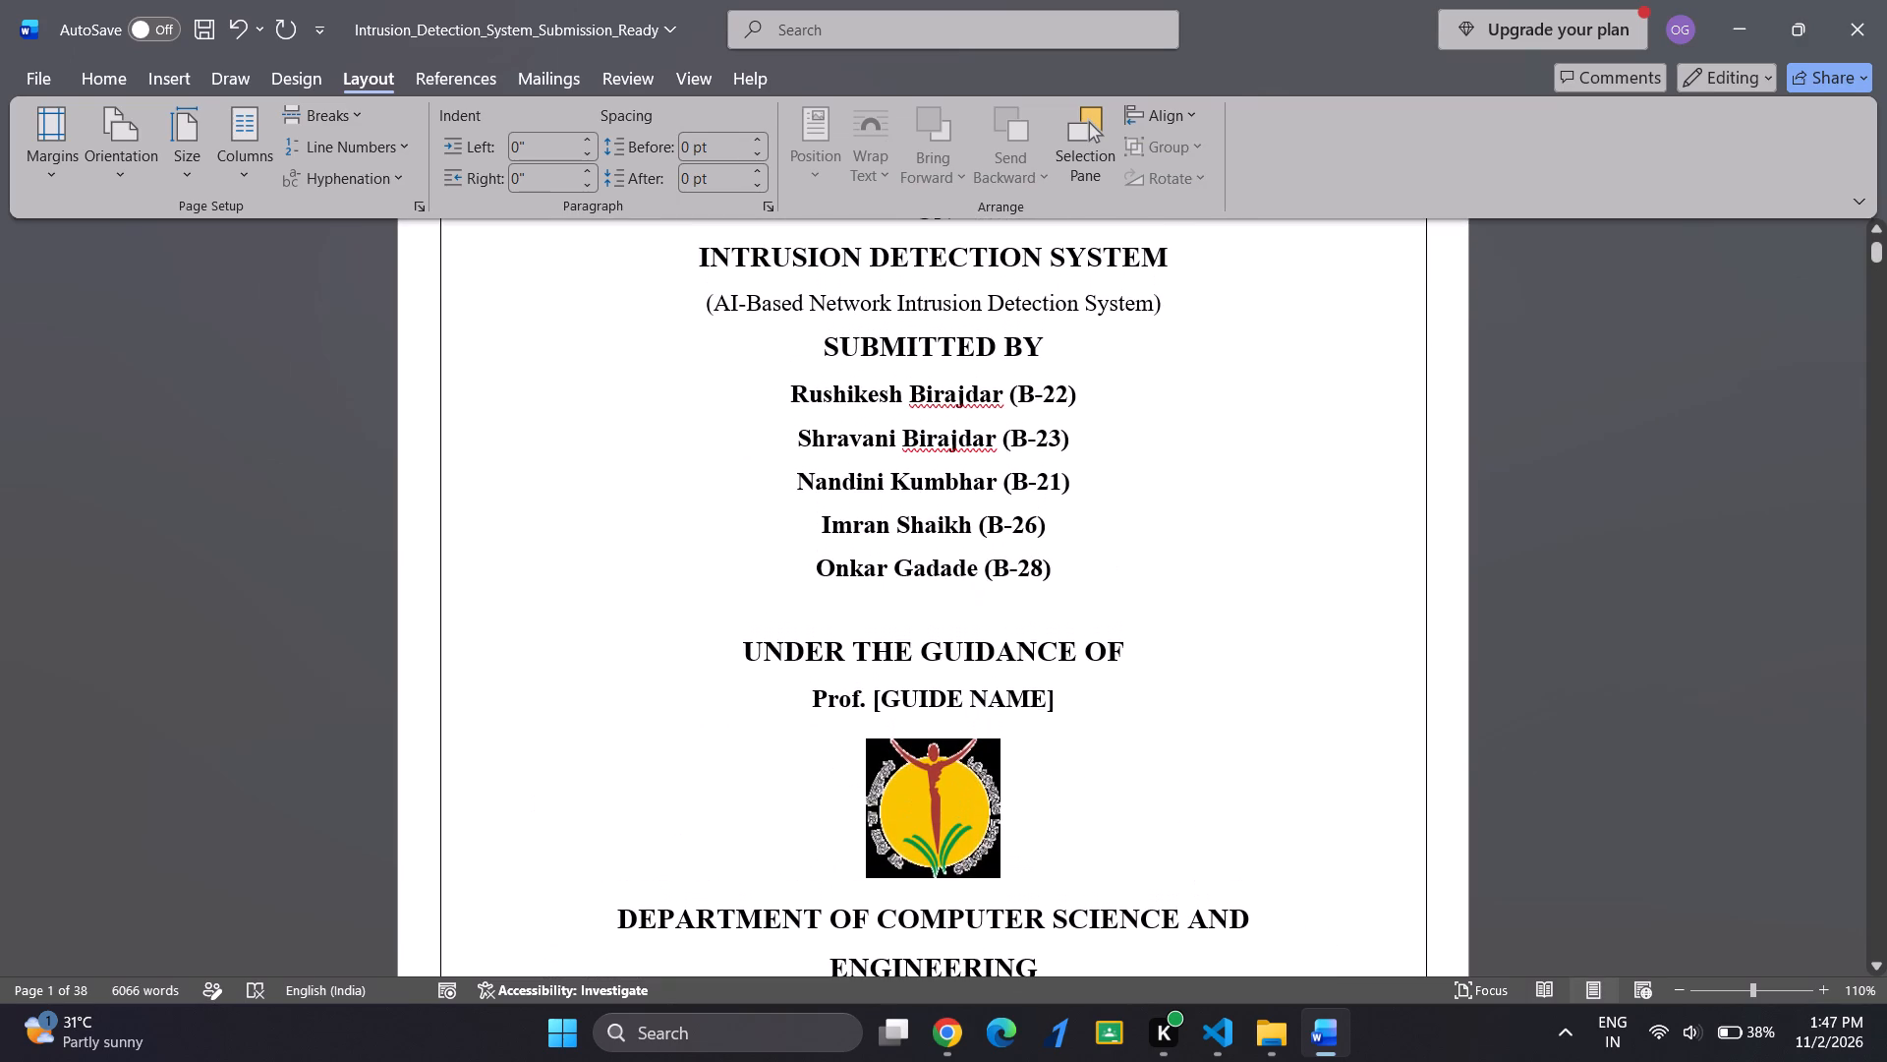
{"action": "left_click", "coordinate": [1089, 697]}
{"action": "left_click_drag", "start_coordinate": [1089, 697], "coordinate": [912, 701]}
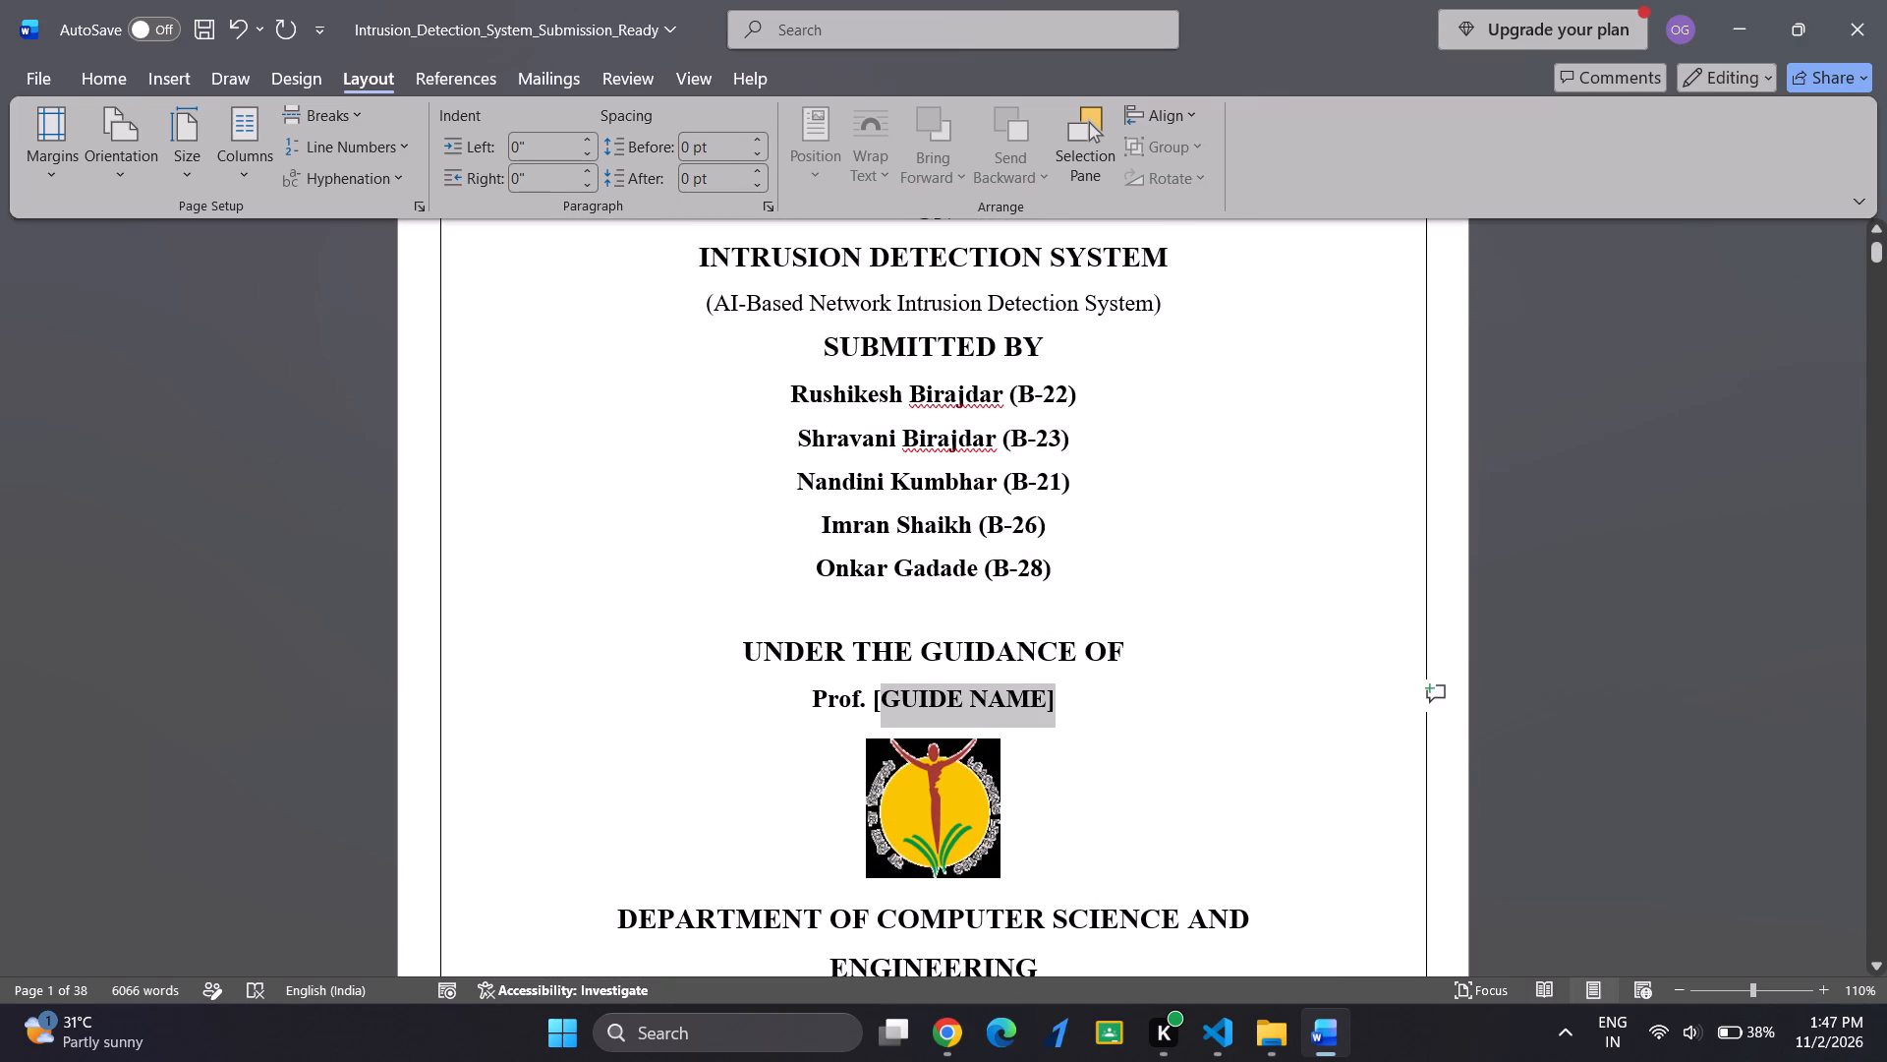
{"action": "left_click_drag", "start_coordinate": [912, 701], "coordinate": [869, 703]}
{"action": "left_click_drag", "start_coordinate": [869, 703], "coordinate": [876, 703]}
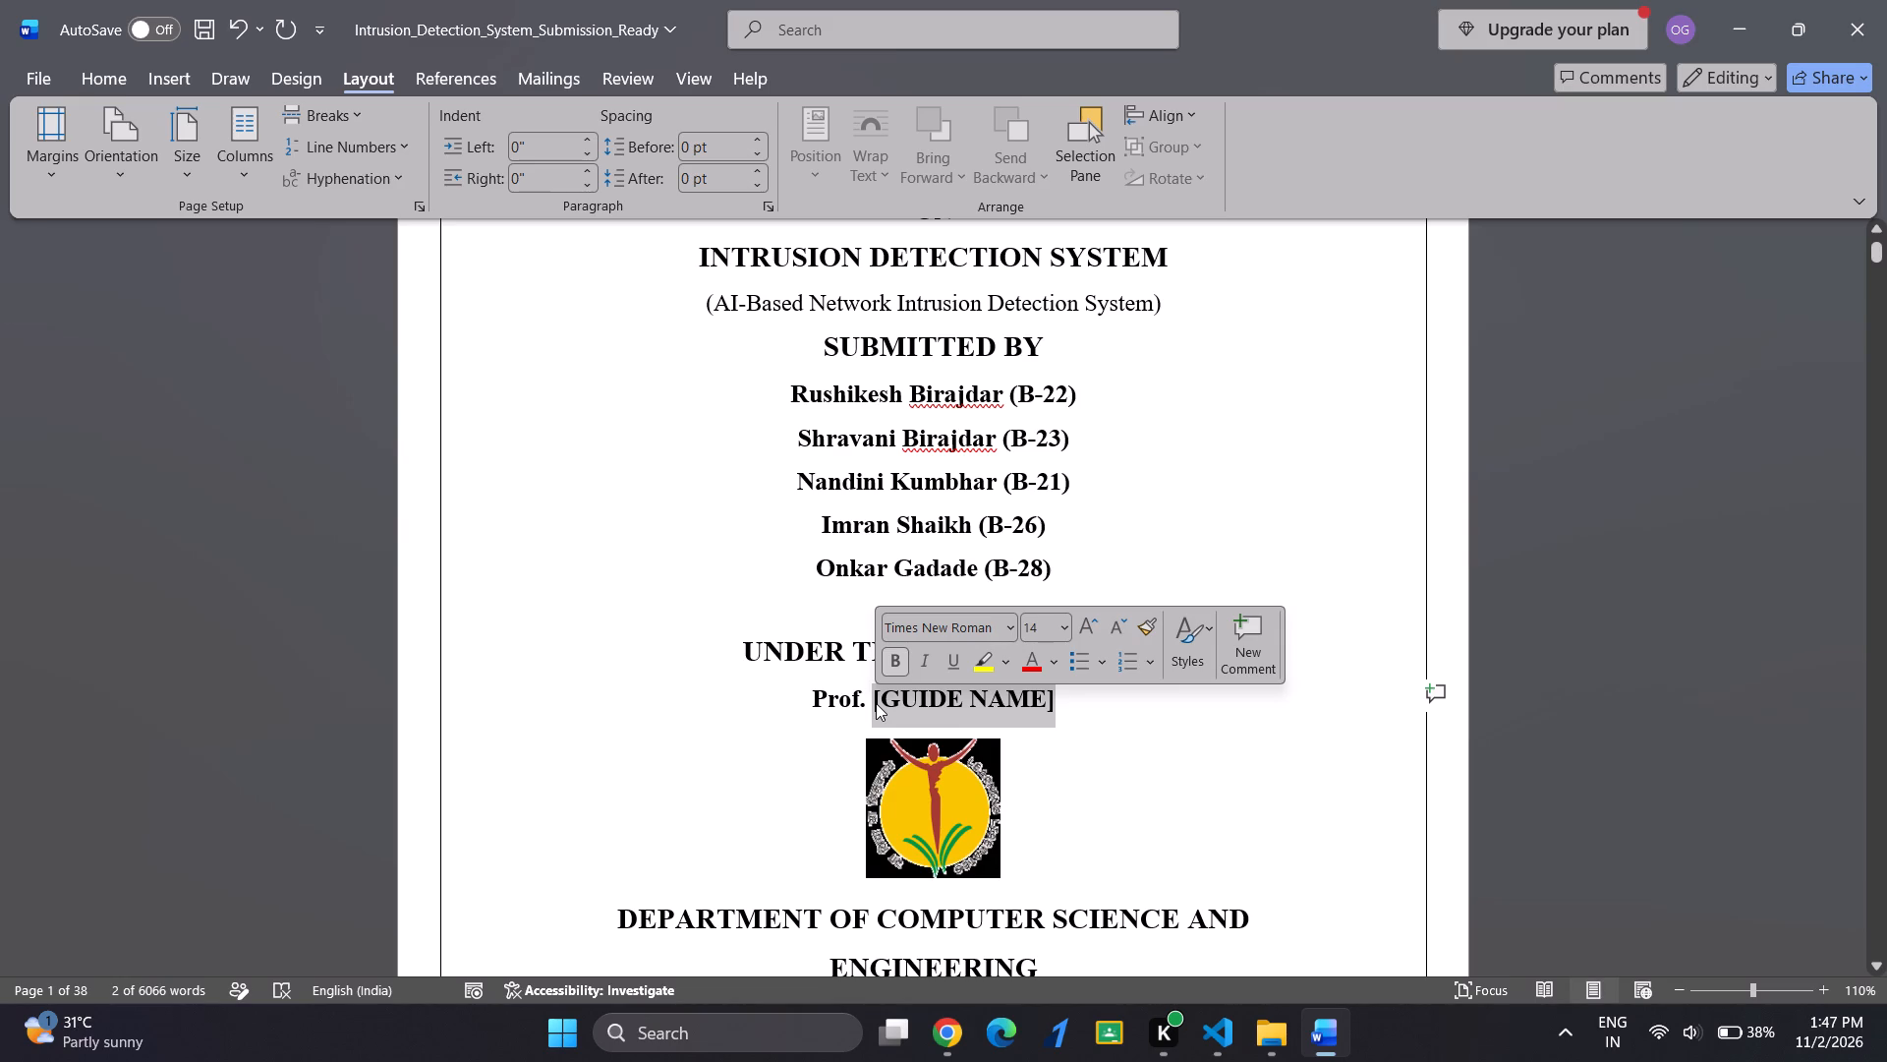
Replace the subtitle "(AI-Based Network Intrusion Detection System)" on the cover page with a blank line above "SUBMITTED BY".
{"action": "scroll", "coordinate": [891, 783], "scroll_direction": "down", "scroll_amount": 2}
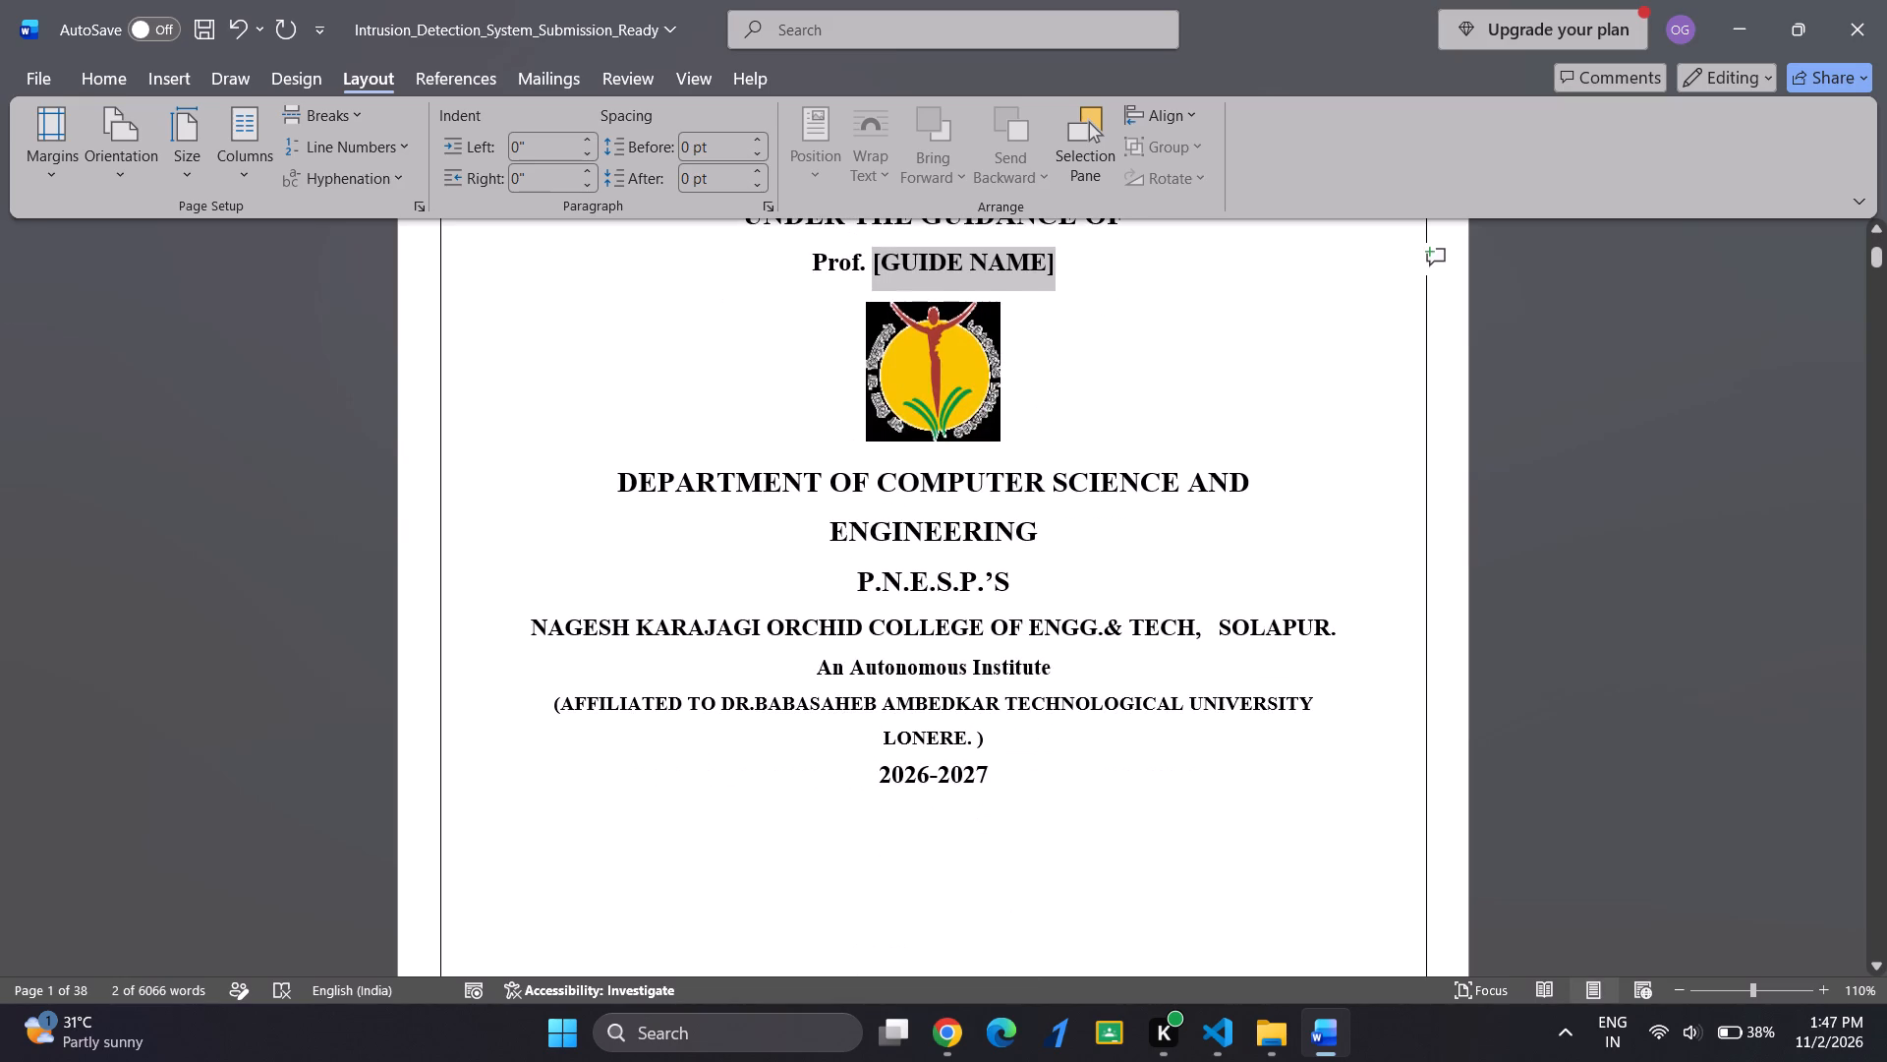
{"action": "scroll", "coordinate": [891, 783], "scroll_direction": "up", "scroll_amount": 2}
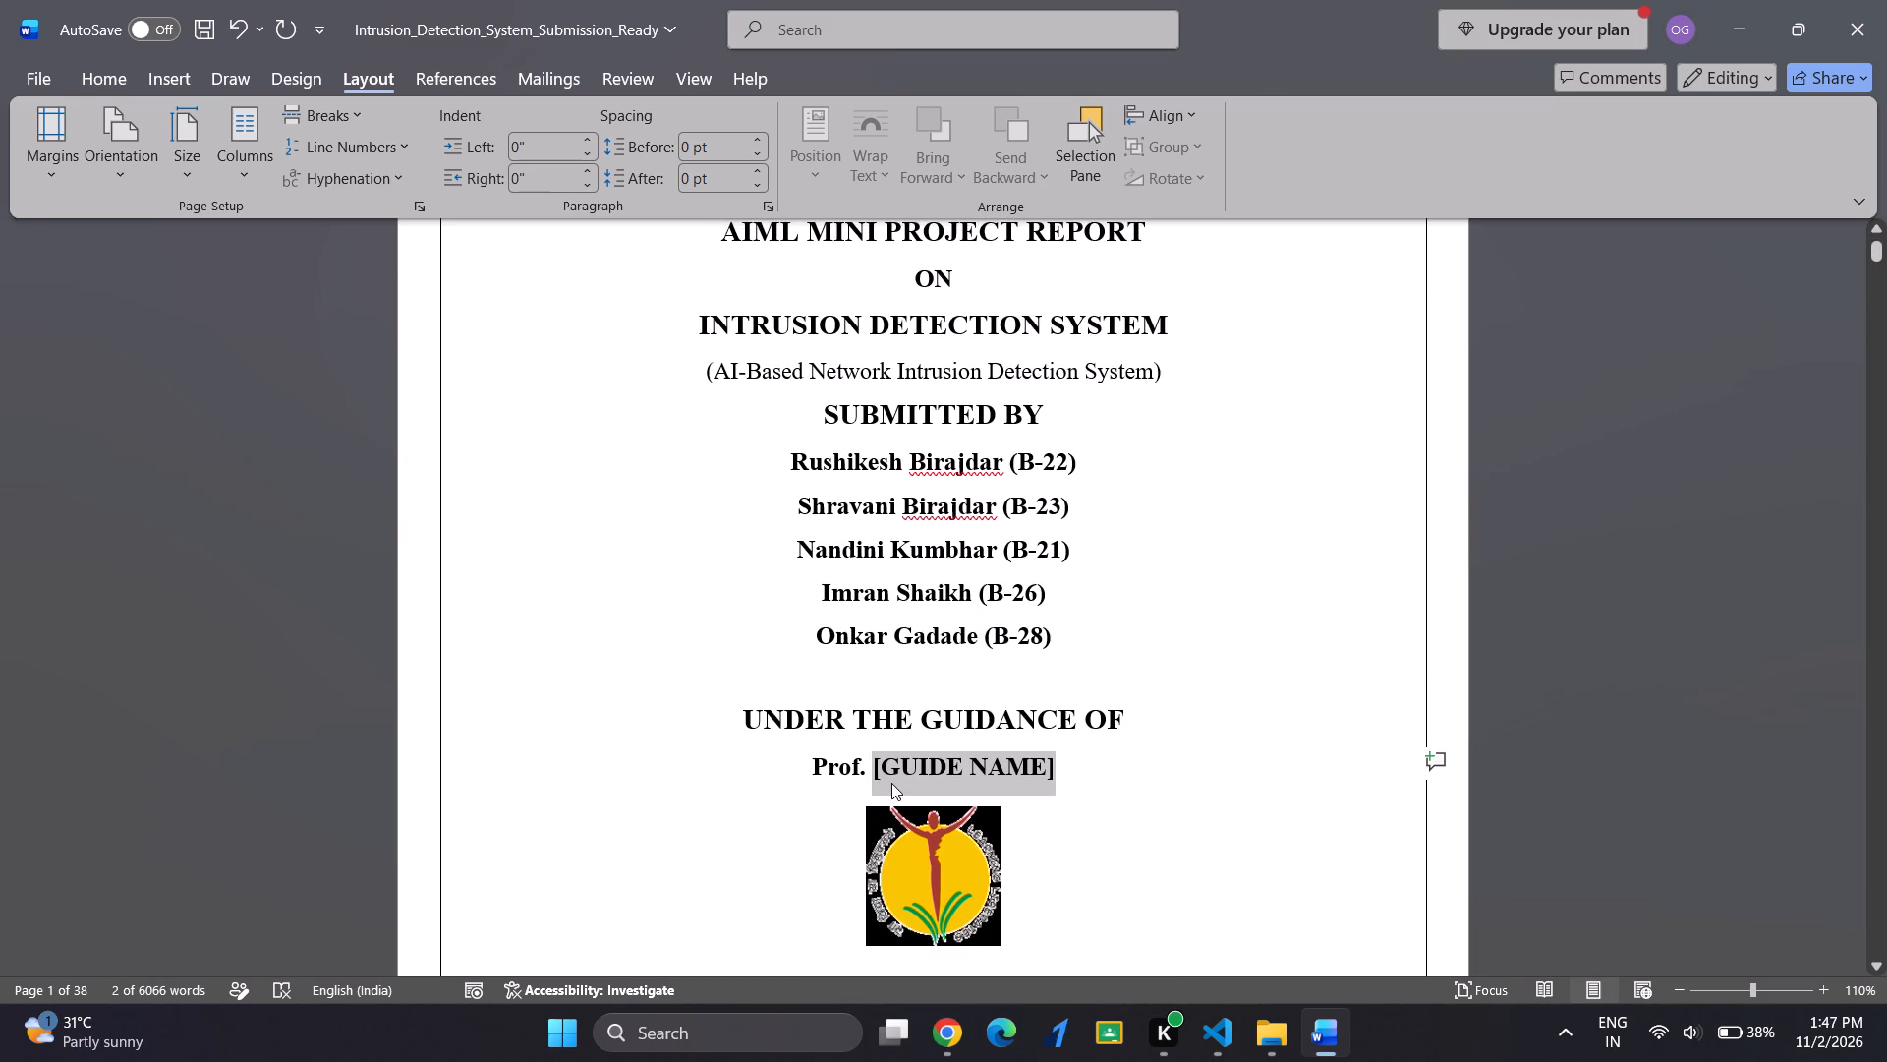
{"action": "left_click", "coordinate": [835, 388]}
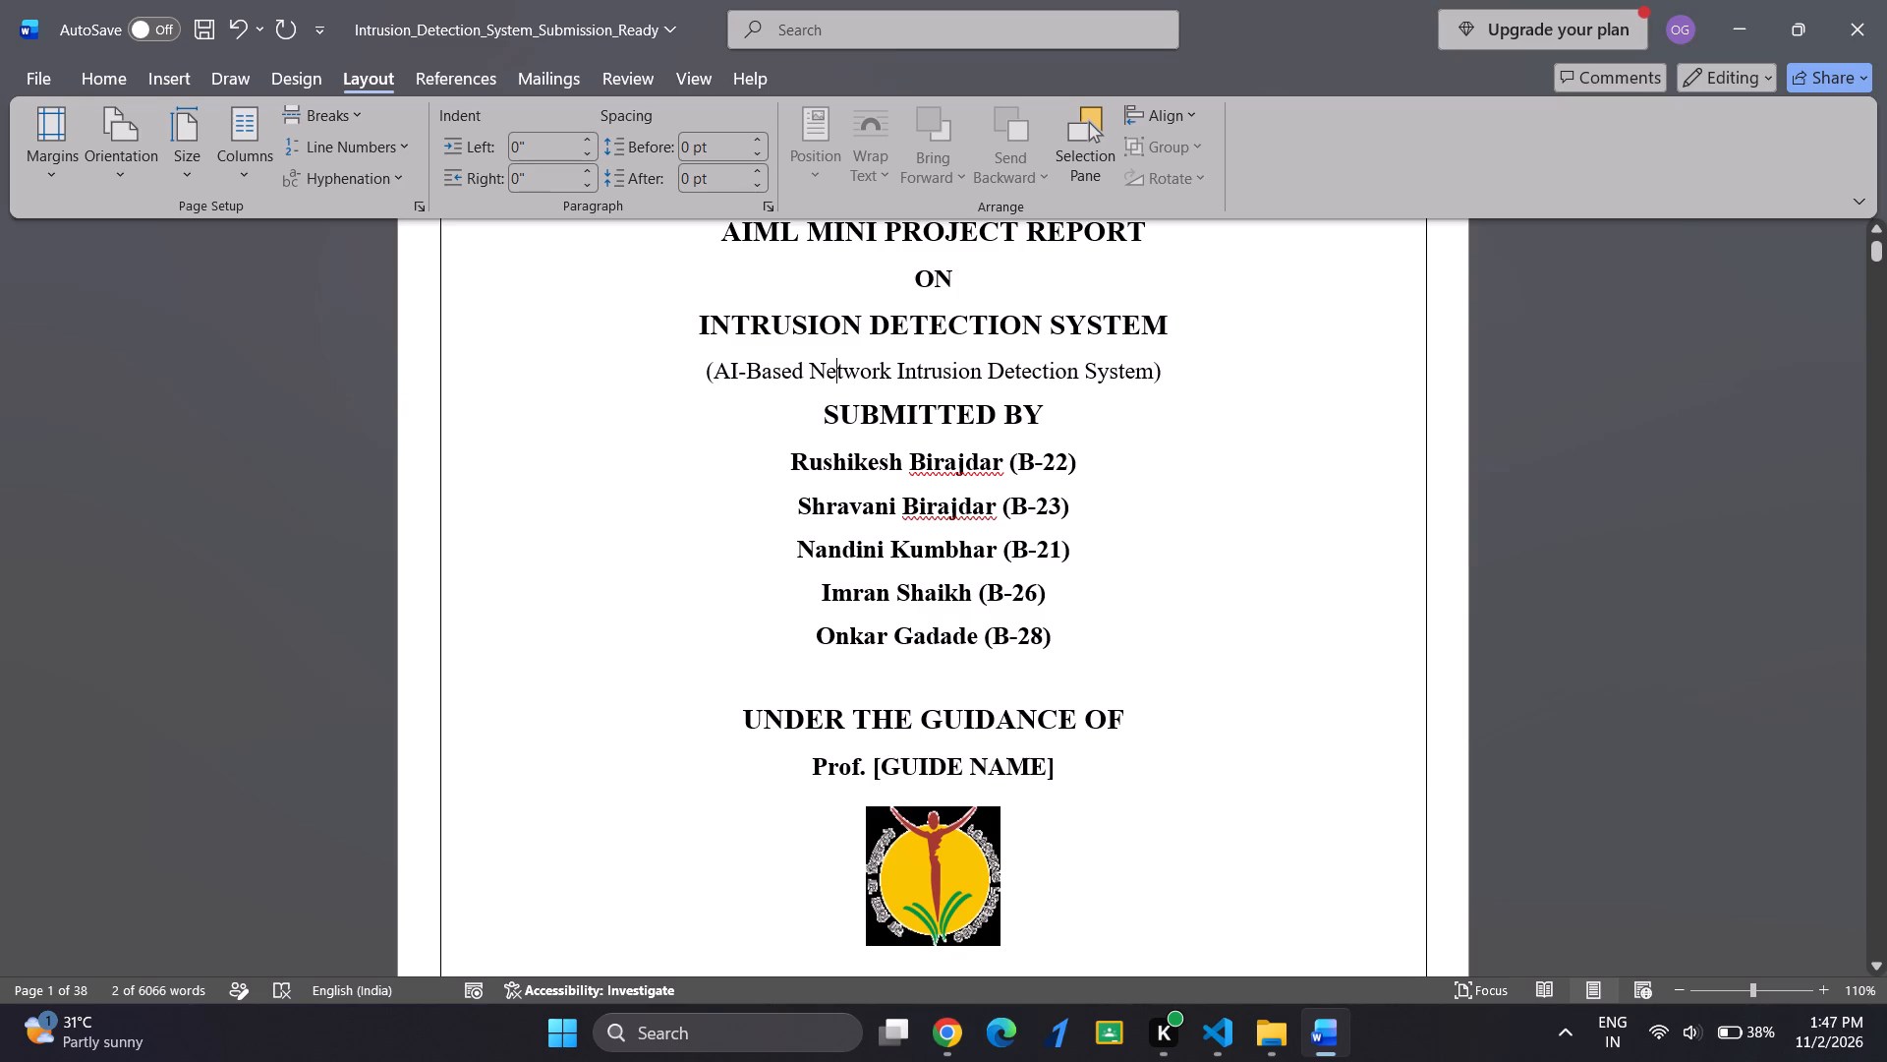
{"action": "scroll", "coordinate": [888, 417], "scroll_direction": "up", "scroll_amount": 1}
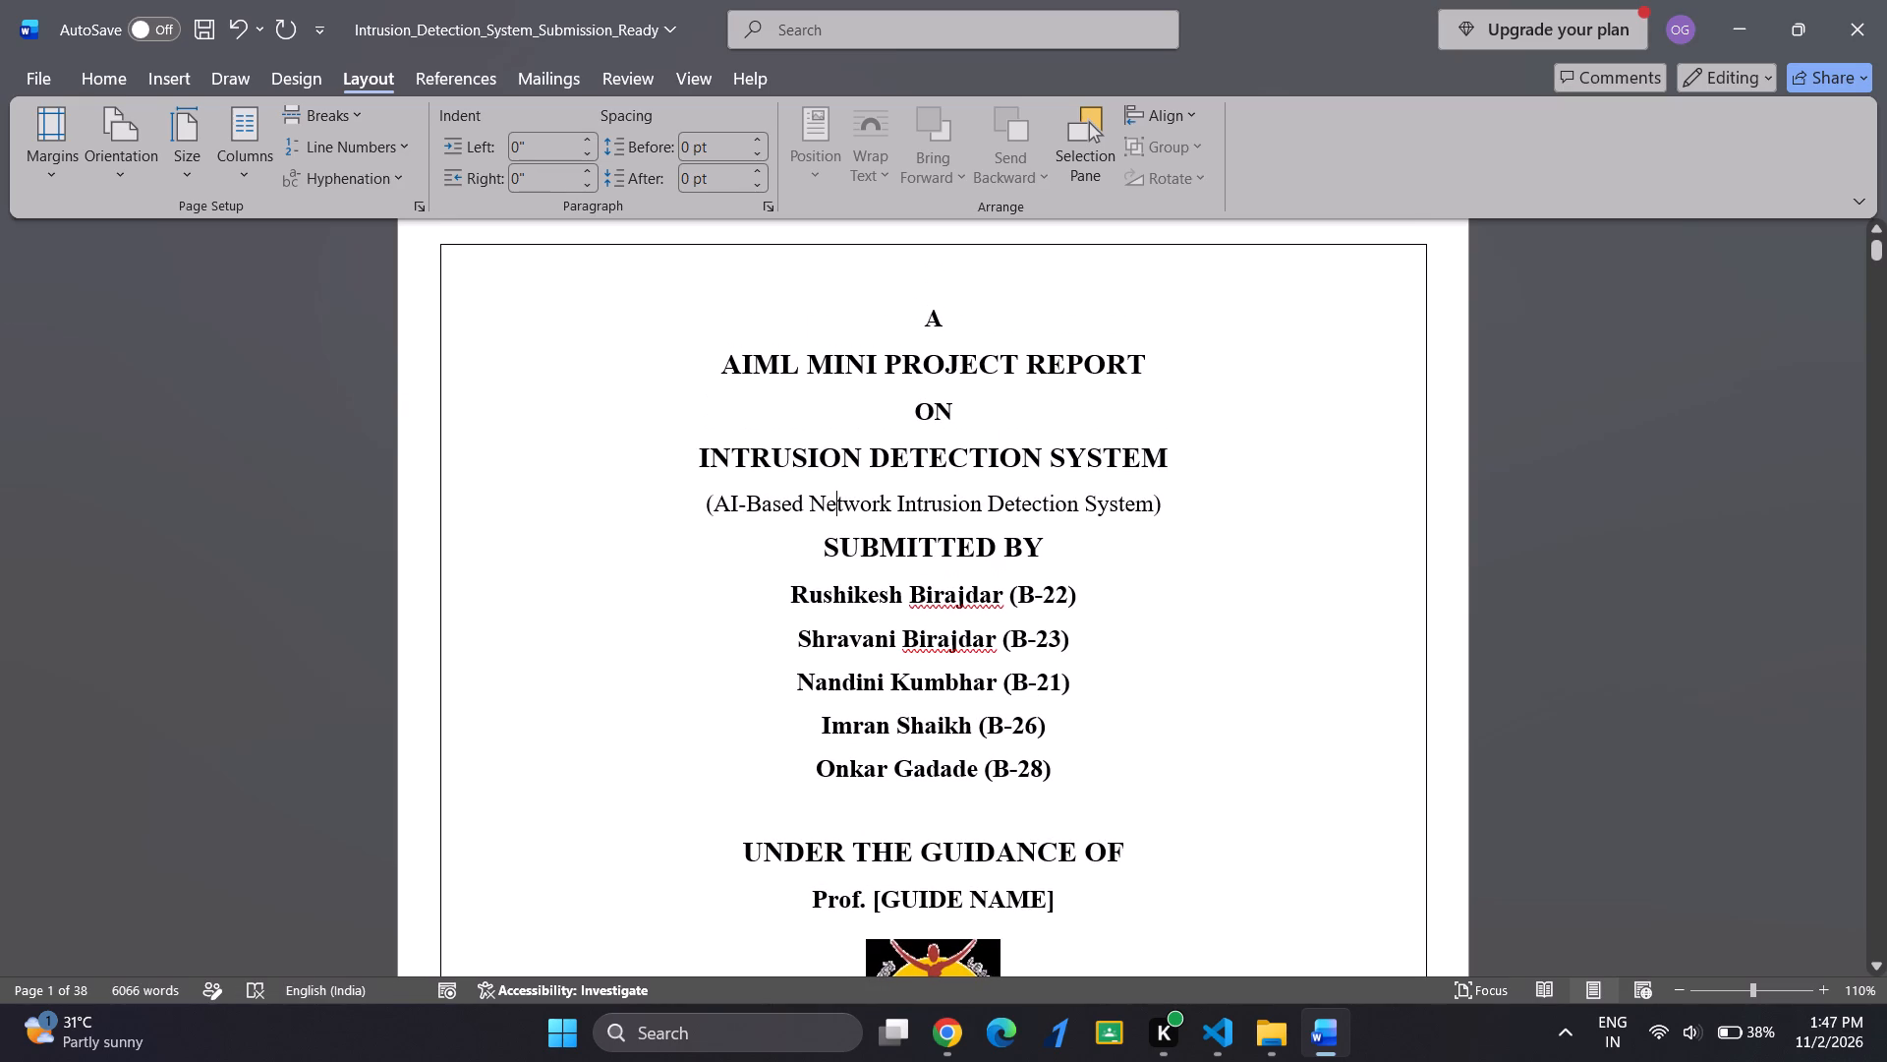
{"action": "left_click_drag", "start_coordinate": [1177, 503], "coordinate": [695, 510]}
{"action": "key", "text": "BackSpace"}
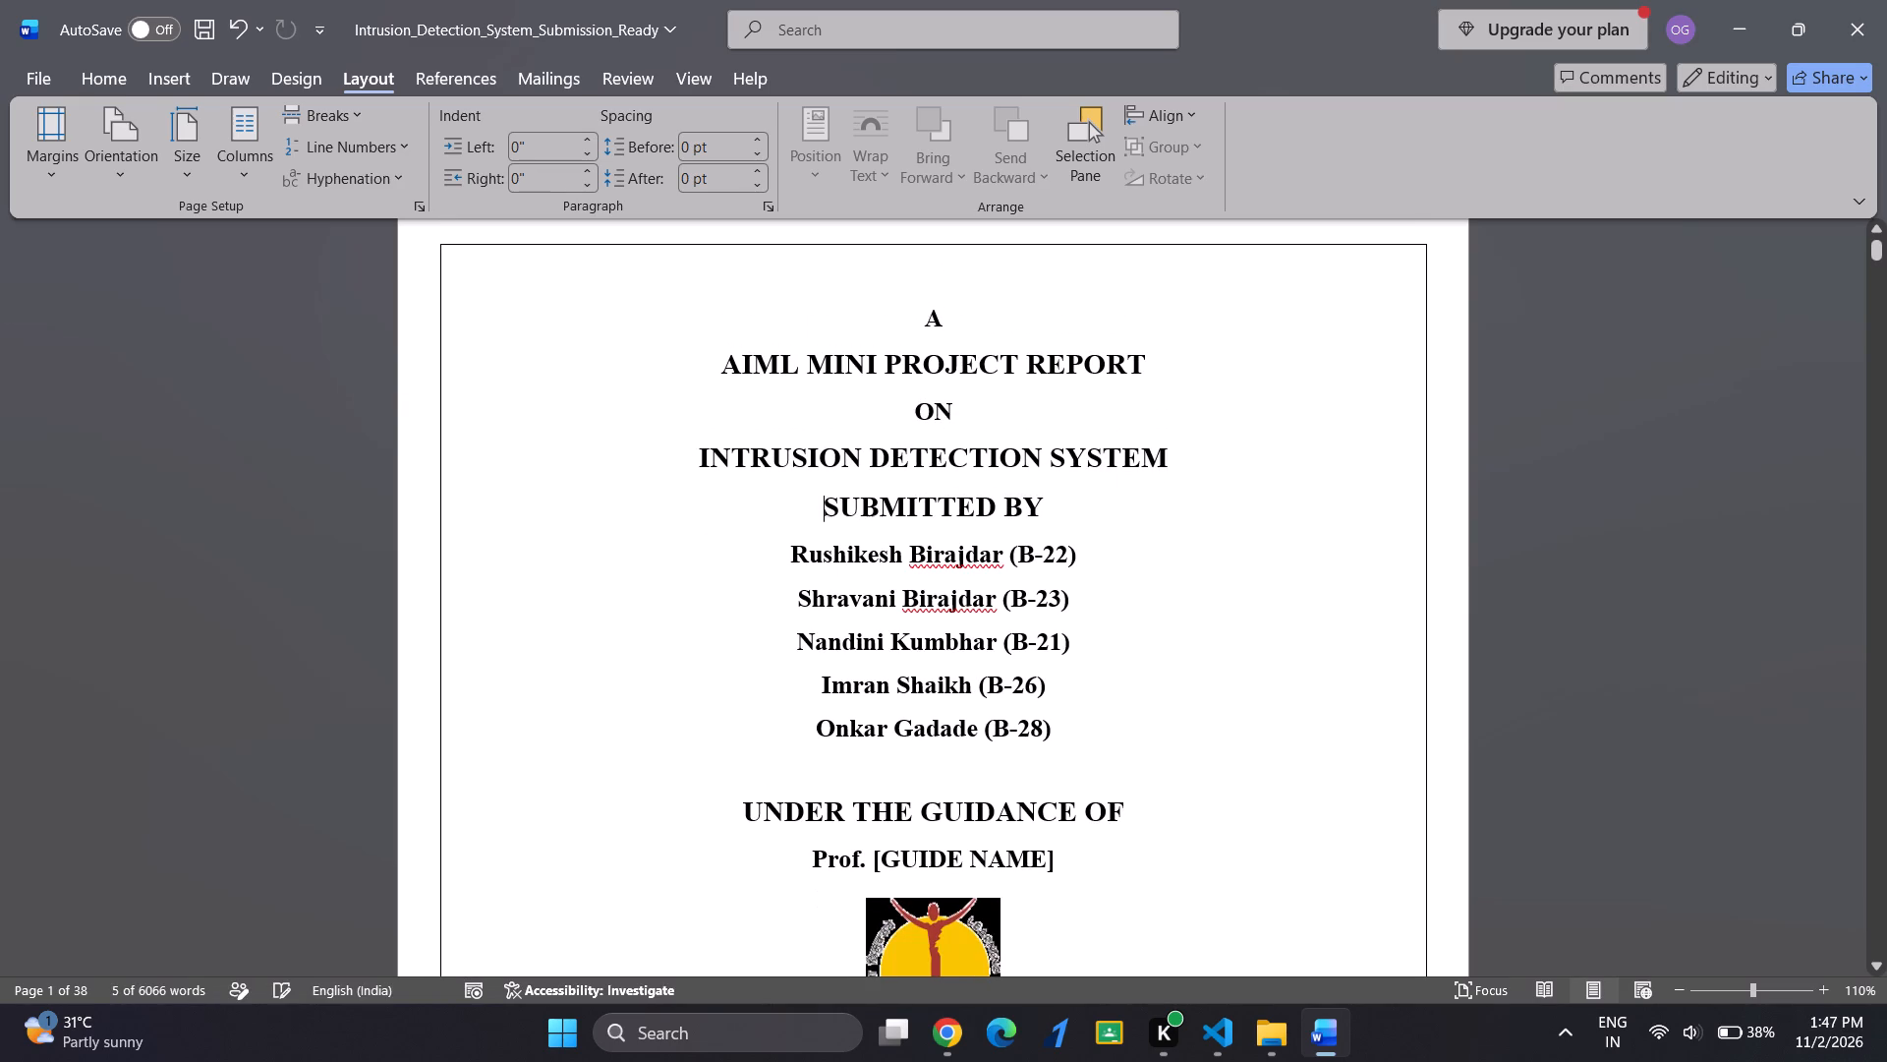
{"action": "key", "text": "Return"}
Reduce the font size of the "SUBMITTED BY" heading and the blank line above it to 14.
{"action": "left_click", "coordinate": [823, 537]}
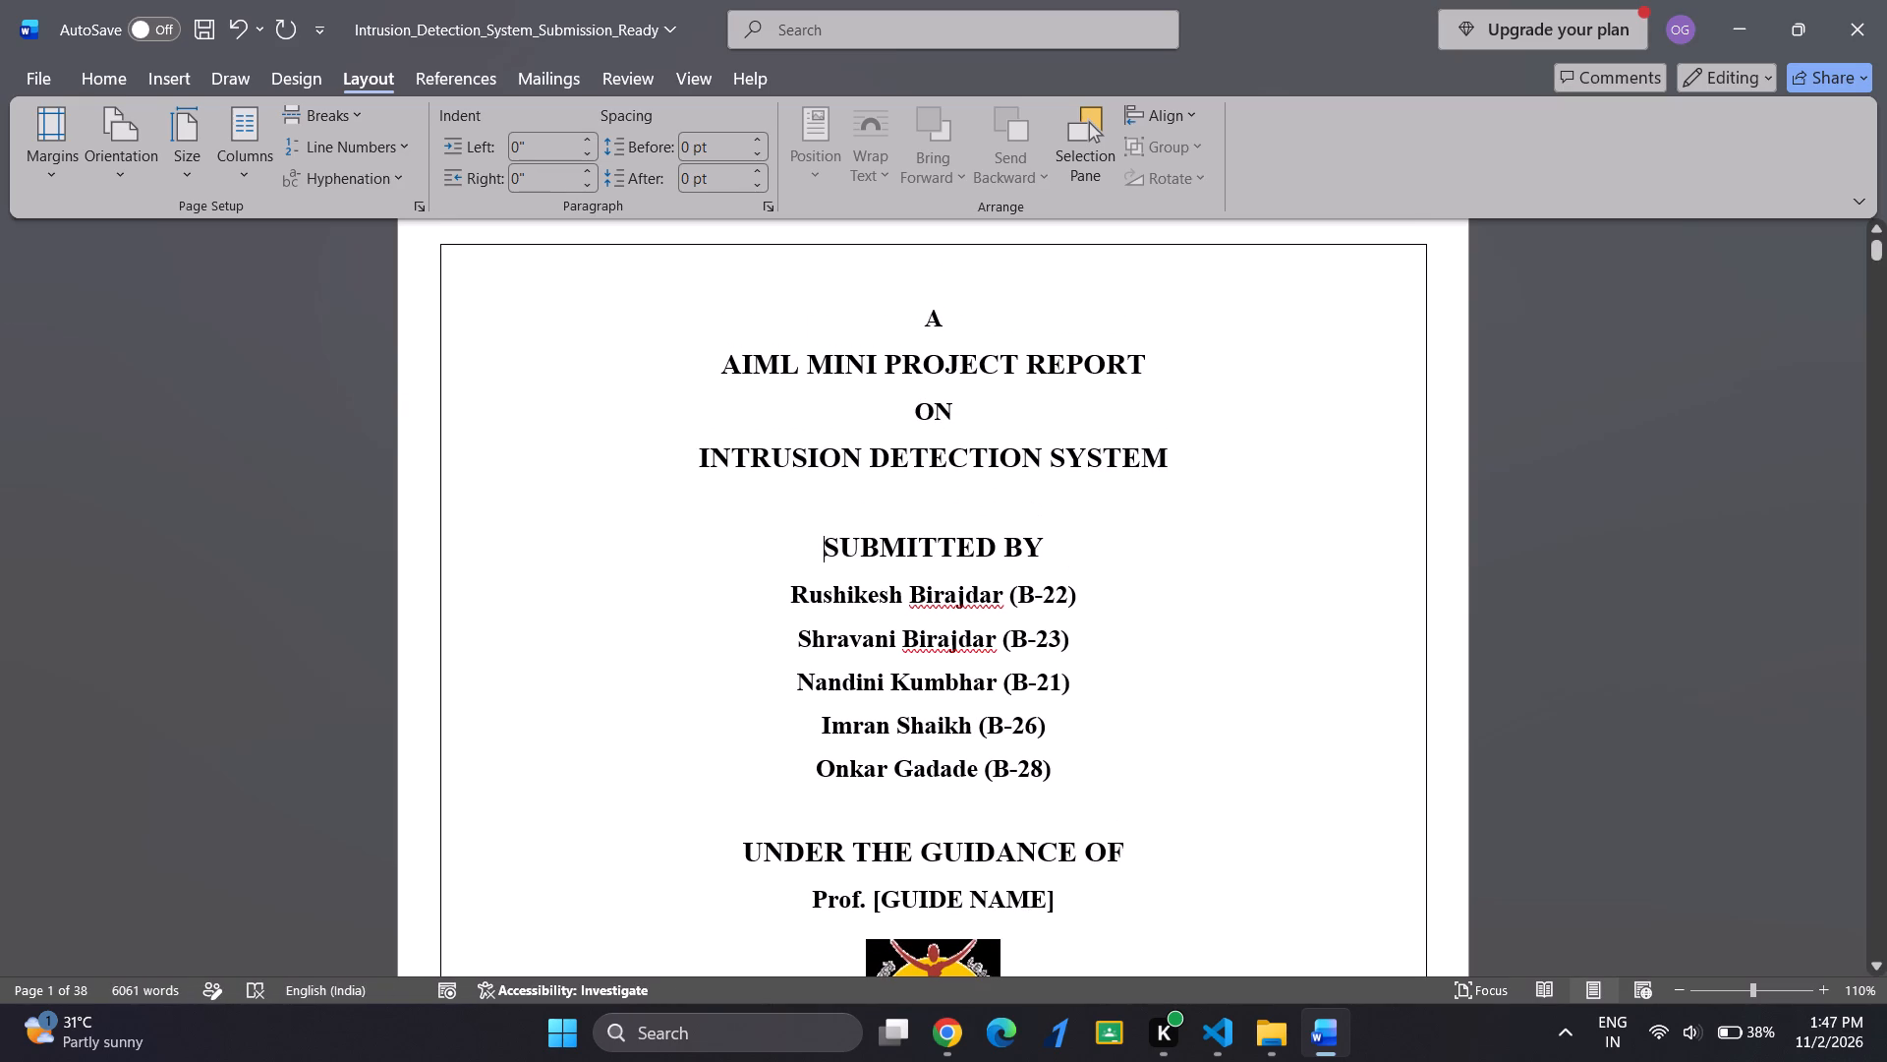
{"action": "left_click", "coordinate": [91, 74]}
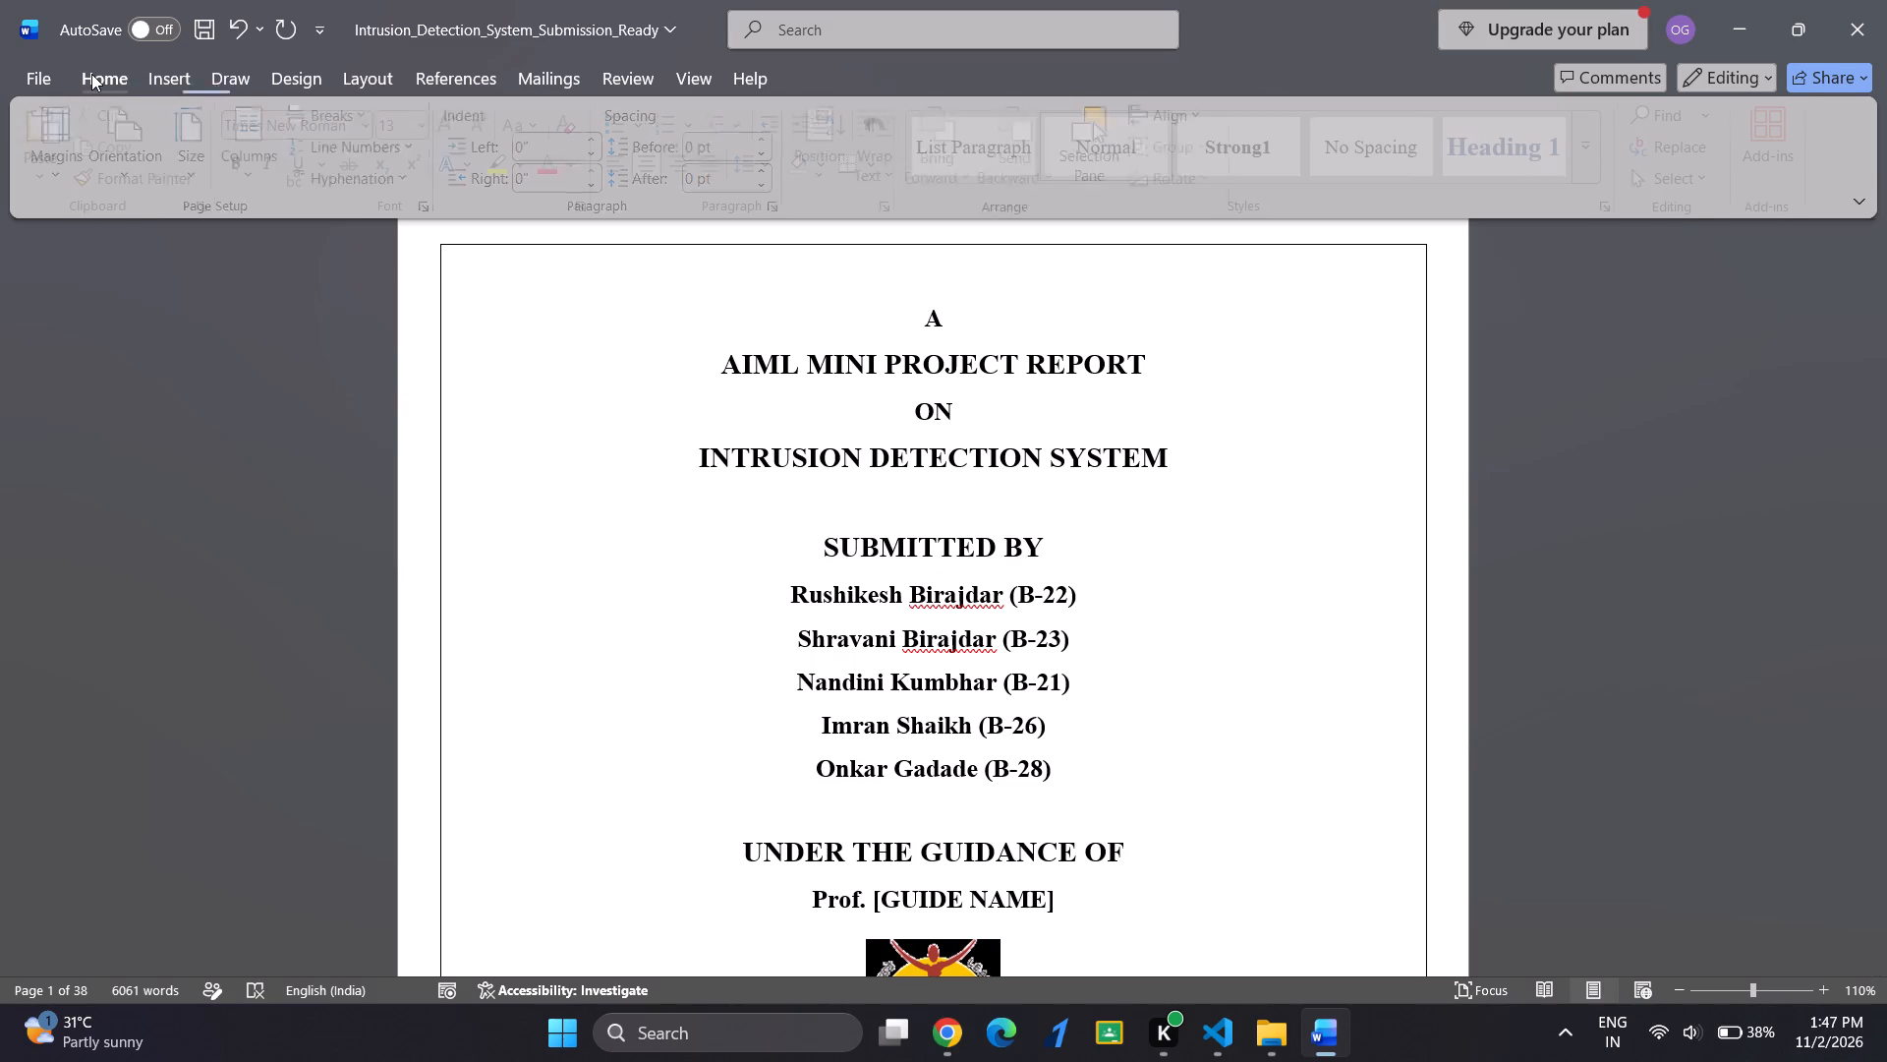
{"action": "left_click", "coordinate": [846, 588]}
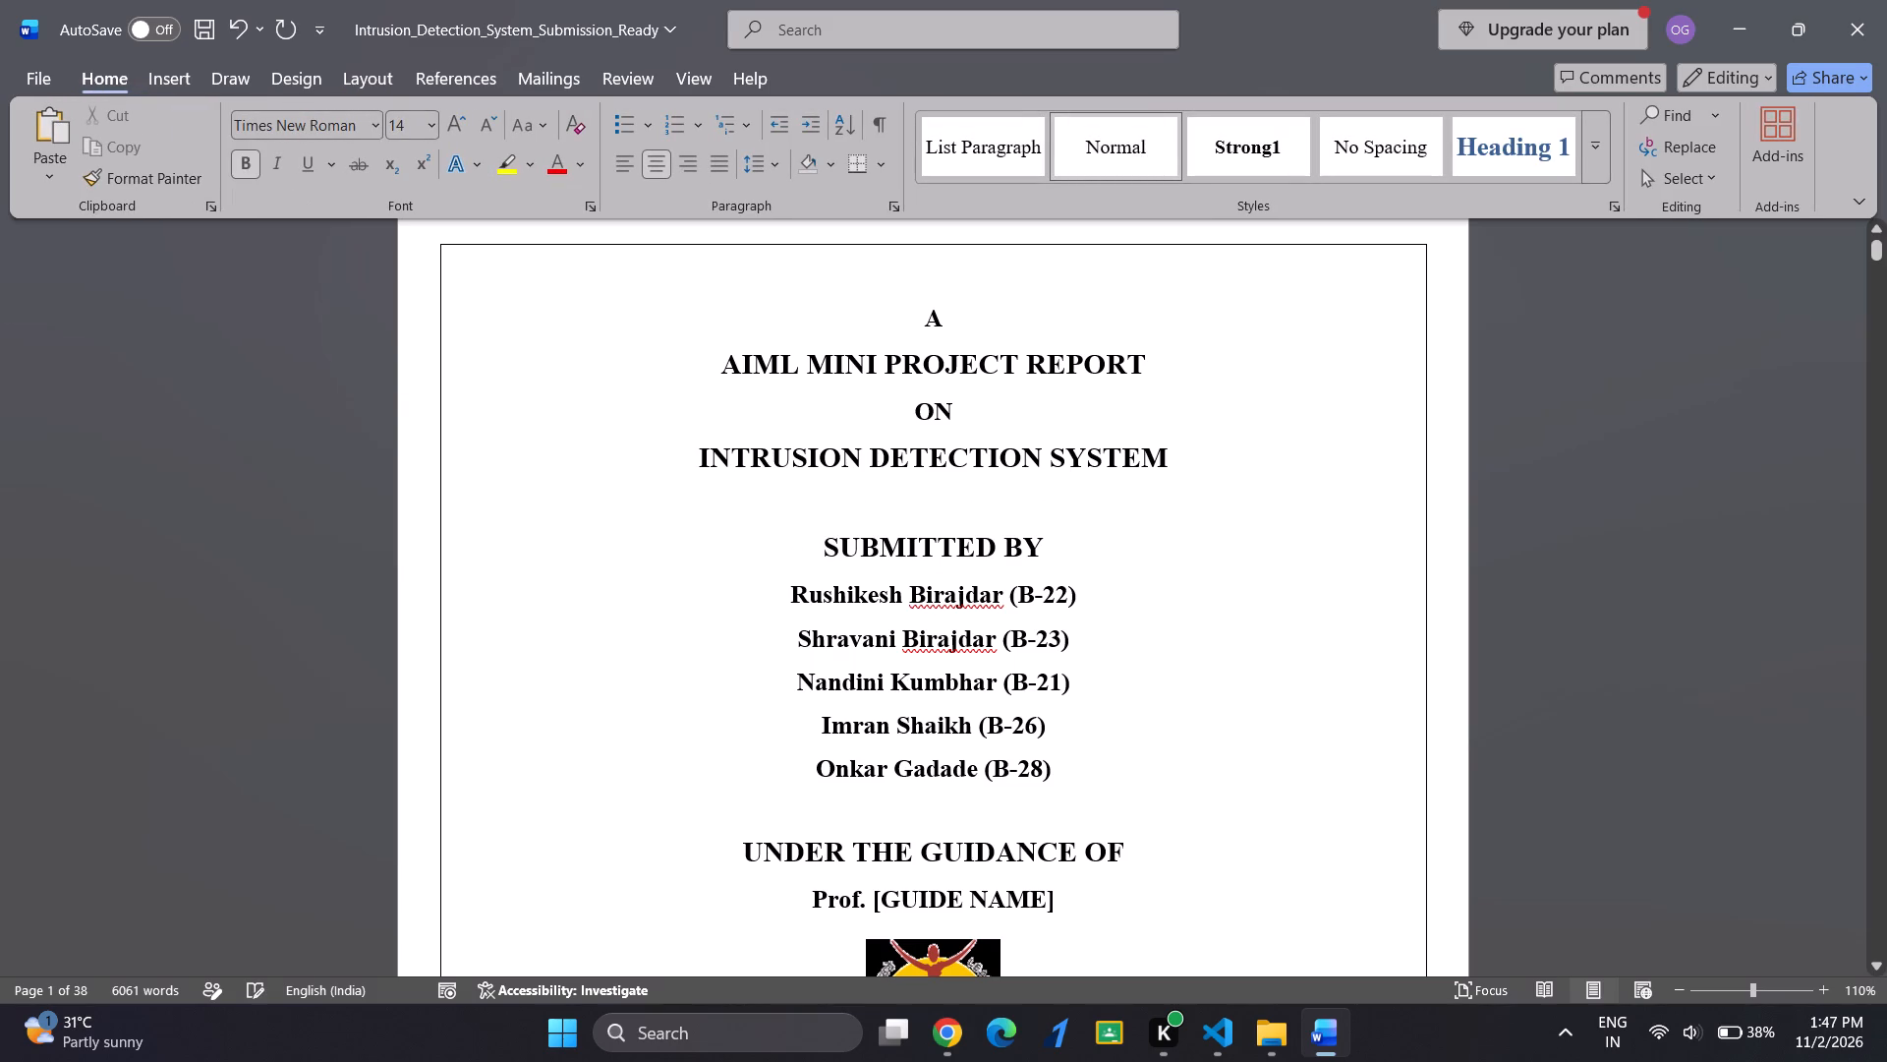
{"action": "left_click", "coordinate": [866, 574]}
{"action": "left_click_drag", "start_coordinate": [1066, 568], "coordinate": [829, 521]}
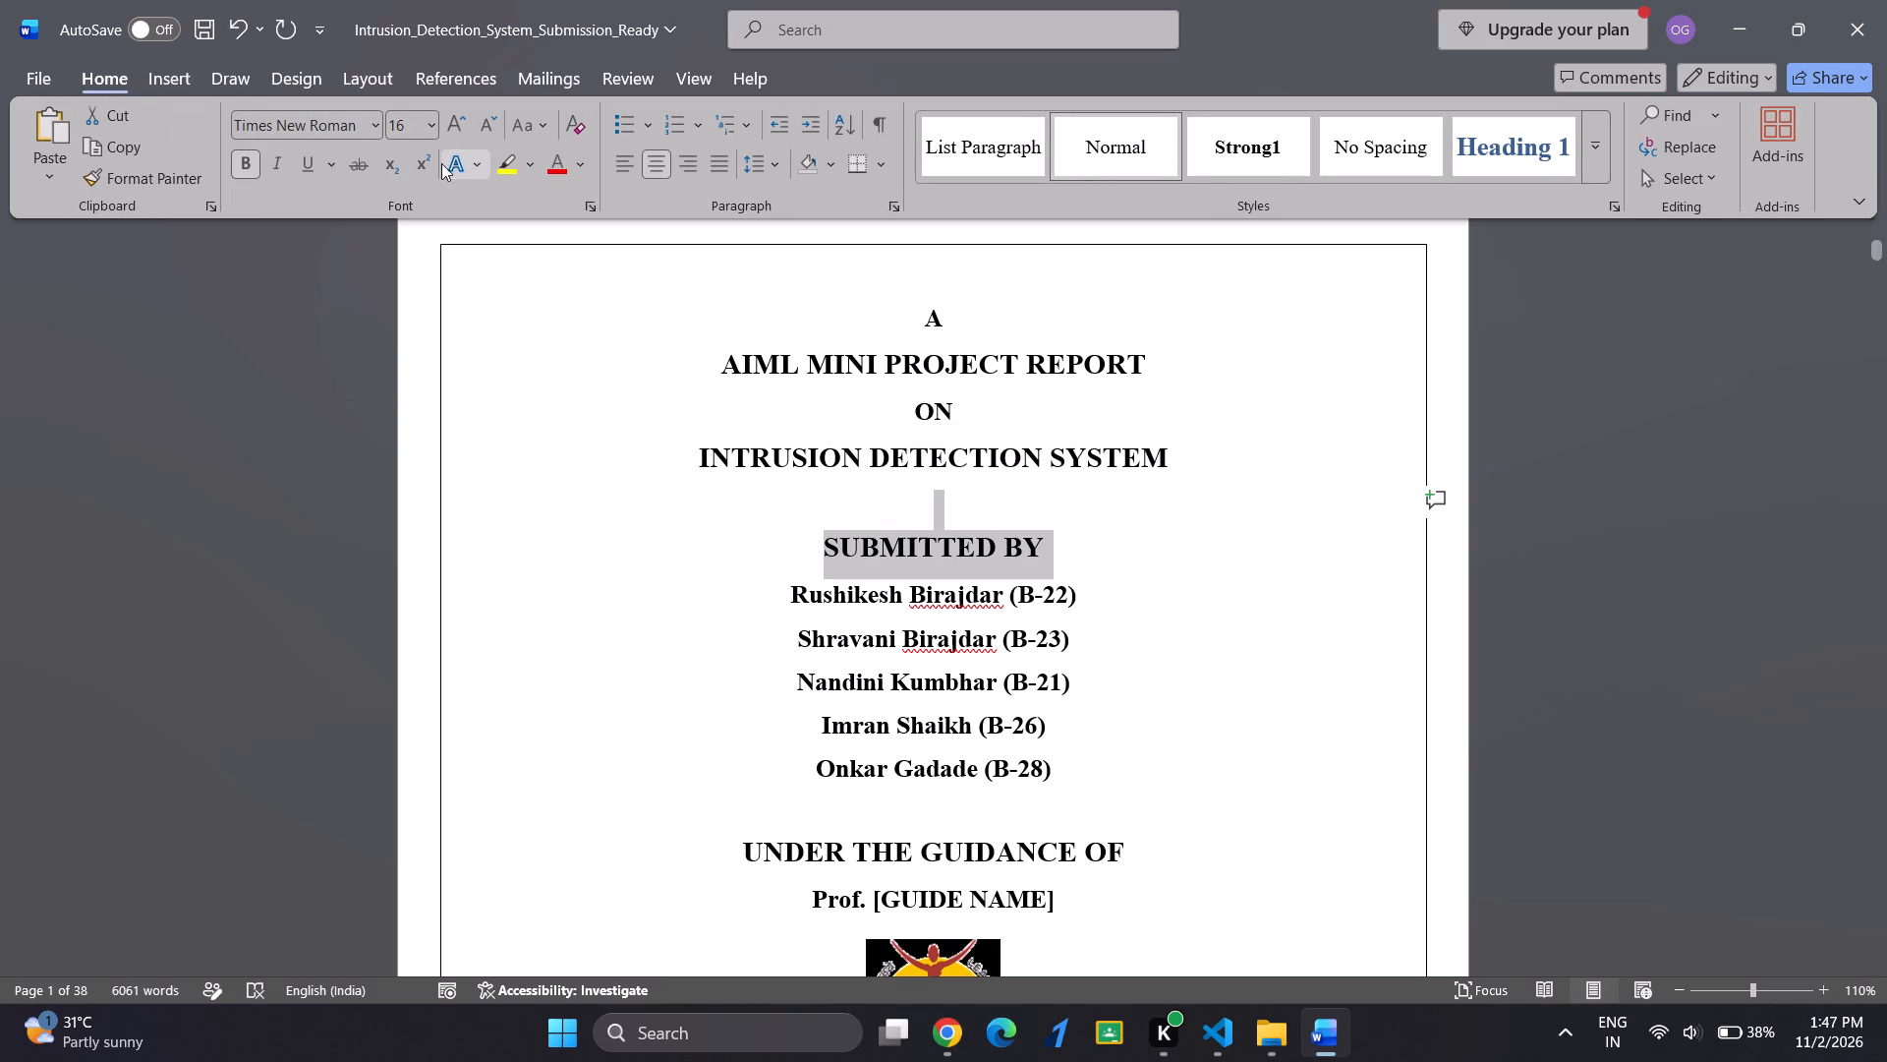
{"action": "left_click", "coordinate": [482, 129]}
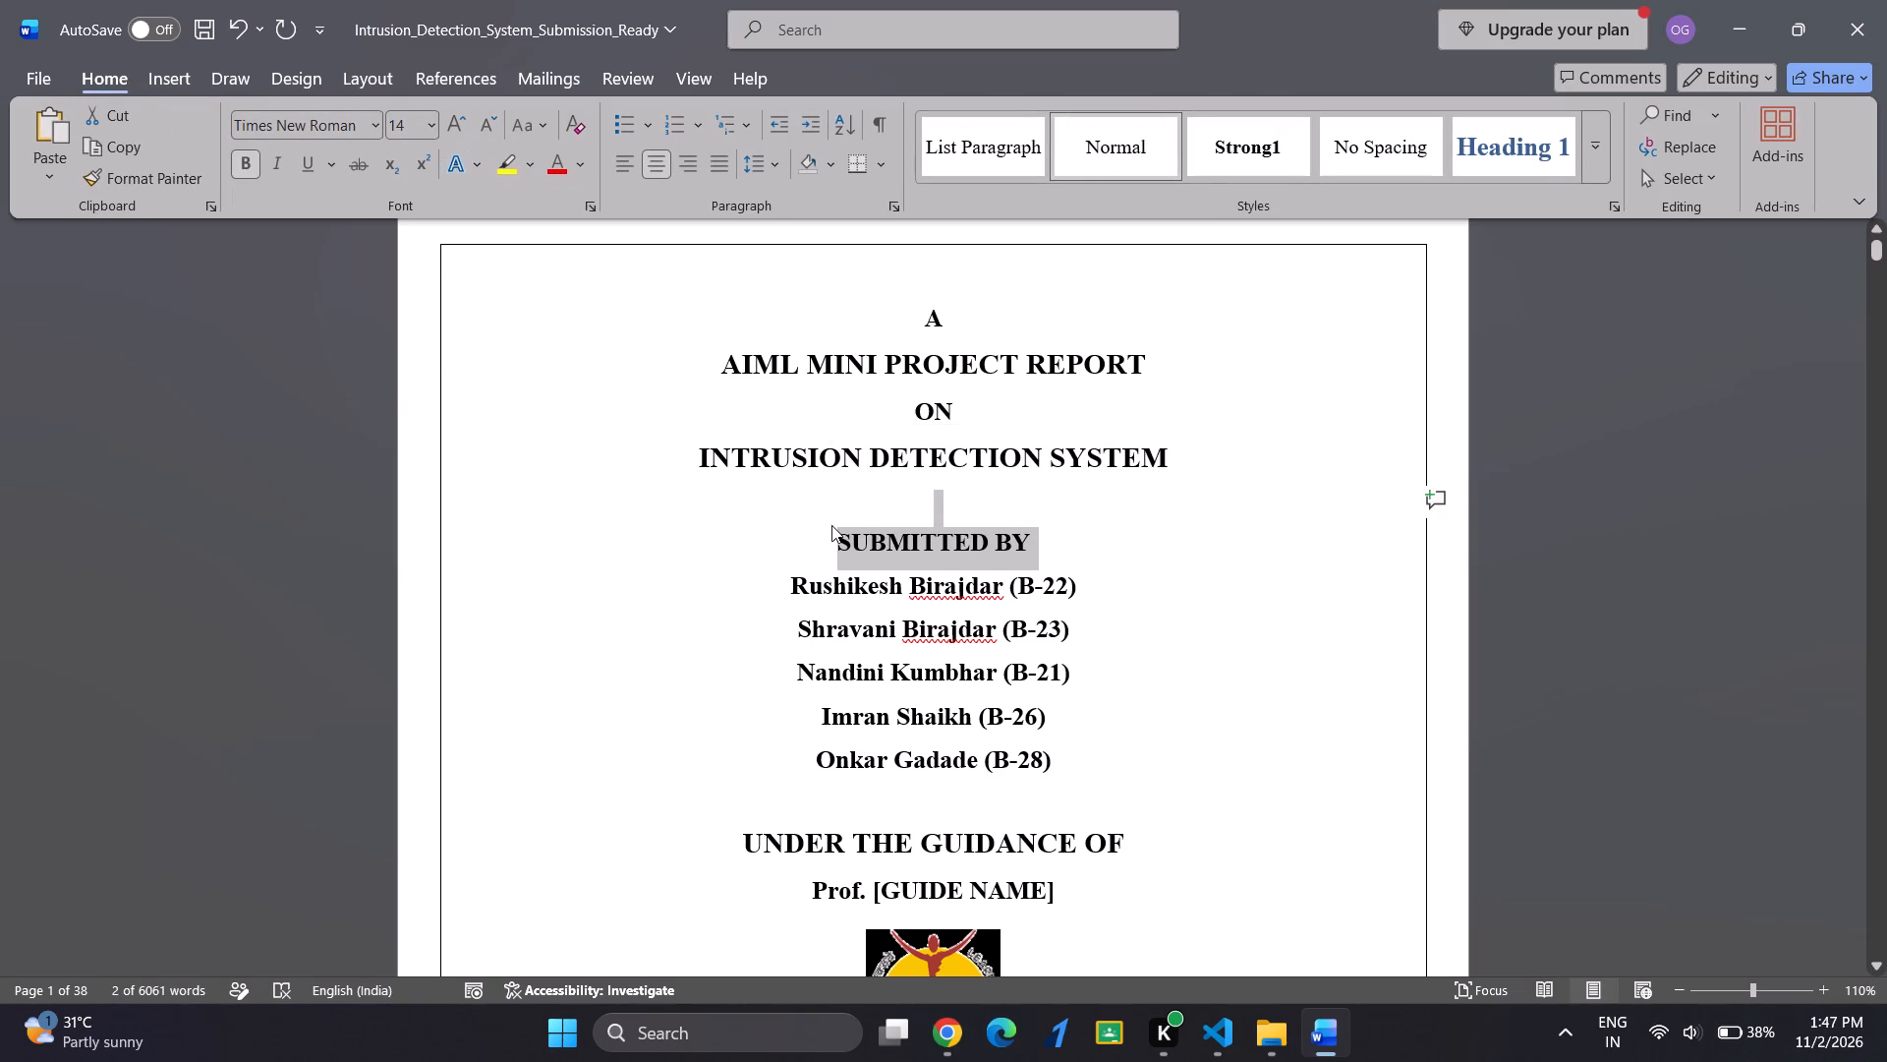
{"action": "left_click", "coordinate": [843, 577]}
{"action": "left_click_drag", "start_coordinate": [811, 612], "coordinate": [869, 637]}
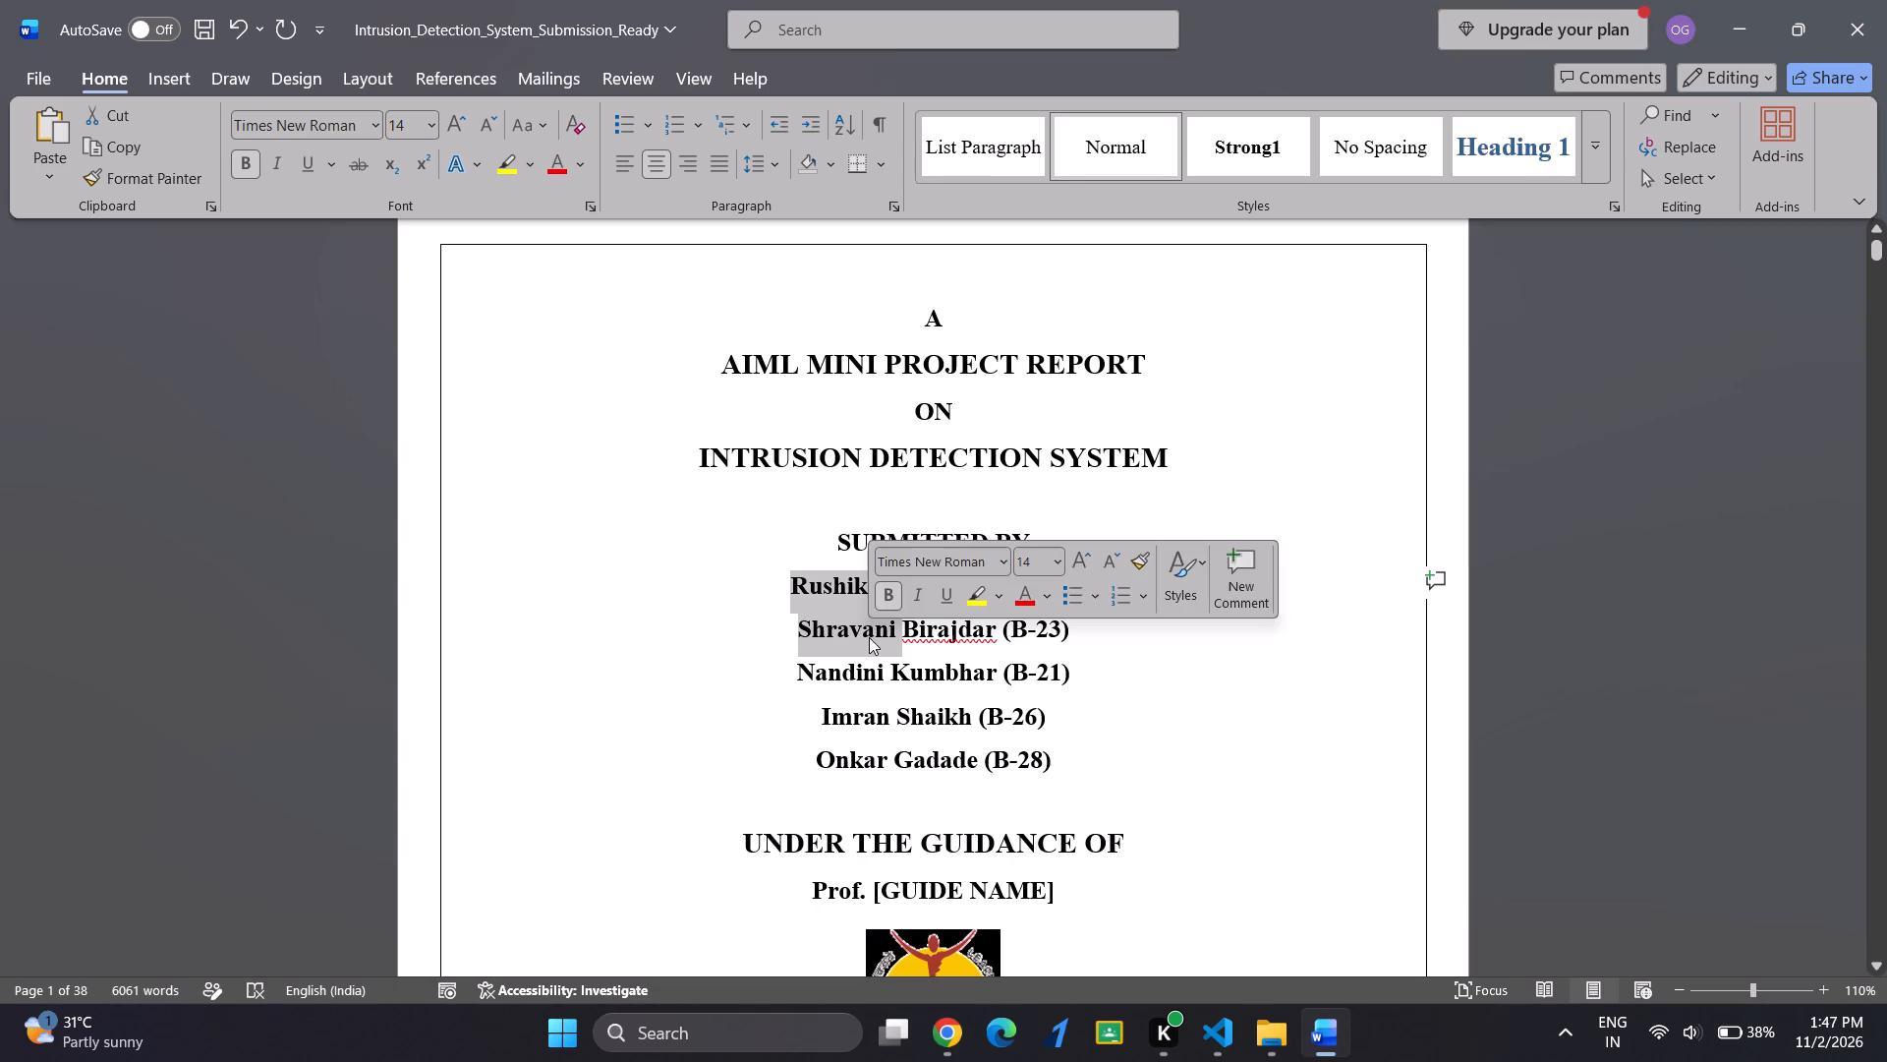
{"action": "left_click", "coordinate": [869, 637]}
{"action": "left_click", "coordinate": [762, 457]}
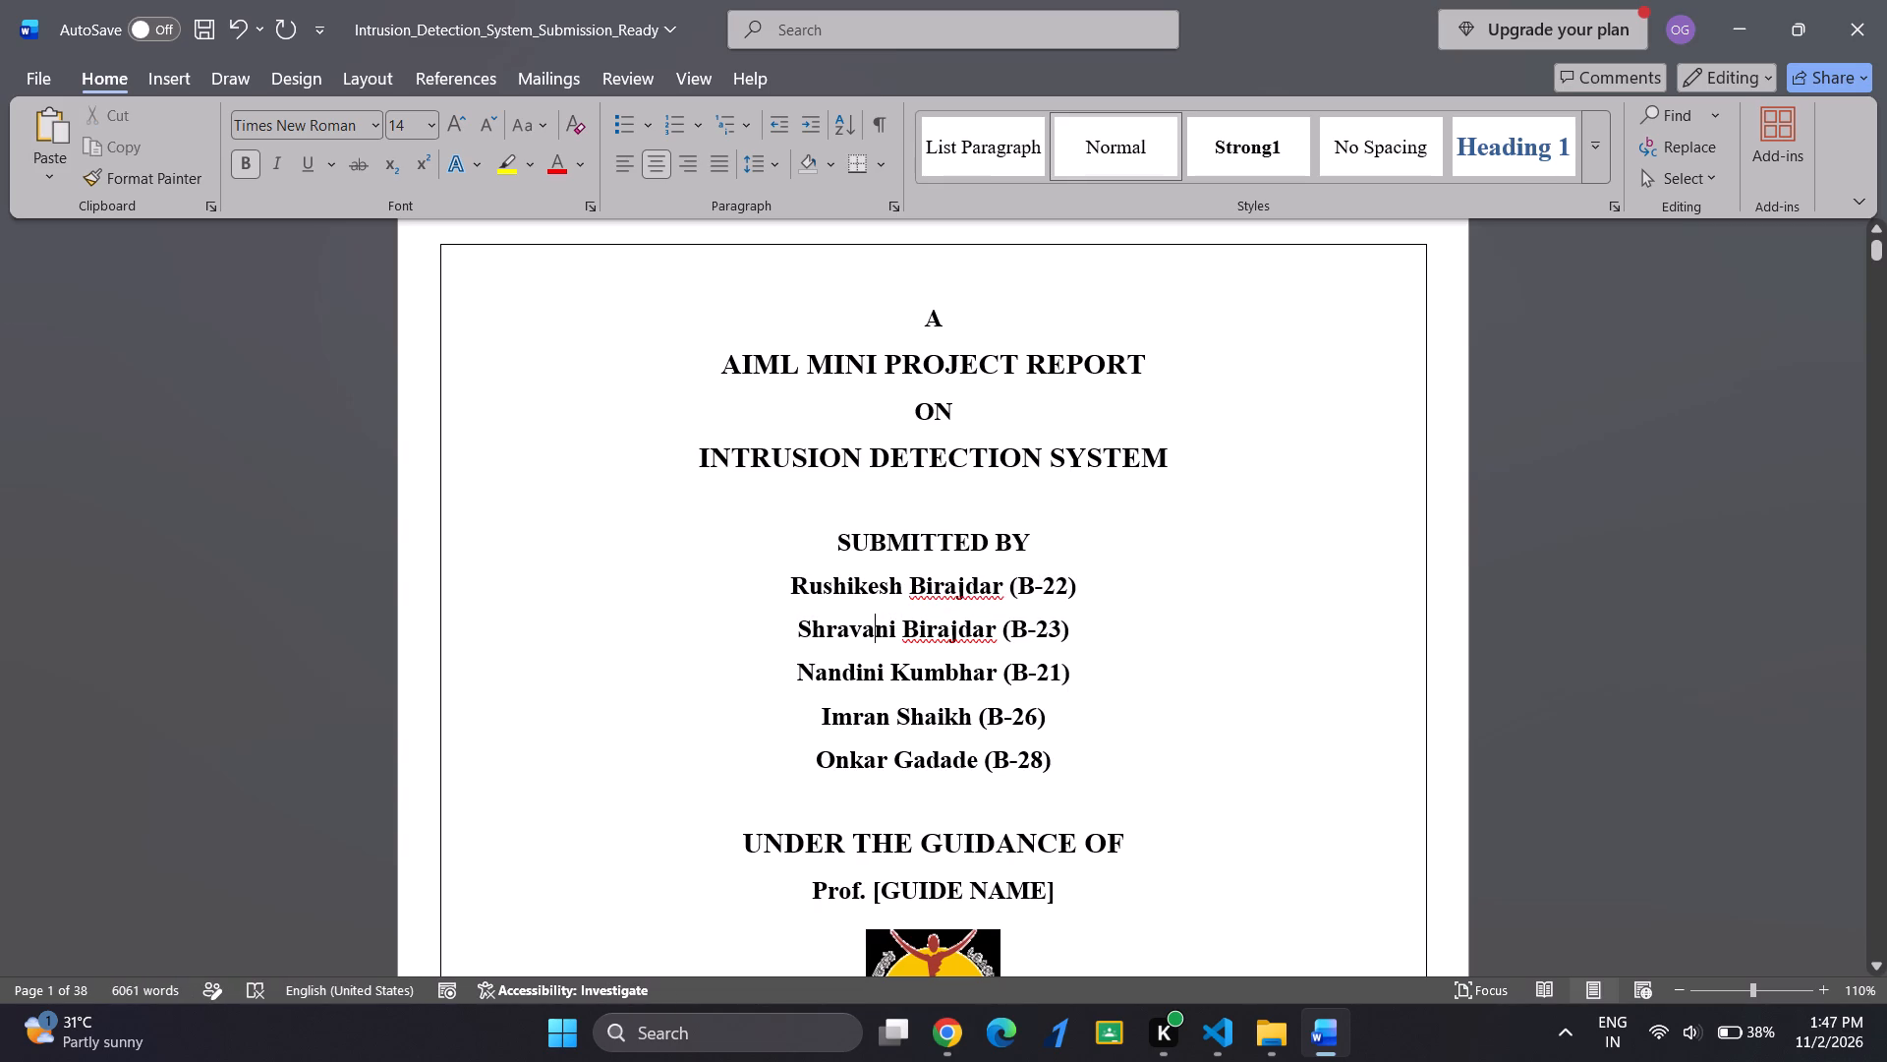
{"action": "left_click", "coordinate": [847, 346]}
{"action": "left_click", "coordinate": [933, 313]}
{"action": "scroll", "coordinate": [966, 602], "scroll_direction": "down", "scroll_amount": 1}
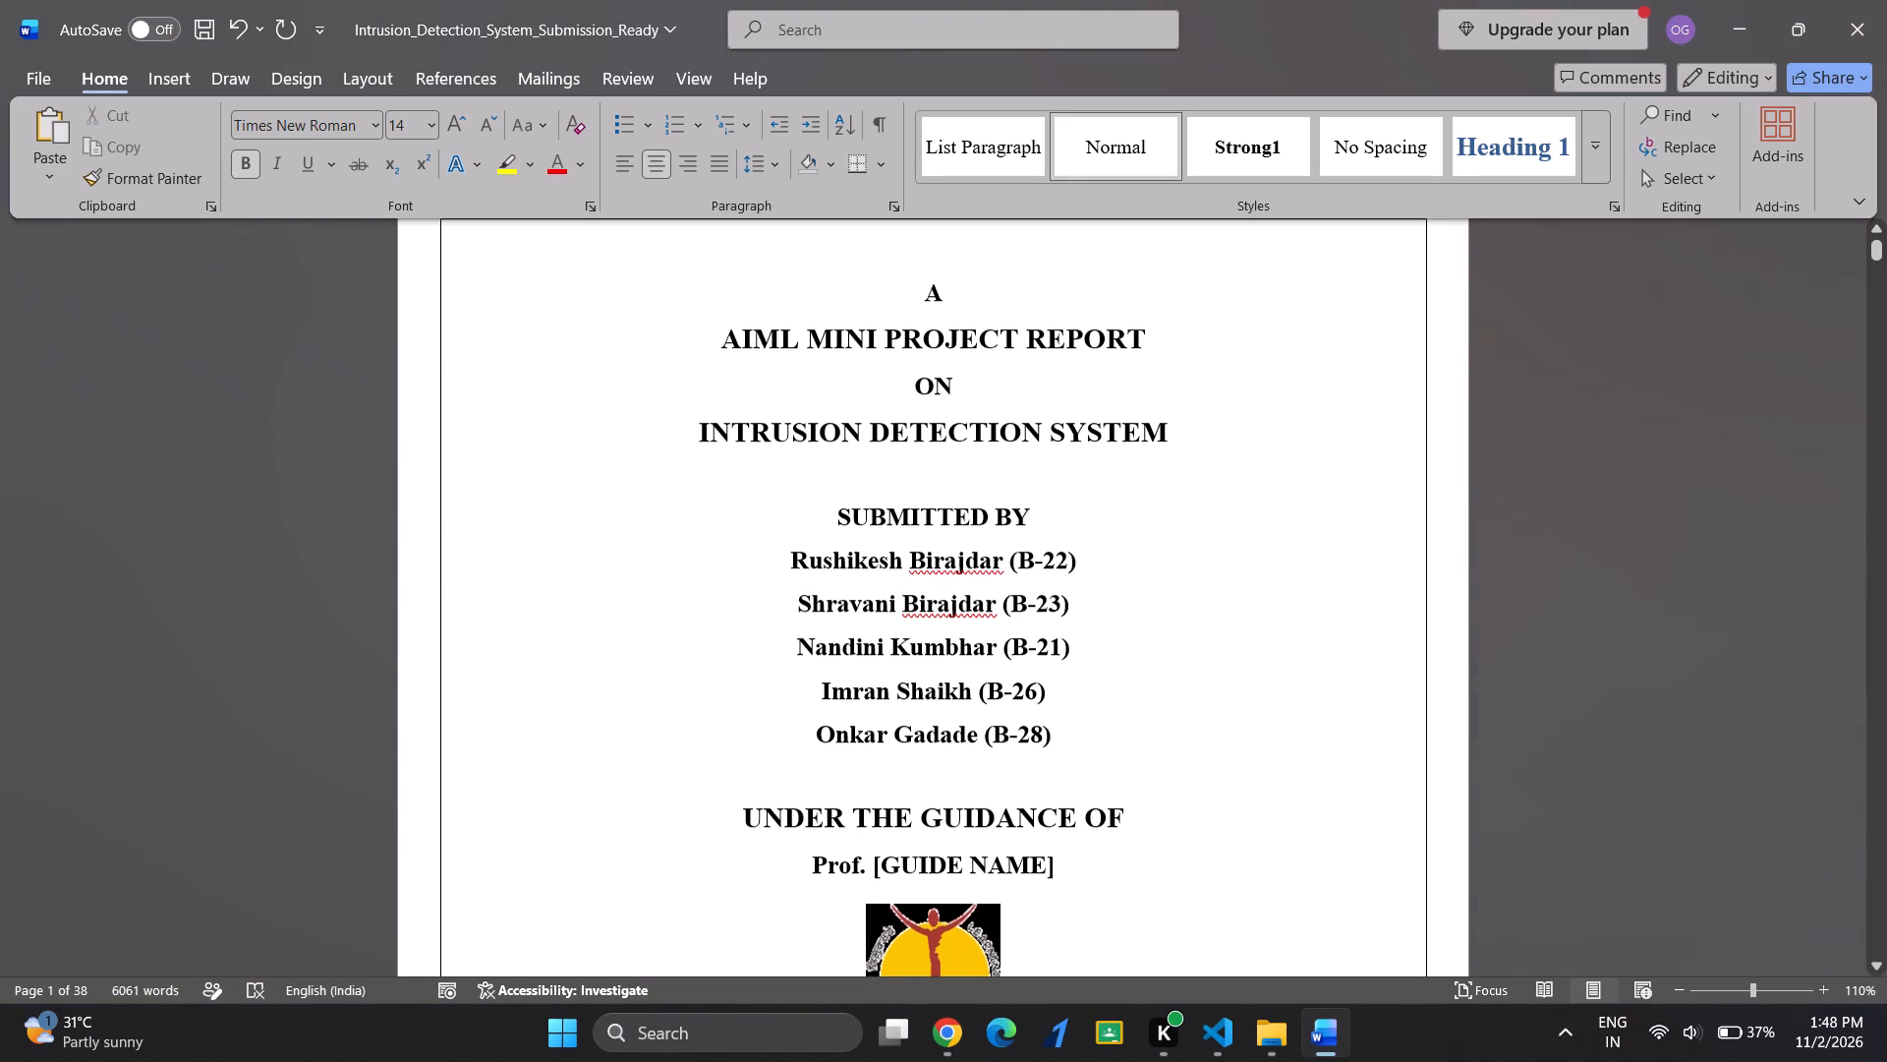
Justify the five student name lines under "SUBMITTED BY" and indent them so they sit as a left-aligned block beneath the heading.
{"action": "scroll", "coordinate": [966, 602], "scroll_direction": "down", "scroll_amount": 1}
{"action": "left_click", "coordinate": [903, 429]}
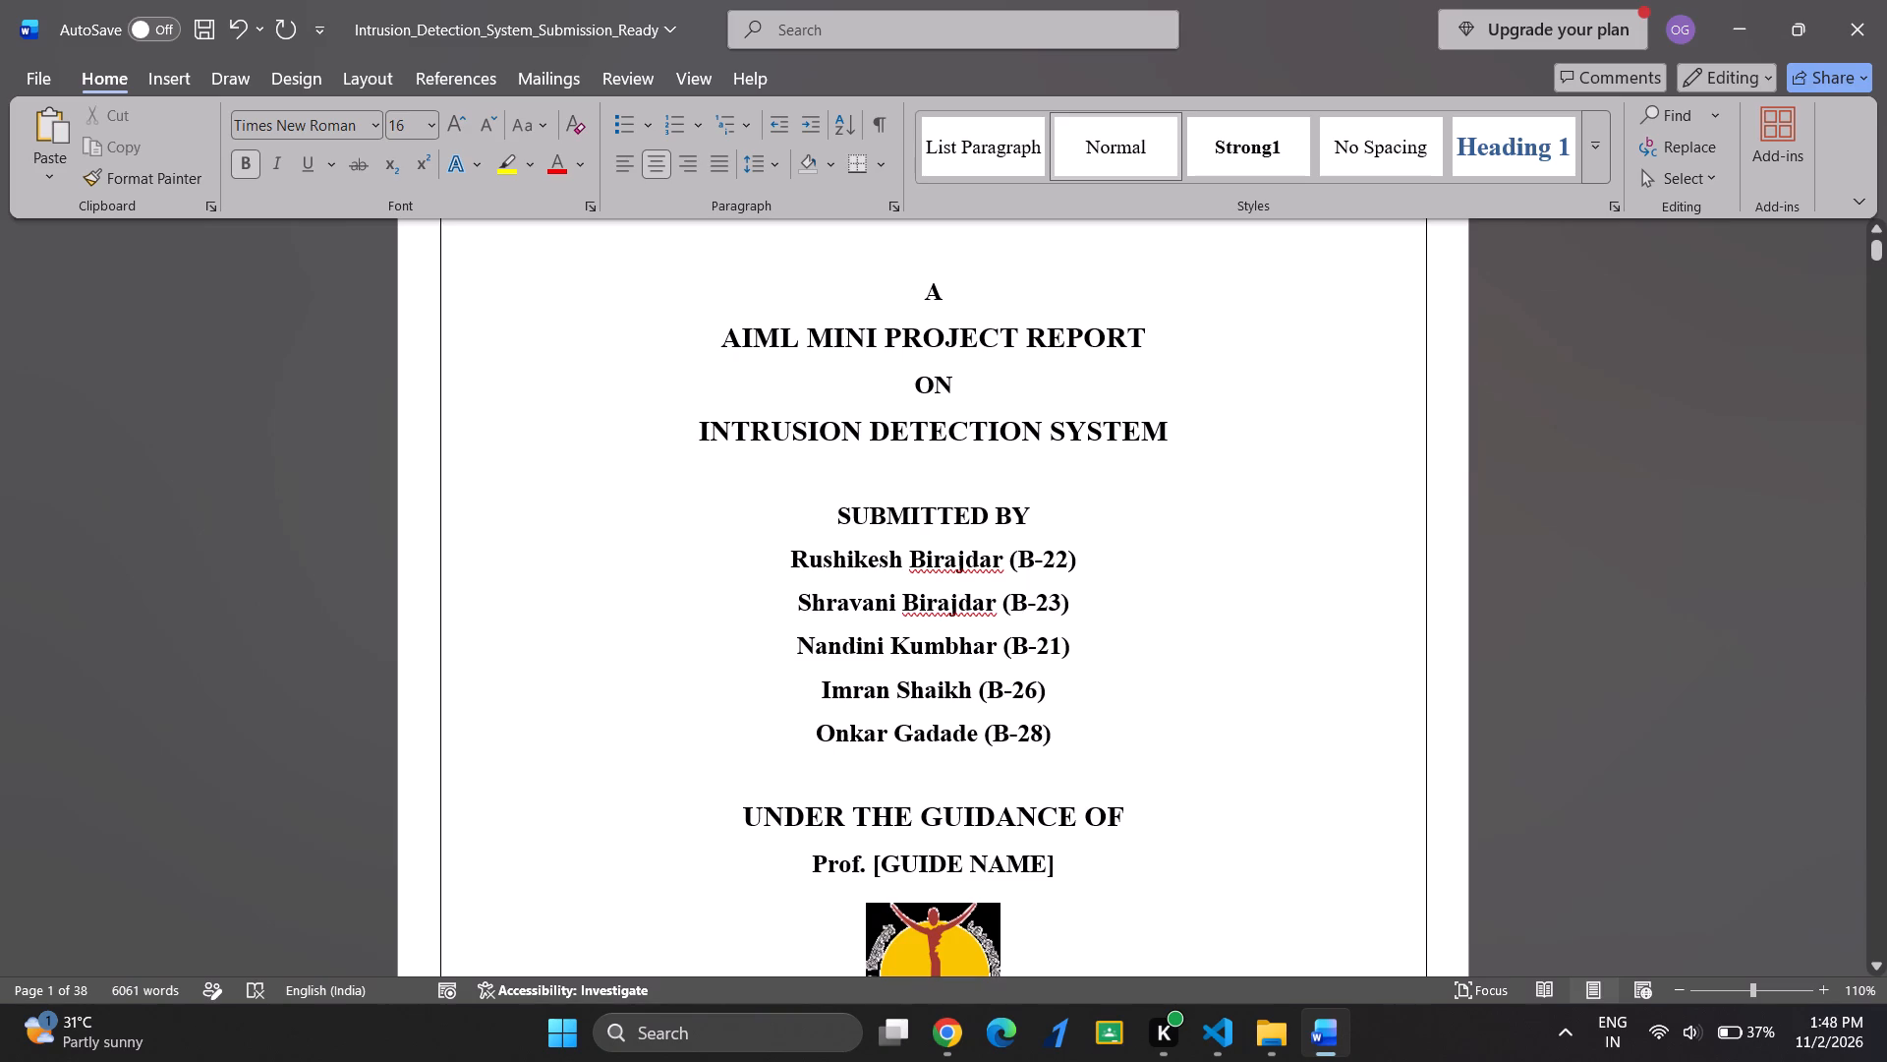
{"action": "left_click", "coordinate": [964, 602]}
{"action": "scroll", "coordinate": [964, 602], "scroll_direction": "down", "scroll_amount": 1}
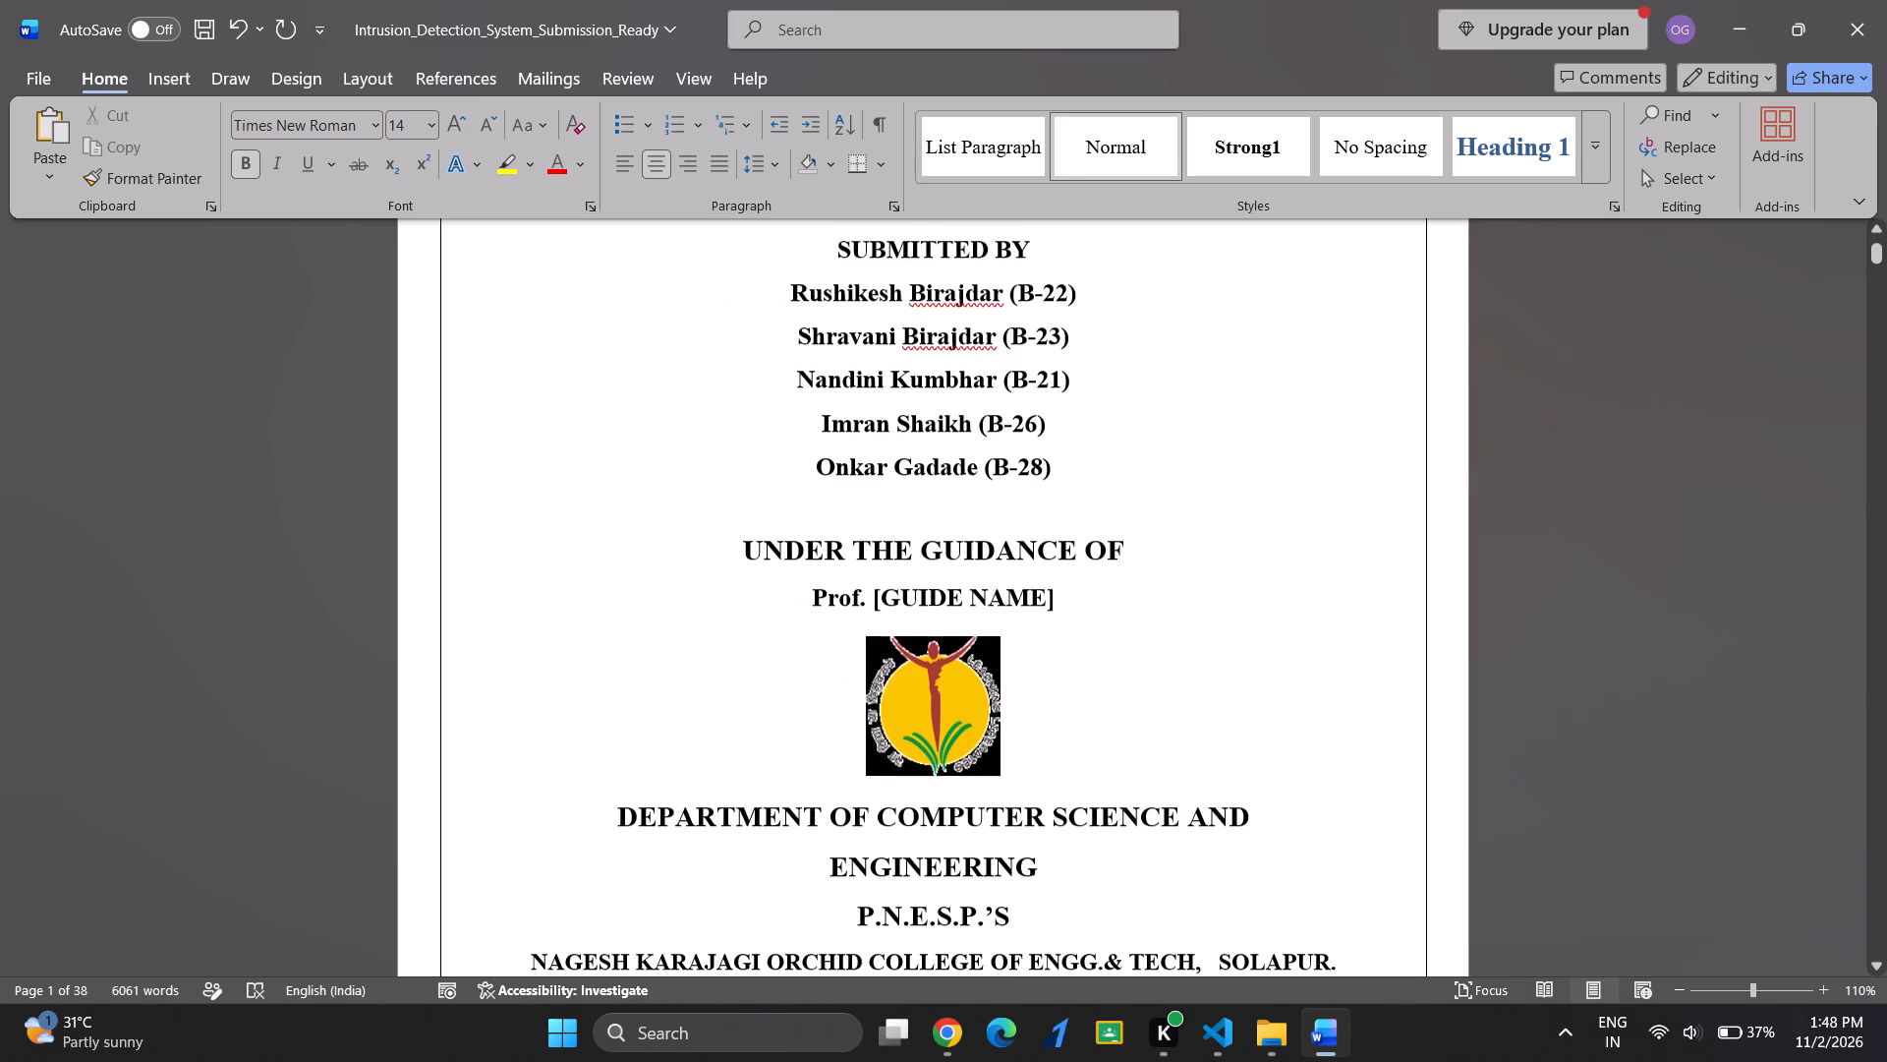
{"action": "scroll", "coordinate": [964, 602], "scroll_direction": "down", "scroll_amount": 1}
{"action": "left_click_drag", "start_coordinate": [786, 304], "coordinate": [1117, 537]}
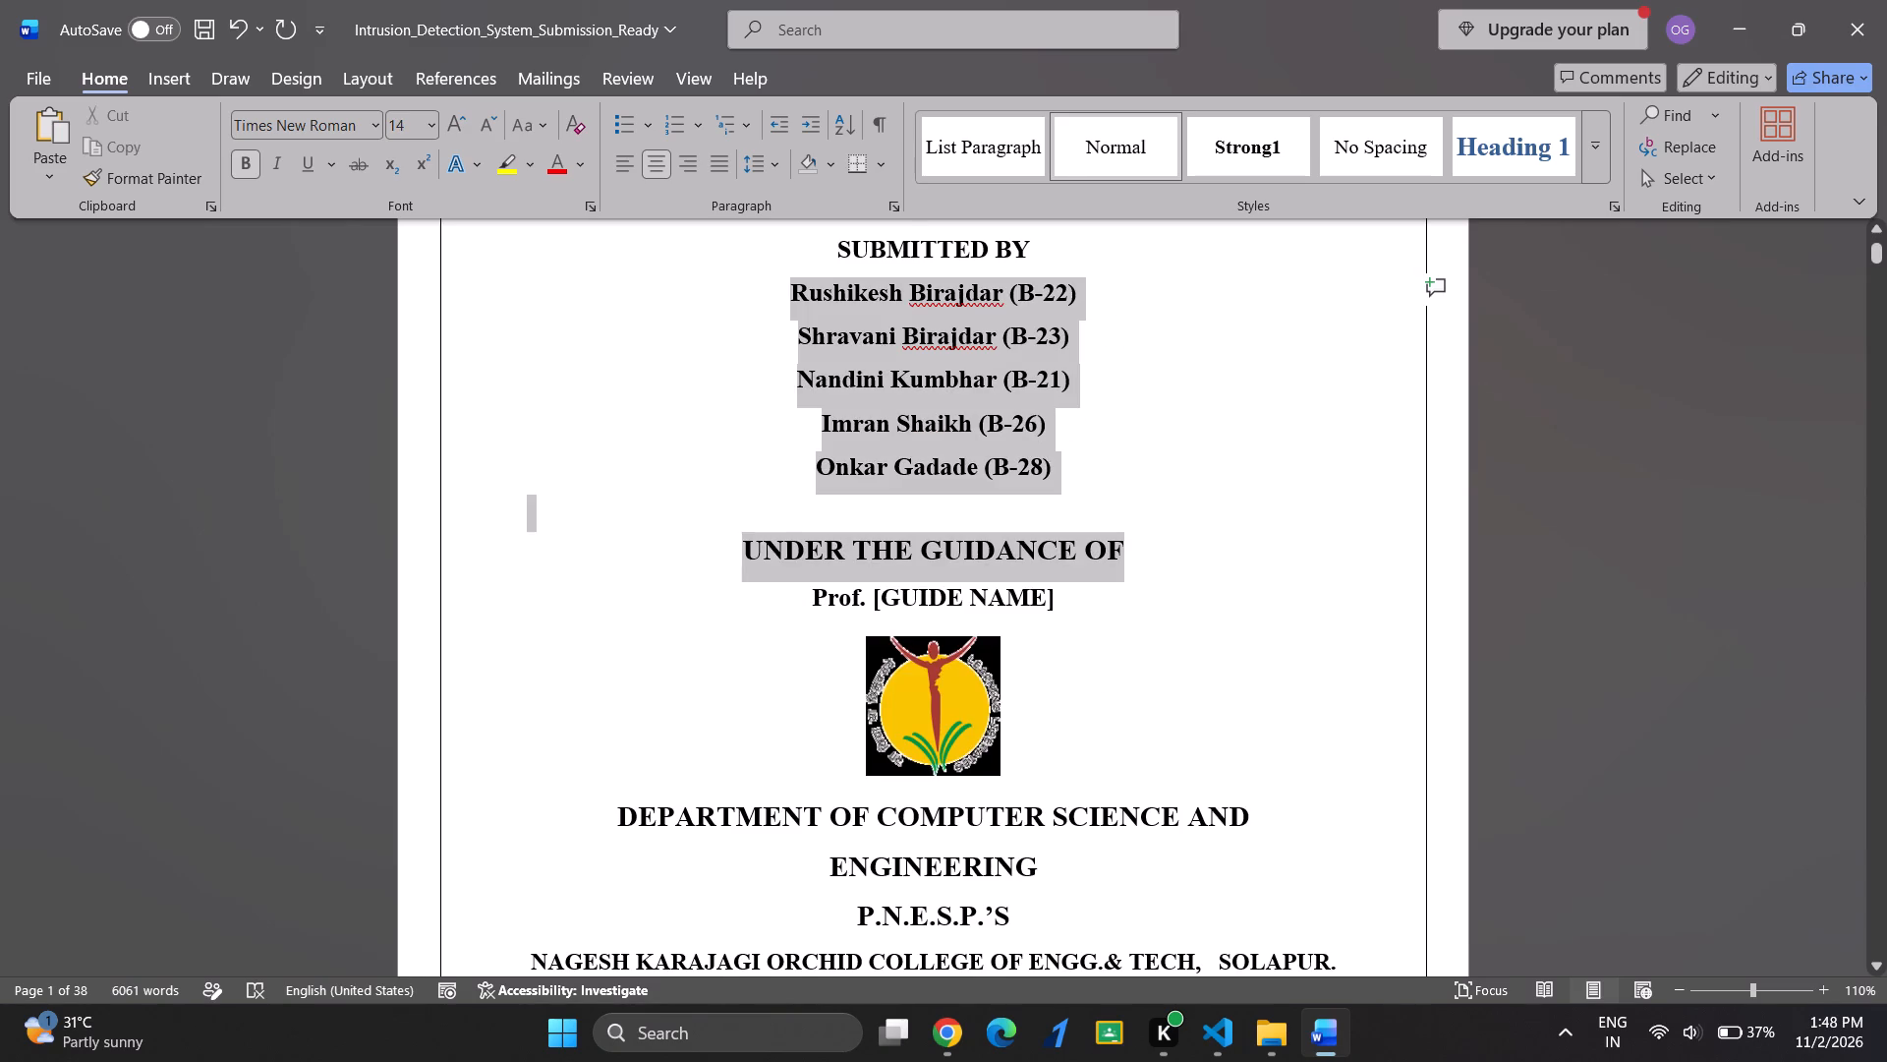
{"action": "left_click_drag", "start_coordinate": [1117, 537], "coordinate": [1076, 457]}
{"action": "left_click", "coordinate": [719, 160]}
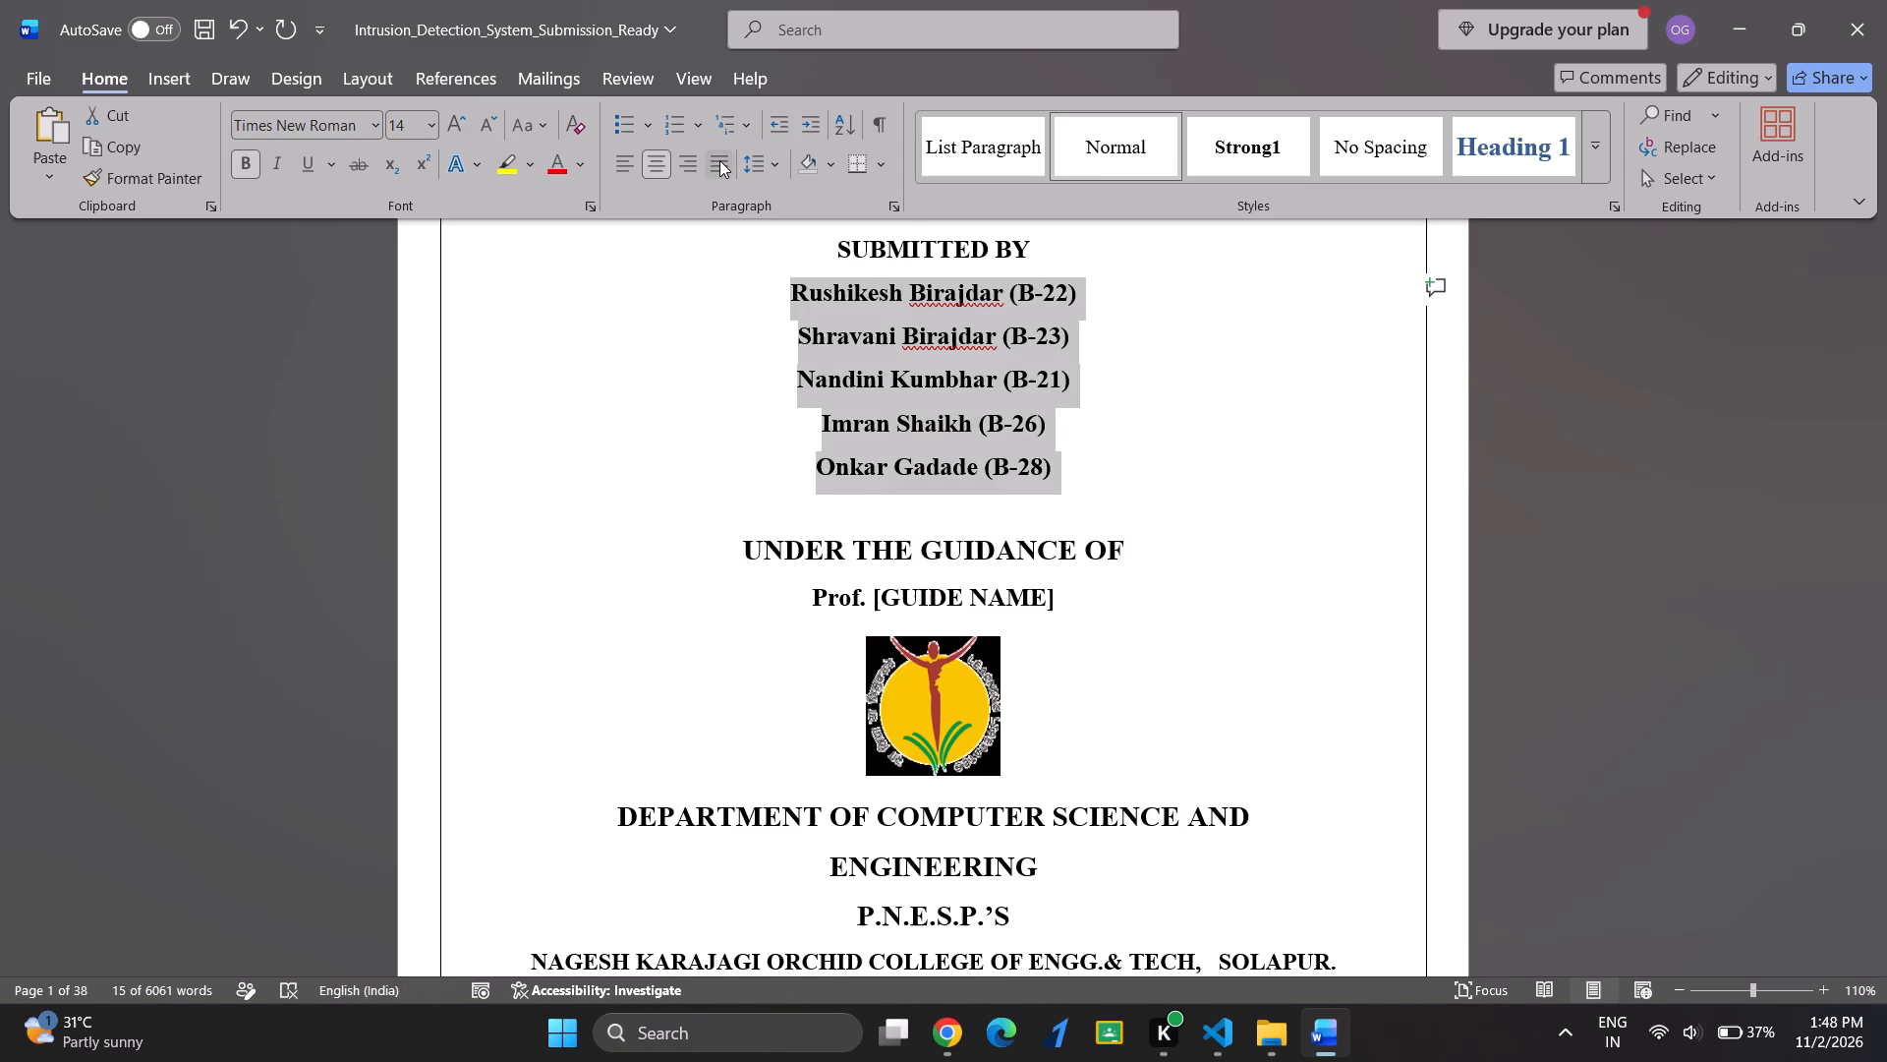
{"action": "triple_click", "coordinate": [814, 125]}
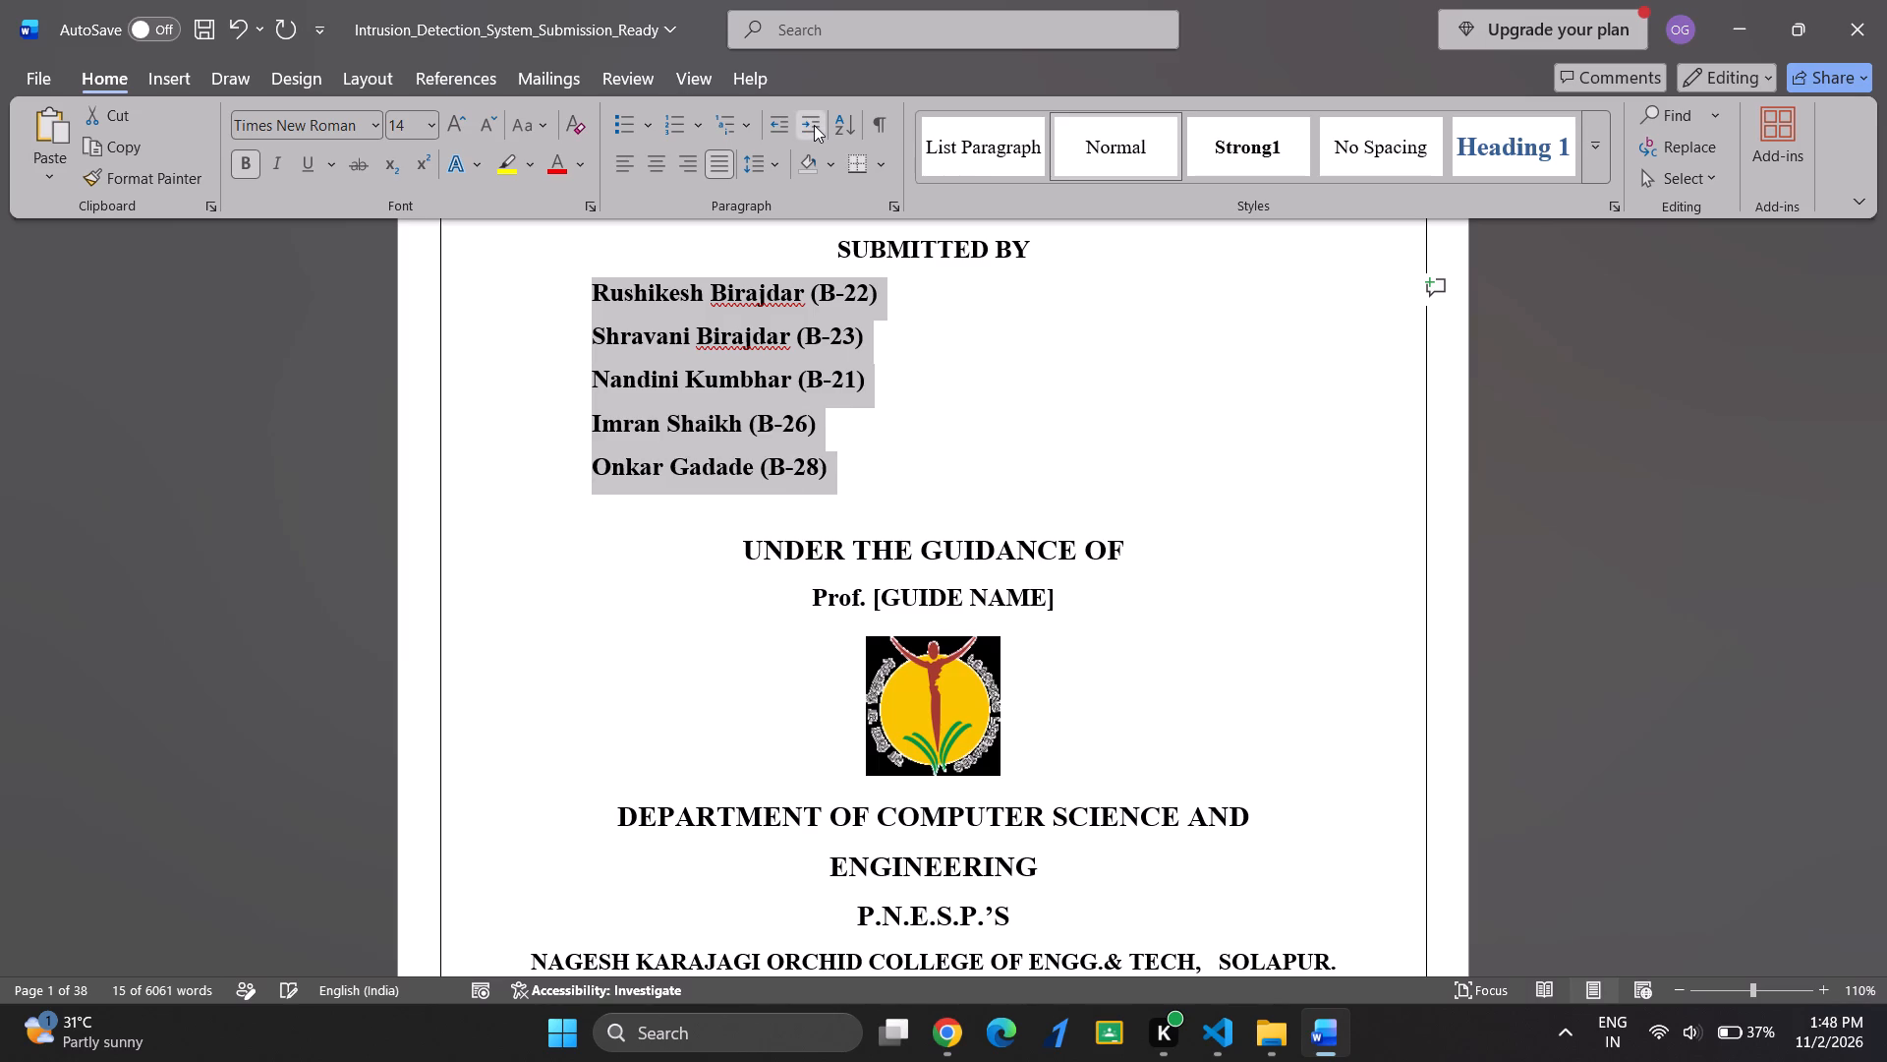
{"action": "double_click", "coordinate": [814, 125]}
{"action": "left_click", "coordinate": [783, 125]}
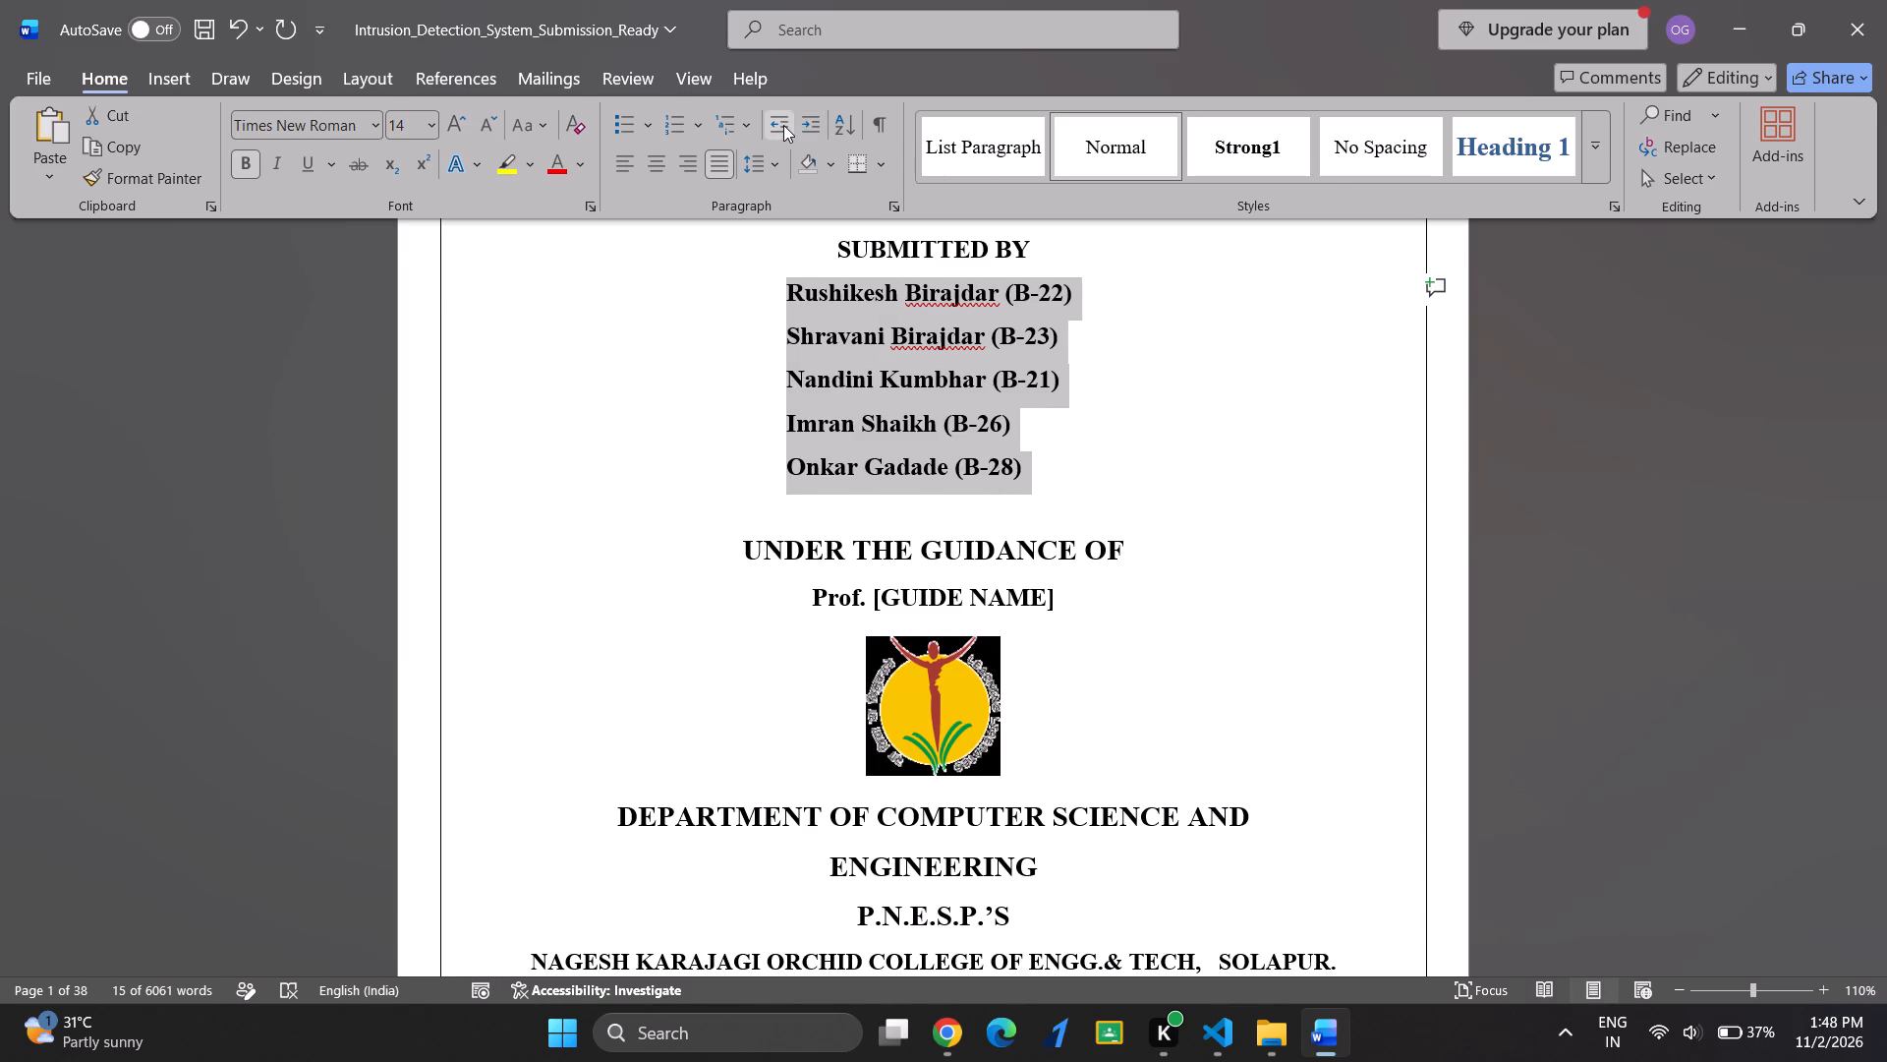
{"action": "scroll", "coordinate": [803, 296], "scroll_direction": "up", "scroll_amount": 3}
{"action": "scroll", "coordinate": [803, 296], "scroll_direction": "down", "scroll_amount": 1}
{"action": "left_click", "coordinate": [836, 475]}
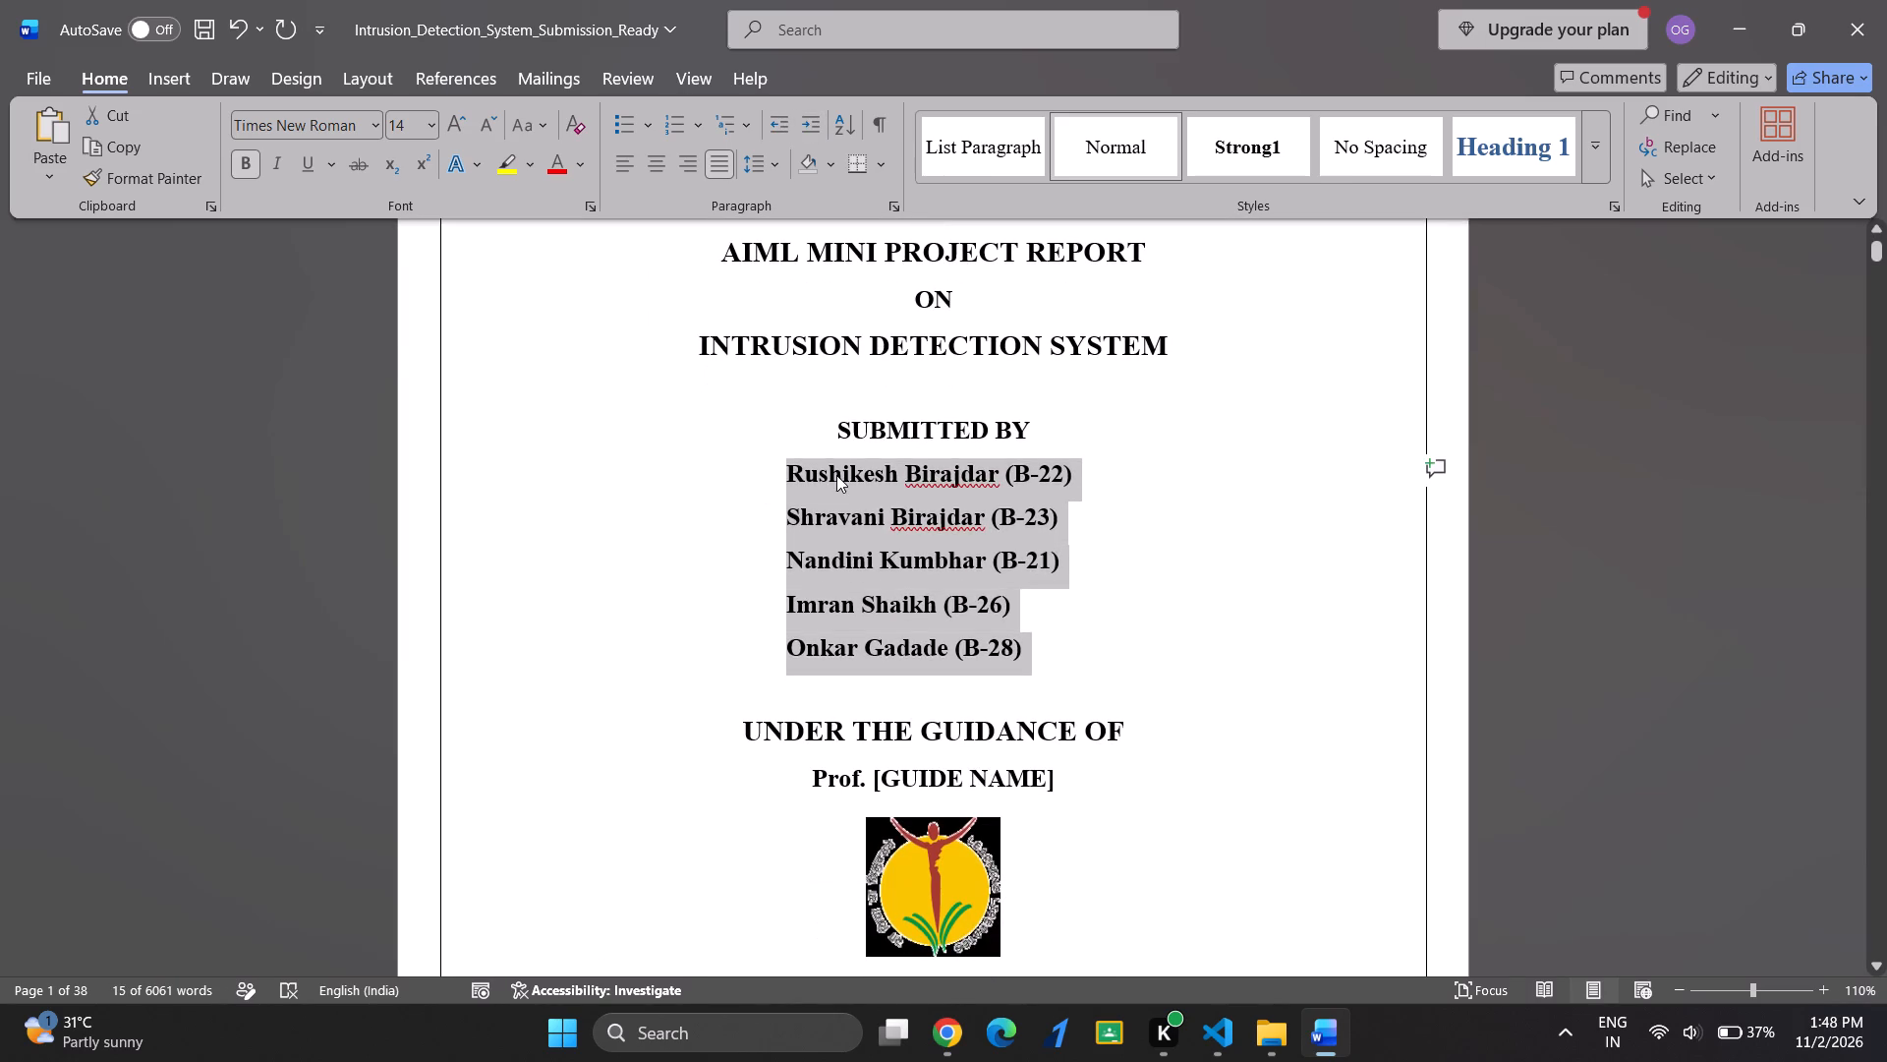
Reduce the font size of the "UNDER THE GUIDANCE OF" heading and the "Prof." line by one step, bringing the latter to 12.
{"action": "scroll", "coordinate": [898, 605], "scroll_direction": "down", "scroll_amount": 1}
{"action": "left_click", "coordinate": [1044, 501]}
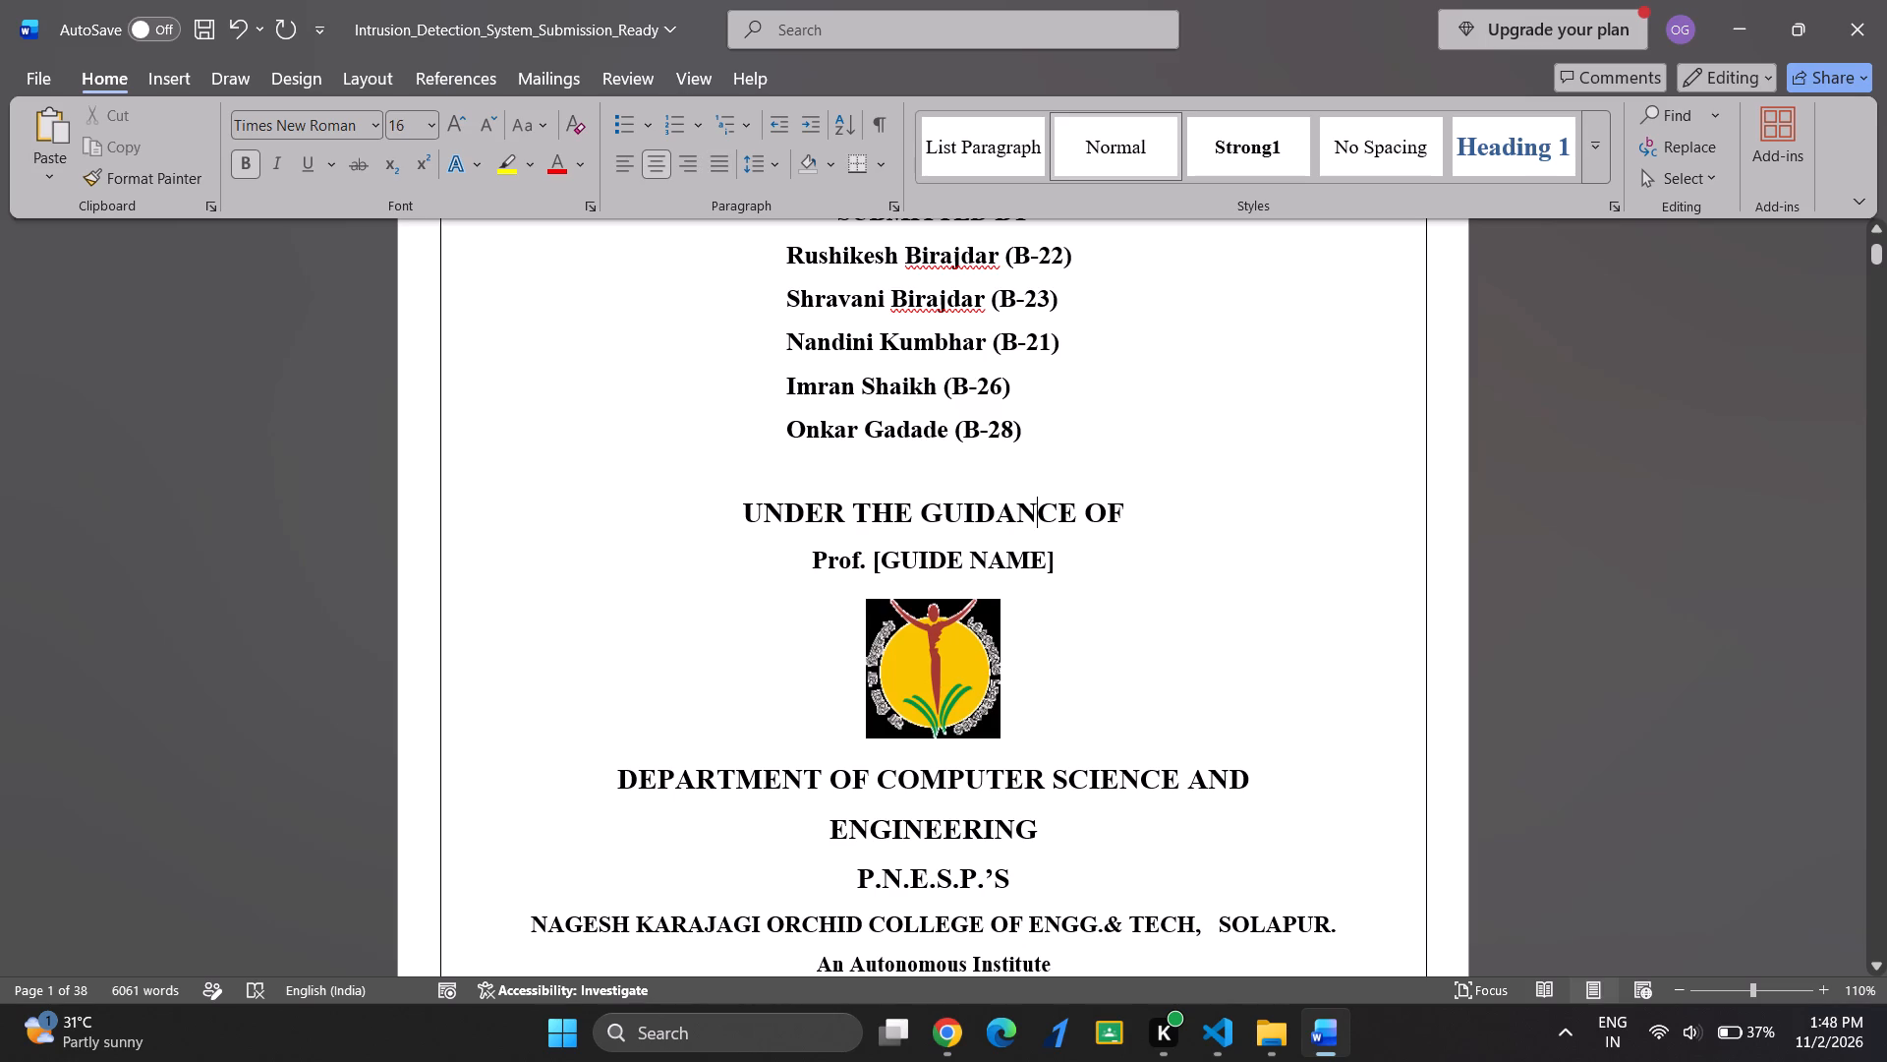
{"action": "left_click_drag", "start_coordinate": [755, 526], "coordinate": [790, 536]}
{"action": "left_click", "coordinate": [790, 536]}
{"action": "left_click_drag", "start_coordinate": [731, 521], "coordinate": [1054, 566]}
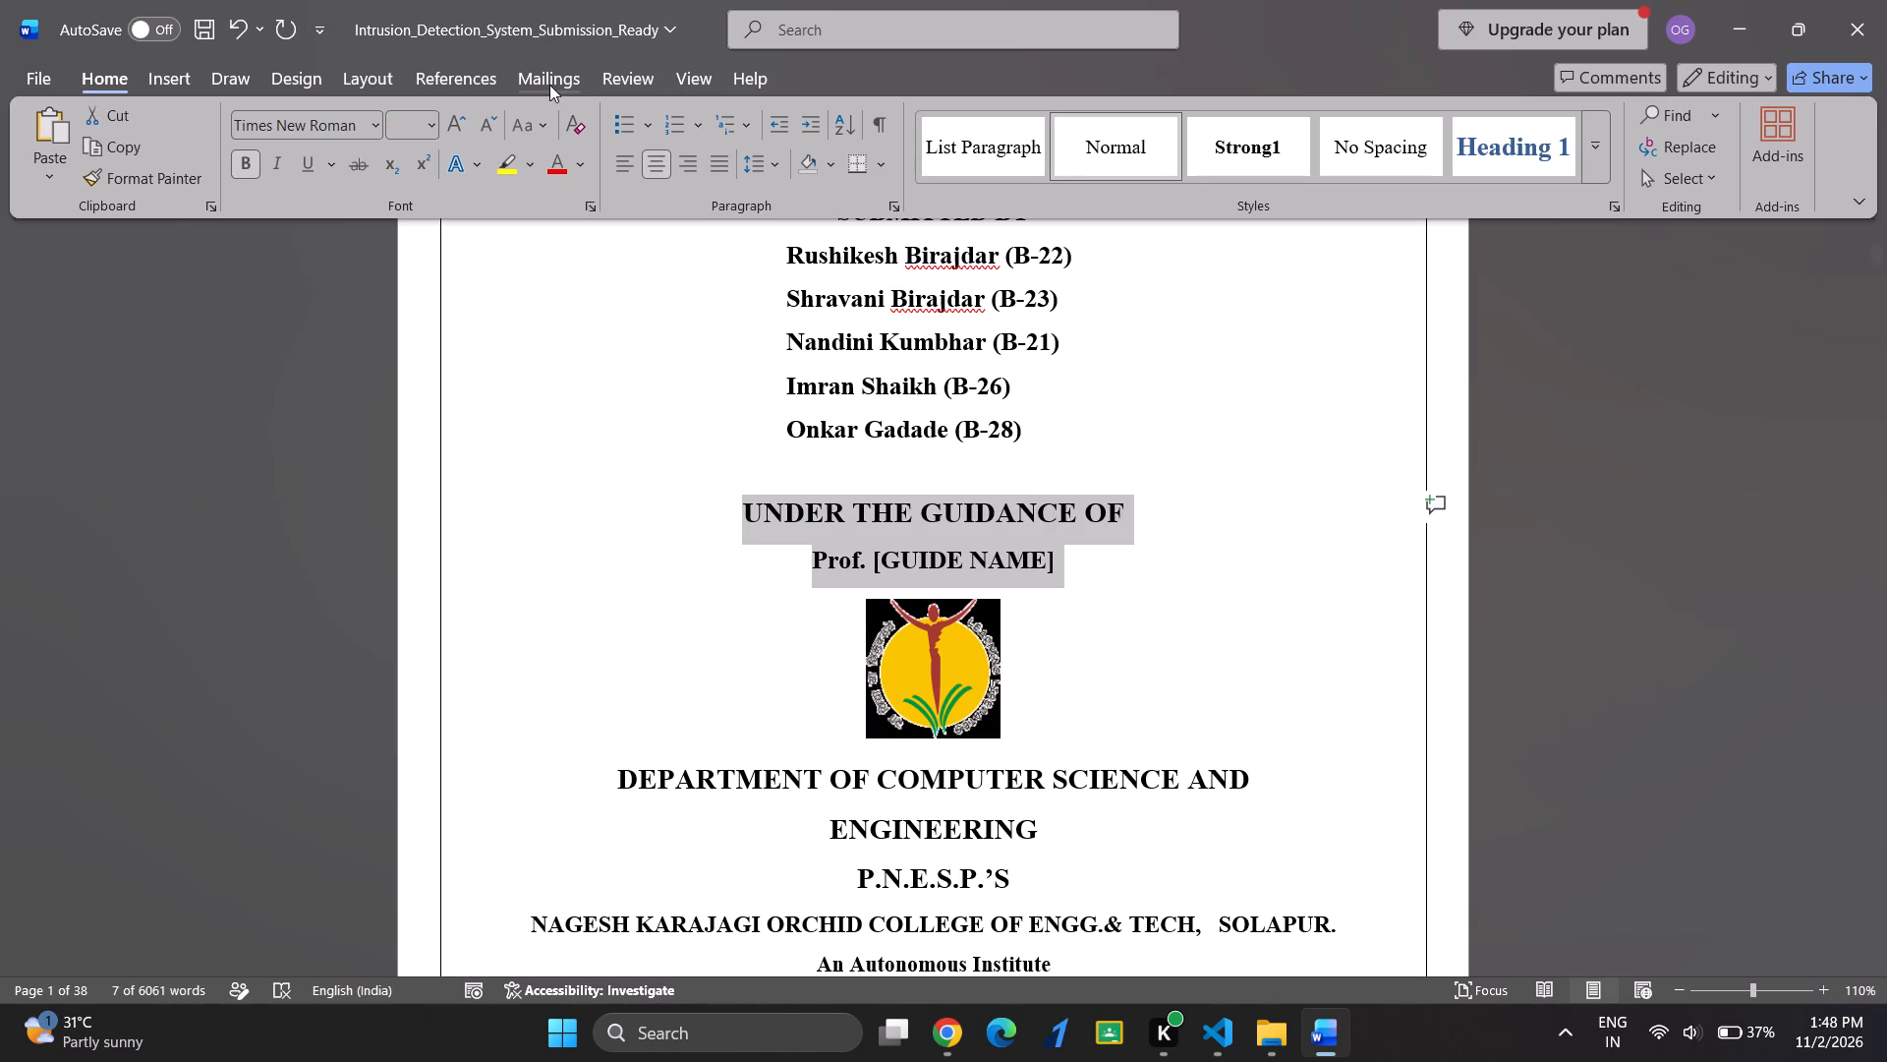
{"action": "left_click", "coordinate": [498, 120]}
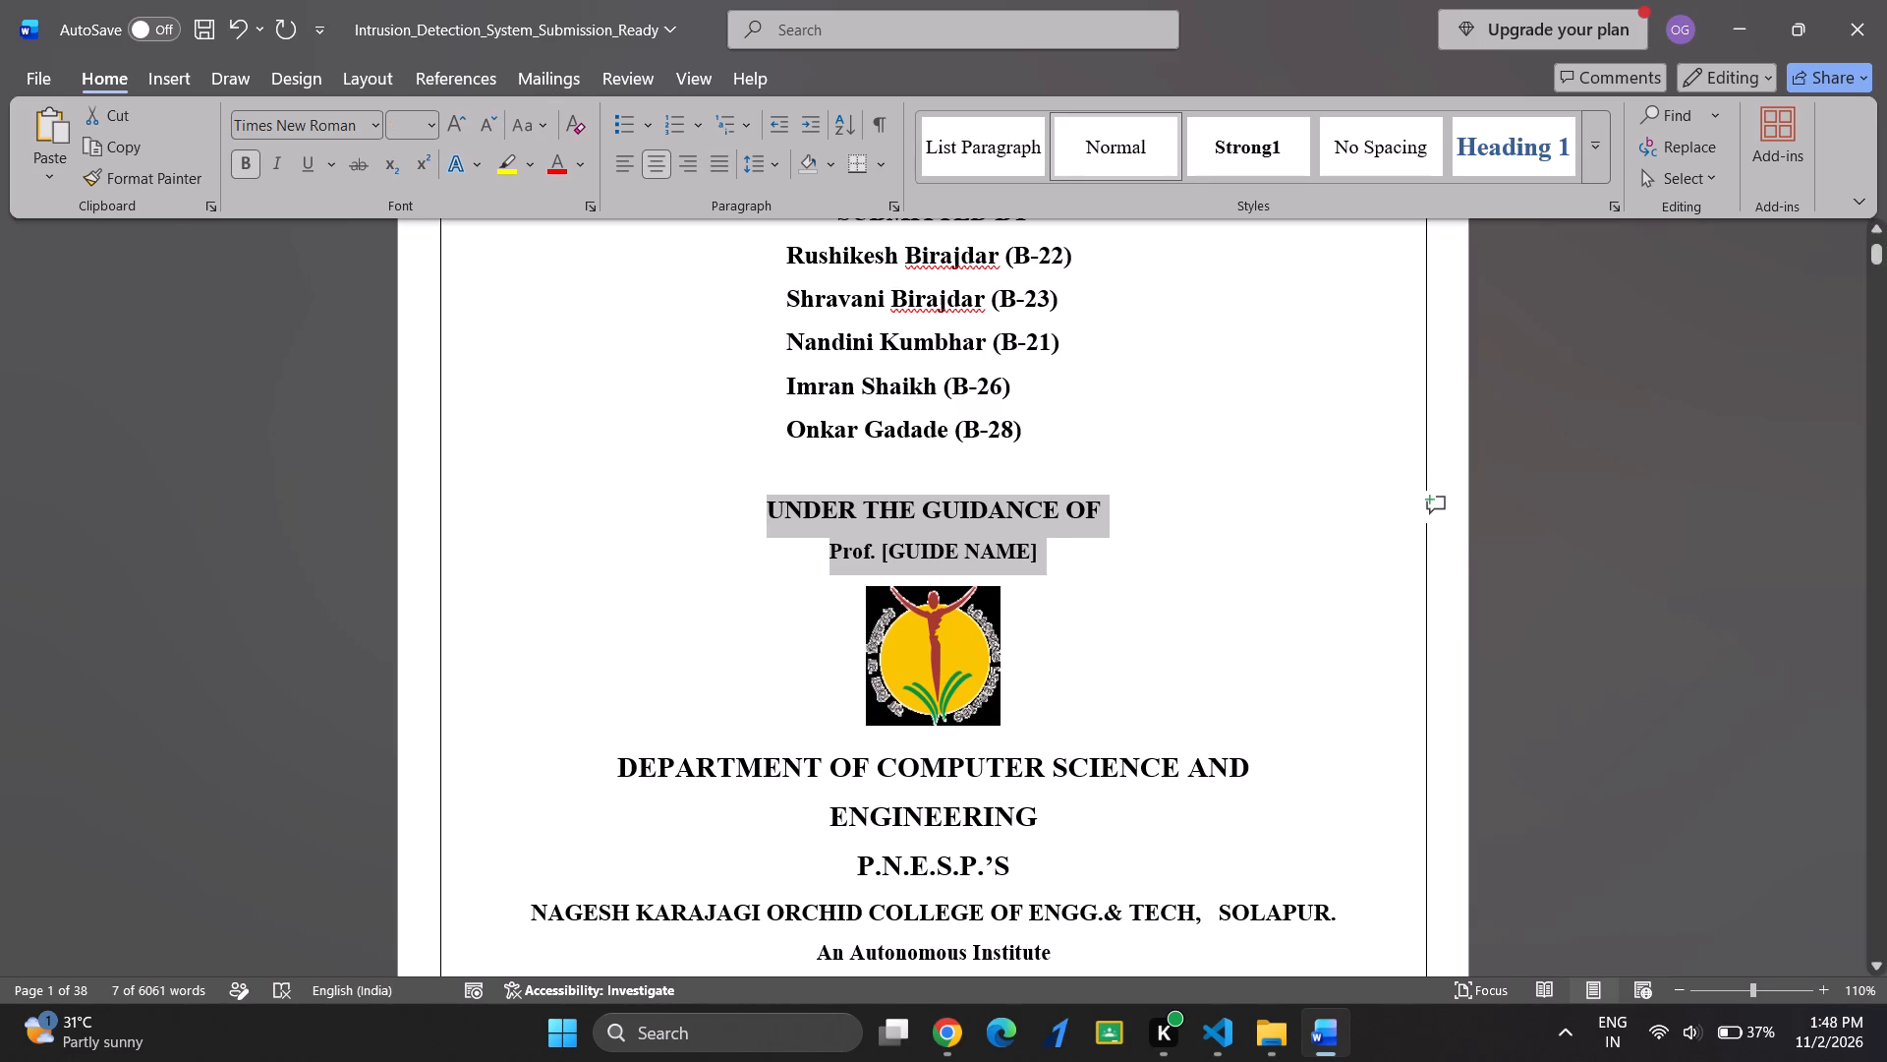
{"action": "left_click", "coordinate": [781, 125]}
{"action": "double_click", "coordinate": [781, 125]}
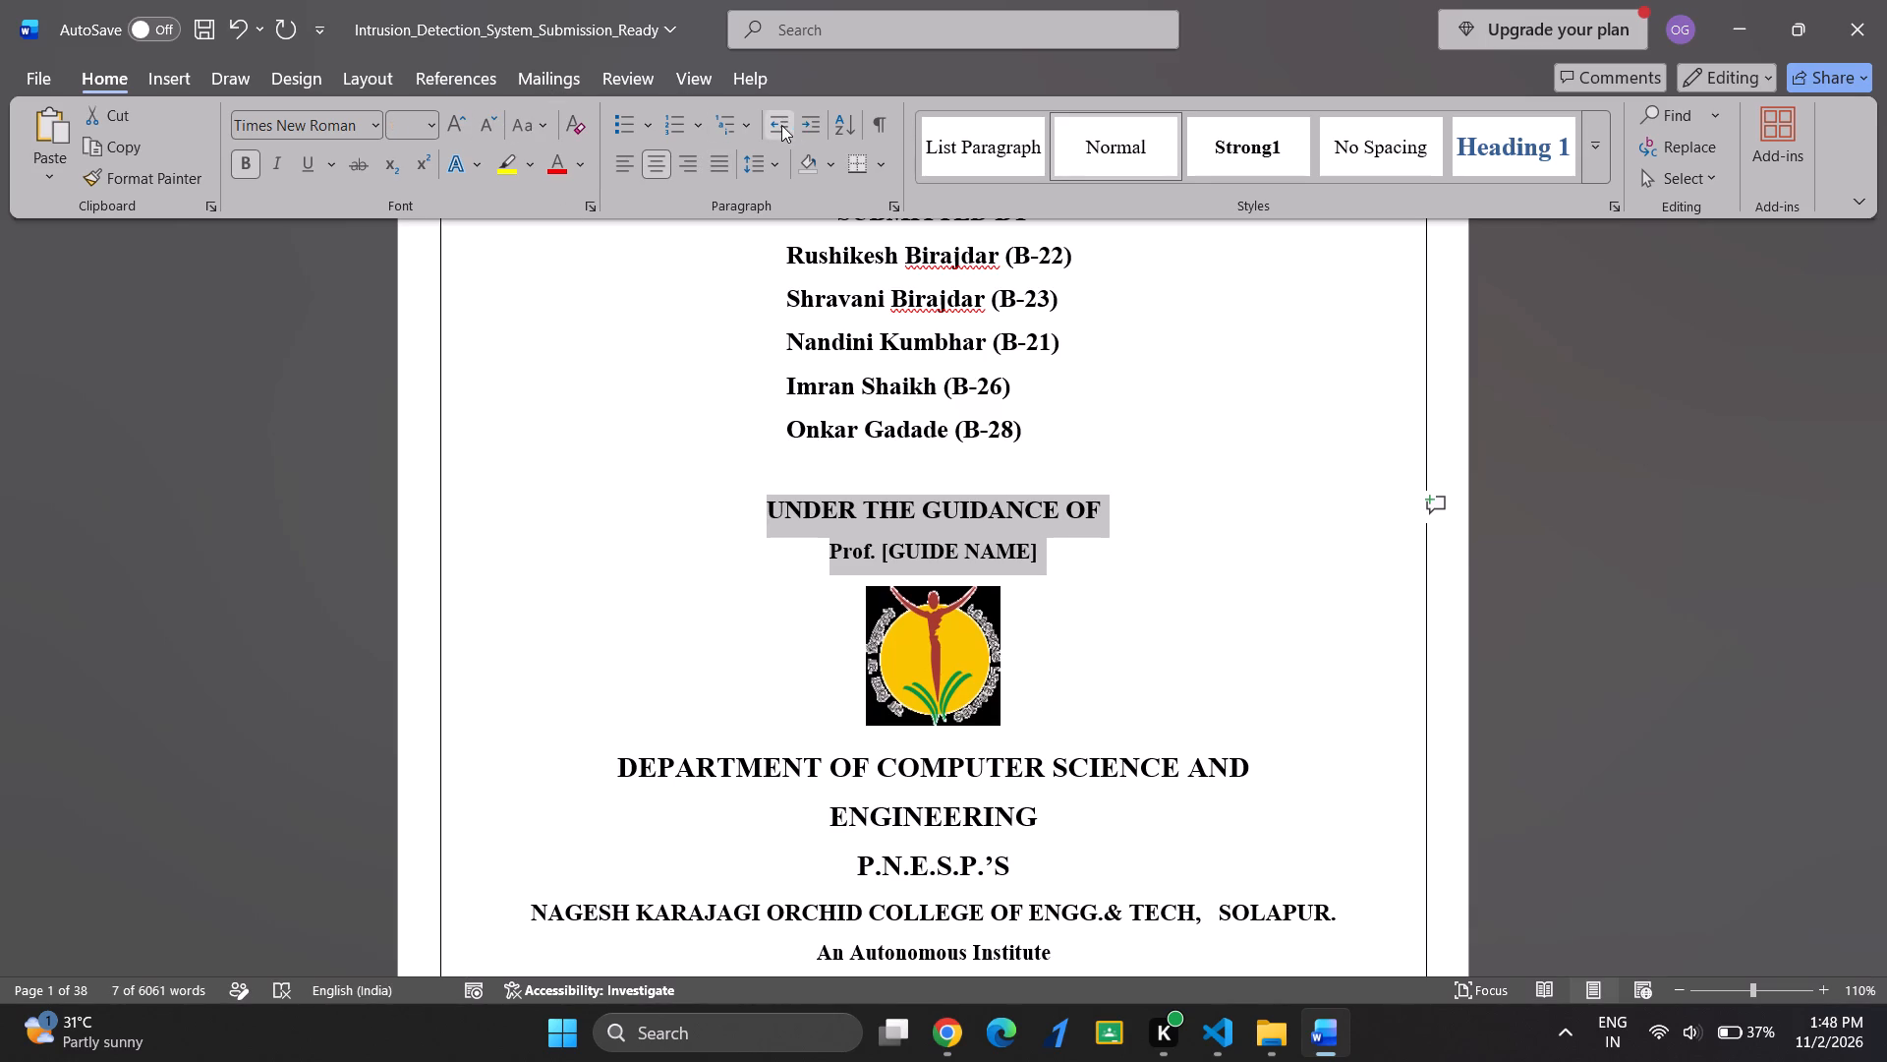
{"action": "left_click", "coordinate": [808, 541]}
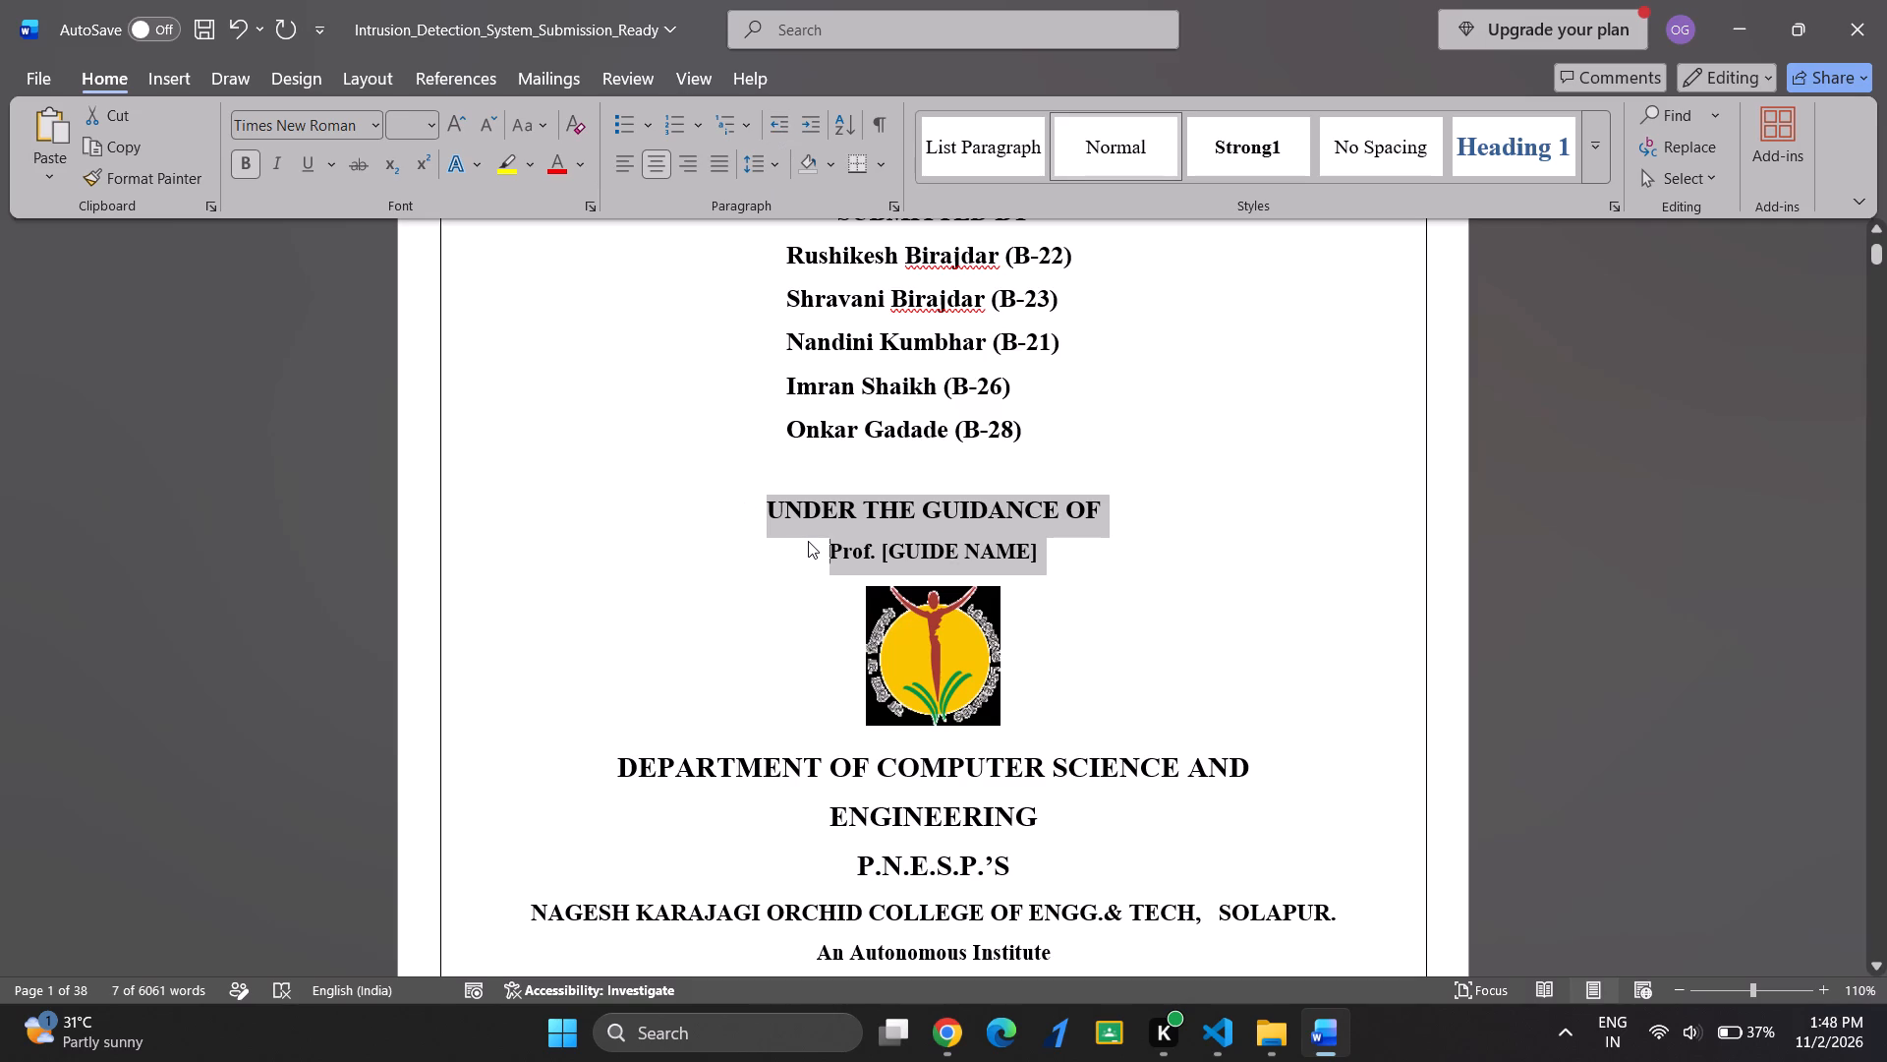
{"action": "left_click", "coordinate": [1059, 528]}
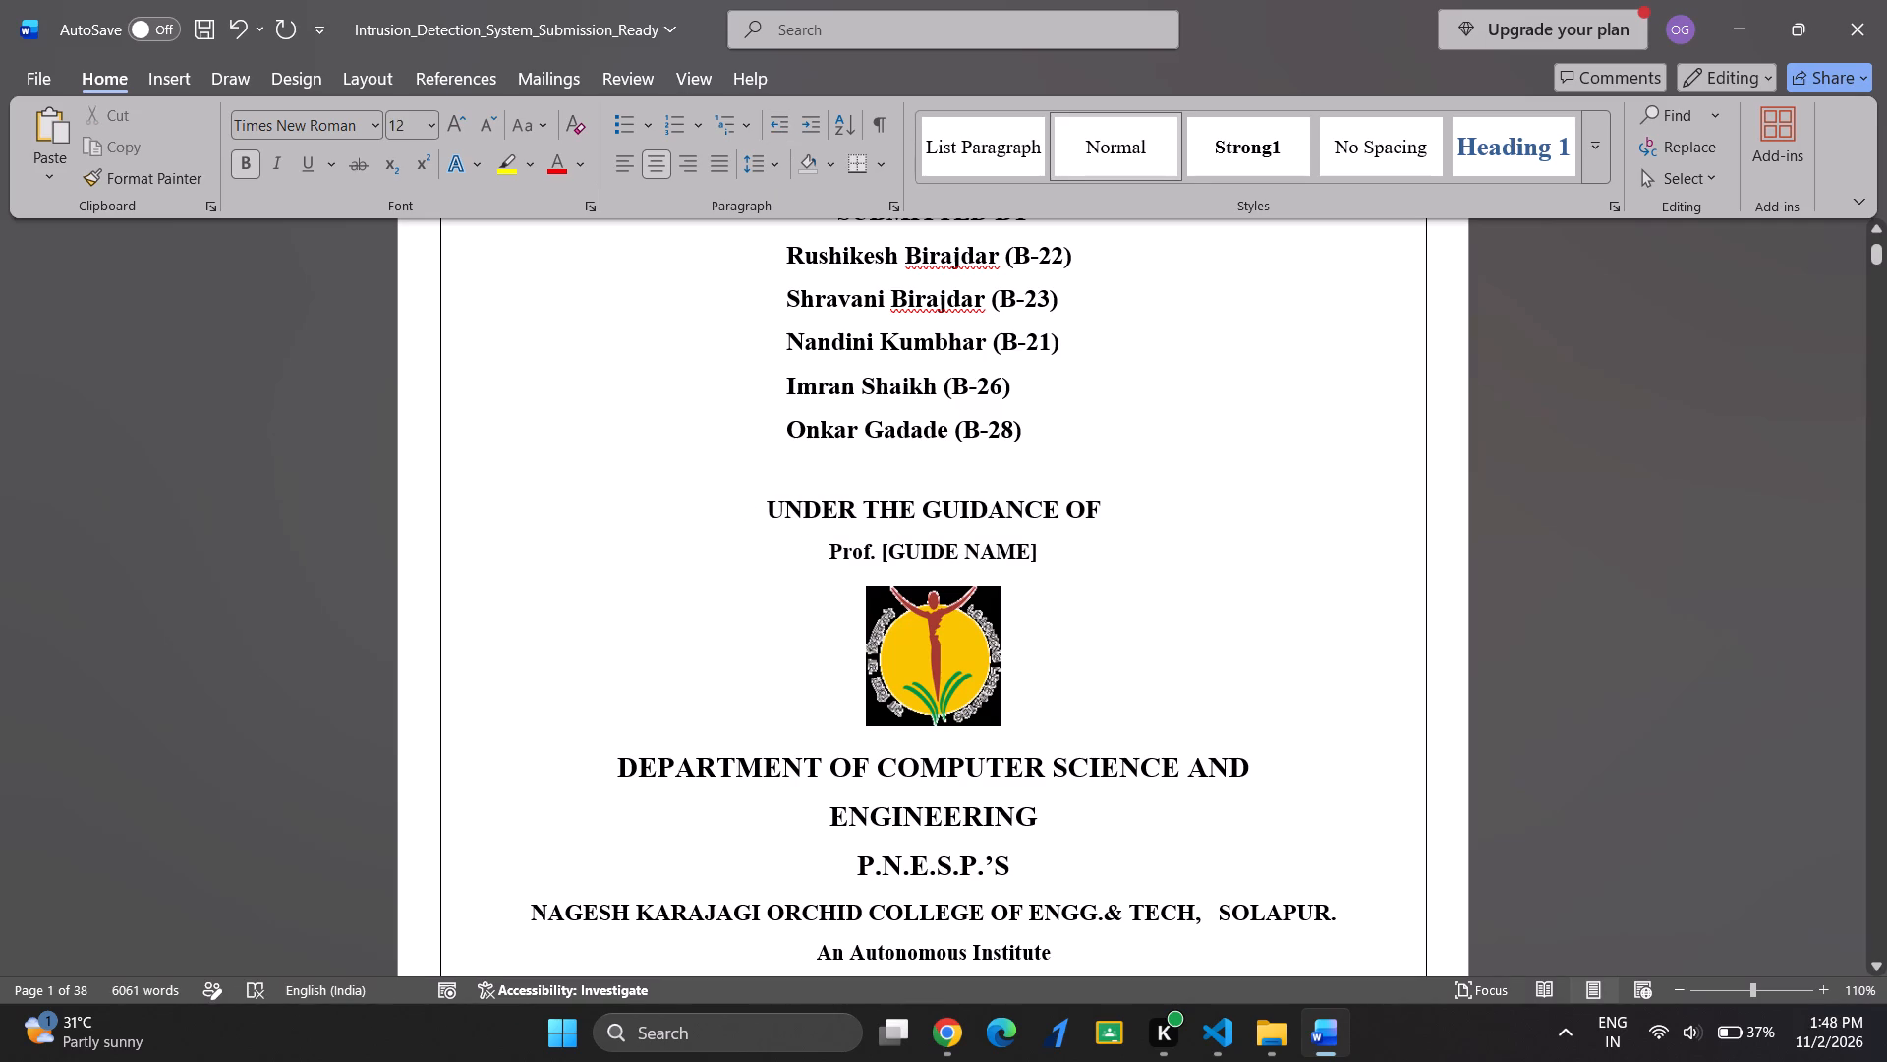
Replace the "[GUIDE NAME]" placeholder after "Prof." on the cover page with the guide's name.
{"action": "left_click", "coordinate": [1059, 528]}
{"action": "left_click", "coordinate": [1068, 548]}
{"action": "left_click_drag", "start_coordinate": [1054, 551], "coordinate": [886, 556]}
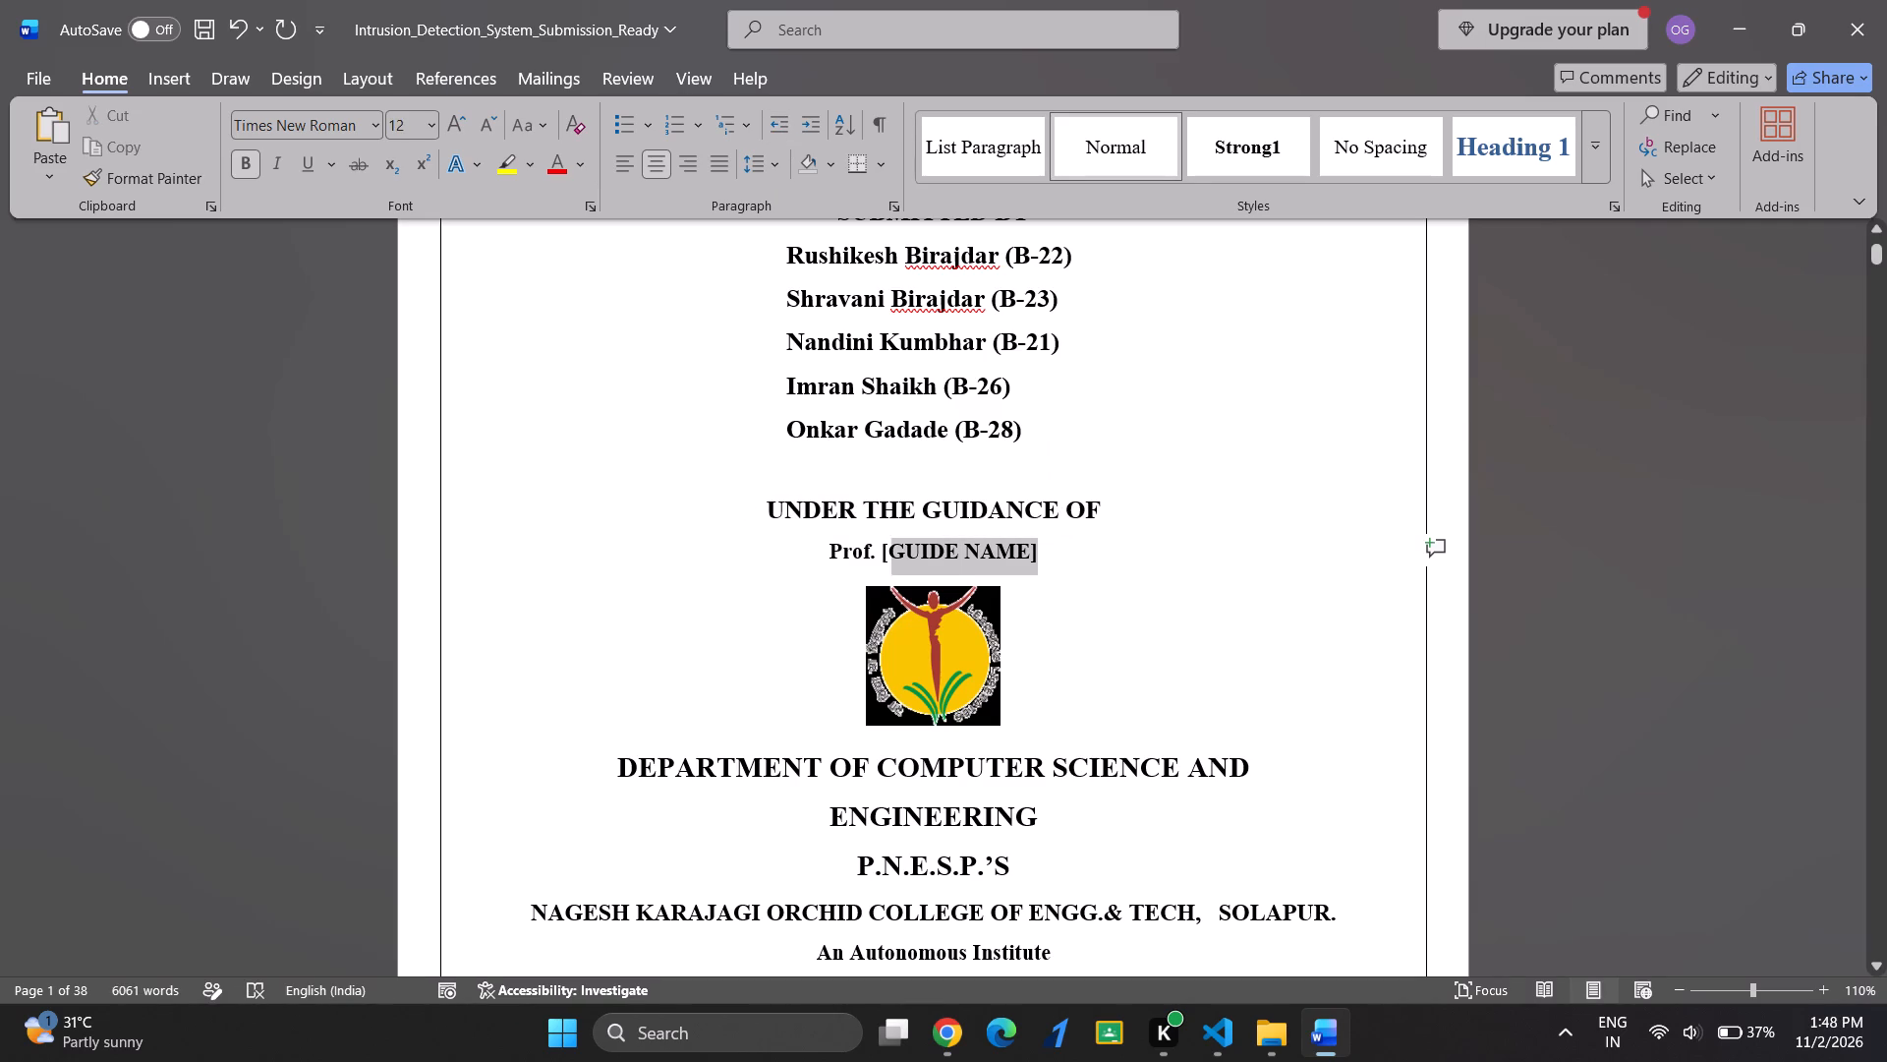
{"action": "left_click_drag", "start_coordinate": [886, 556], "coordinate": [885, 554]}
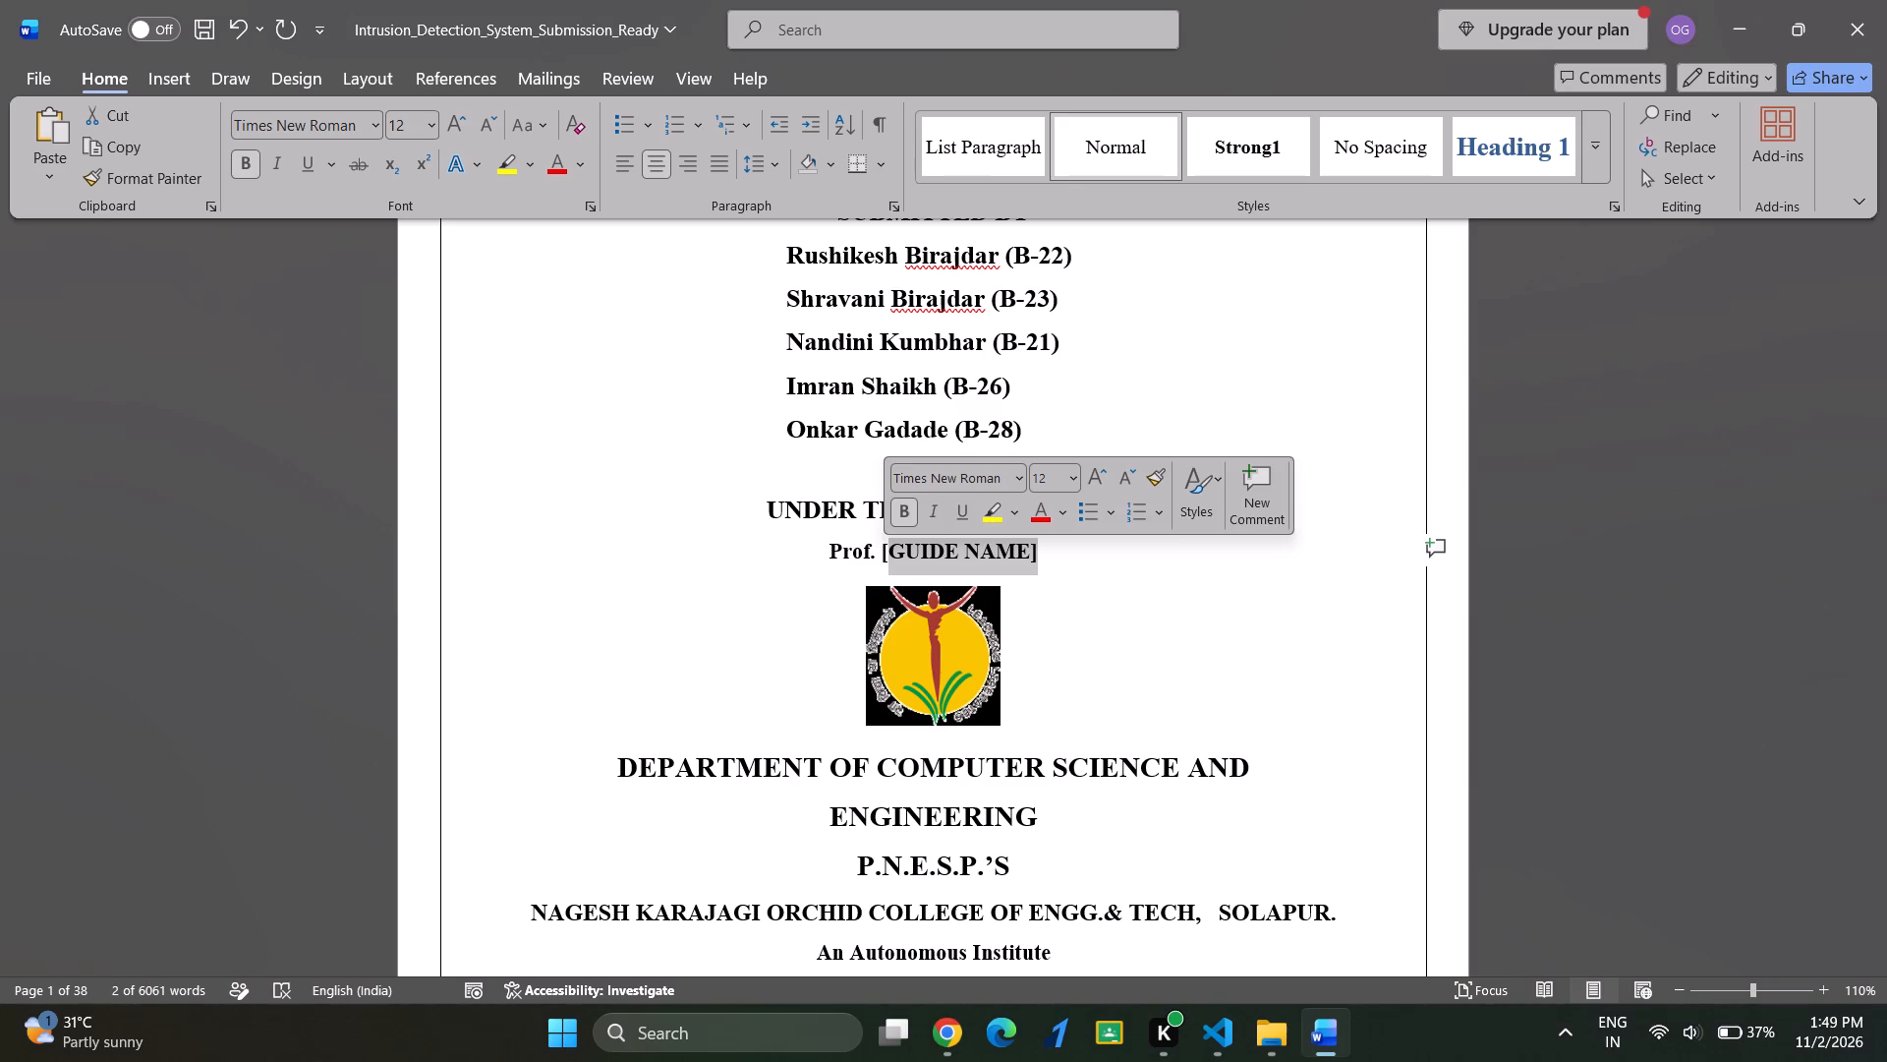
{"action": "key", "text": "BackSpace"}
{"action": "key", "text": "BackSpace"}
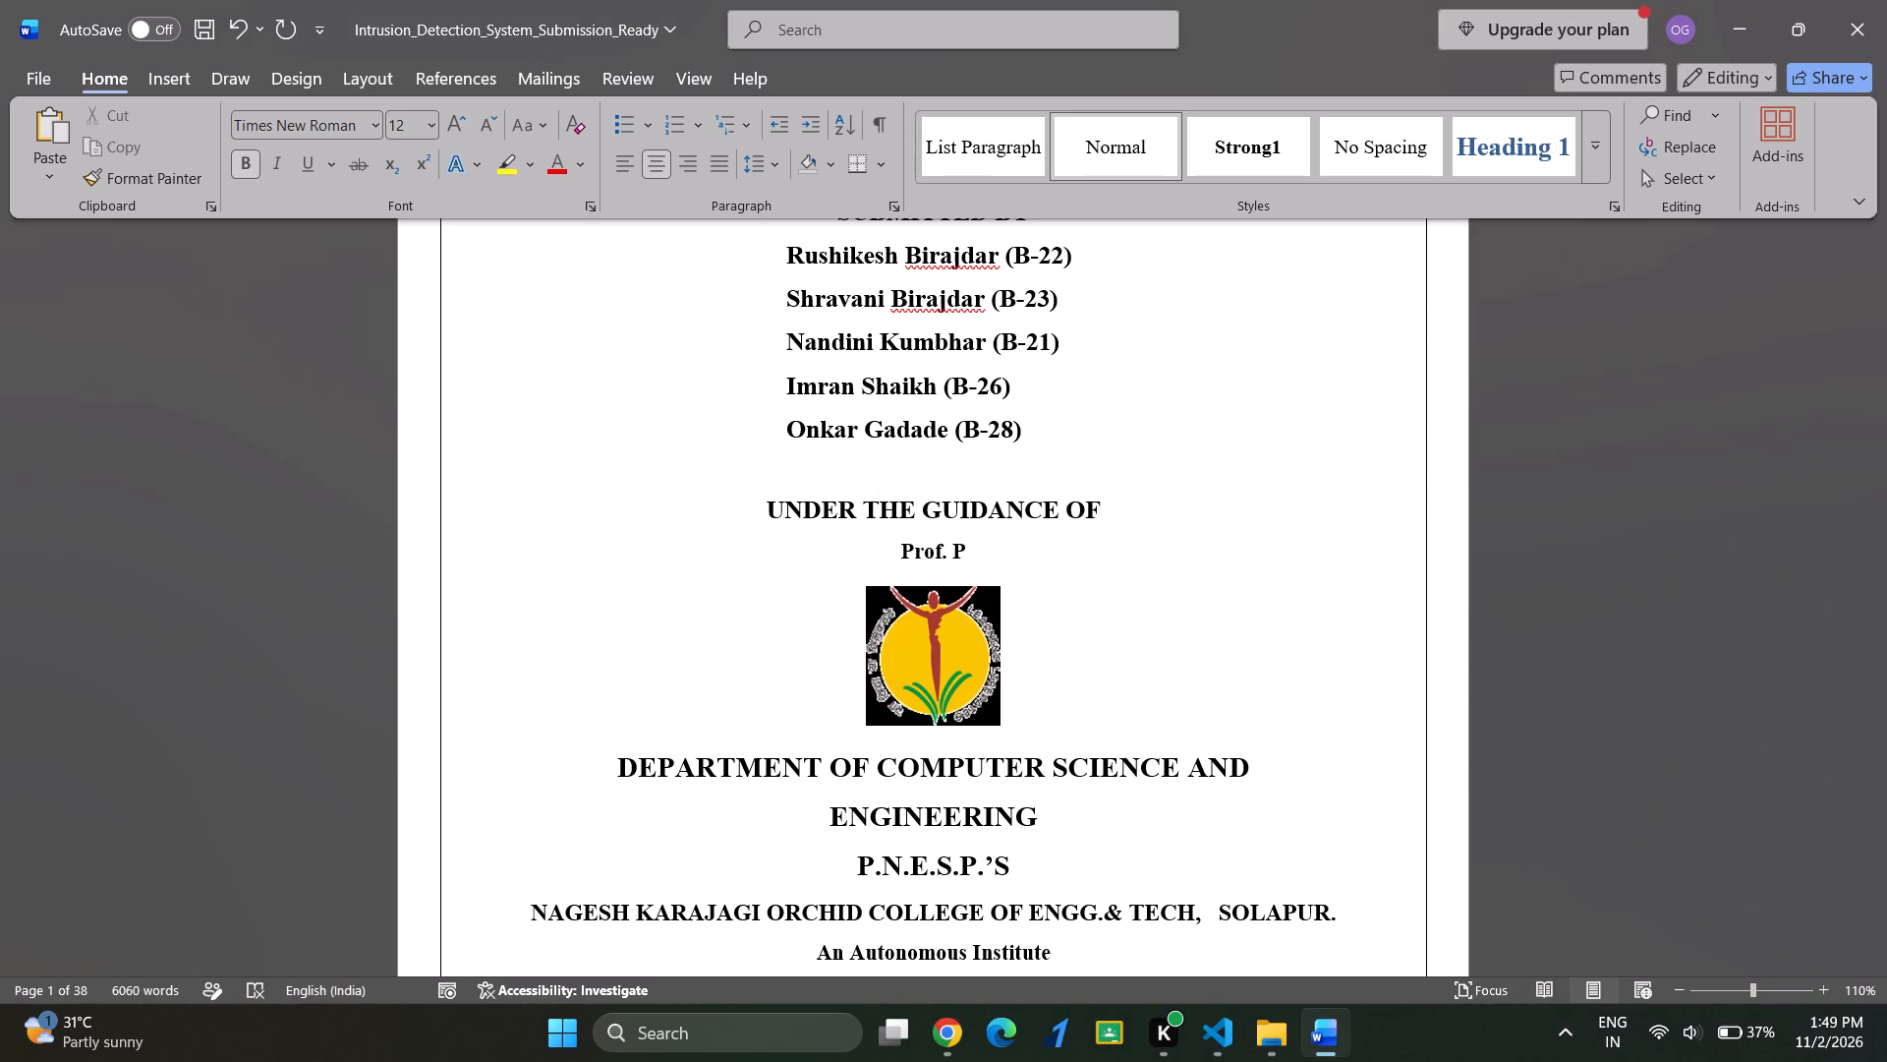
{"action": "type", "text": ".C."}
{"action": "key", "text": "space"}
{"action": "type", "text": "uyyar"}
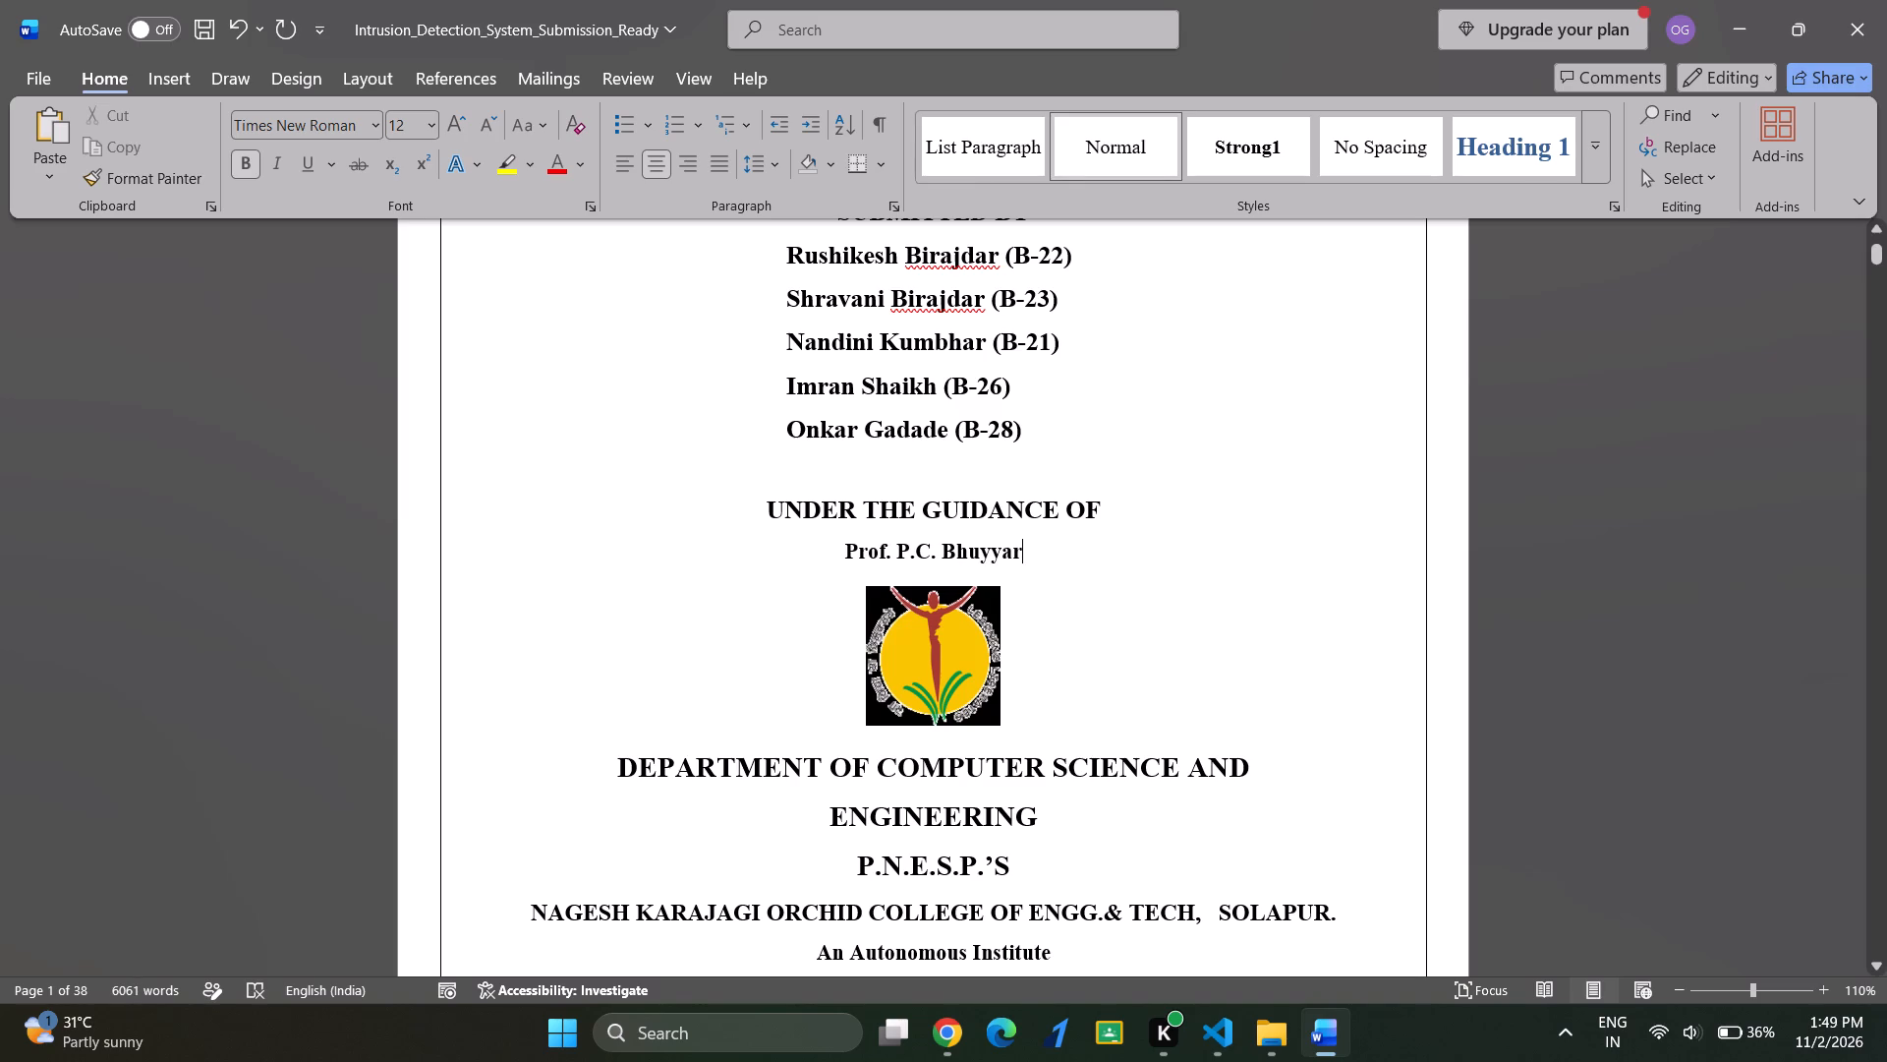
Open Cyber_Threat_Detection_Mini_Project_Report from the Downloads folder in File Explorer and enable editing in it.
{"action": "left_click", "coordinate": [951, 626]}
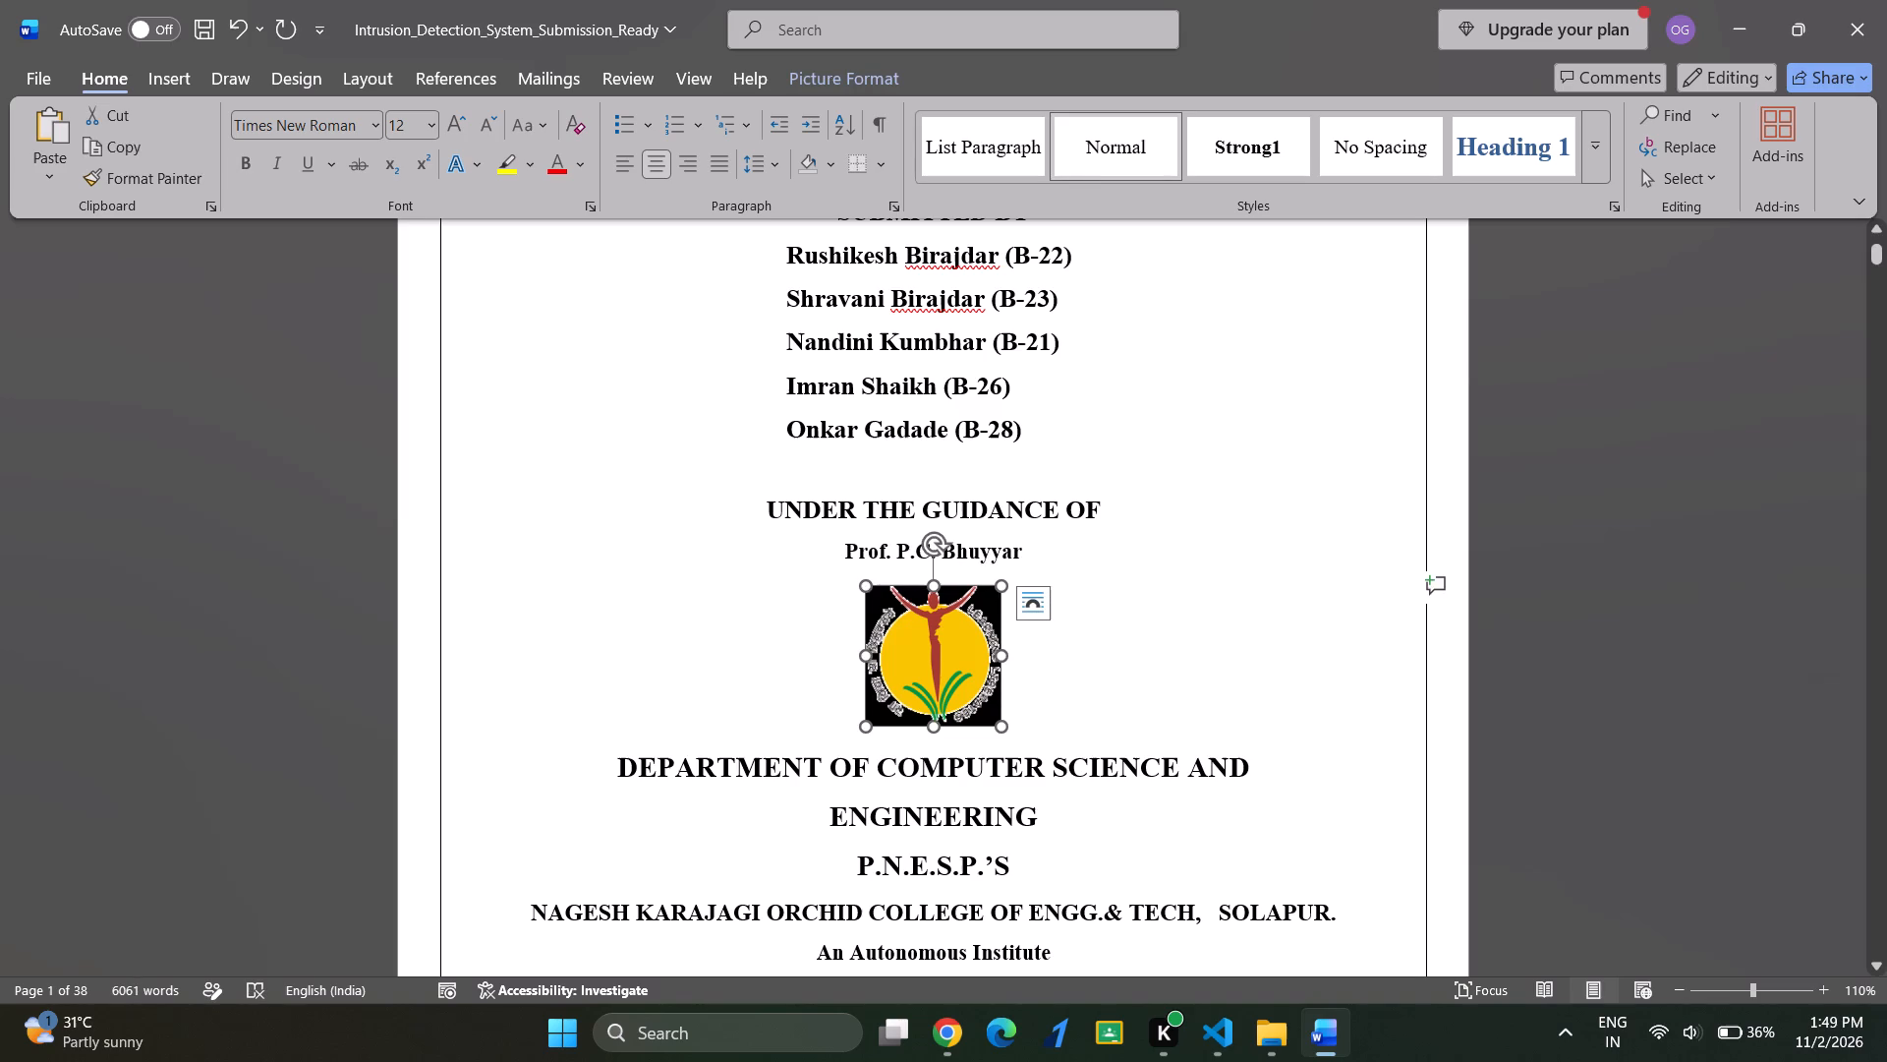
{"action": "left_click", "coordinate": [1126, 706]}
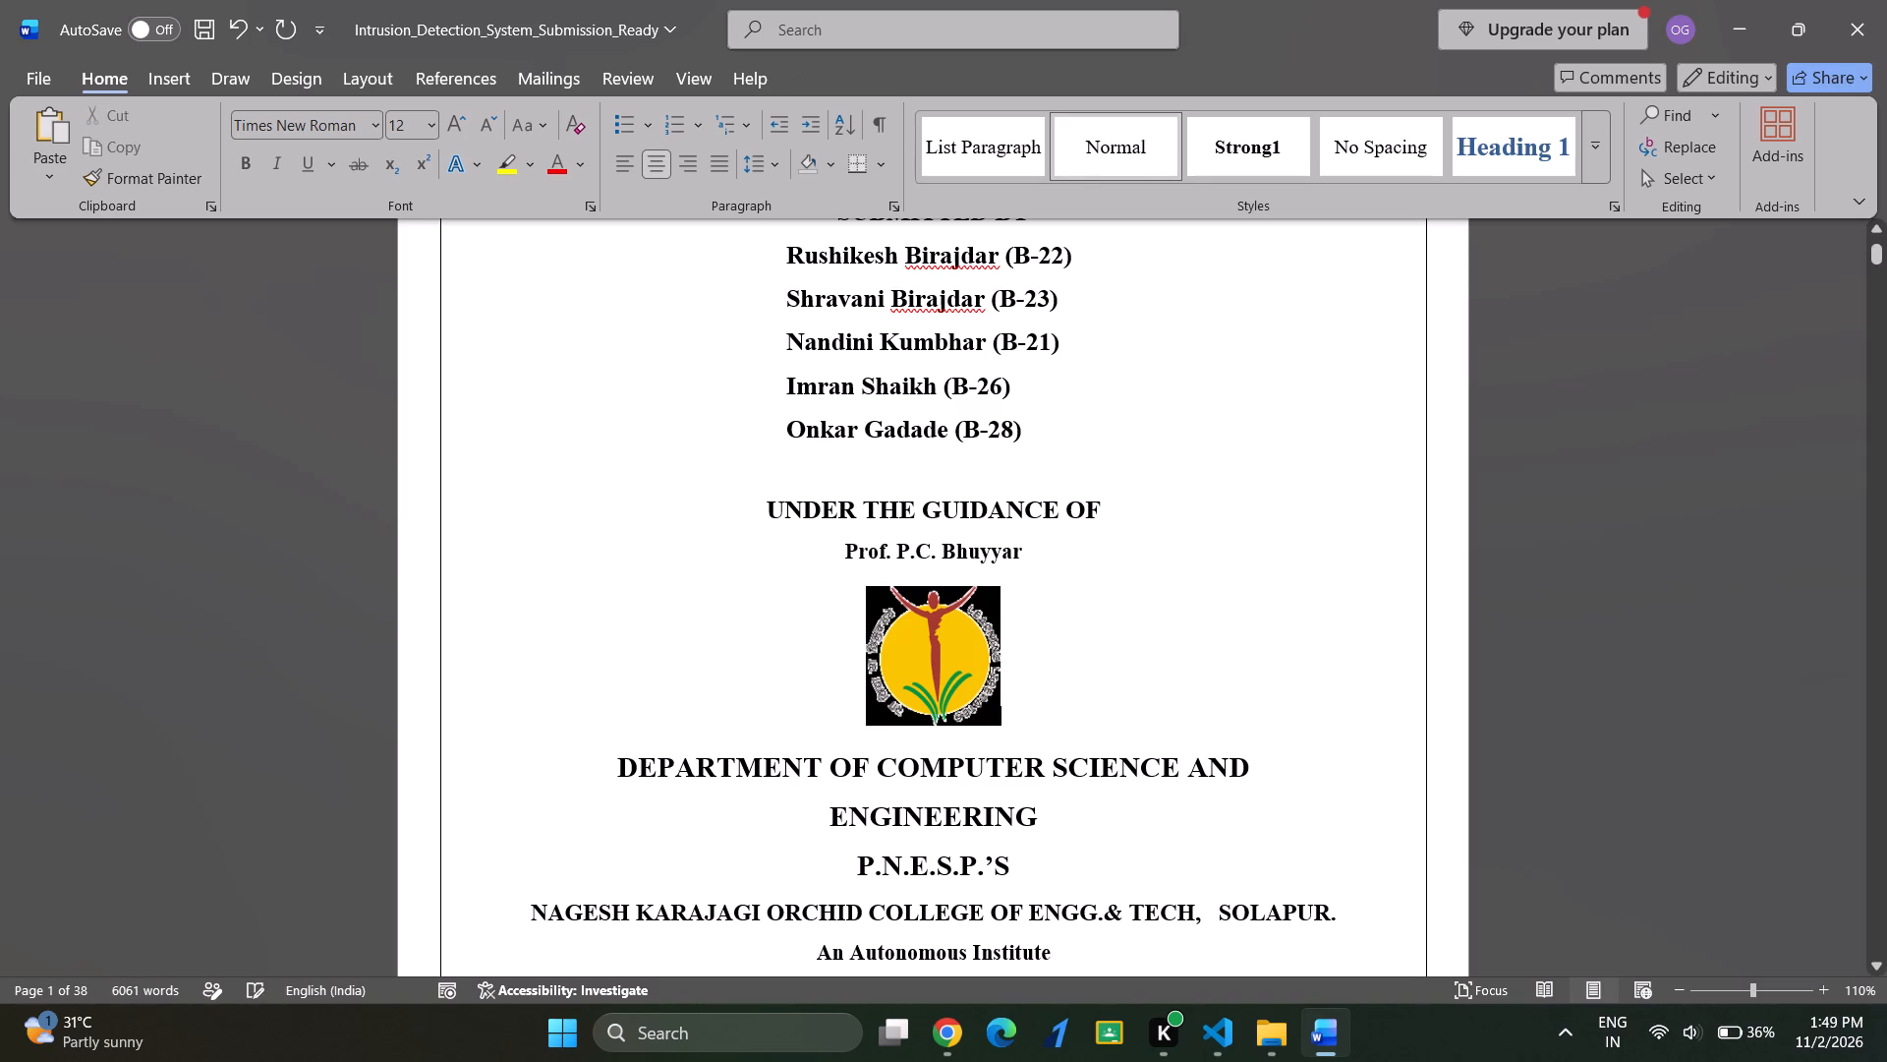
{"action": "scroll", "coordinate": [1126, 706], "scroll_direction": "down", "scroll_amount": 1}
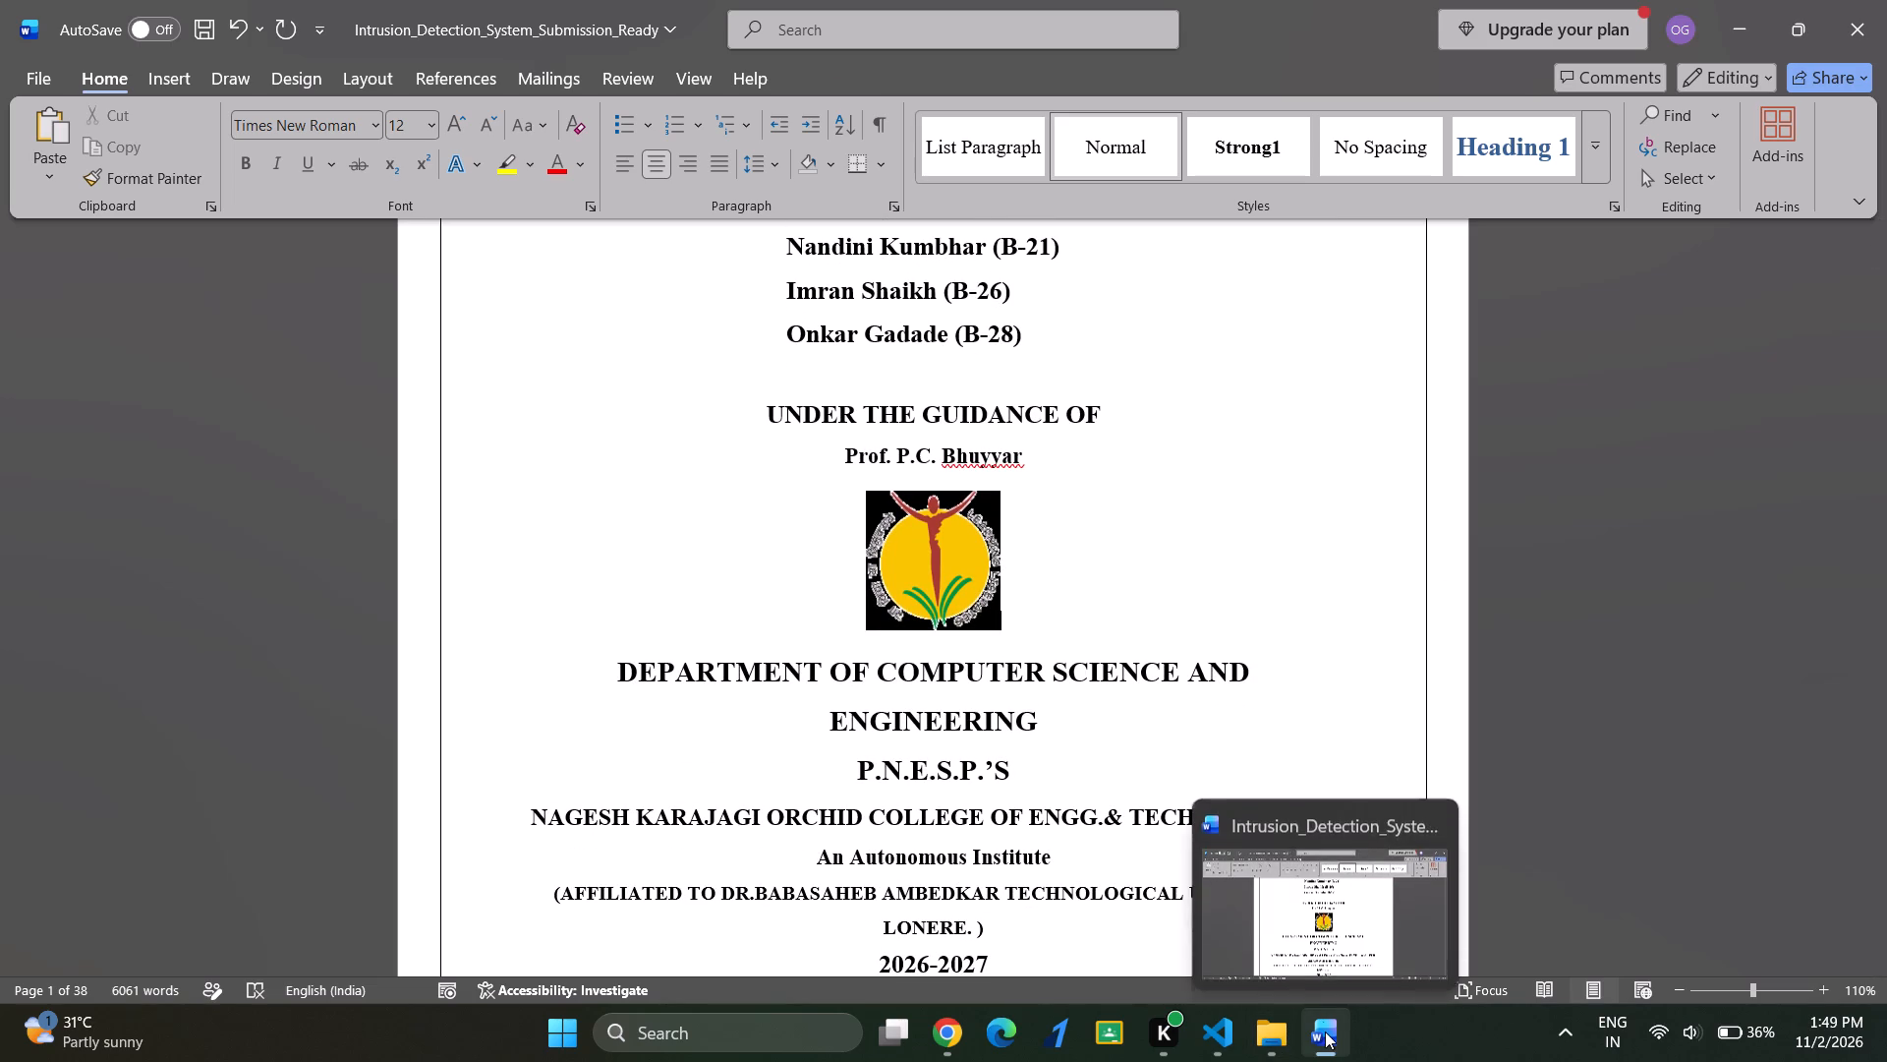
{"action": "left_click", "coordinate": [1283, 936]}
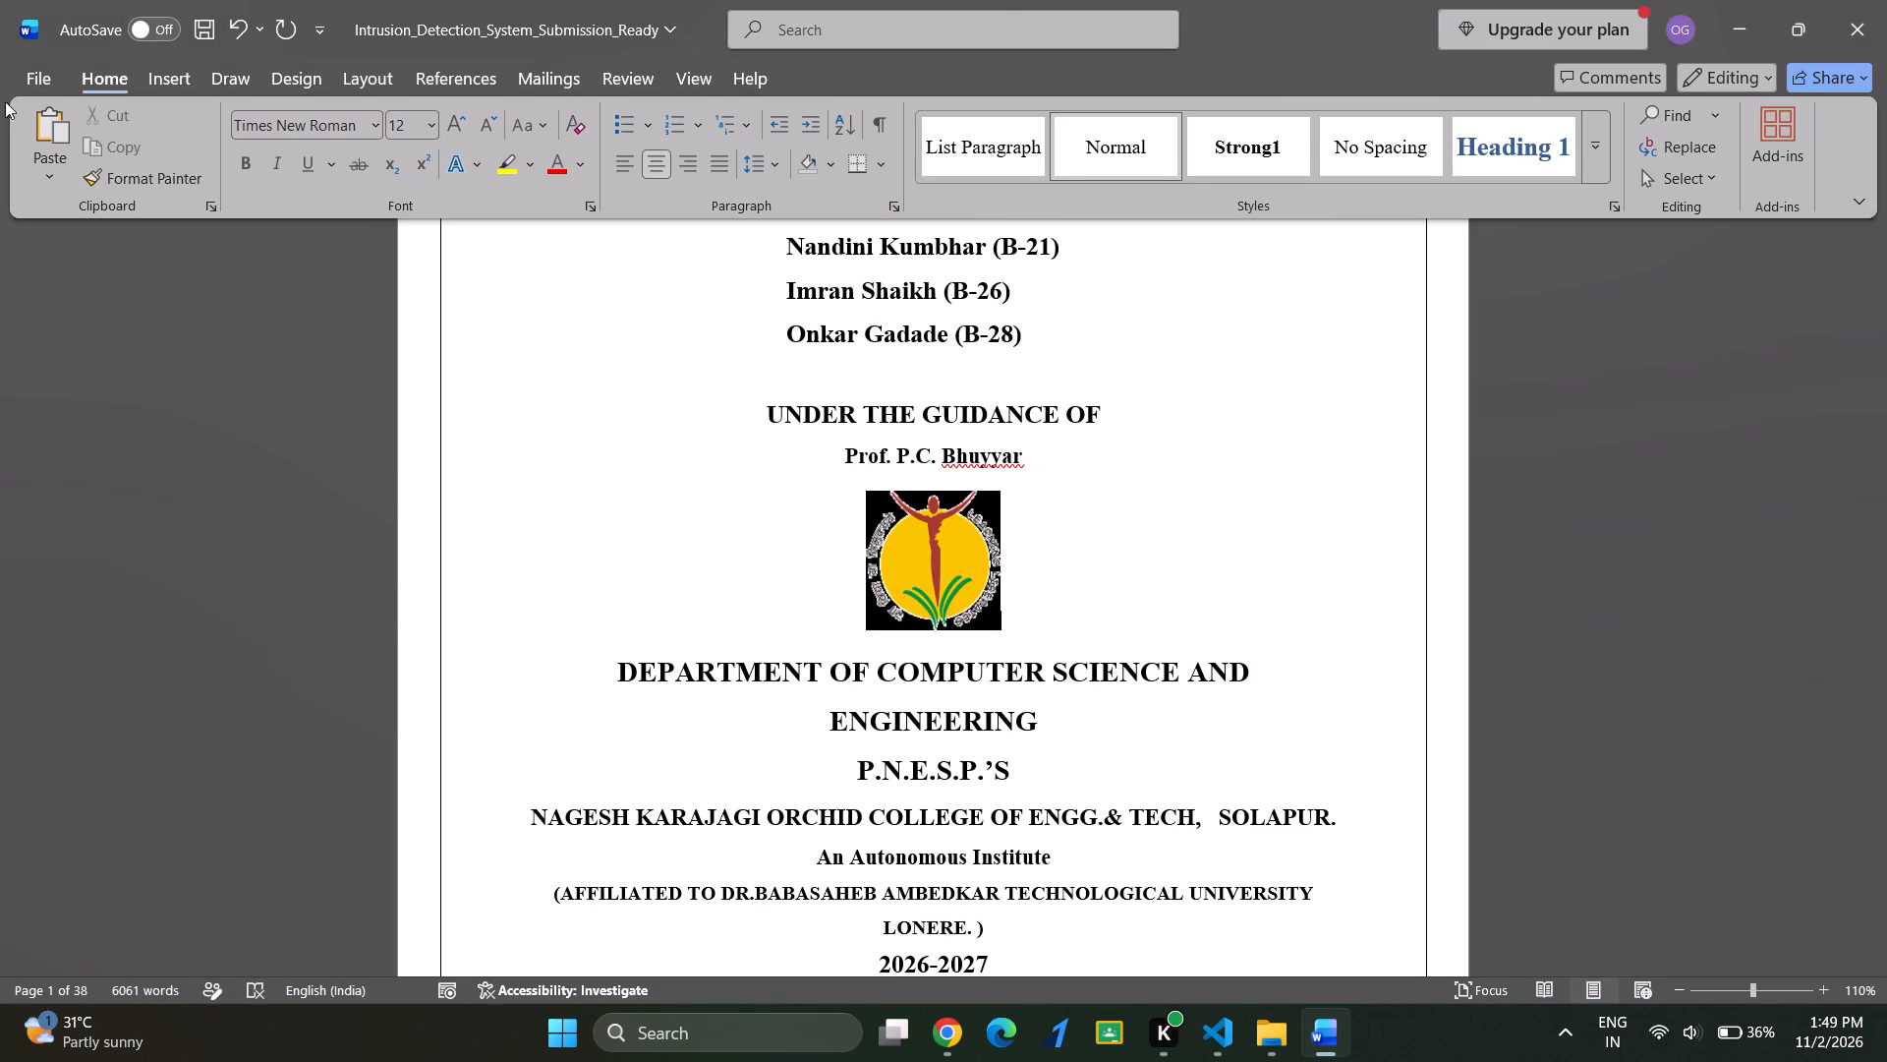
{"action": "left_click", "coordinate": [1257, 1022]}
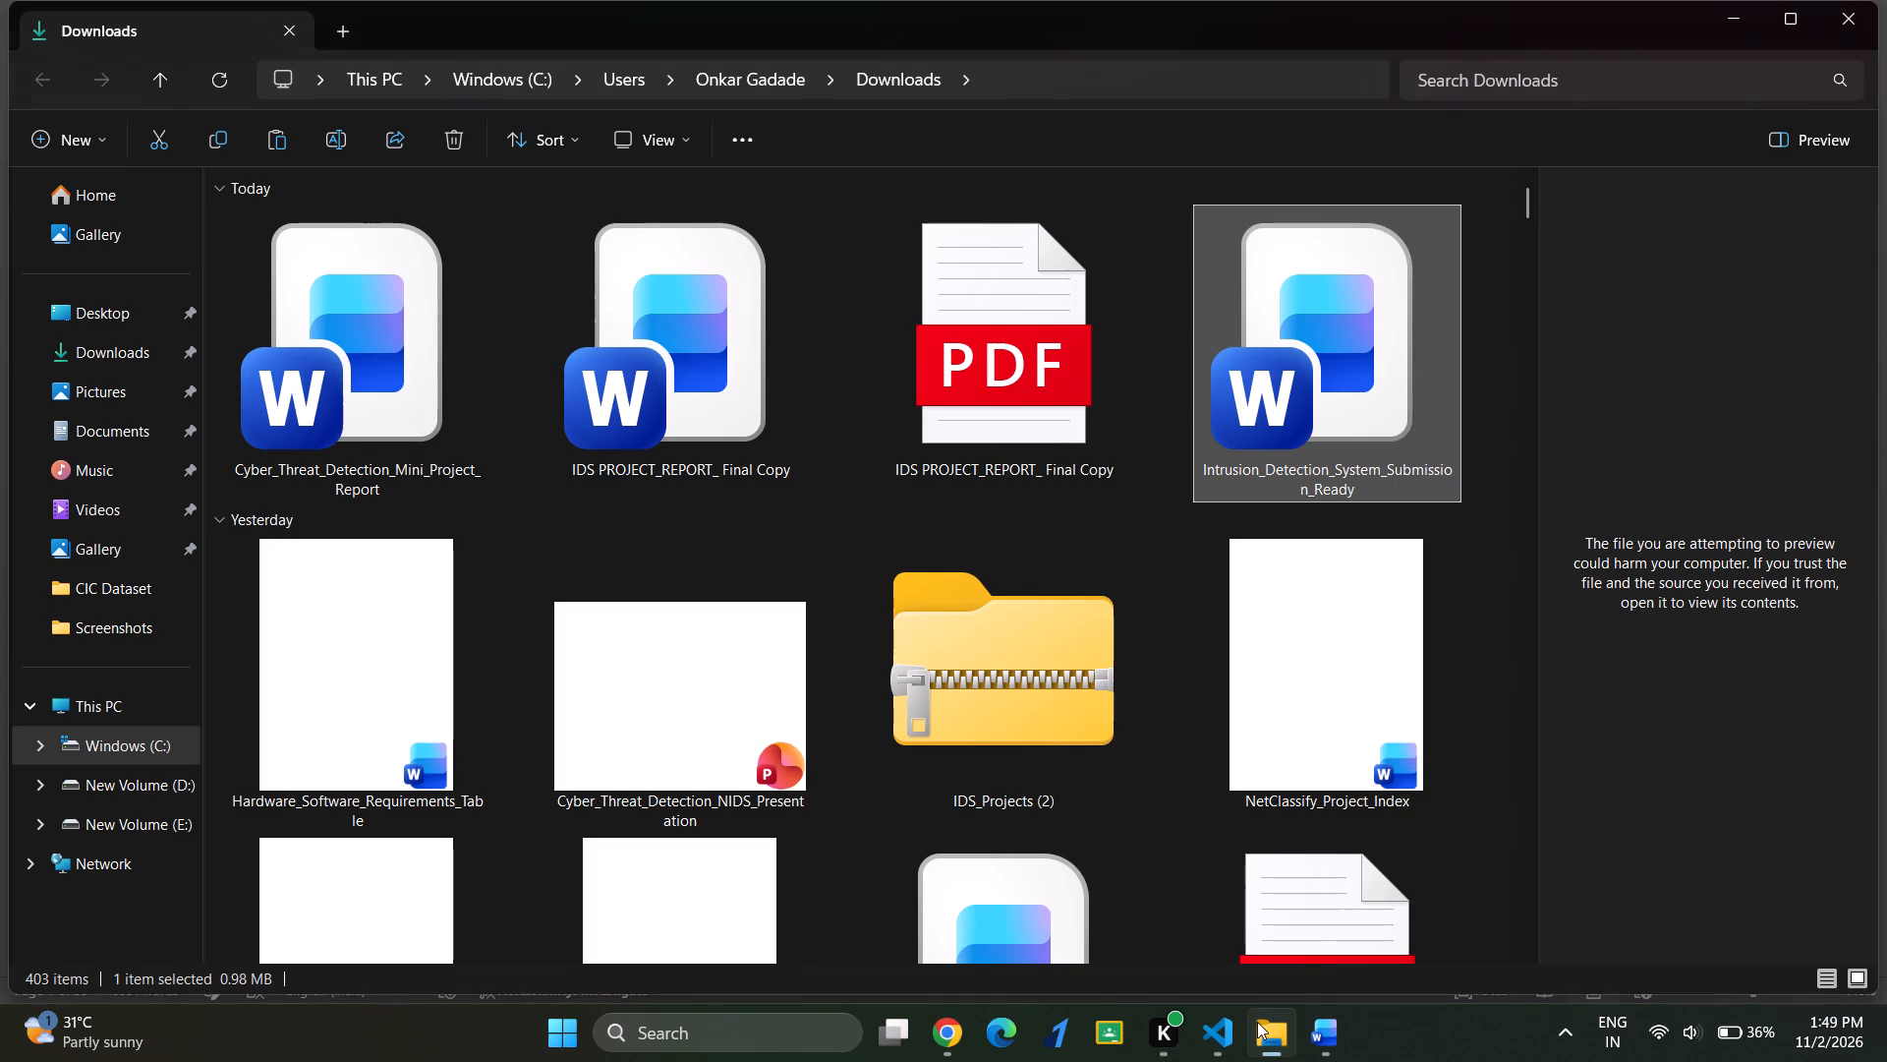
{"action": "left_click", "coordinate": [605, 232]}
{"action": "left_click", "coordinate": [386, 247]}
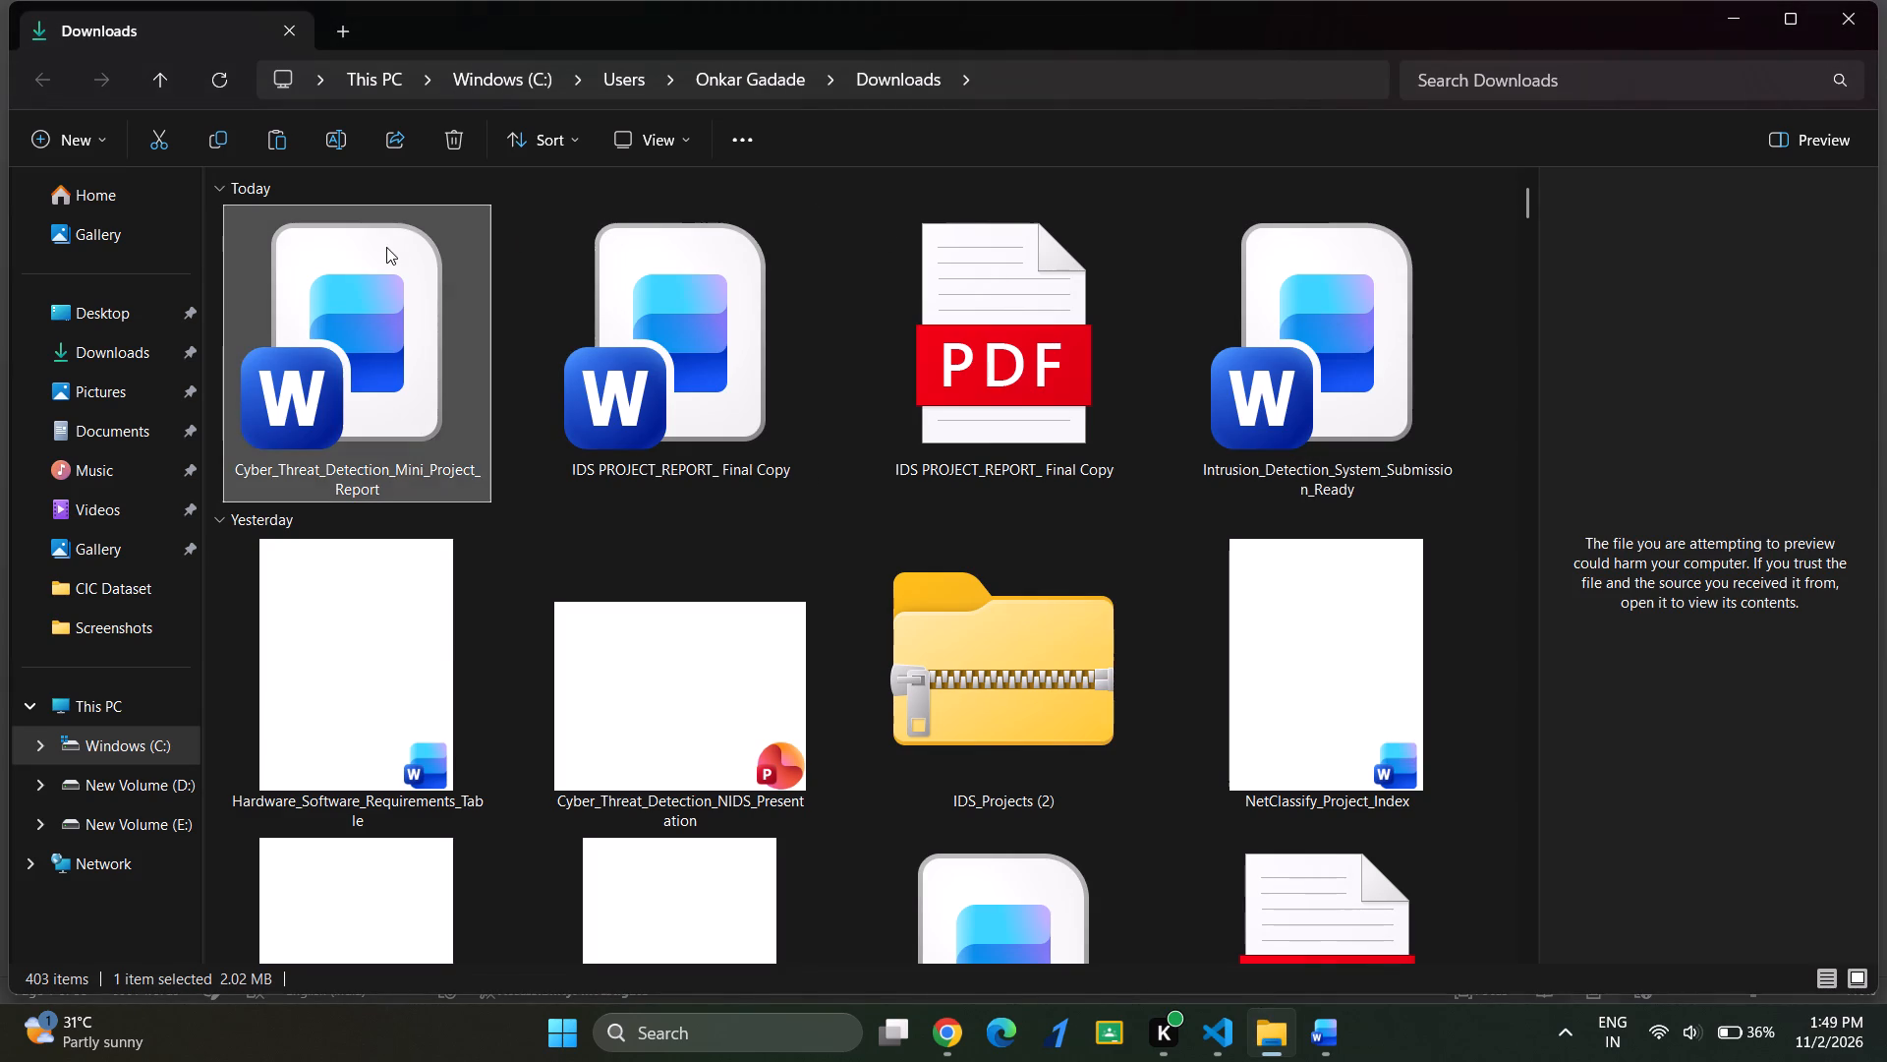
{"action": "double_click", "coordinate": [386, 247]}
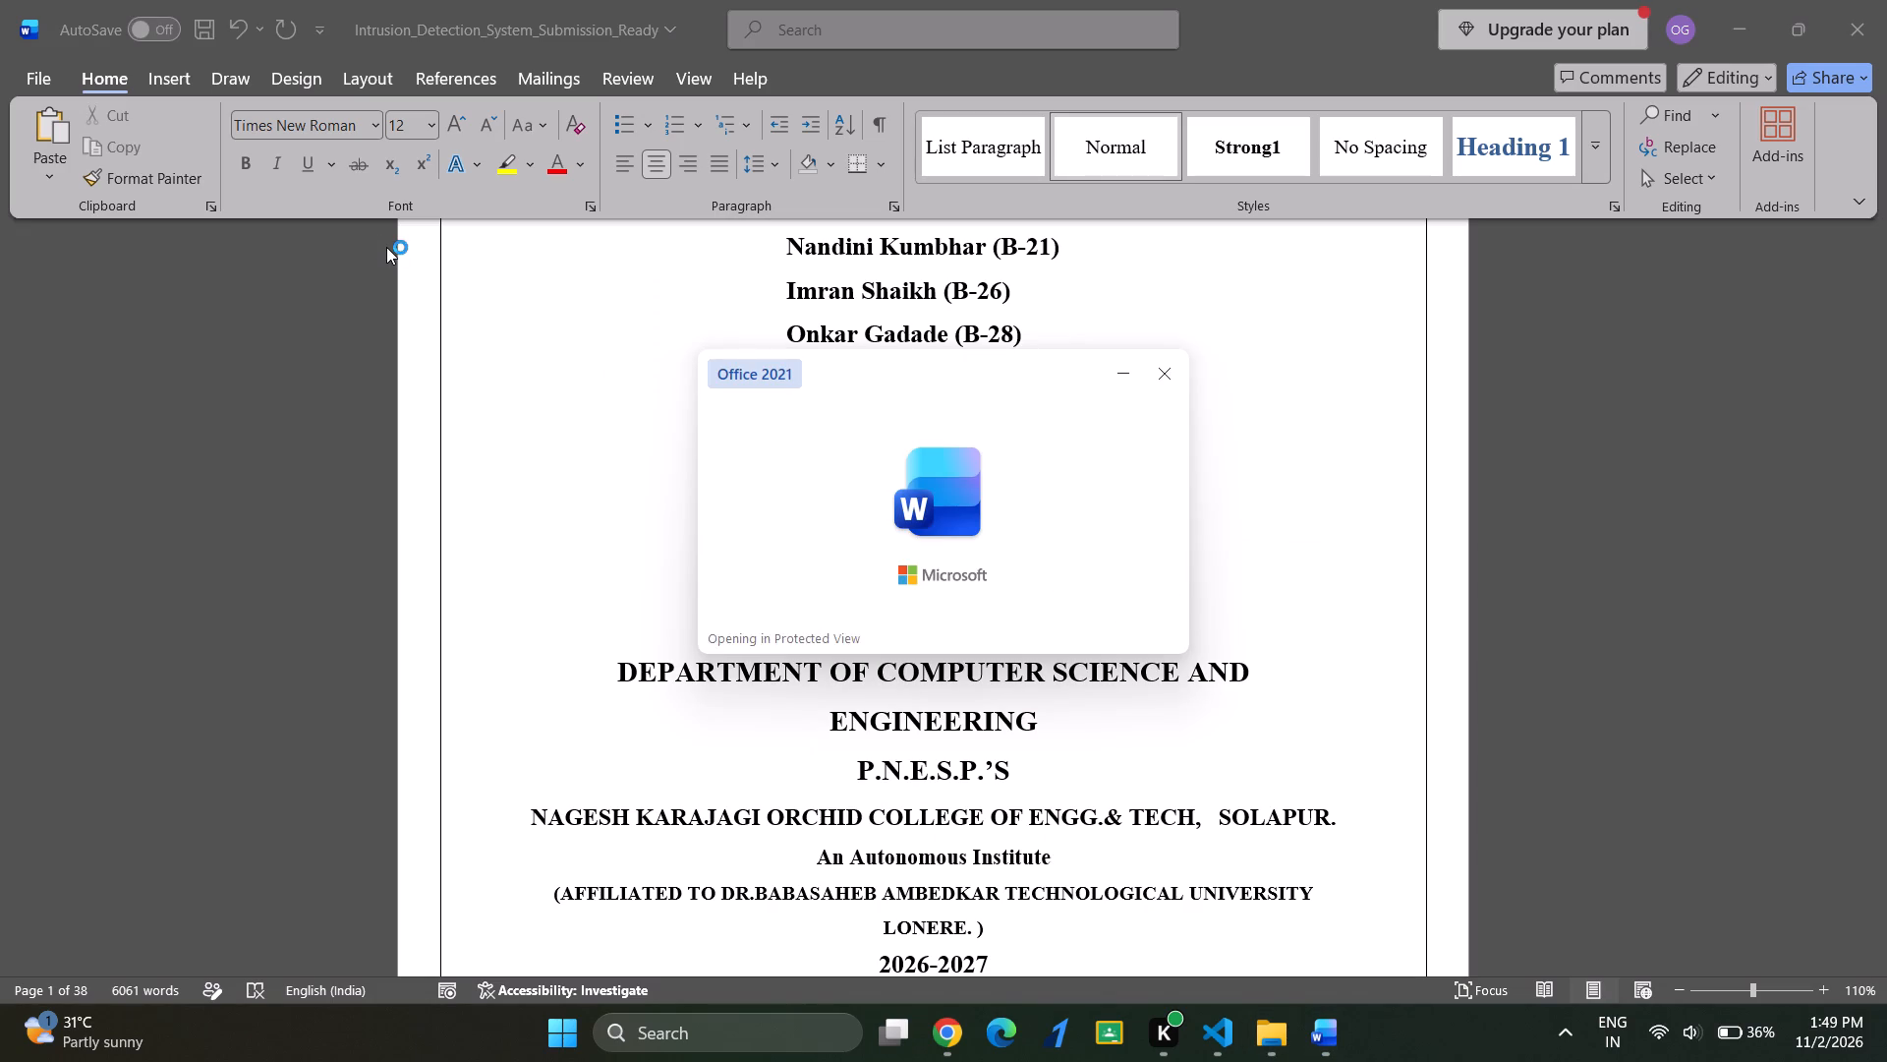
{"action": "scroll", "coordinate": [601, 426], "scroll_direction": "down", "scroll_amount": 2}
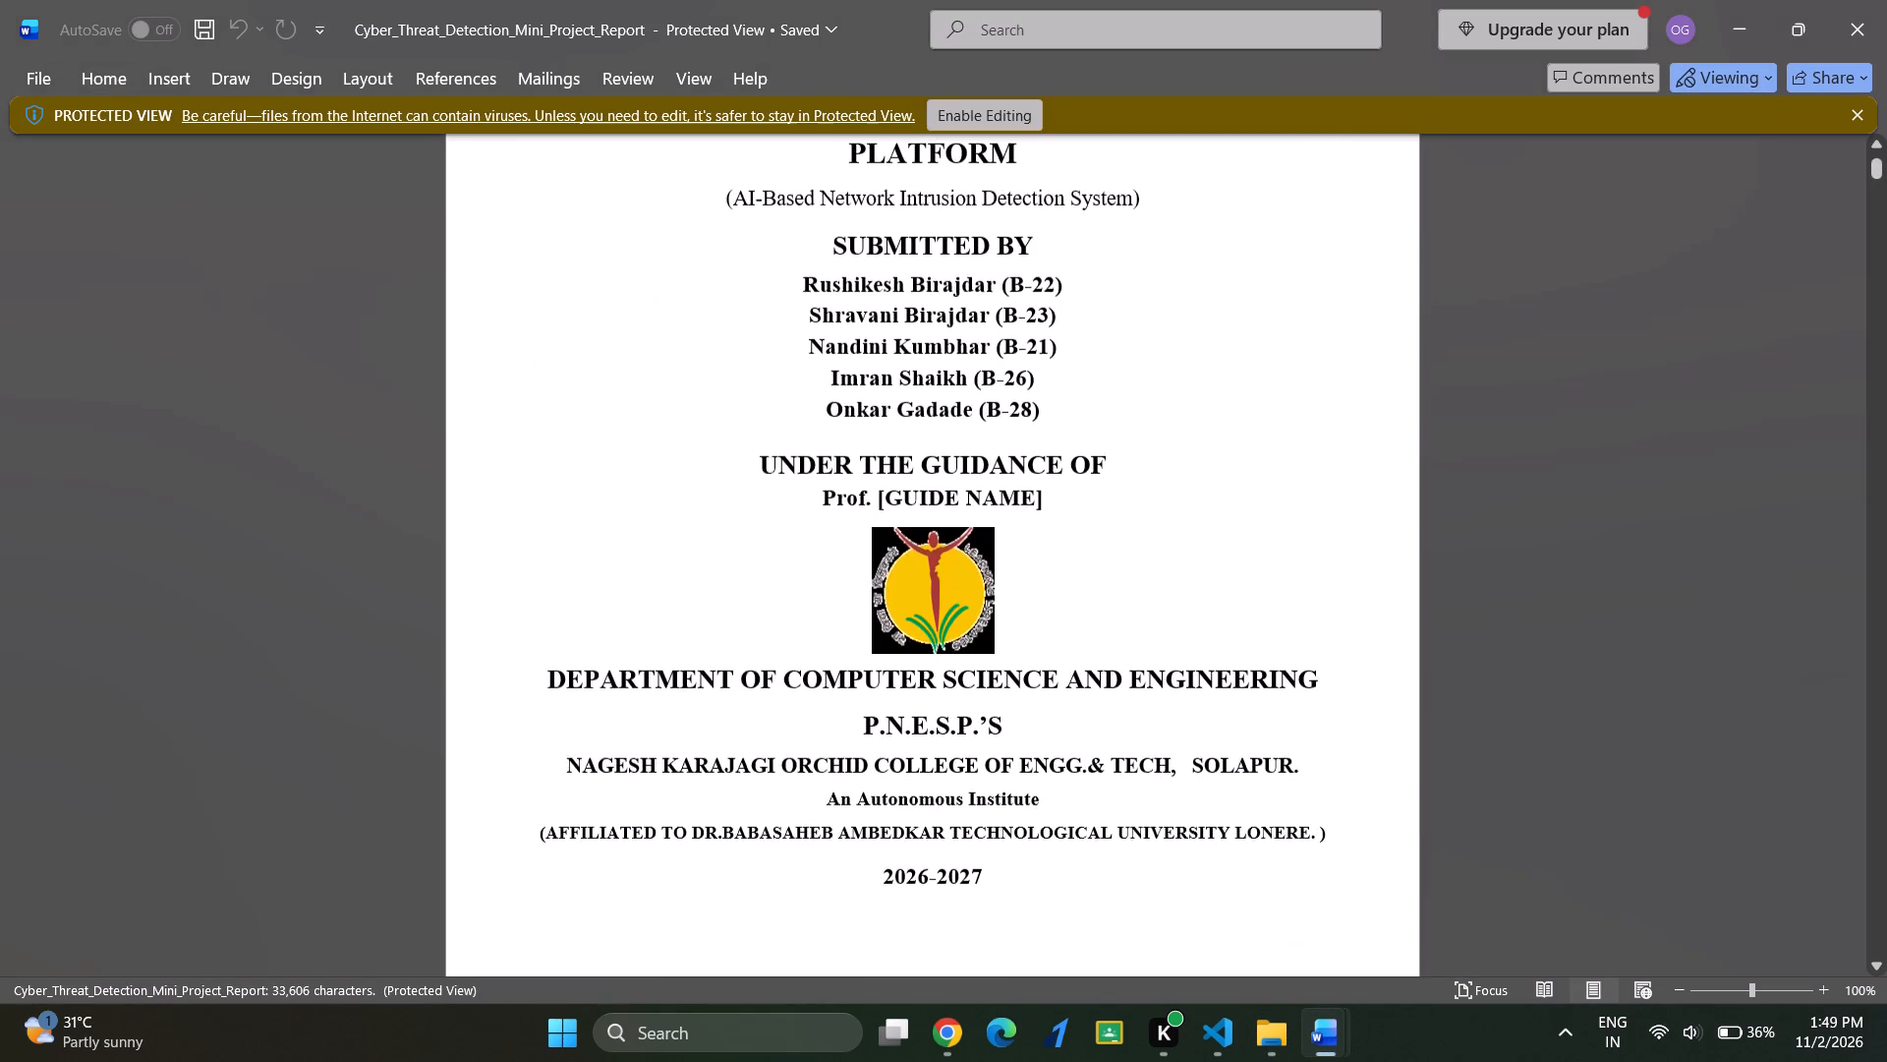
{"action": "scroll", "coordinate": [863, 415], "scroll_direction": "up", "scroll_amount": 4}
{"action": "left_click", "coordinate": [984, 93]}
{"action": "left_click", "coordinate": [984, 110]}
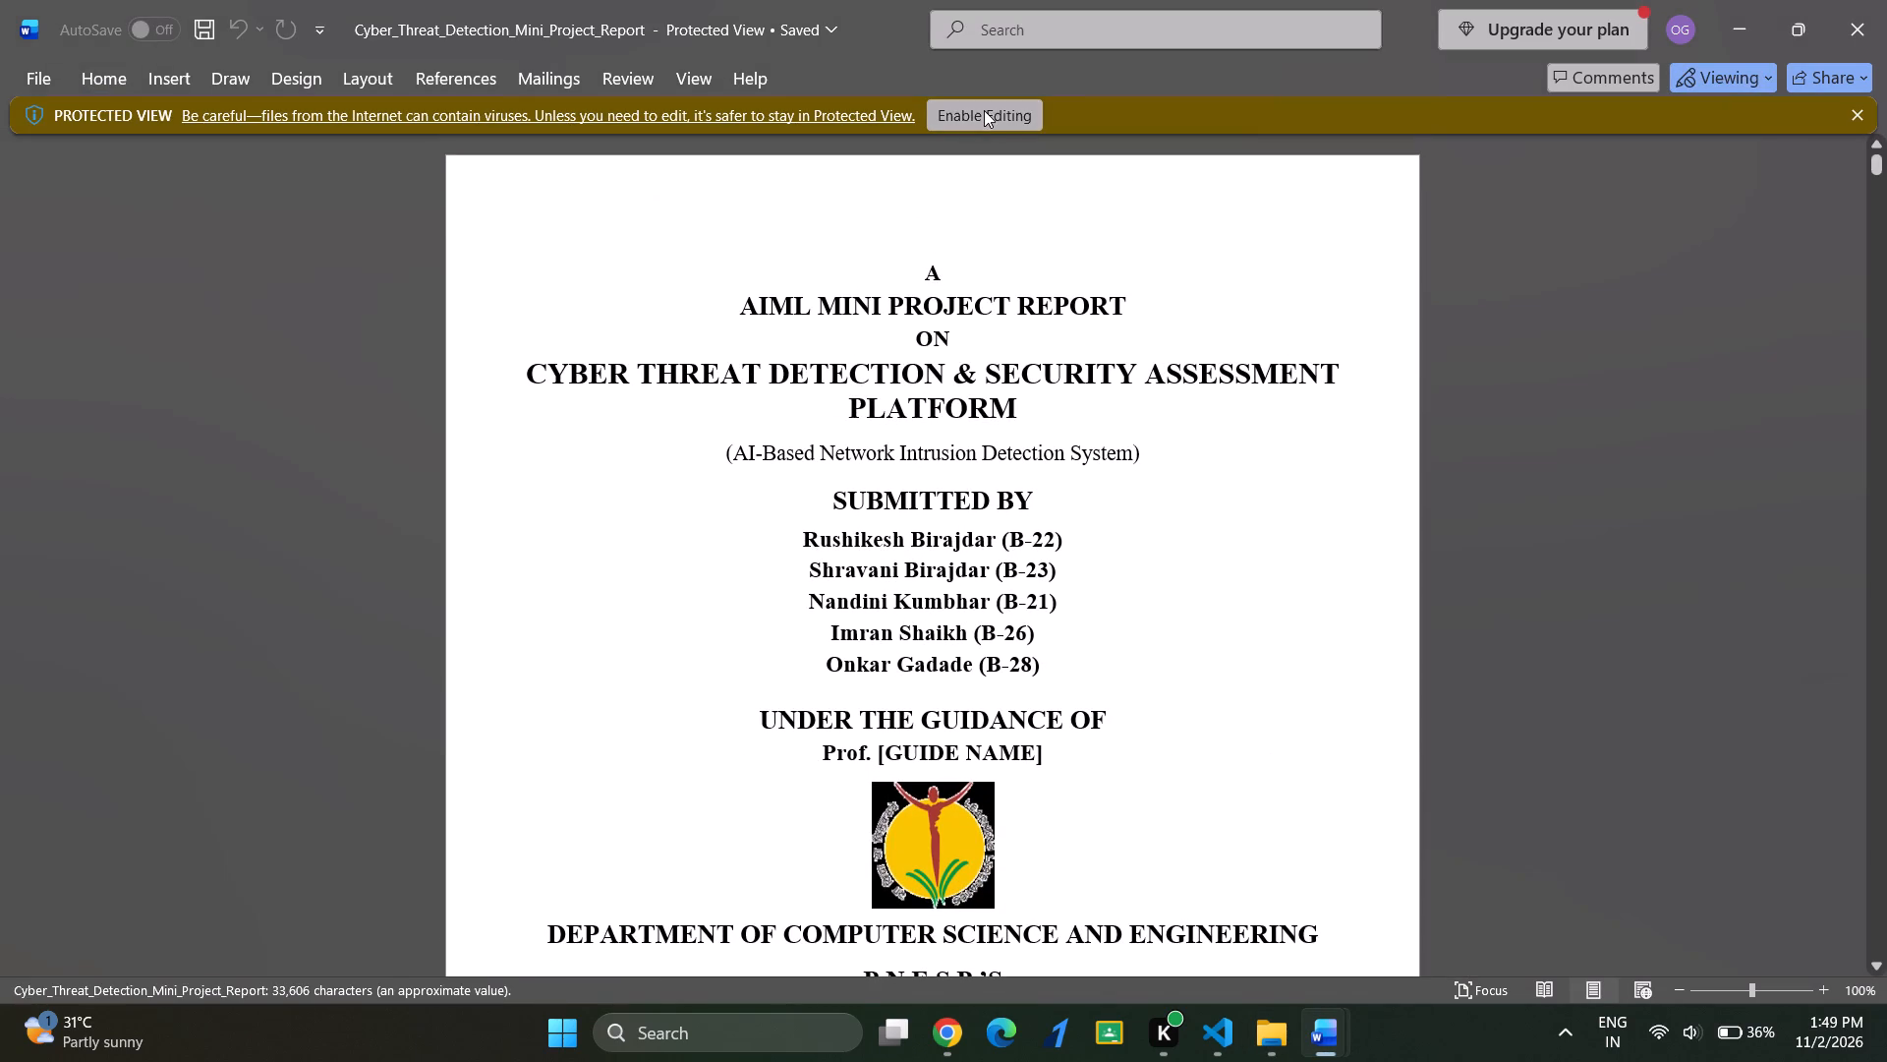
Examine the college logo on the Cyber_Threat_Detection_Mini_Project_Report cover page up close, and close that document.
{"action": "scroll", "coordinate": [996, 501], "scroll_direction": "up", "scroll_amount": 2}
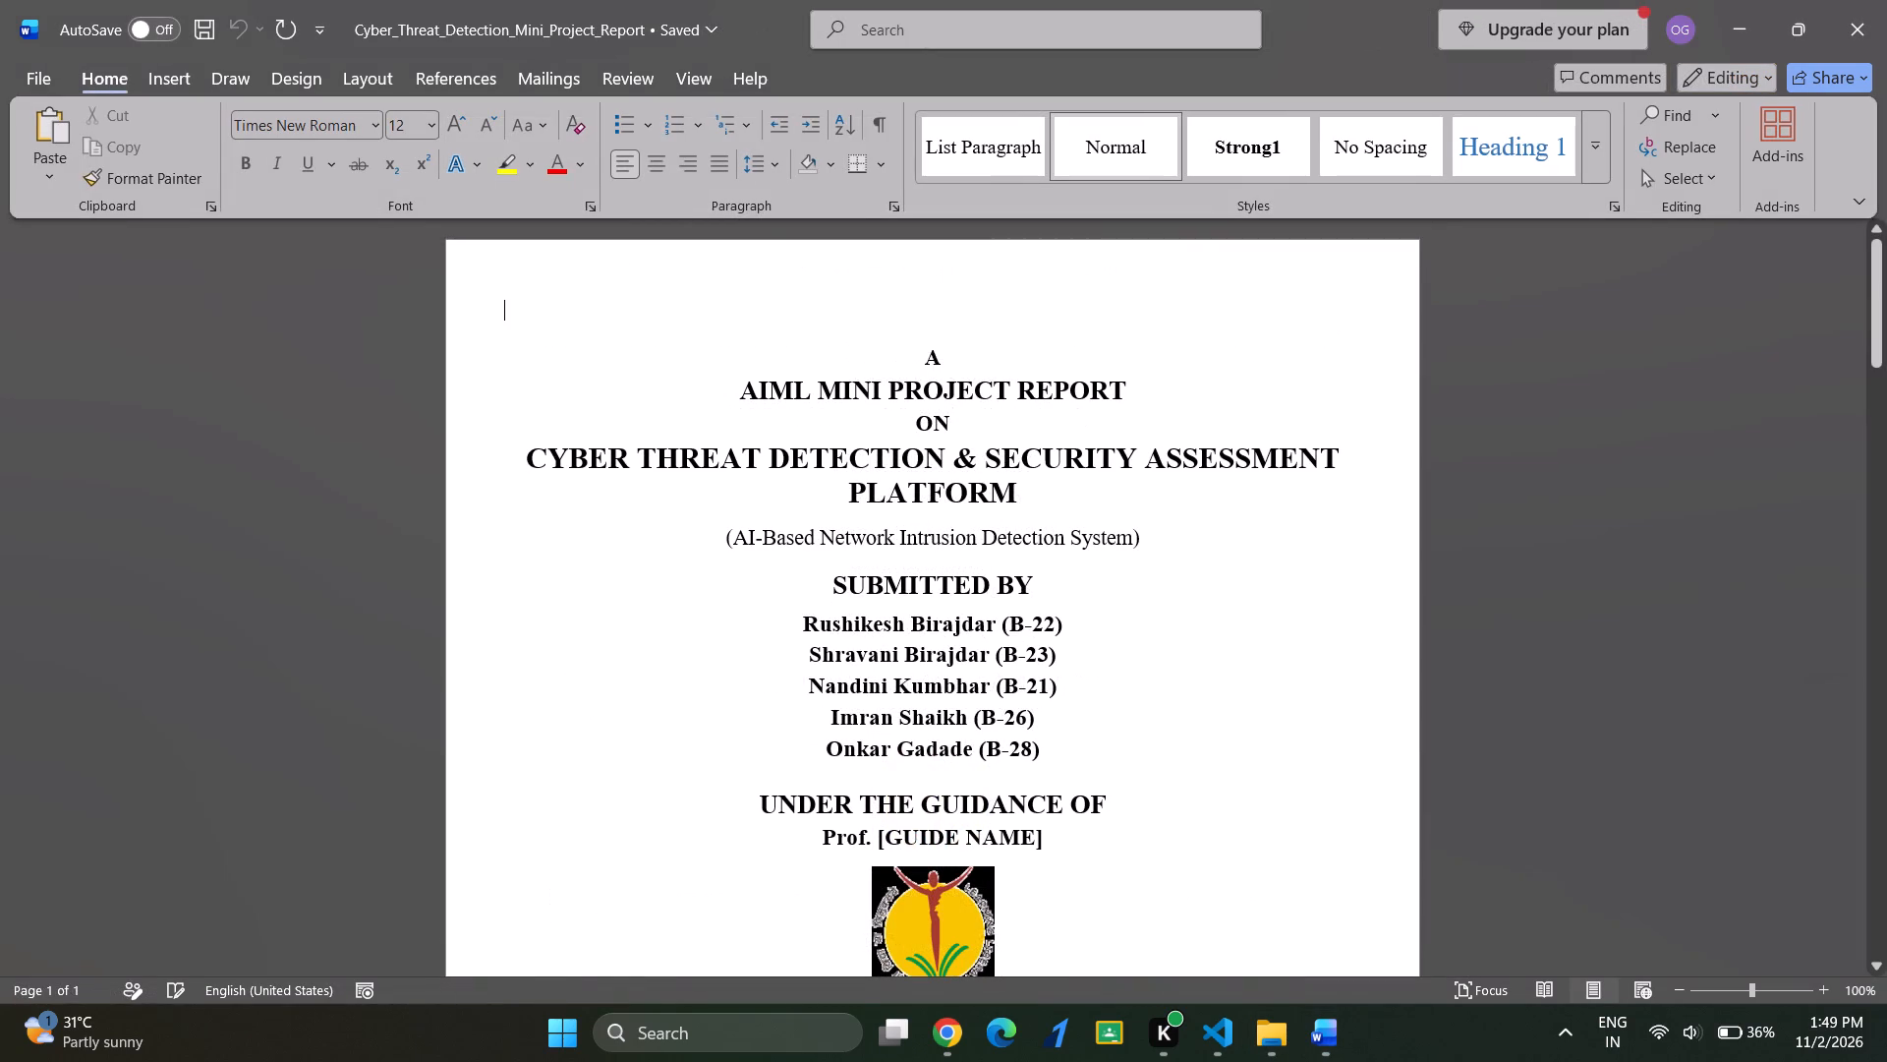
{"action": "scroll", "coordinate": [1018, 698], "scroll_direction": "down", "scroll_amount": 1}
{"action": "scroll", "coordinate": [949, 671], "scroll_direction": "right", "scroll_amount": 1}
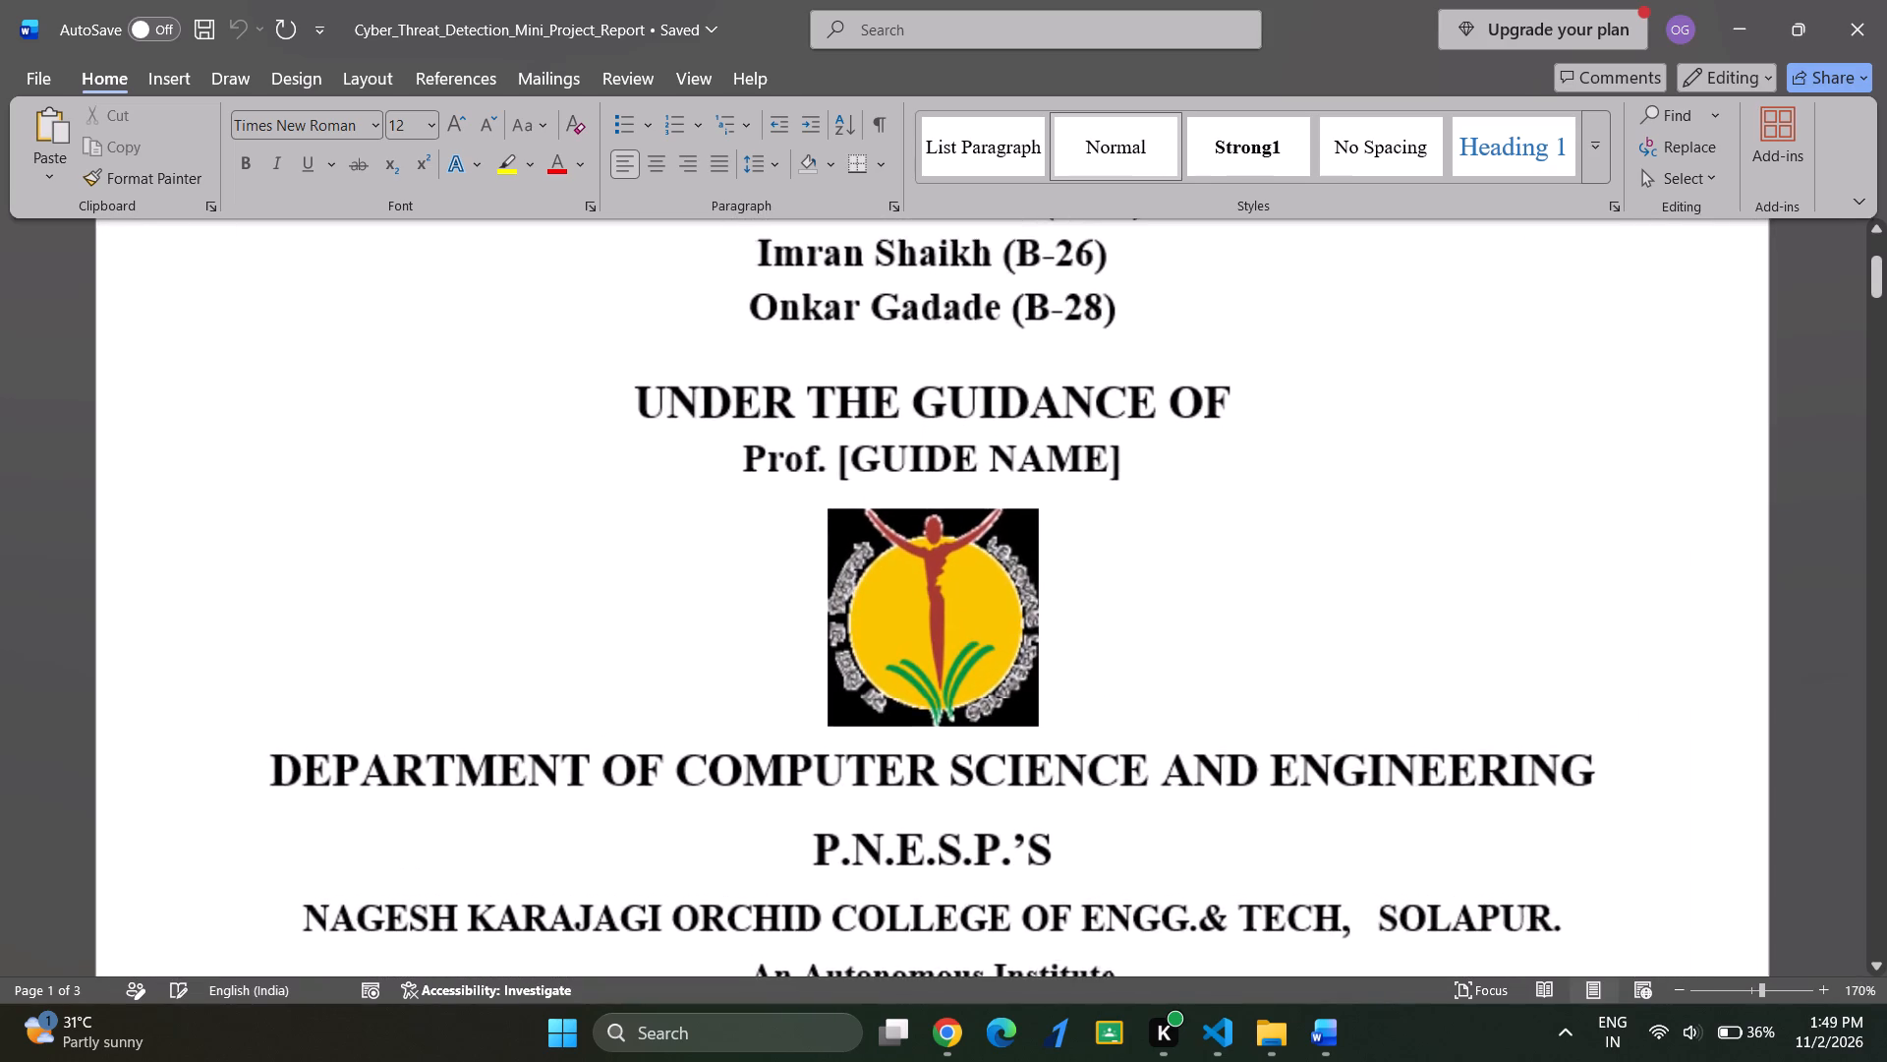
{"action": "left_click", "coordinate": [900, 648]}
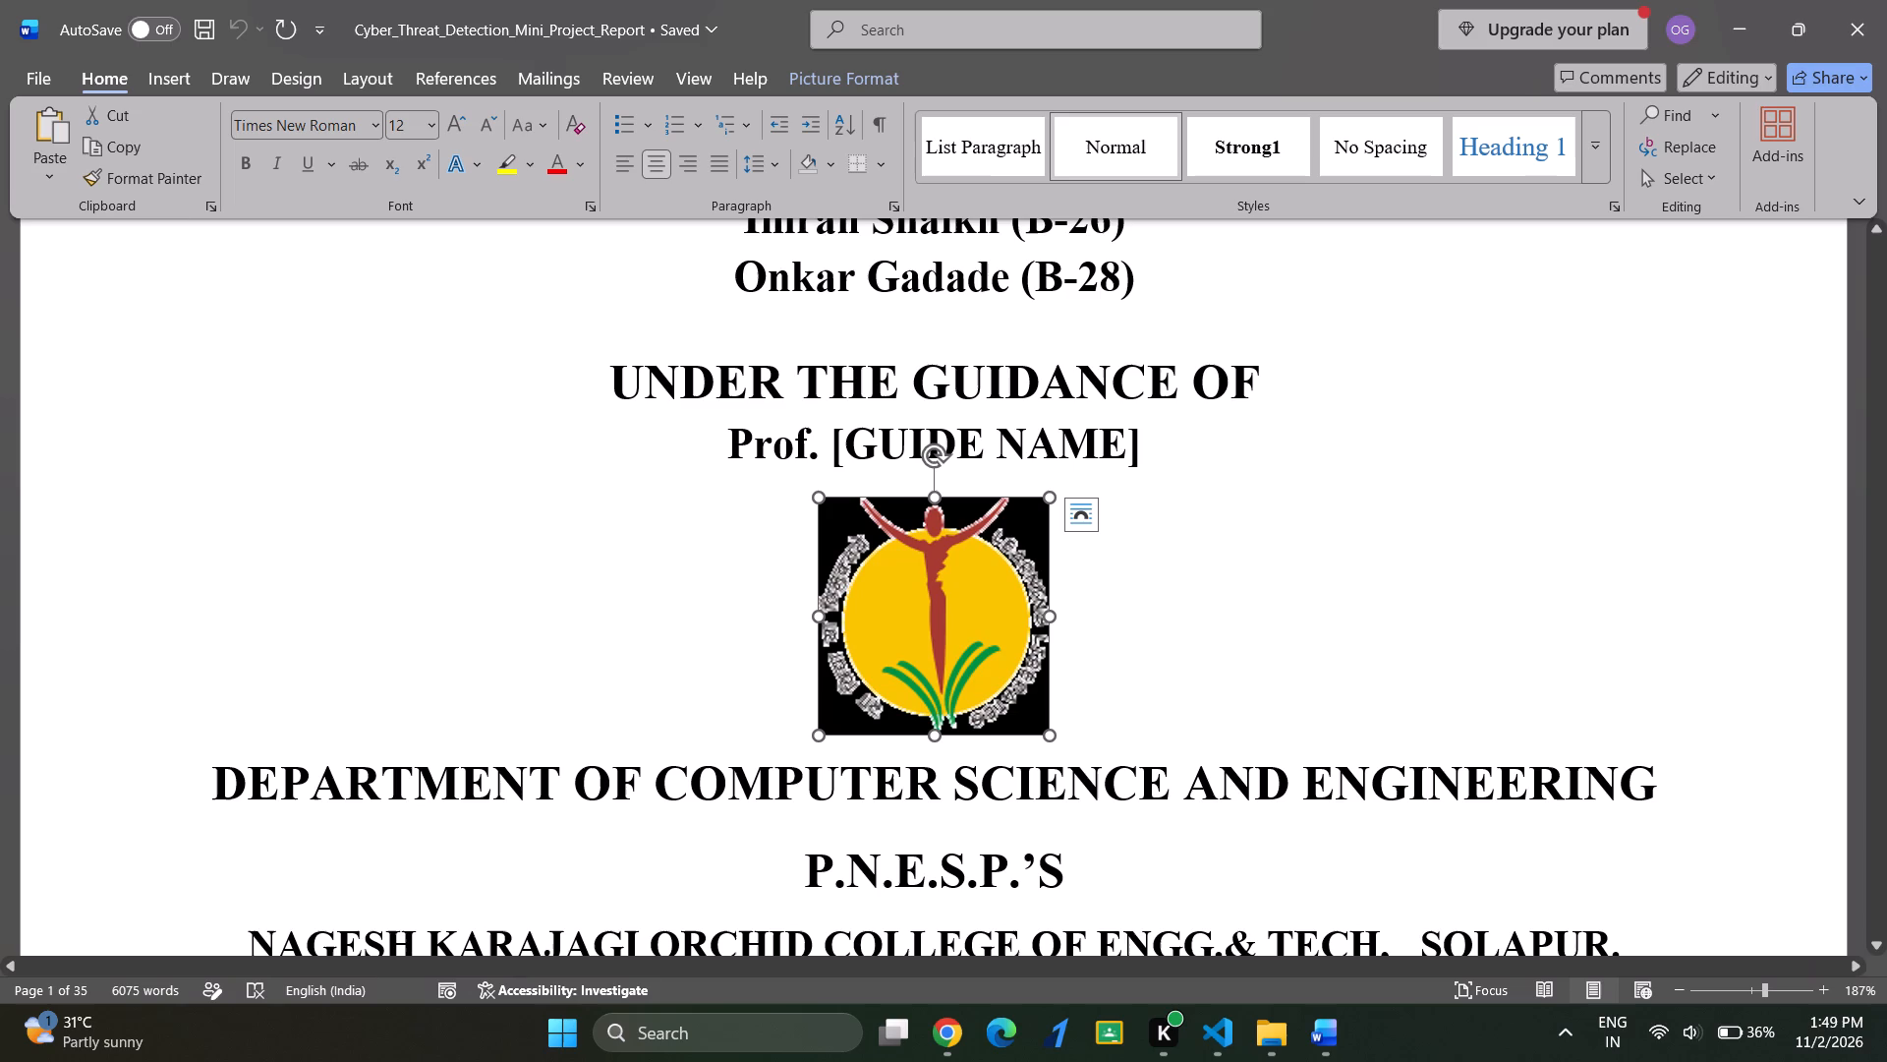
{"action": "left_click", "coordinate": [1835, 0]}
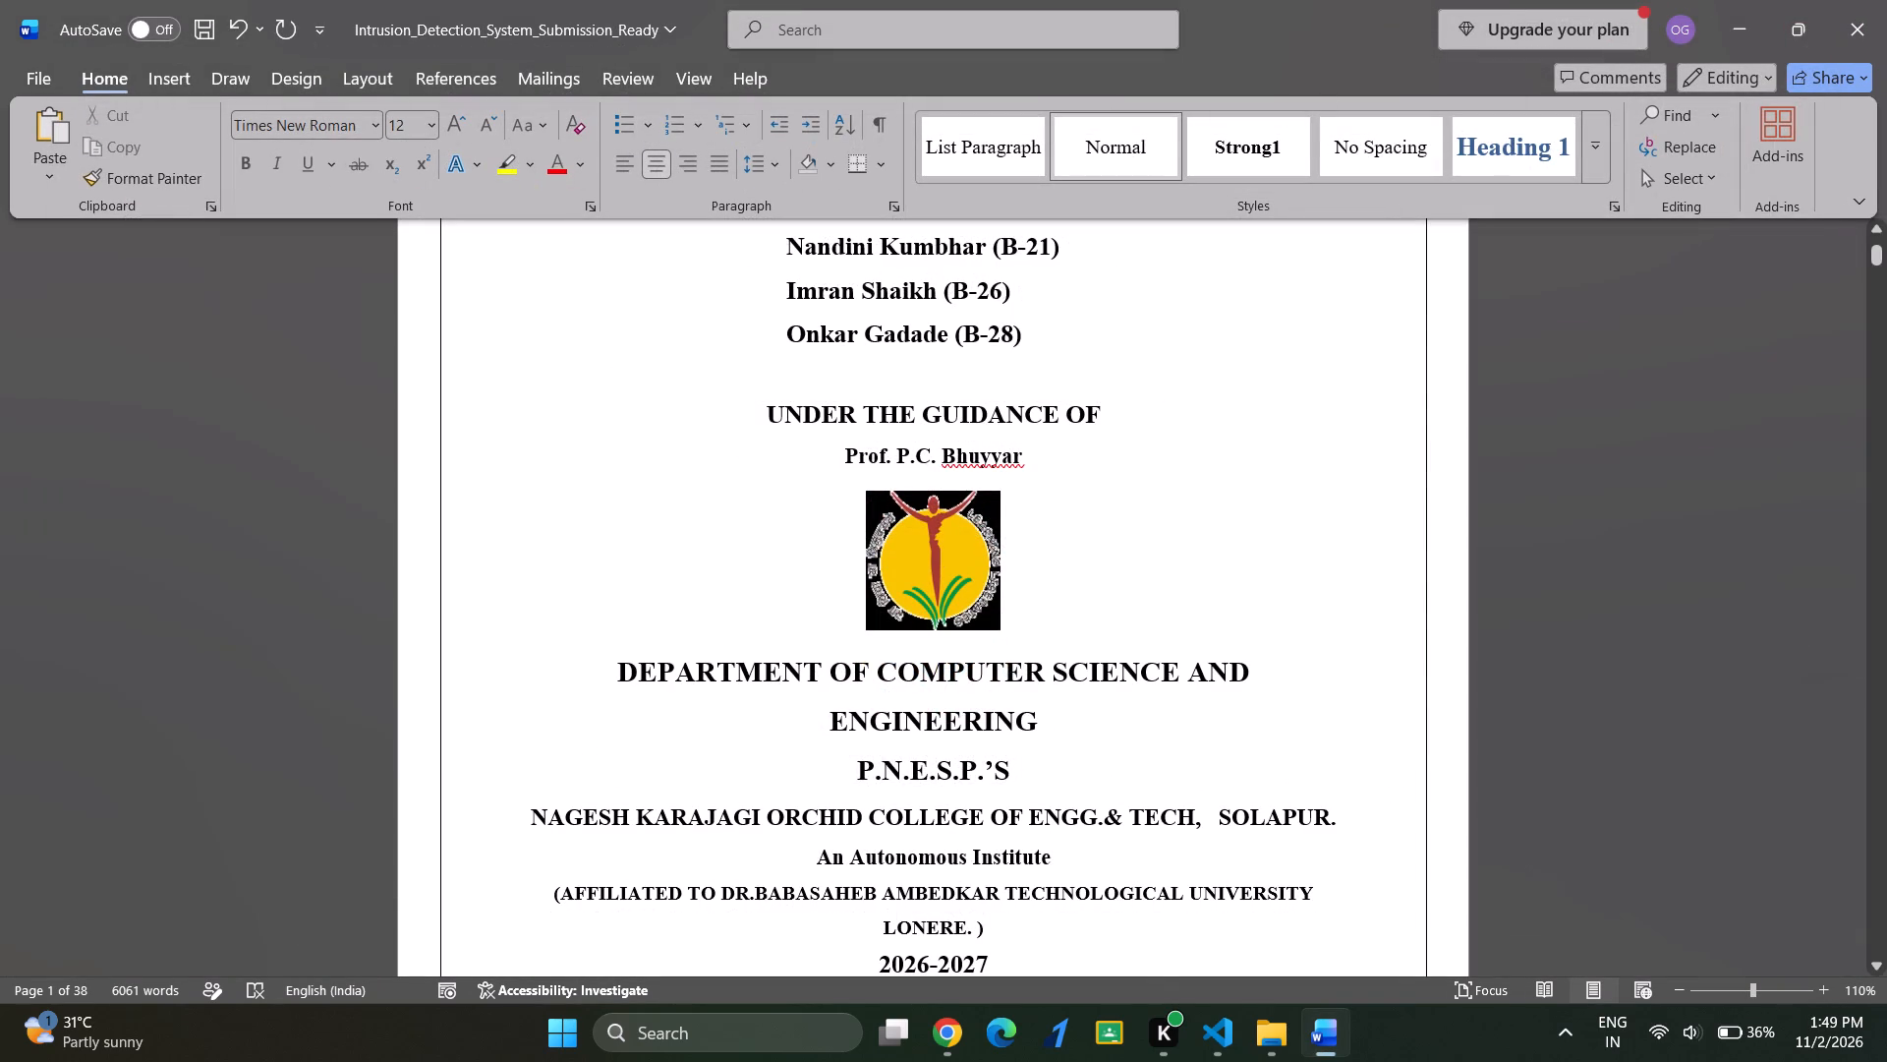
Open the Word document IDS PROJECT_REPORT_ Final Copy from the Downloads folder in File Explorer.
{"action": "left_click", "coordinate": [1279, 1057]}
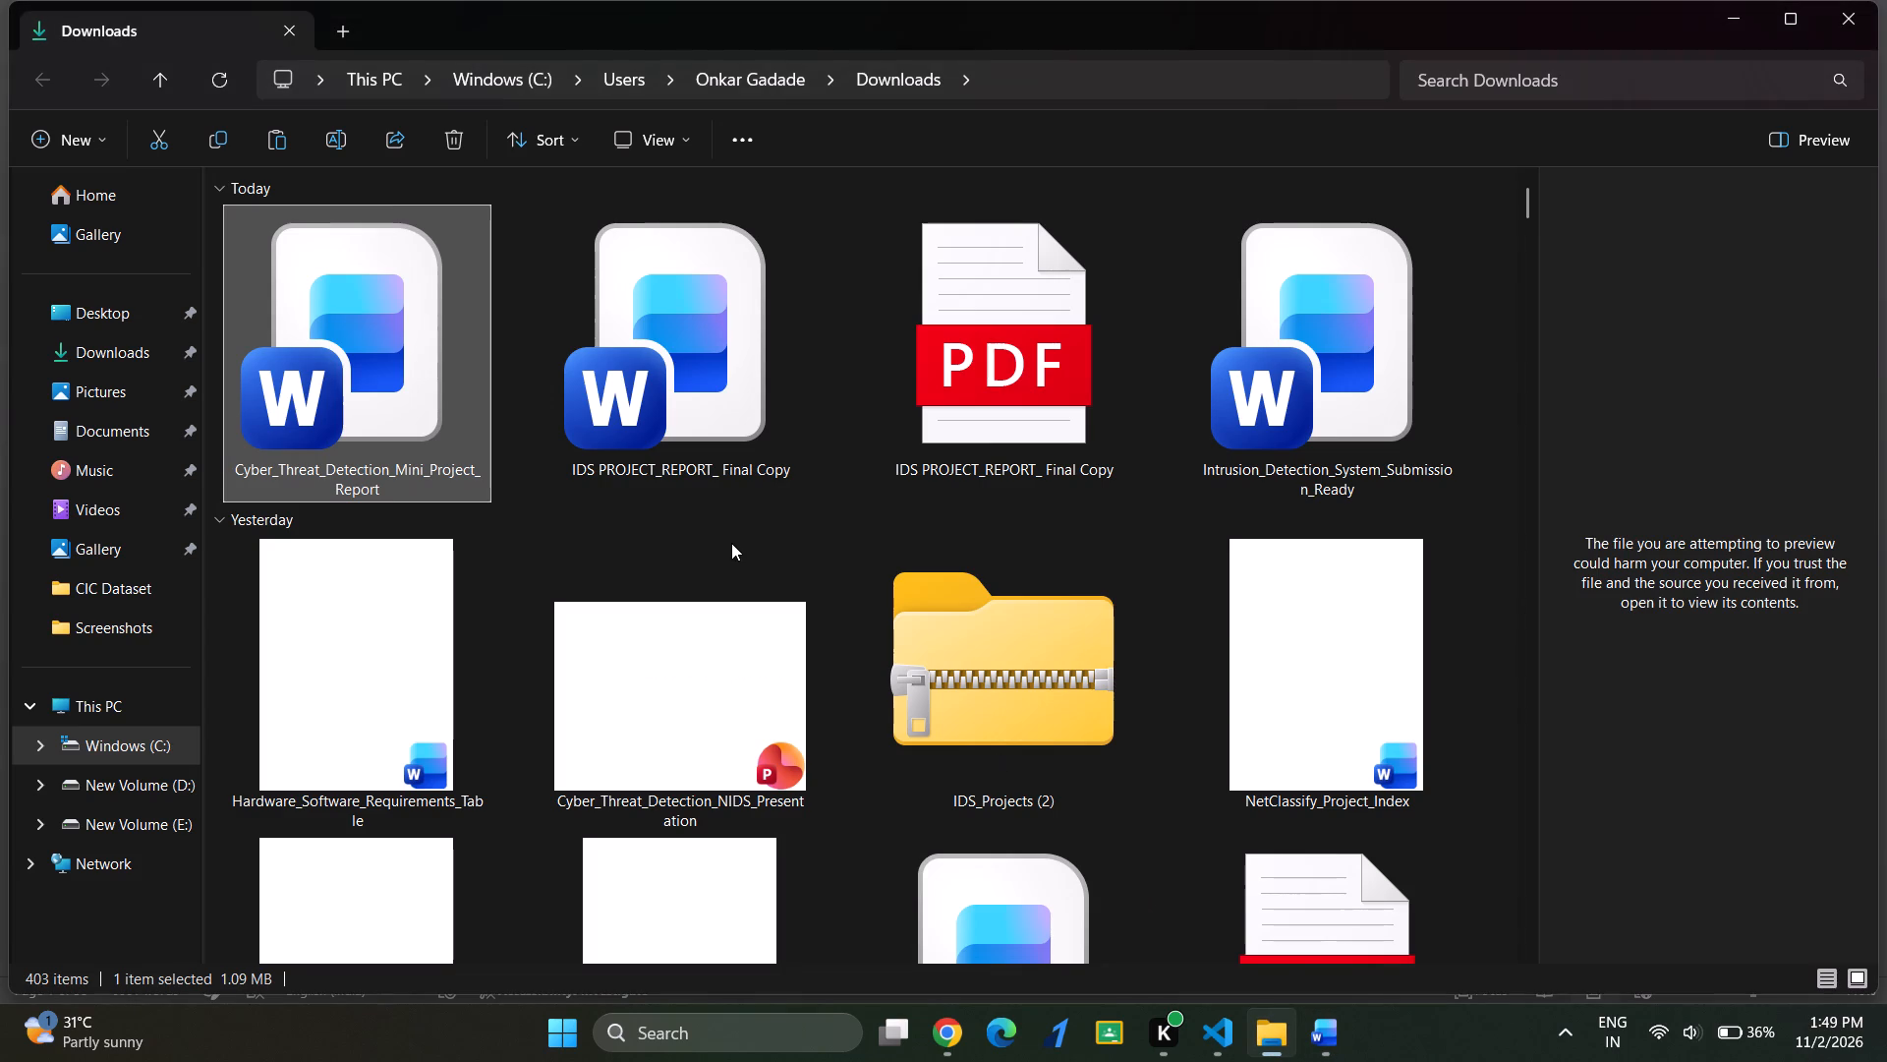
{"action": "double_click", "coordinate": [639, 394]}
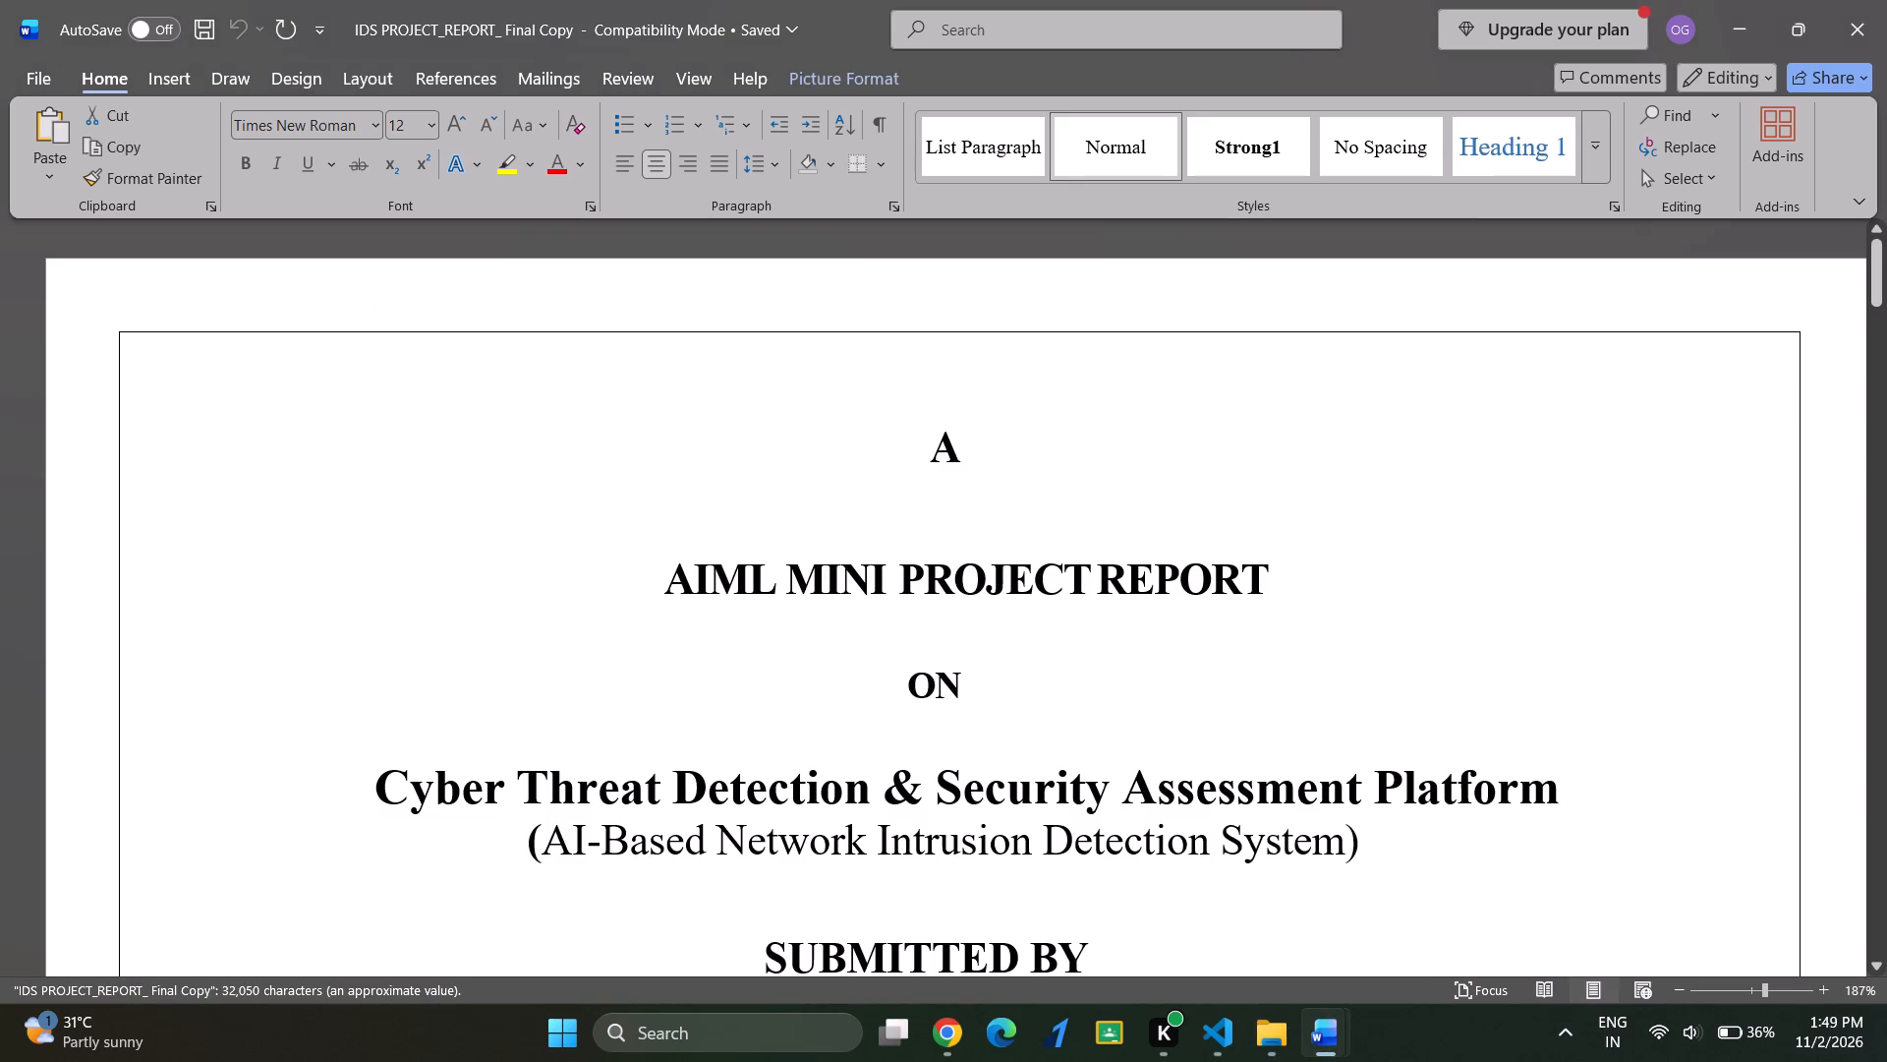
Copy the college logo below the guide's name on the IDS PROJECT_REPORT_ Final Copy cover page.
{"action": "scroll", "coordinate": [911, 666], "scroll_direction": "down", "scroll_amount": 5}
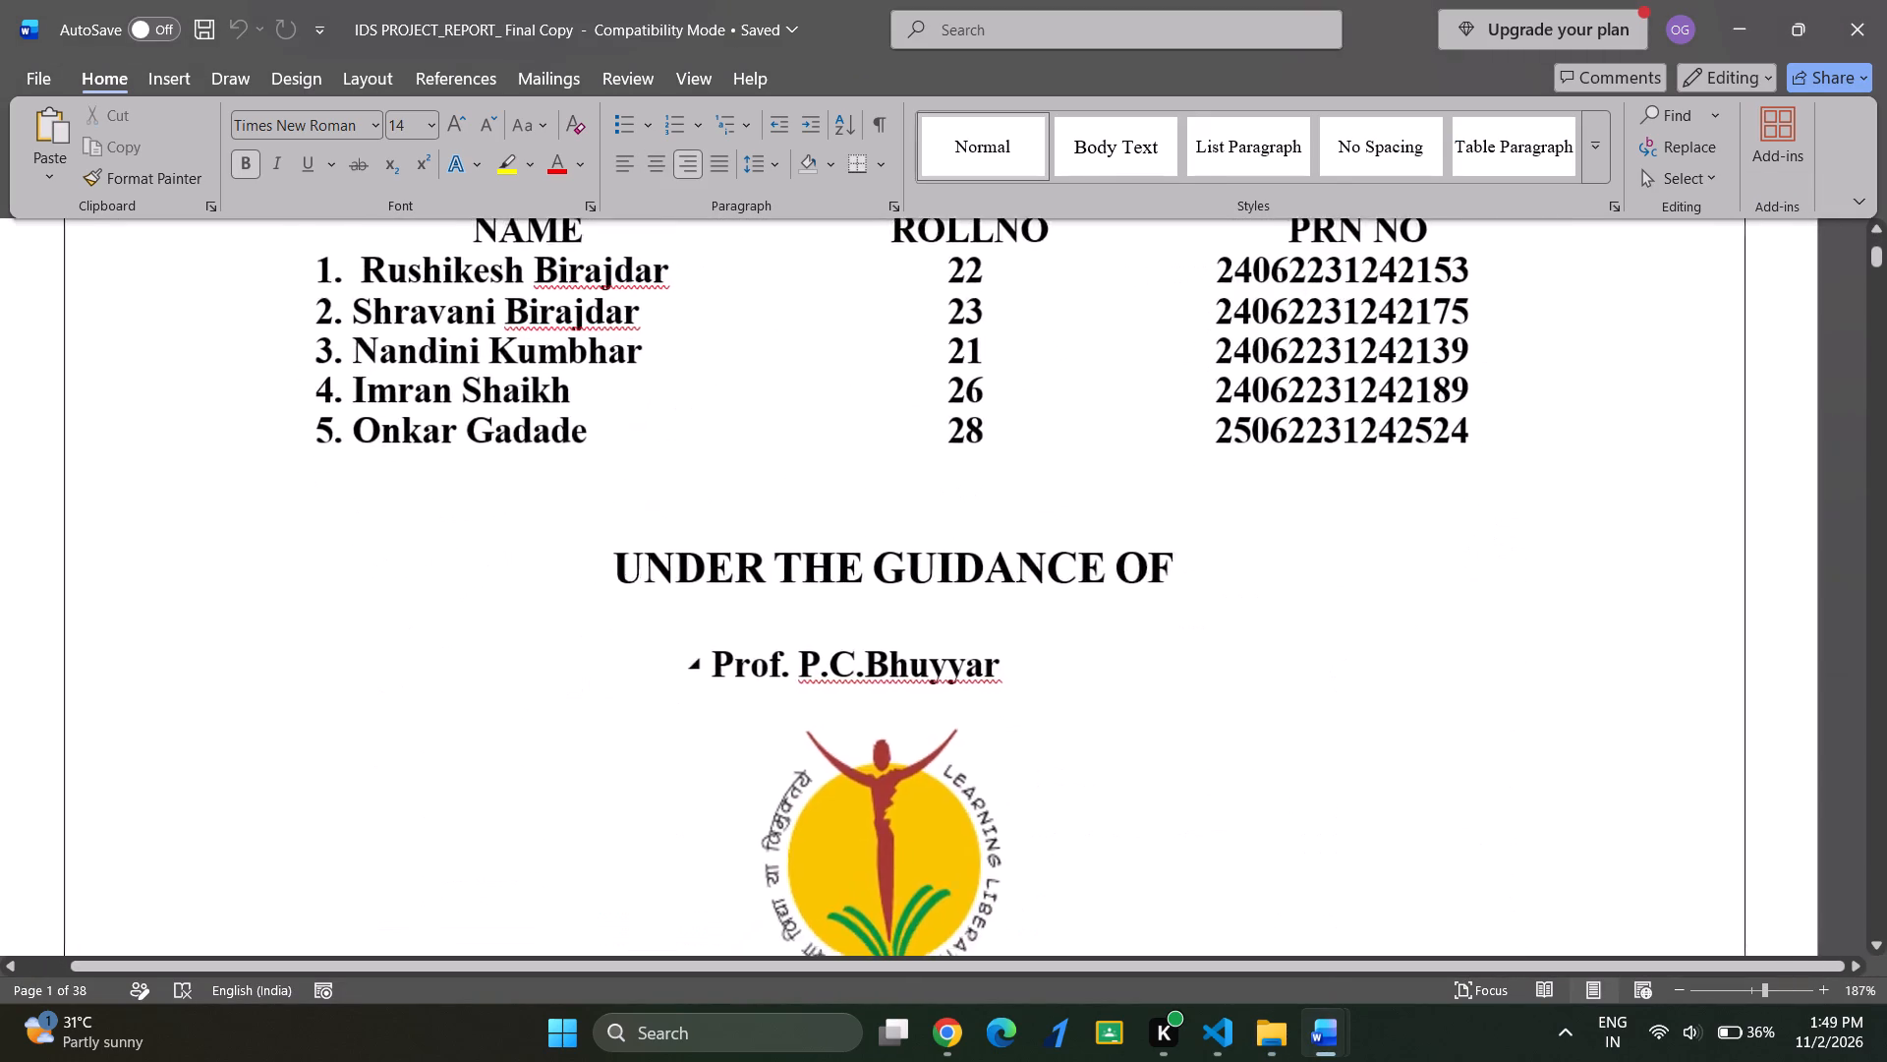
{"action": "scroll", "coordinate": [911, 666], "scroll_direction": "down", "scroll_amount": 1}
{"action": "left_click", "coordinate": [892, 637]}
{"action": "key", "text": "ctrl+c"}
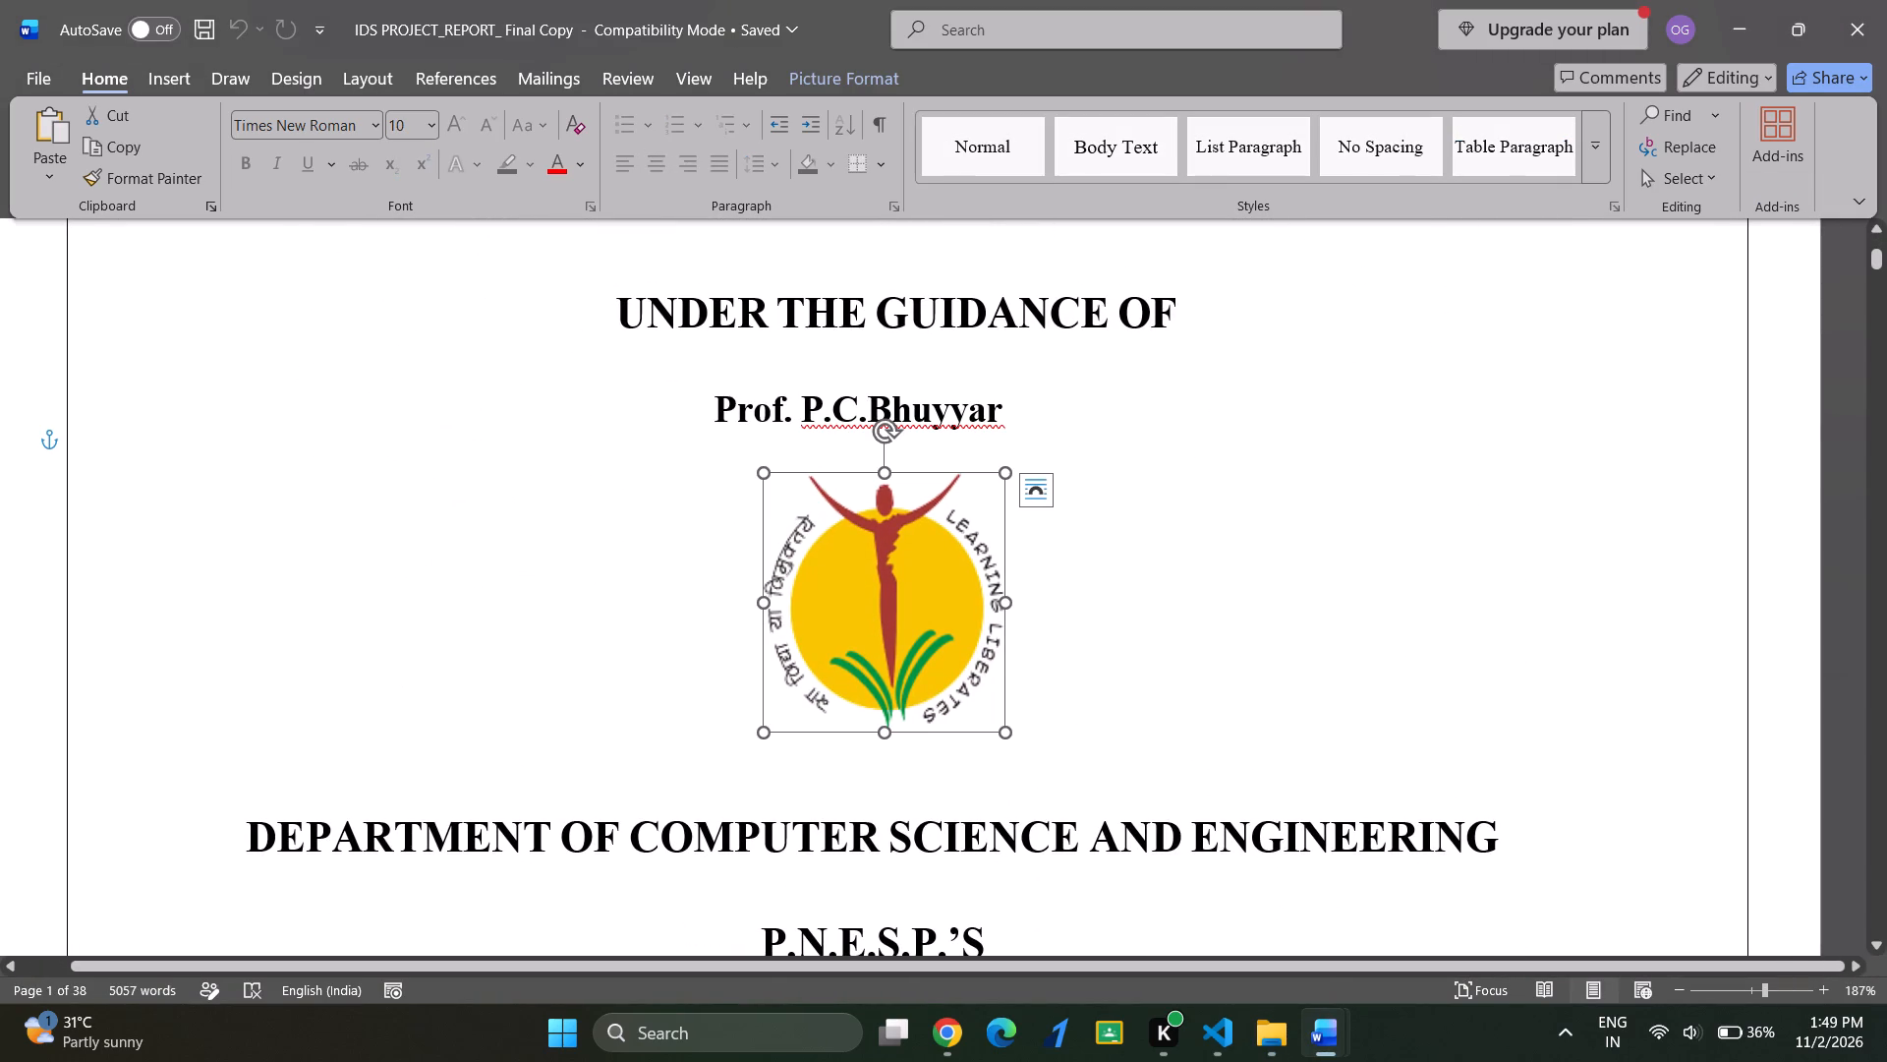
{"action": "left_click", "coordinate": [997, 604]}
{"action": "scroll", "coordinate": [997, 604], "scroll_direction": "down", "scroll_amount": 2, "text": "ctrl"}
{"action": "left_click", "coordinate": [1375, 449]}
Examine the layout of the cover, certificate, acknowledgement and abstract pages in IDS PROJECT_REPORT_ Final Copy.
{"action": "scroll", "coordinate": [1375, 449], "scroll_direction": "up", "scroll_amount": 2}
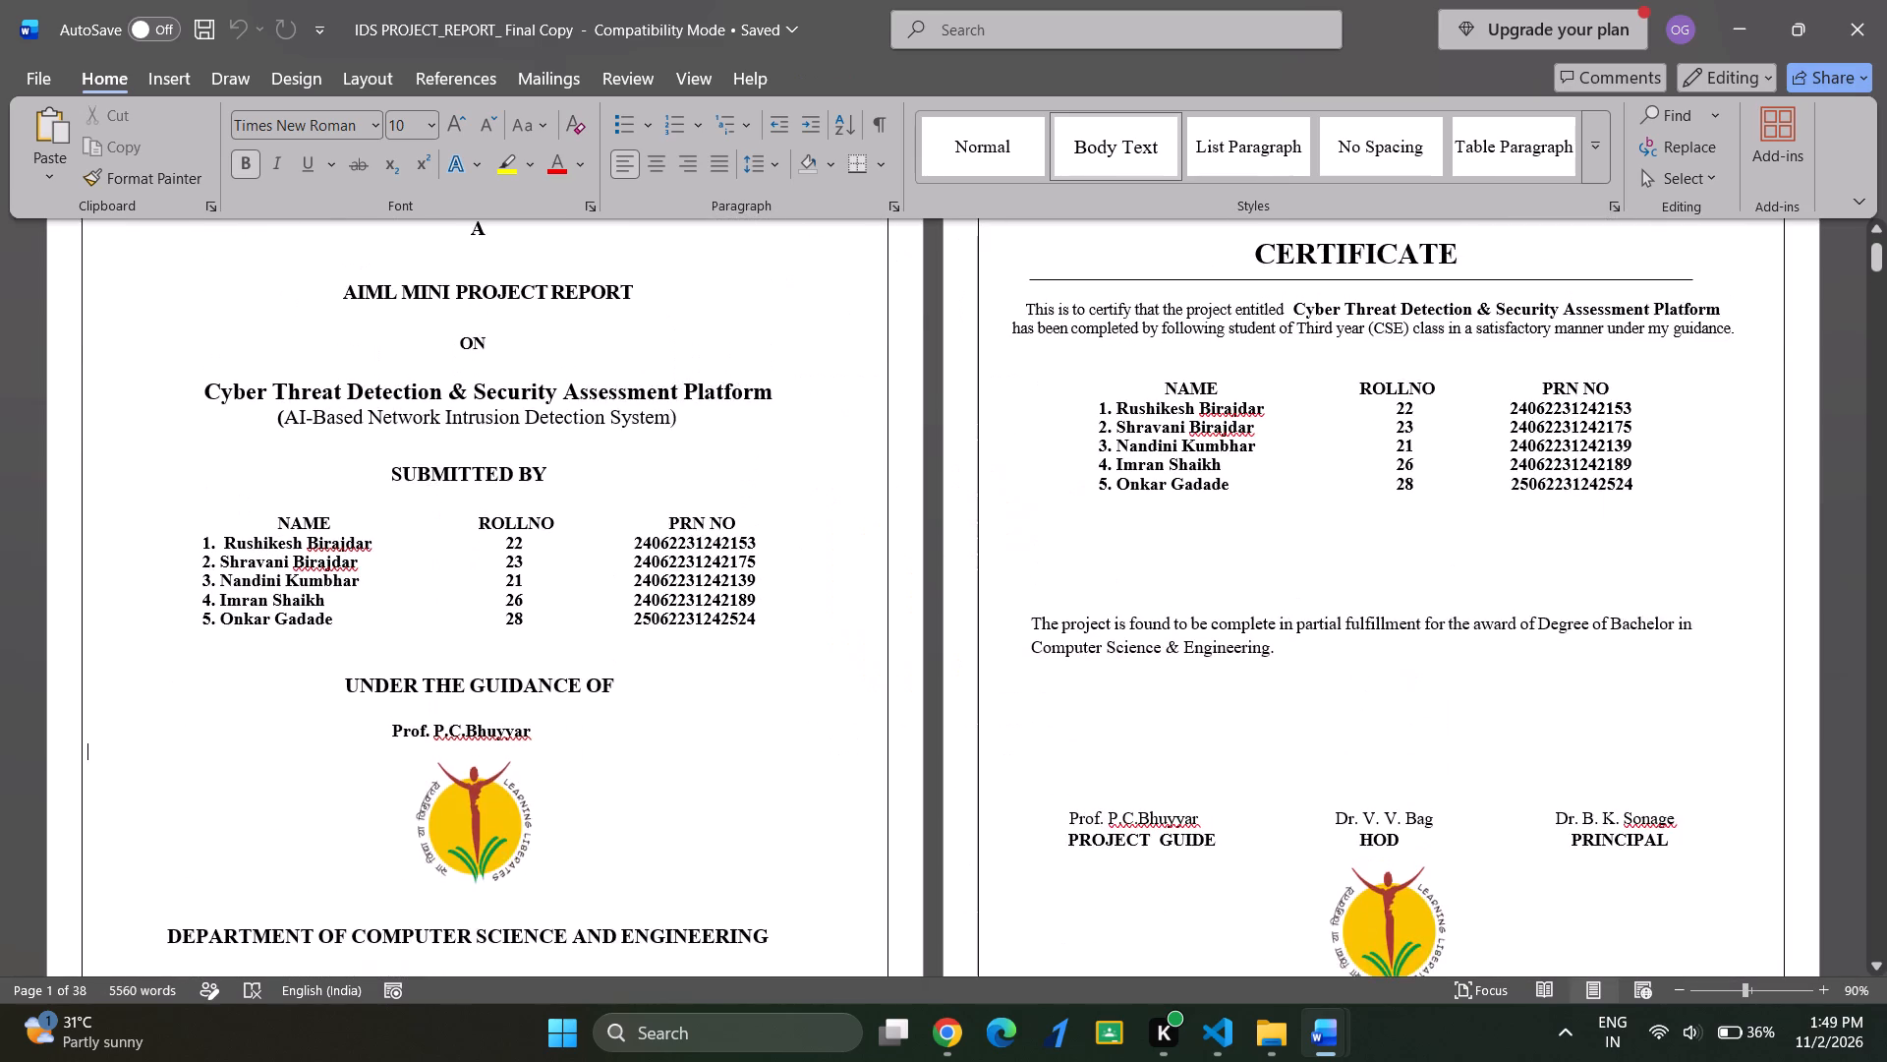
{"action": "scroll", "coordinate": [1375, 449], "scroll_direction": "up", "scroll_amount": 2}
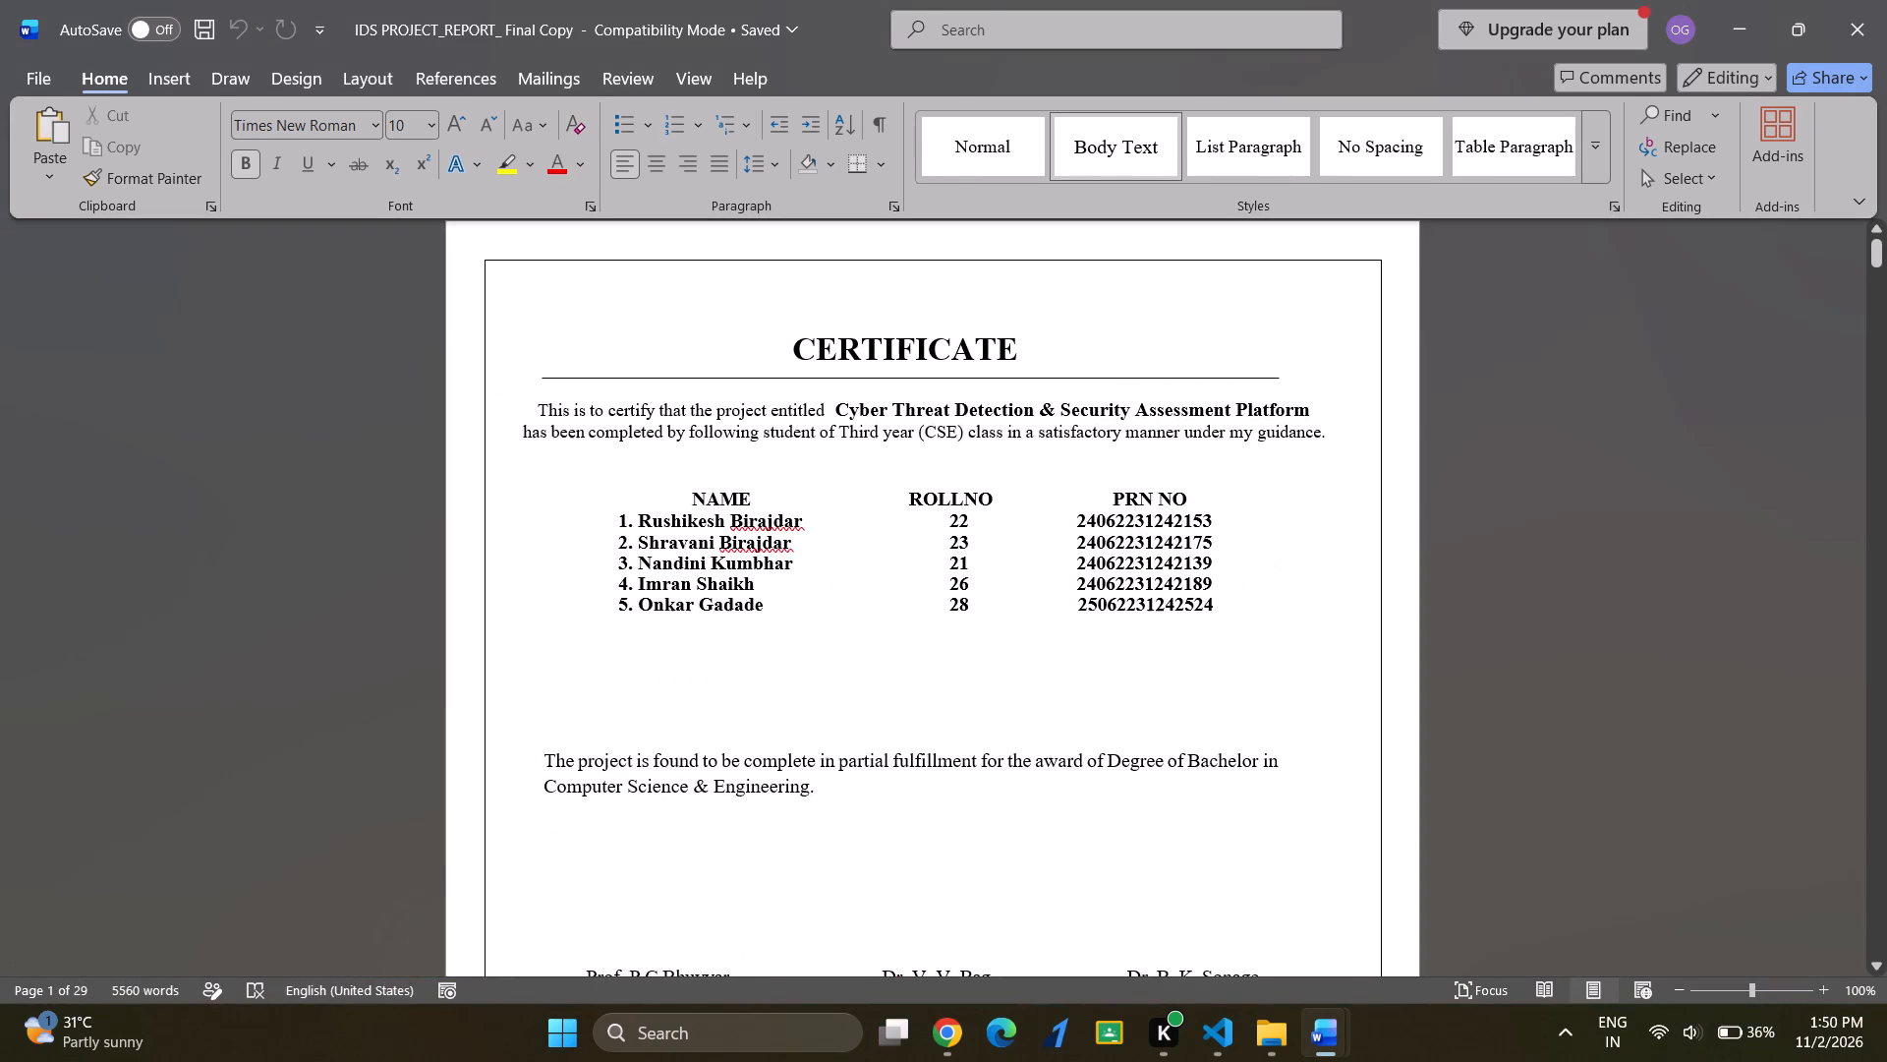
{"action": "scroll", "coordinate": [1184, 473], "scroll_direction": "up", "scroll_amount": 3}
{"action": "scroll", "coordinate": [1184, 473], "scroll_direction": "down", "scroll_amount": 1}
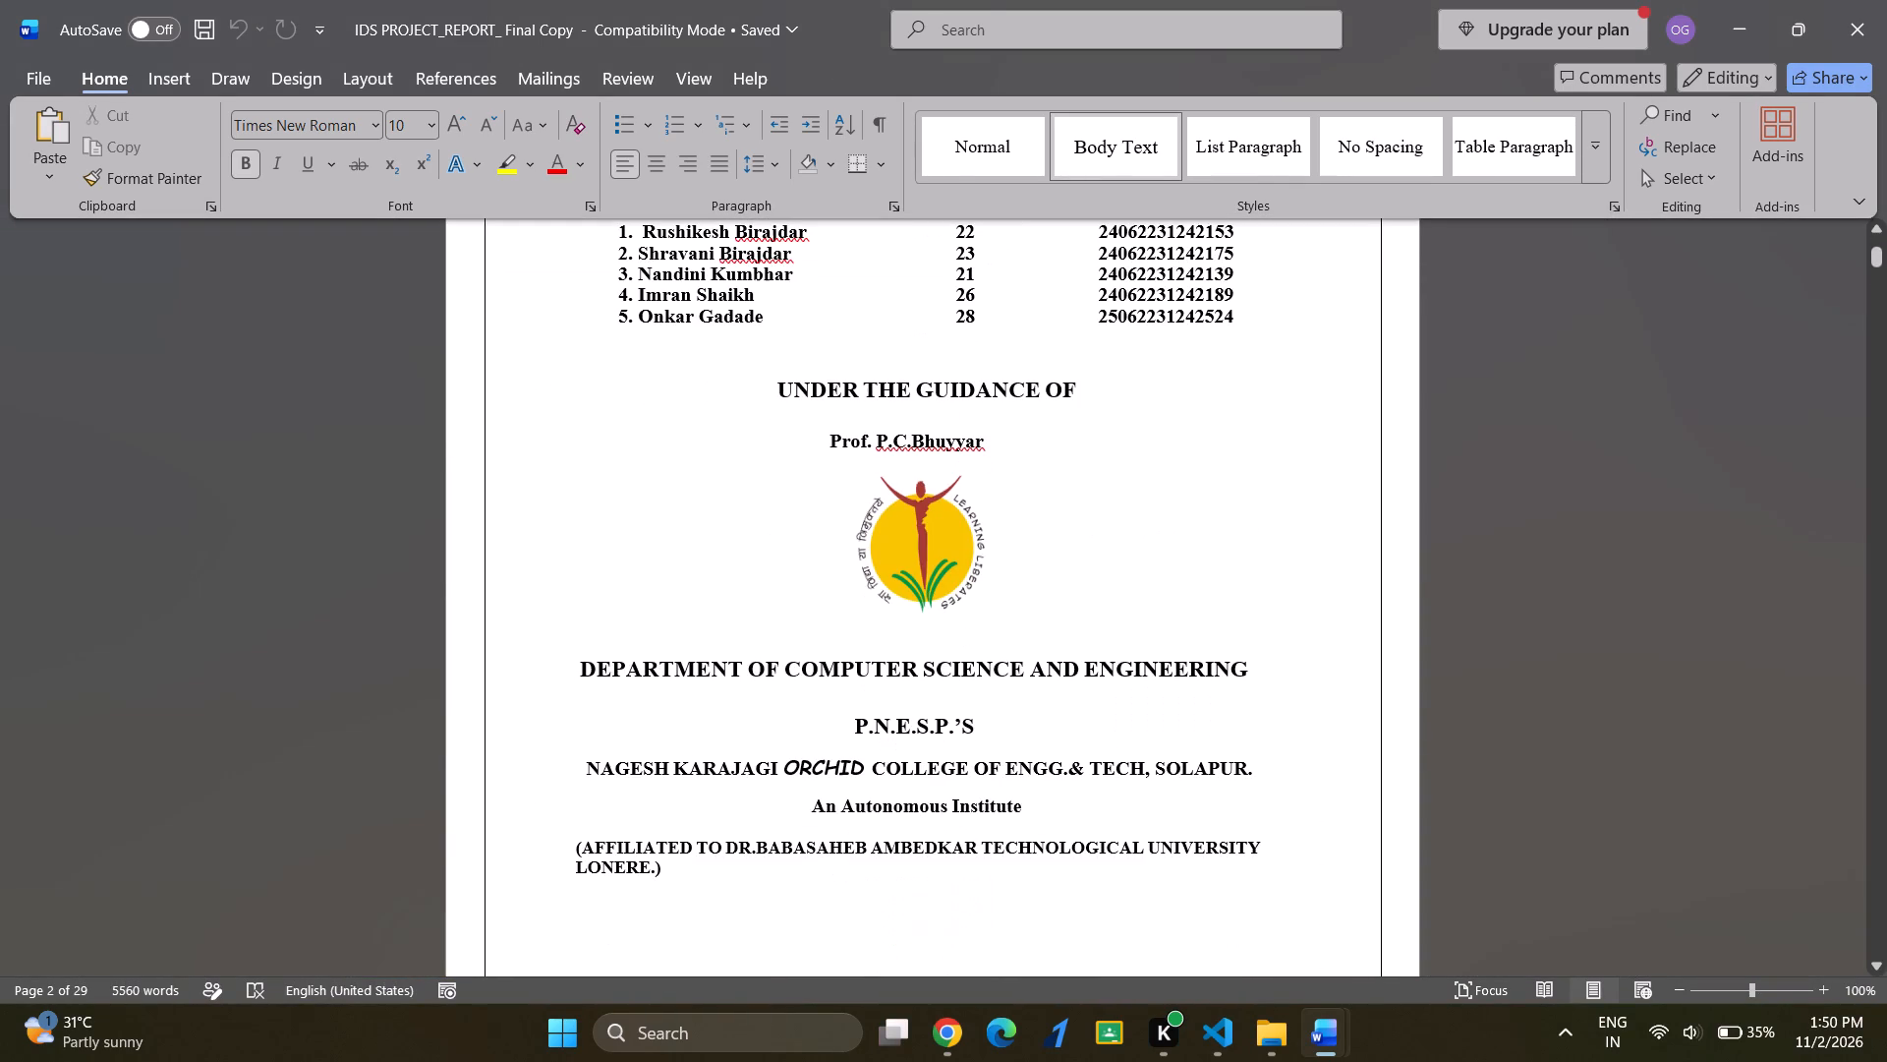
{"action": "scroll", "coordinate": [1184, 473], "scroll_direction": "down", "scroll_amount": 1}
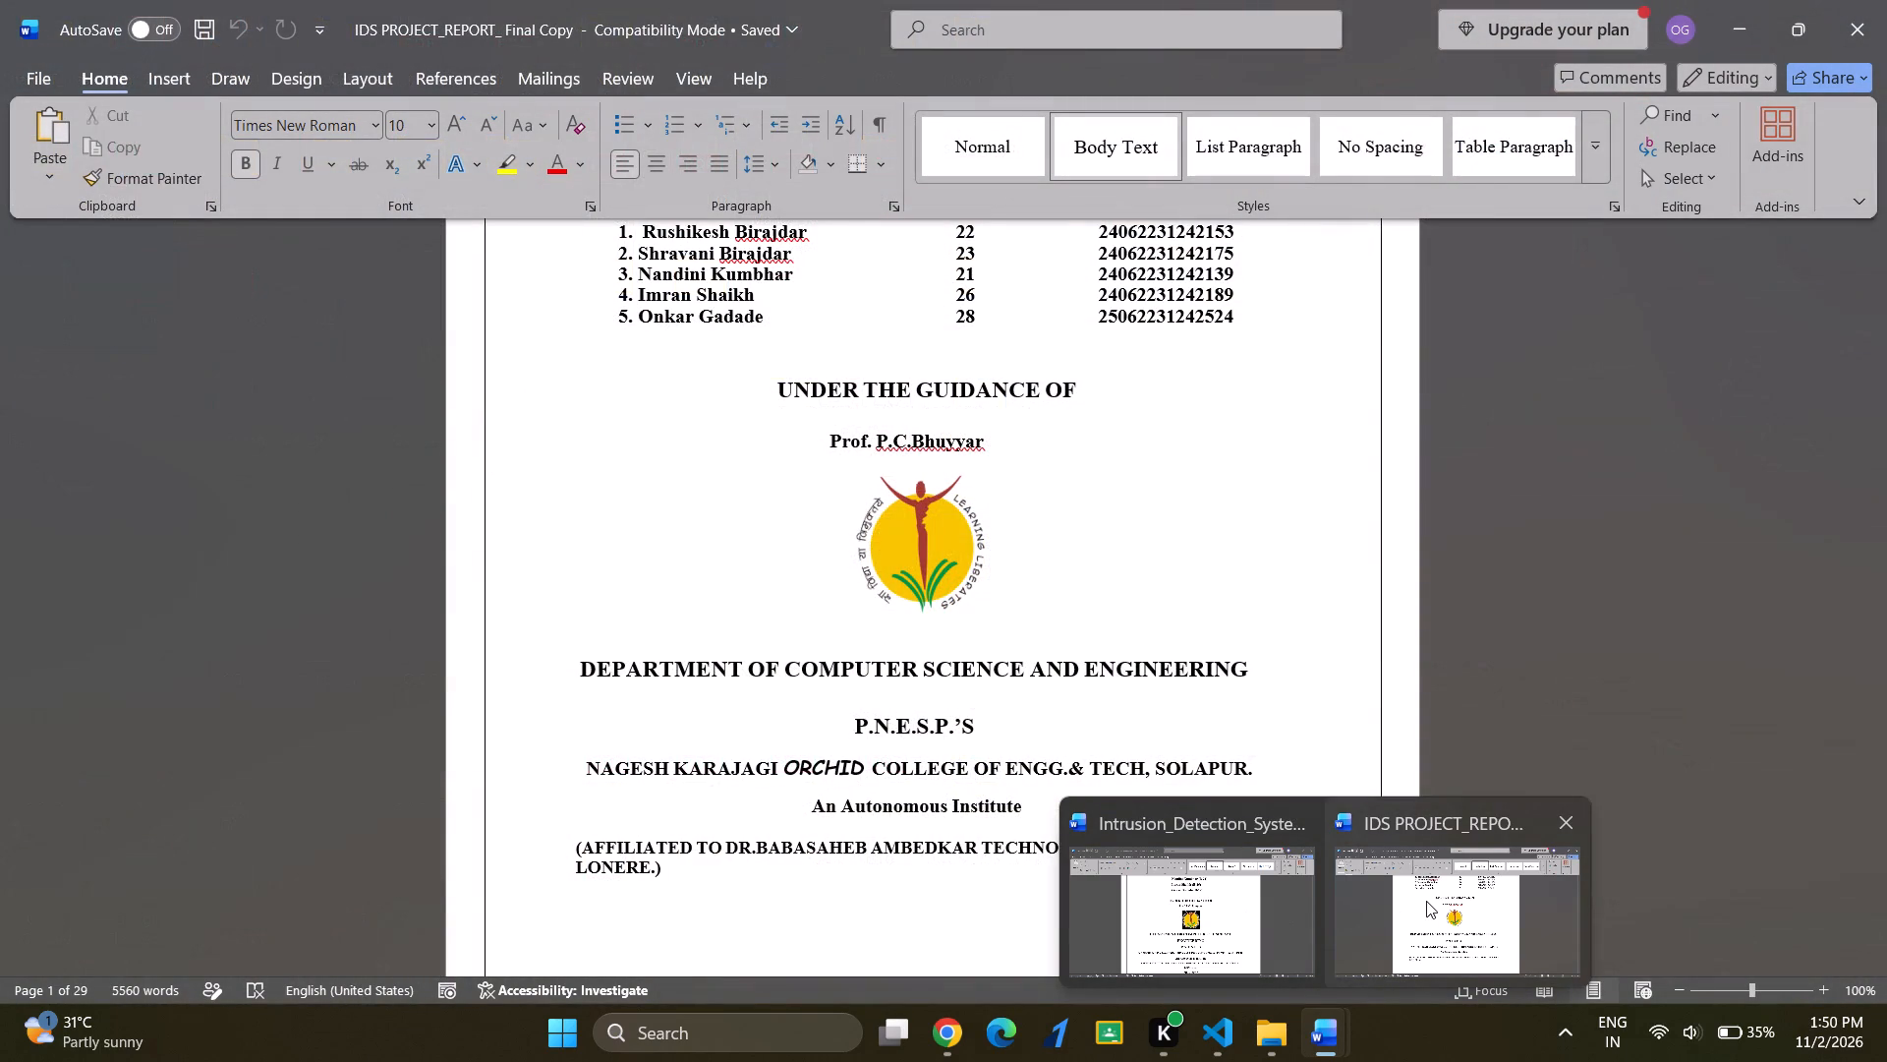
{"action": "left_click", "coordinate": [1426, 901]}
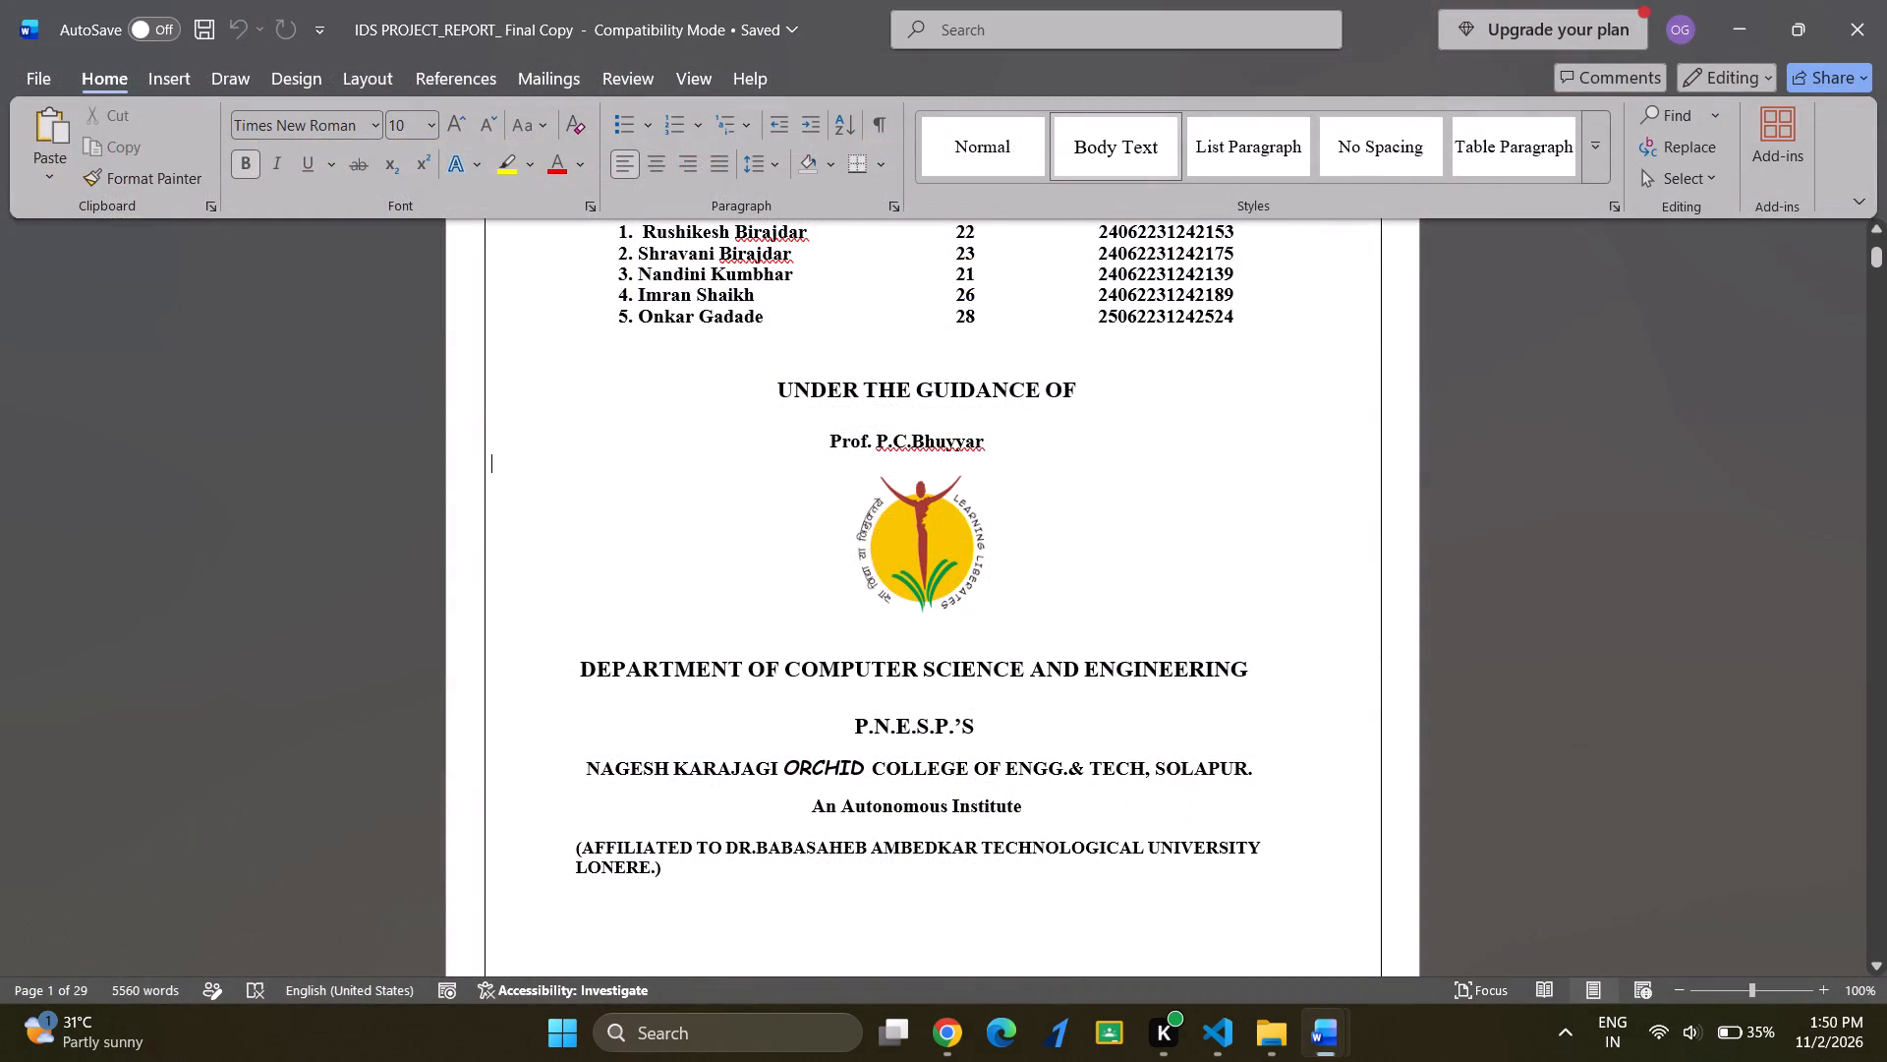
{"action": "scroll", "coordinate": [968, 604], "scroll_direction": "up", "scroll_amount": 7}
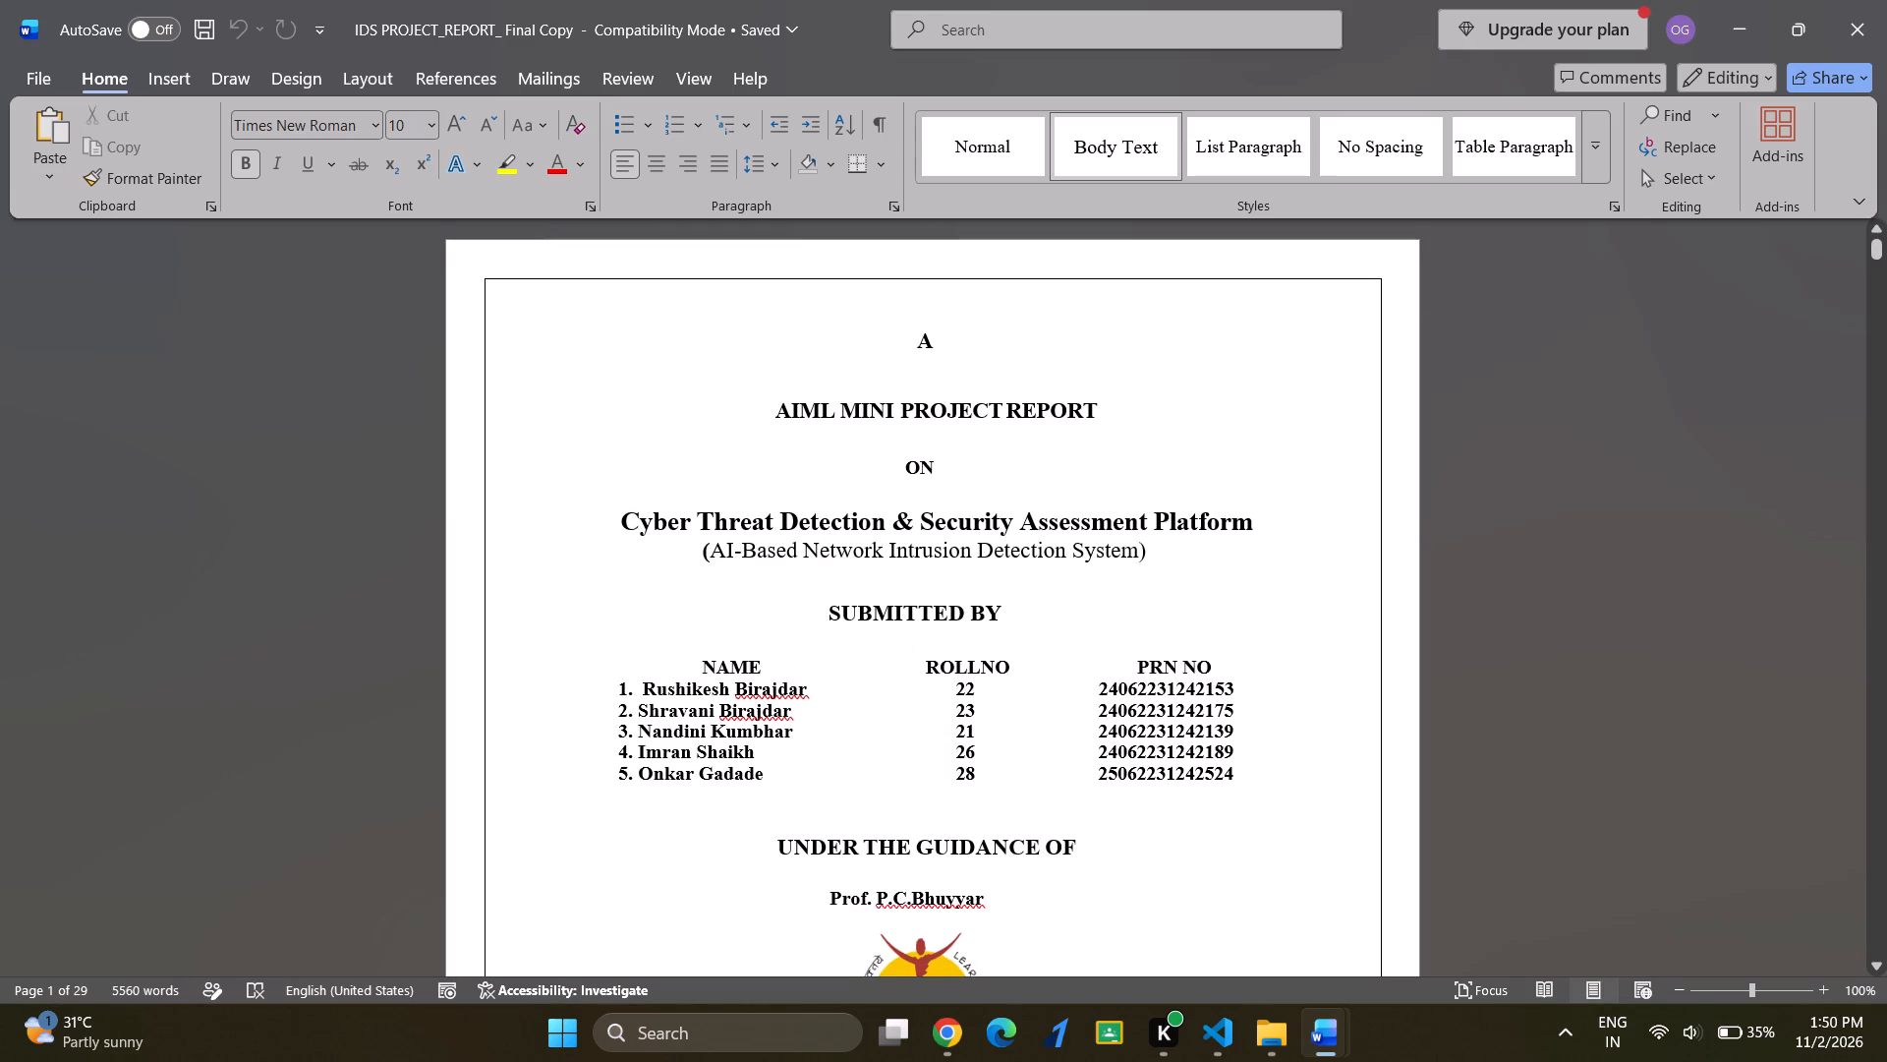
{"action": "scroll", "coordinate": [968, 604], "scroll_direction": "down", "scroll_amount": 1}
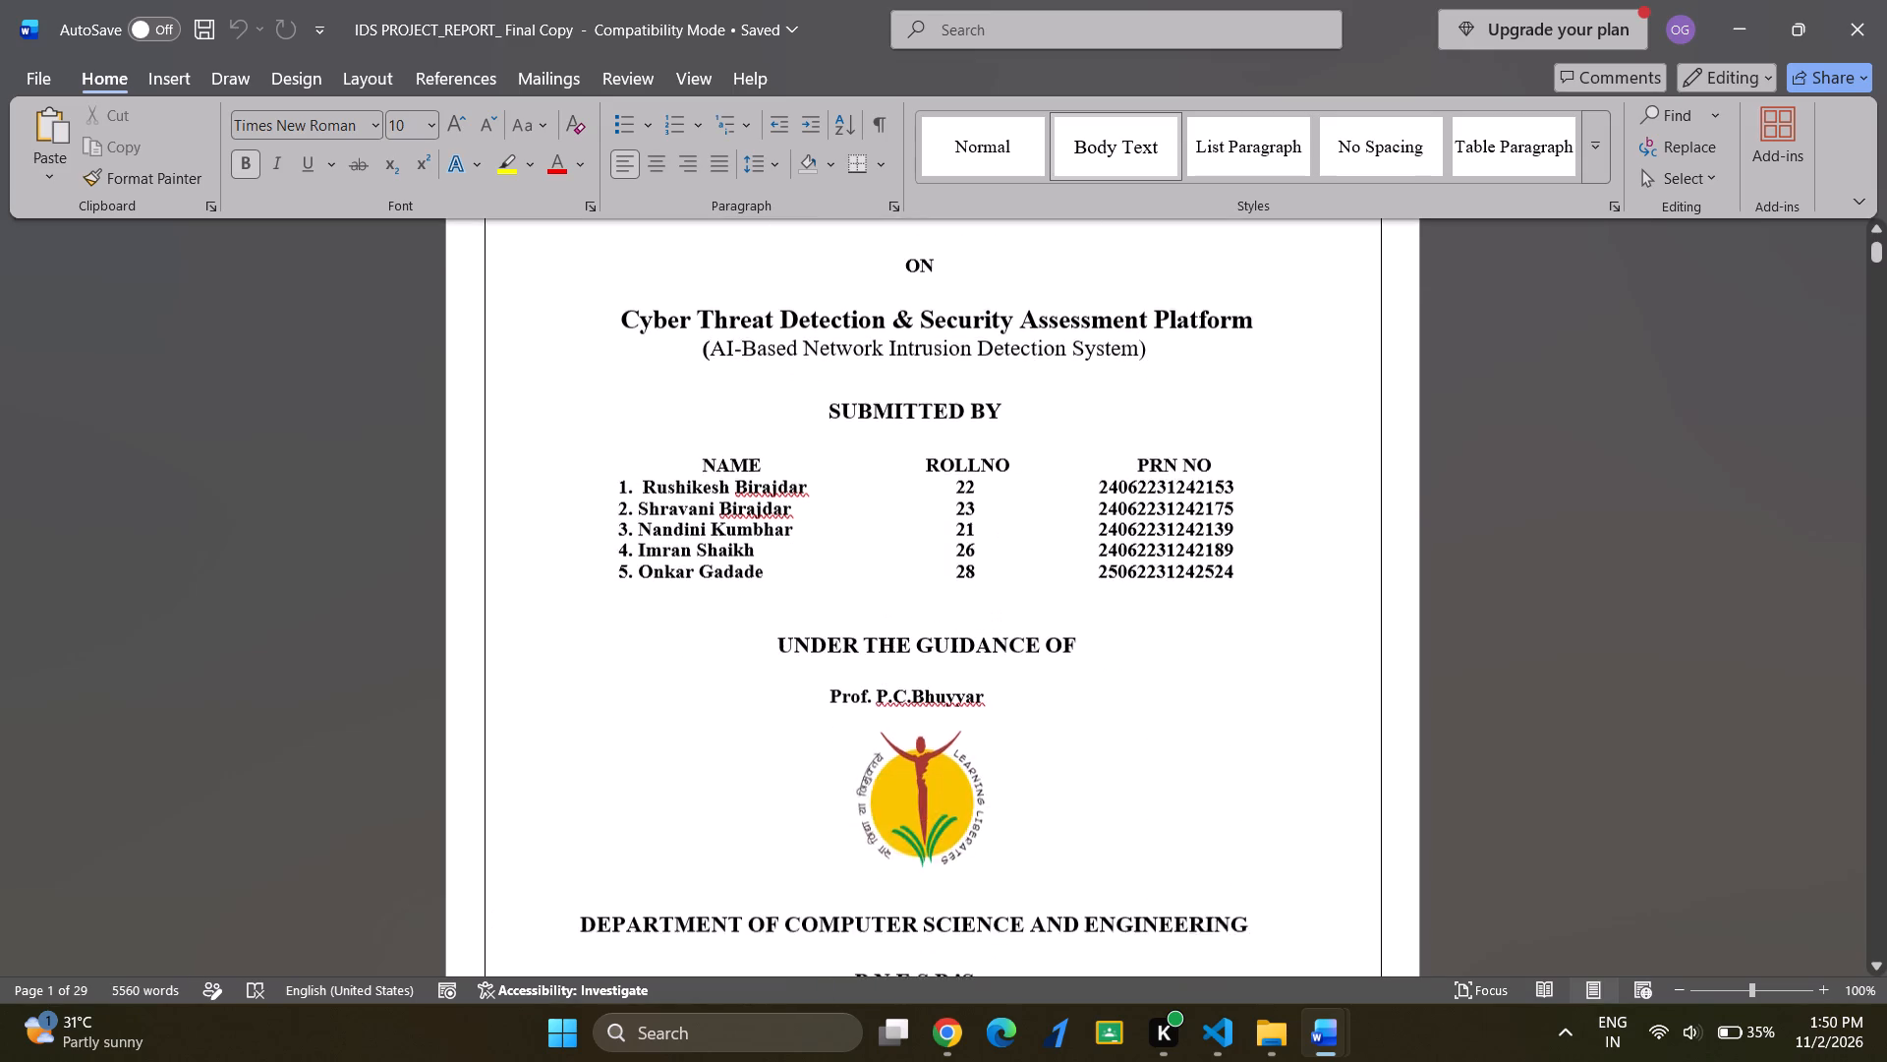
{"action": "scroll", "coordinate": [968, 604], "scroll_direction": "down", "scroll_amount": 5}
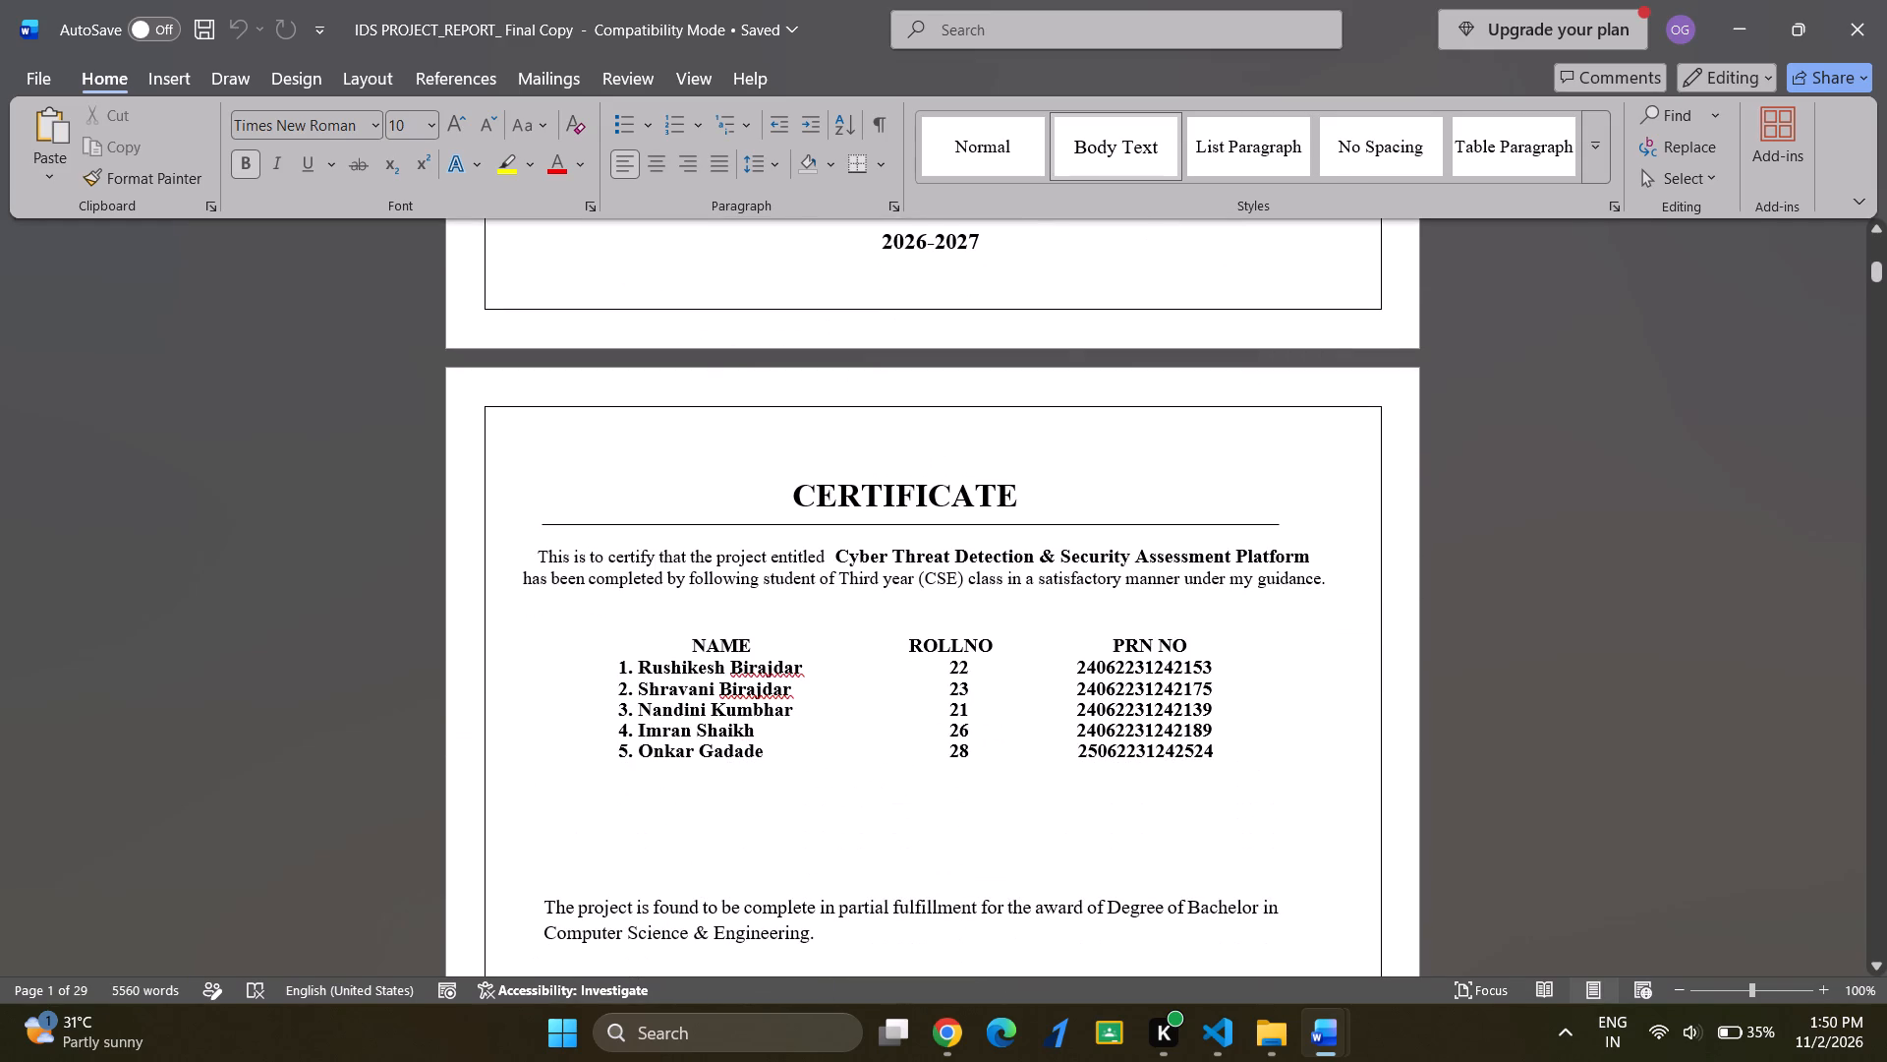
{"action": "scroll", "coordinate": [900, 577], "scroll_direction": "down", "scroll_amount": 9}
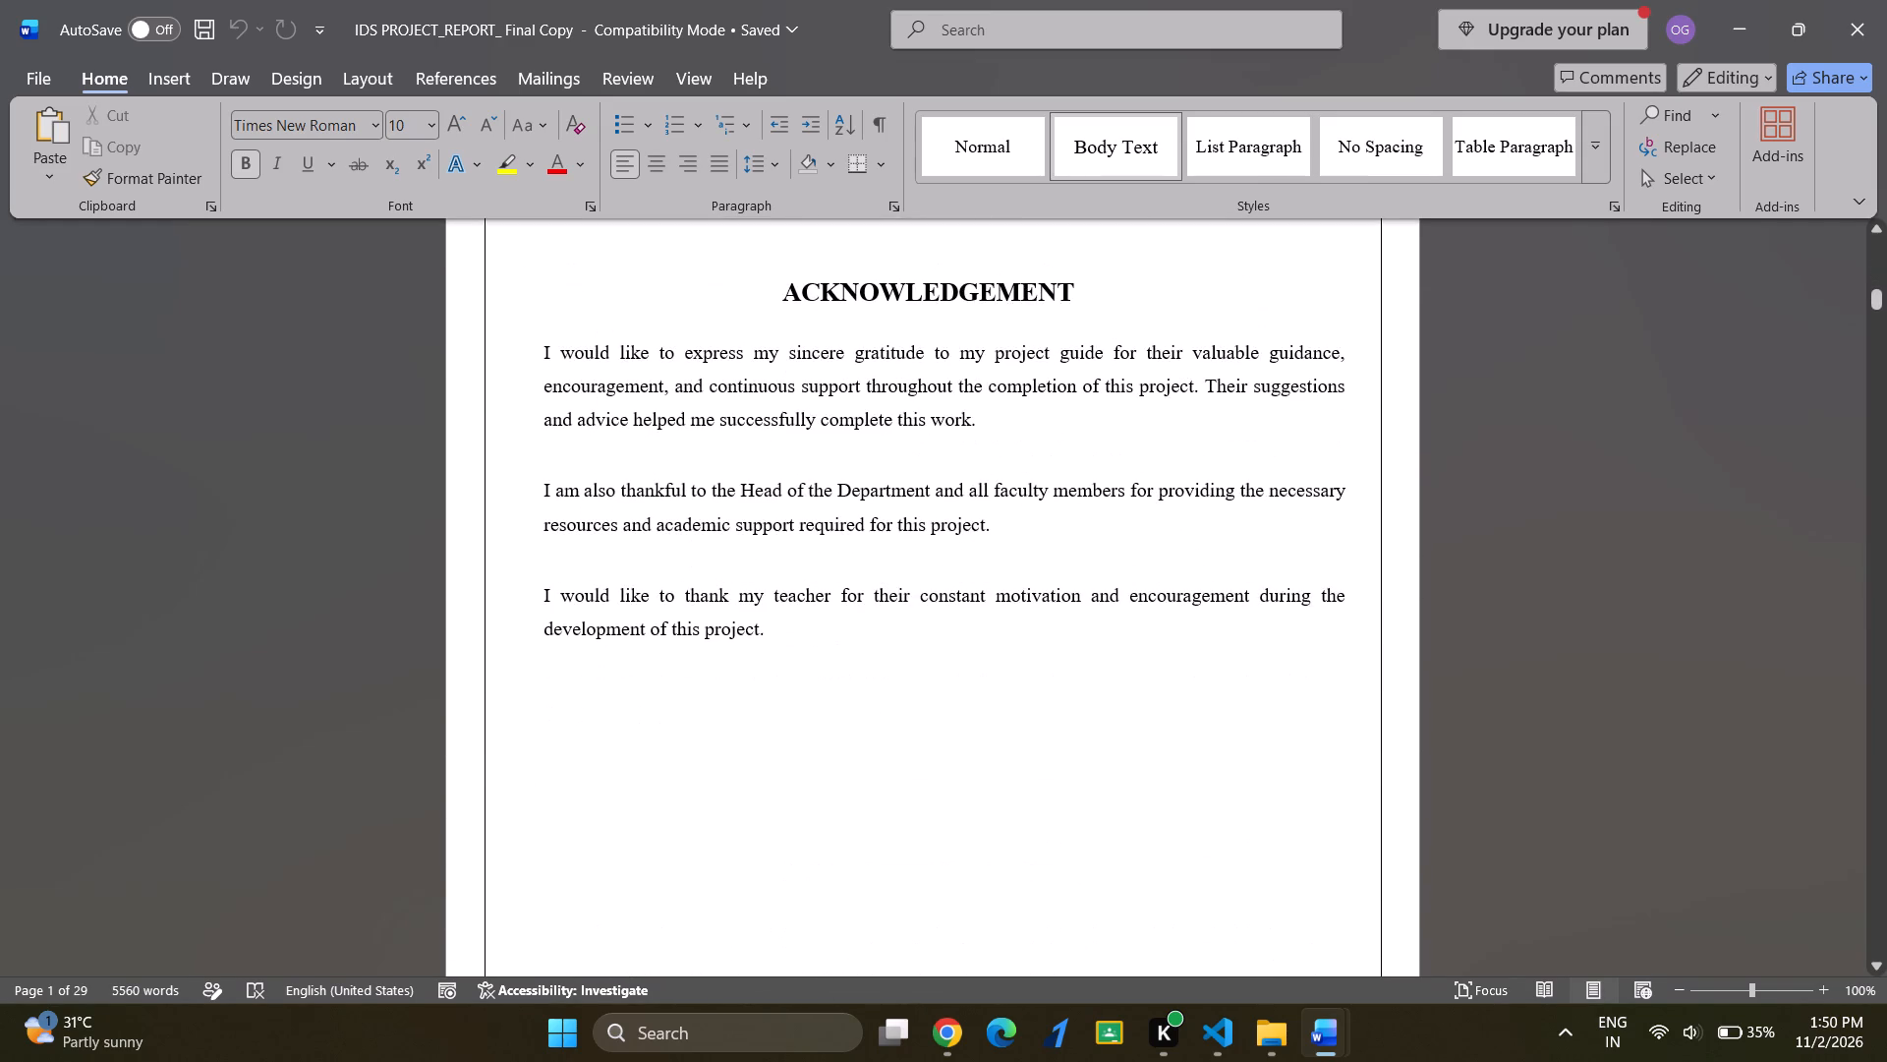
{"action": "scroll", "coordinate": [900, 577], "scroll_direction": "down", "scroll_amount": 5}
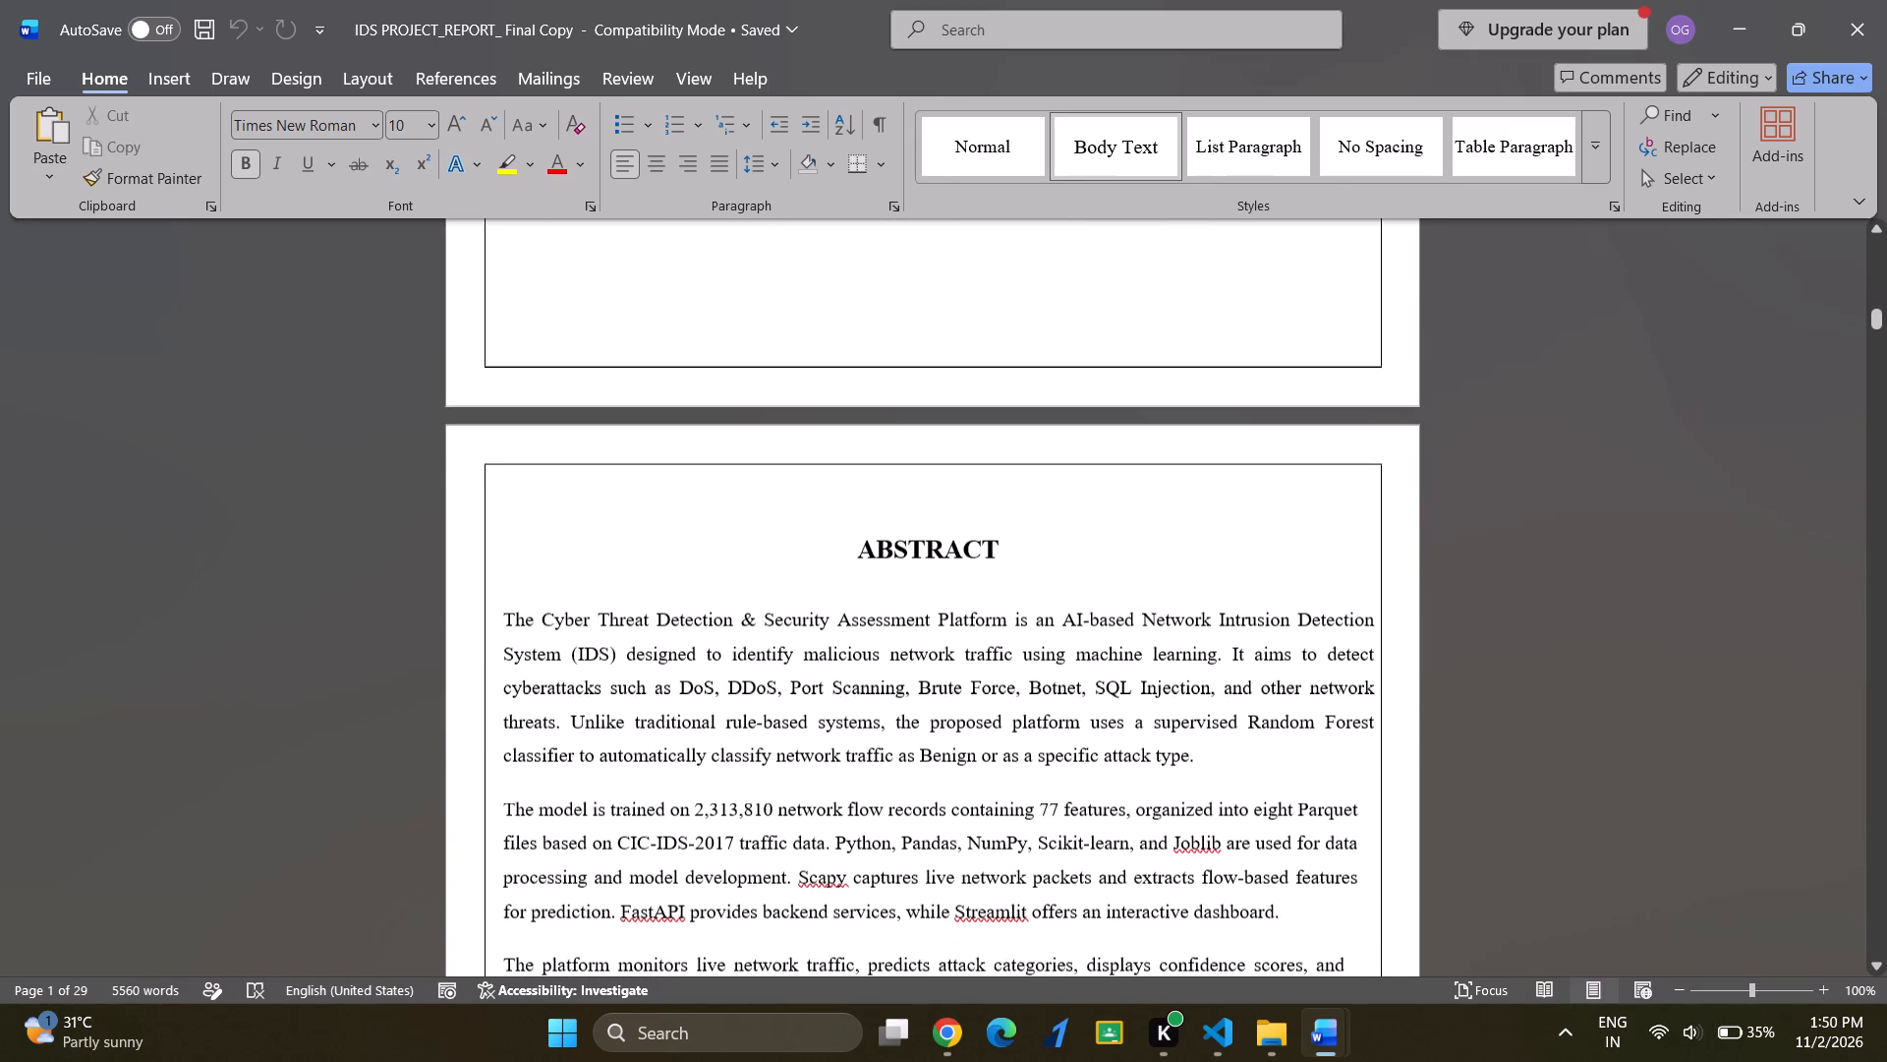
{"action": "scroll", "coordinate": [900, 577], "scroll_direction": "up", "scroll_amount": 12}
{"action": "scroll", "coordinate": [984, 714], "scroll_direction": "down", "scroll_amount": 1}
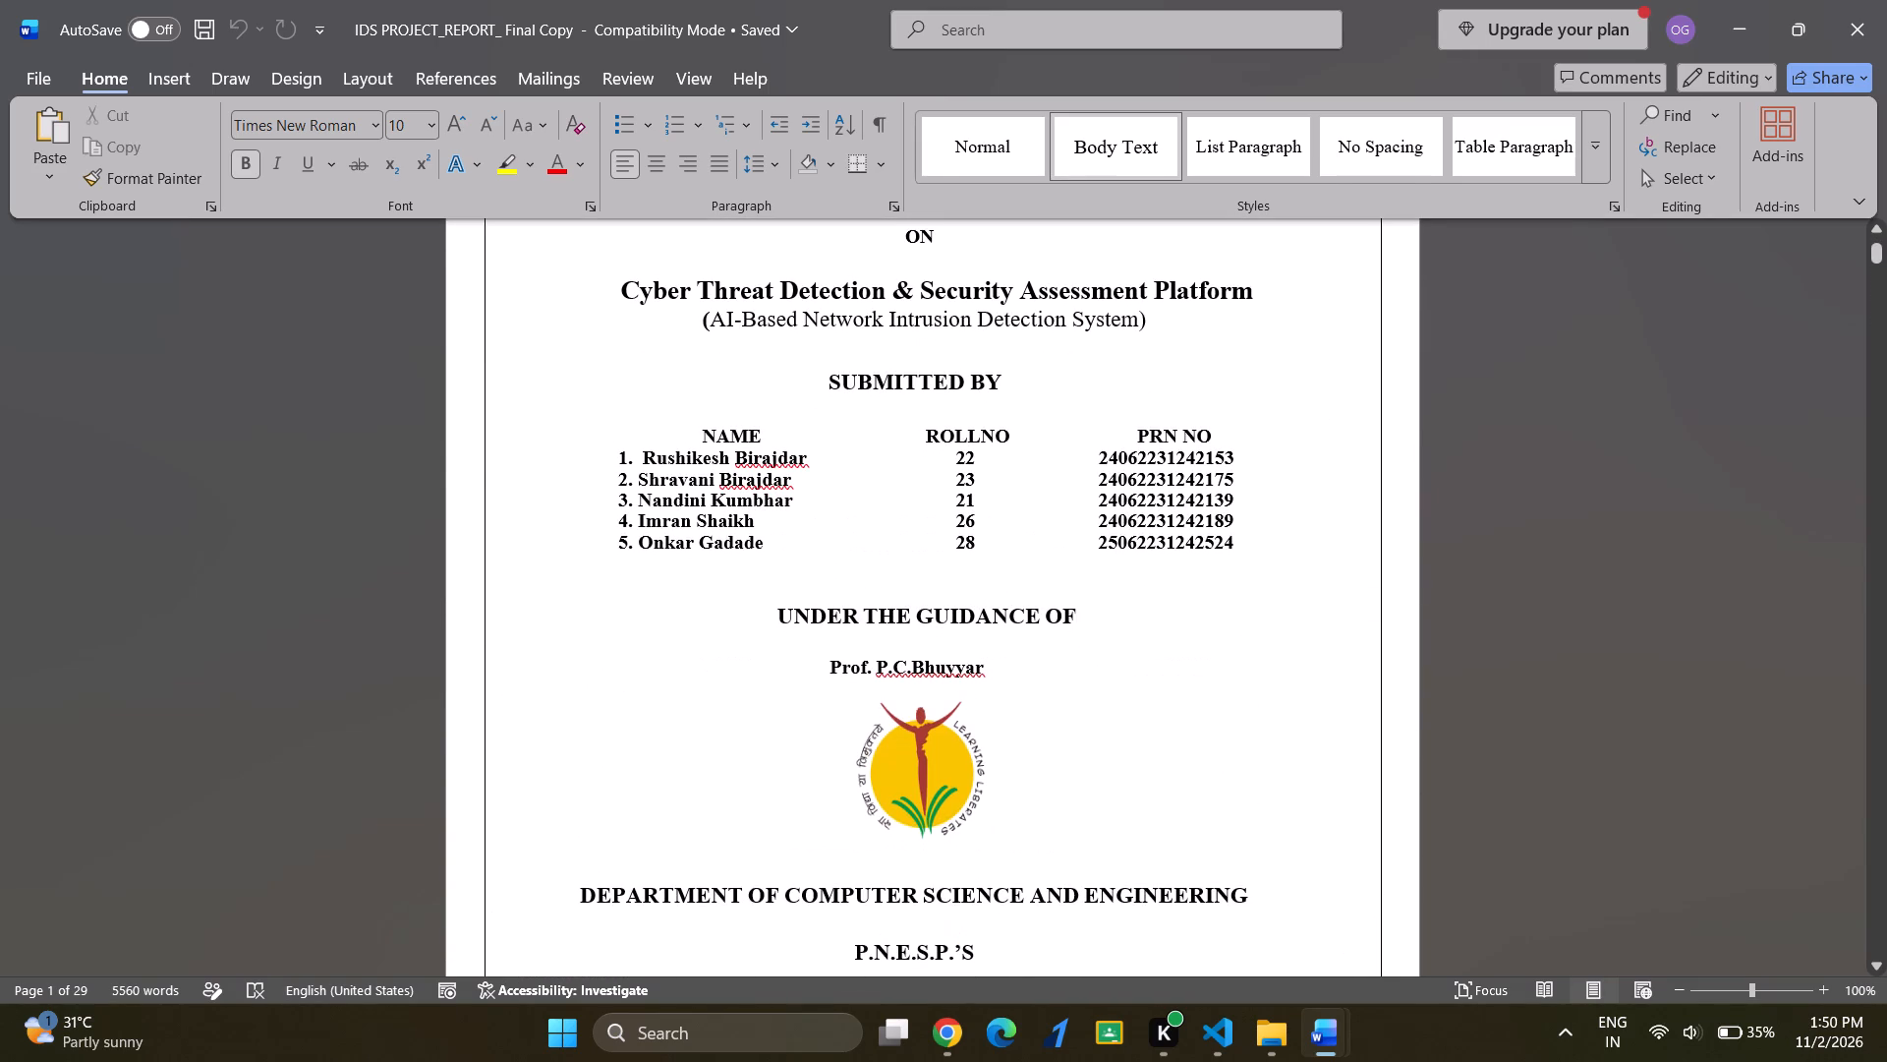
Copy the college logo from the cover page of IDS PROJECT_REPORT_ Final Copy.
{"action": "left_click", "coordinate": [957, 738]}
{"action": "right_click", "coordinate": [957, 738]}
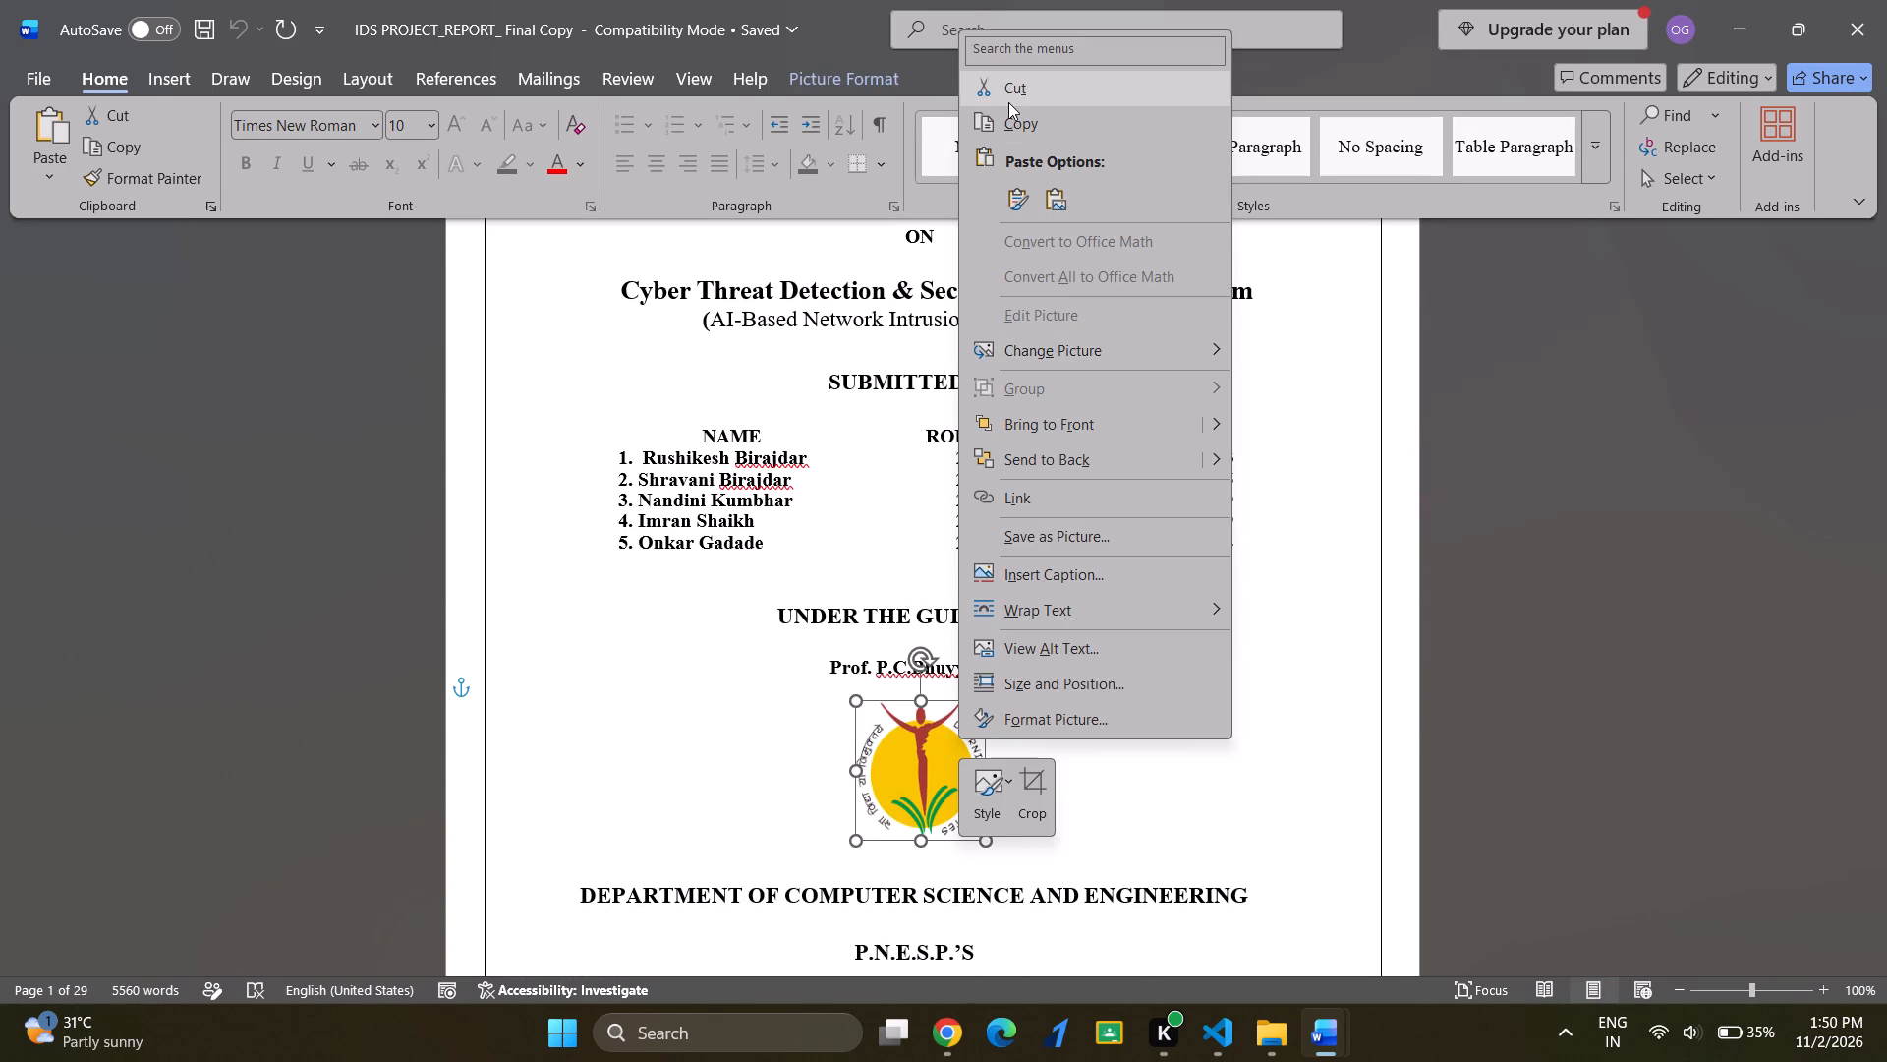
{"action": "left_click_drag", "start_coordinate": [1008, 102], "coordinate": [1003, 127]}
{"action": "left_click", "coordinate": [1003, 127]}
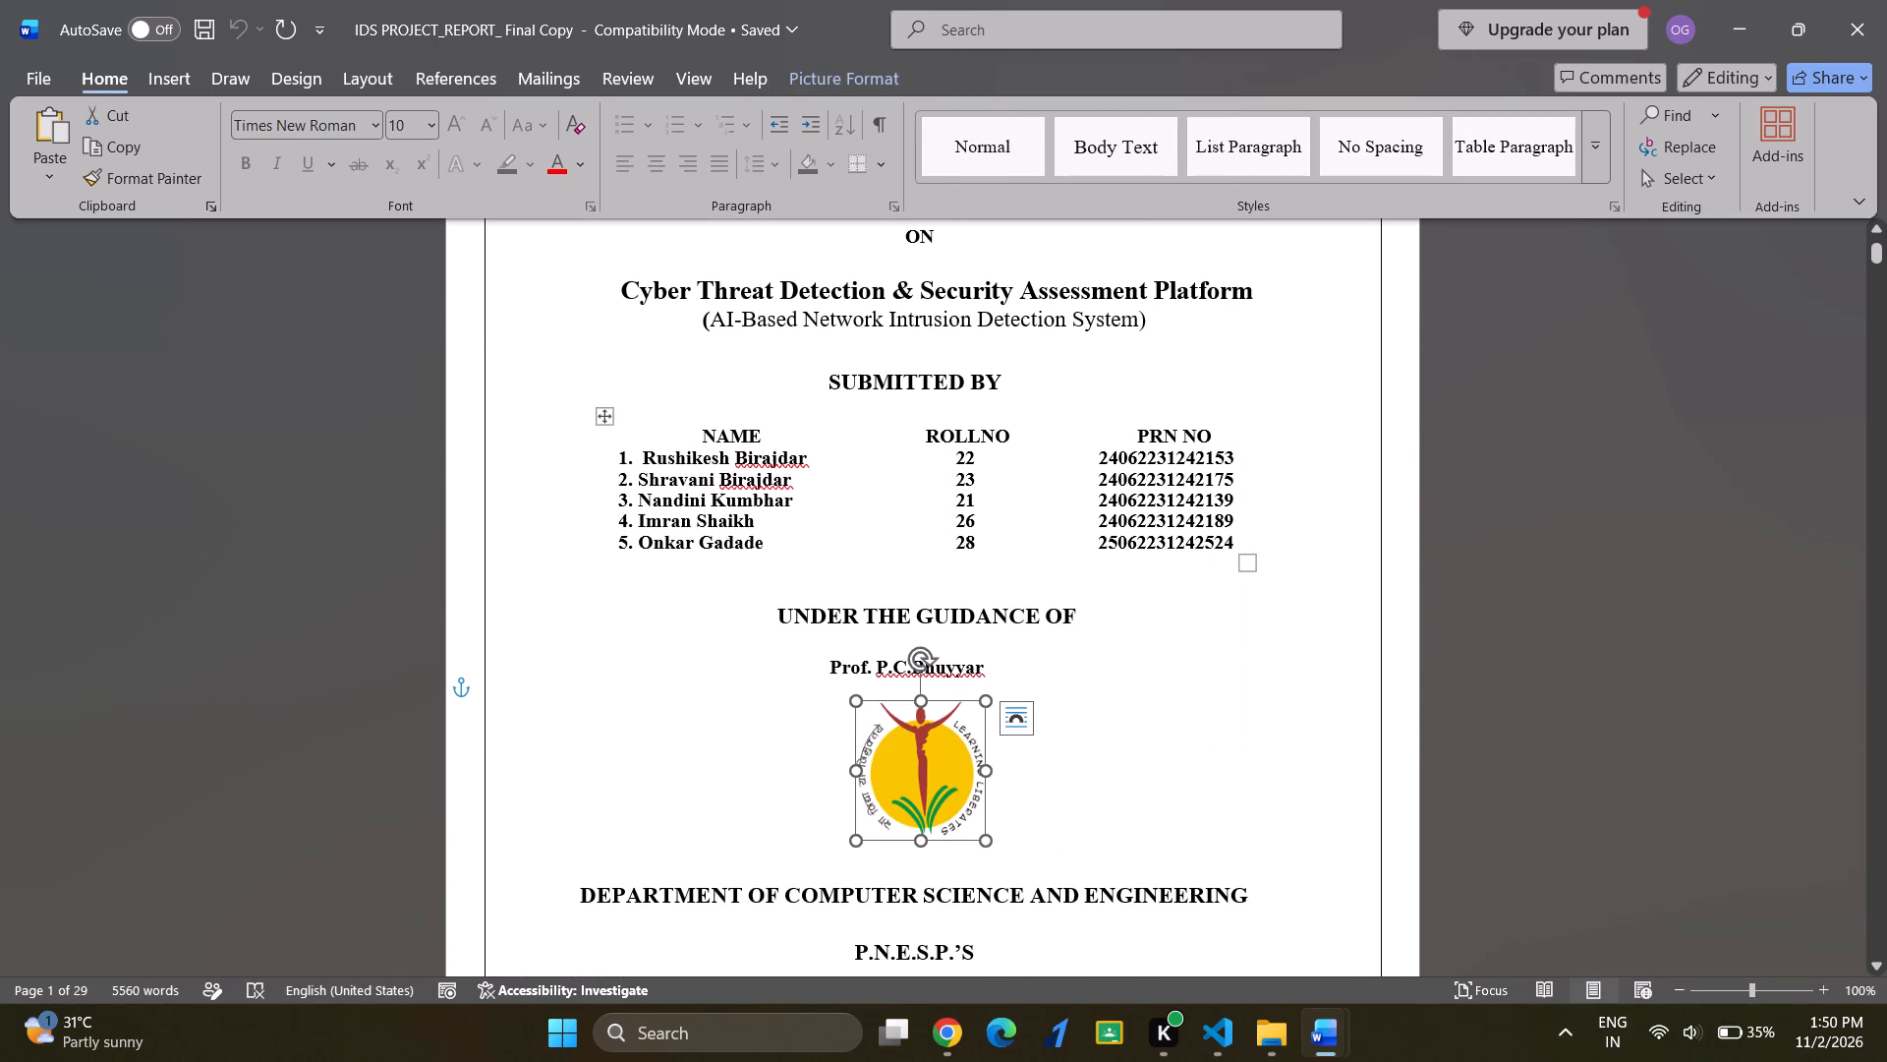
{"action": "right_click", "coordinate": [947, 740]}
{"action": "left_click", "coordinate": [992, 122]}
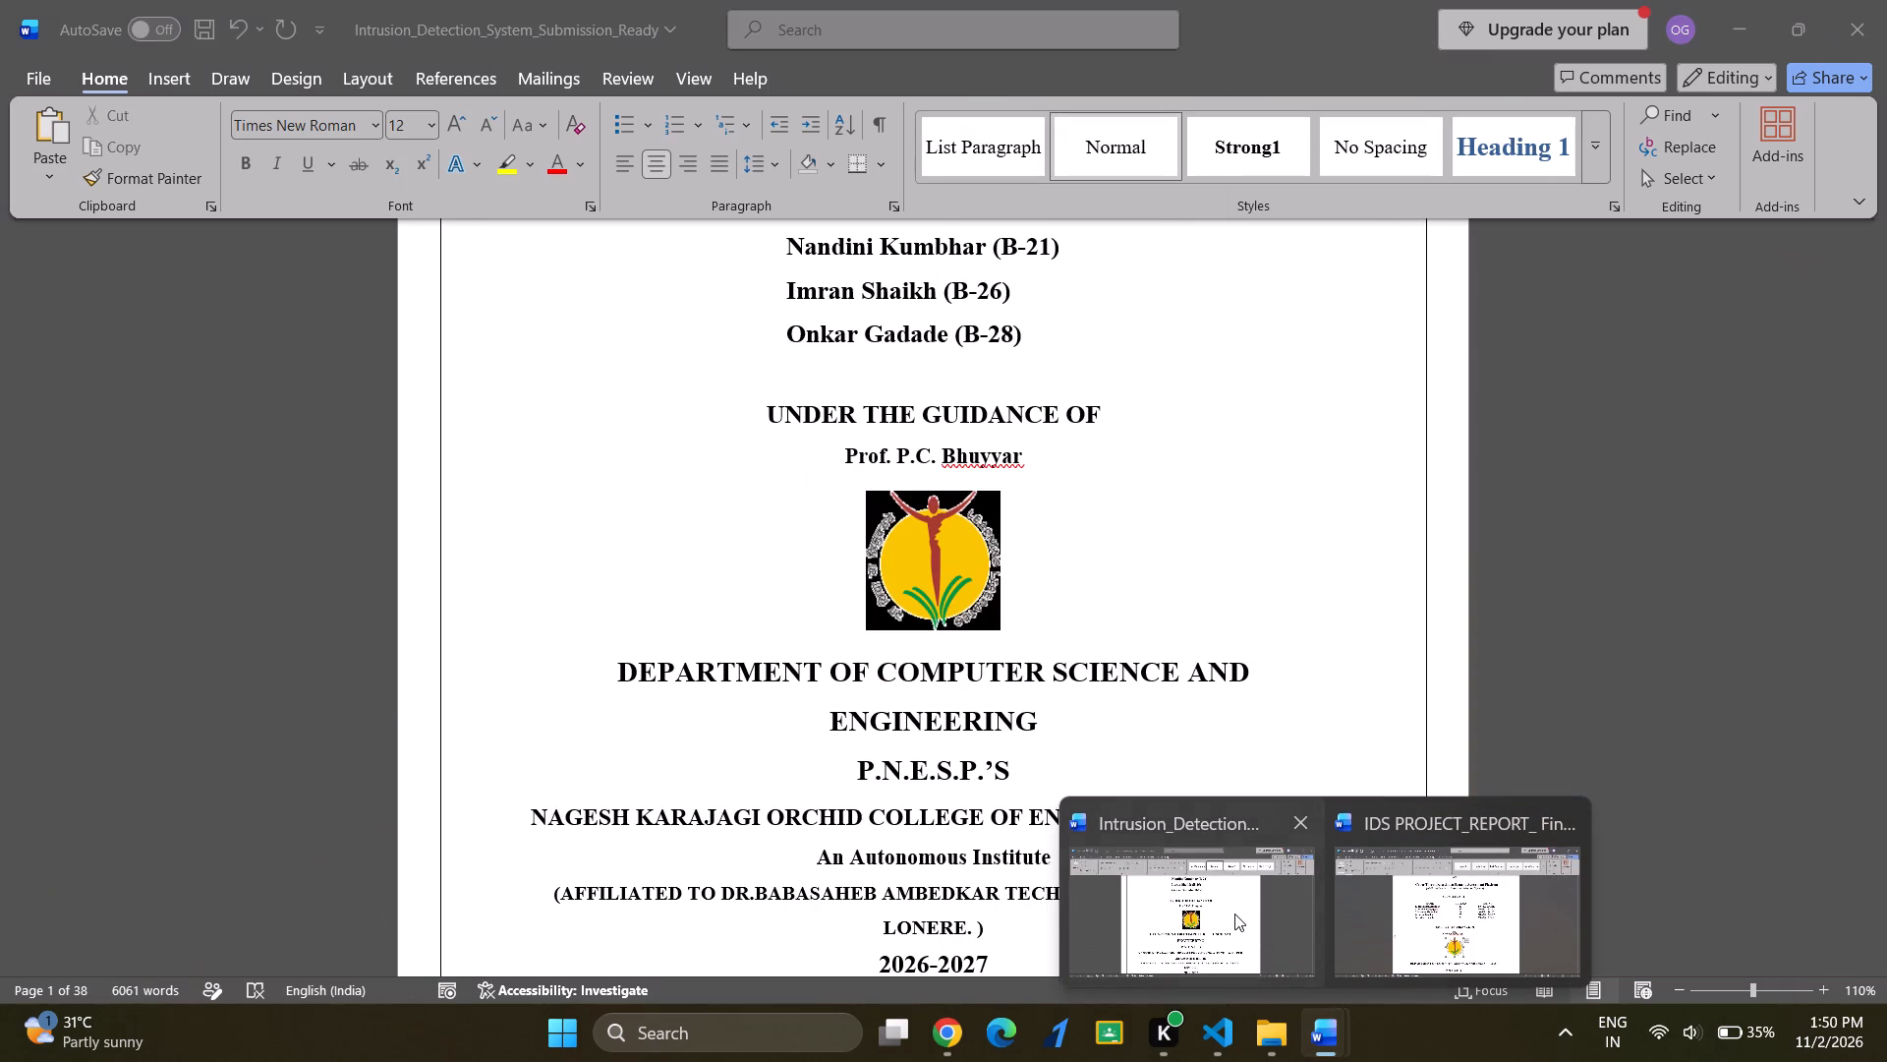
Switch to Intrusion_Detection_System_Submission_Ready and select the black-background logo on its cover page.
{"action": "left_click", "coordinate": [1234, 914]}
{"action": "left_click", "coordinate": [914, 620]}
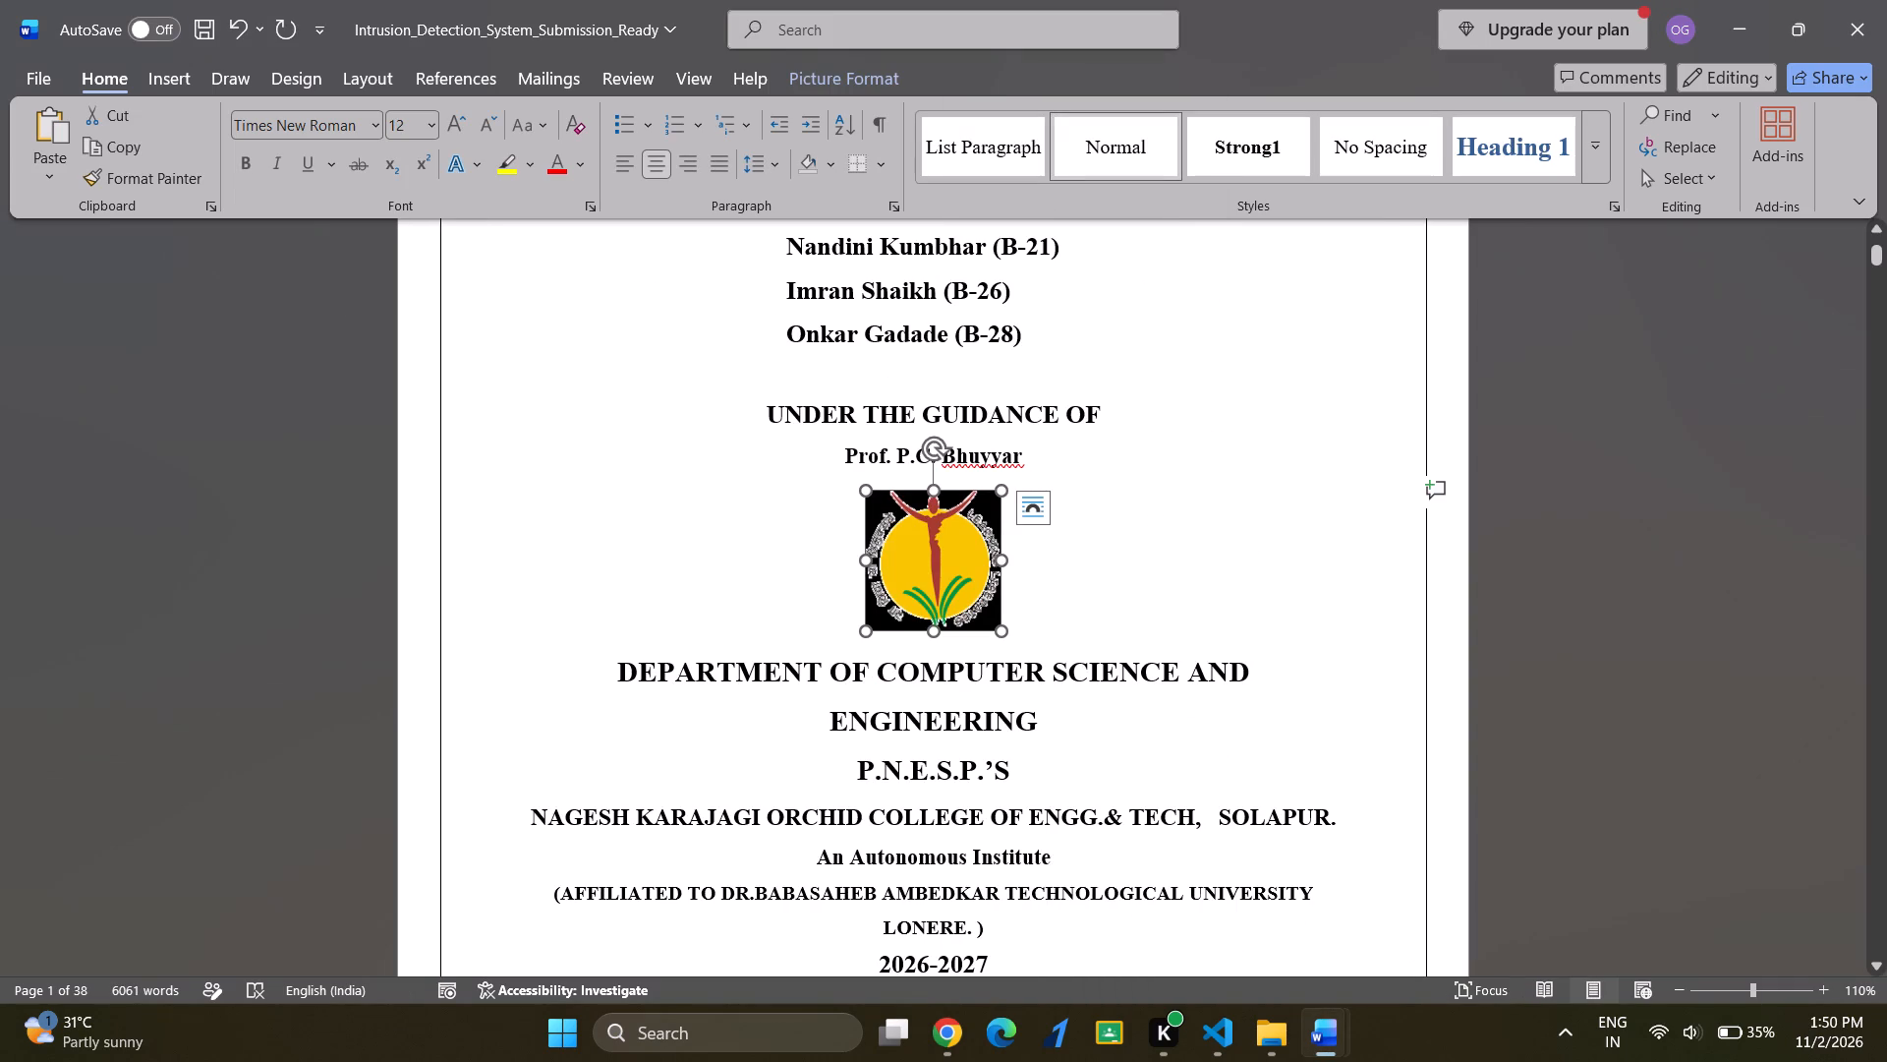
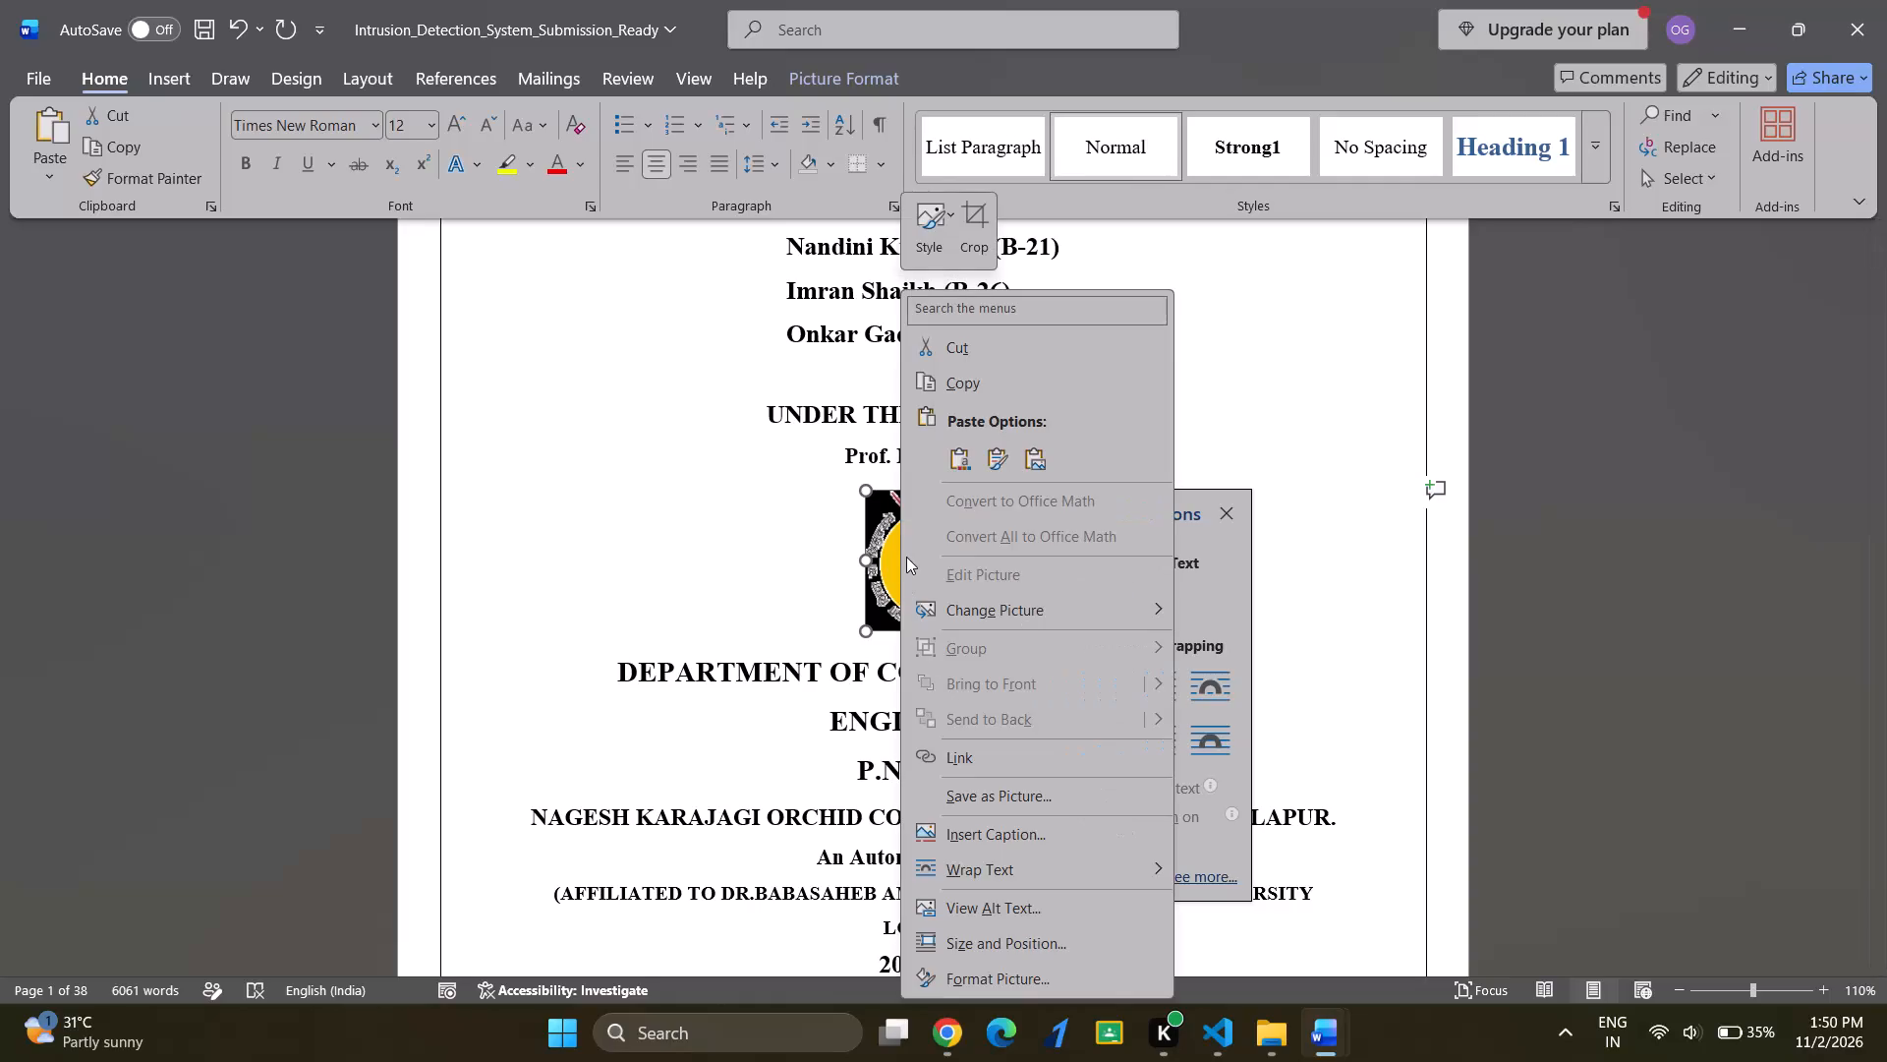
Replace the black-background logo on the cover page with the clean white-background college logo from the clipboard history.
{"action": "left_click", "coordinate": [890, 561]}
{"action": "key", "text": "ctrl+x"}
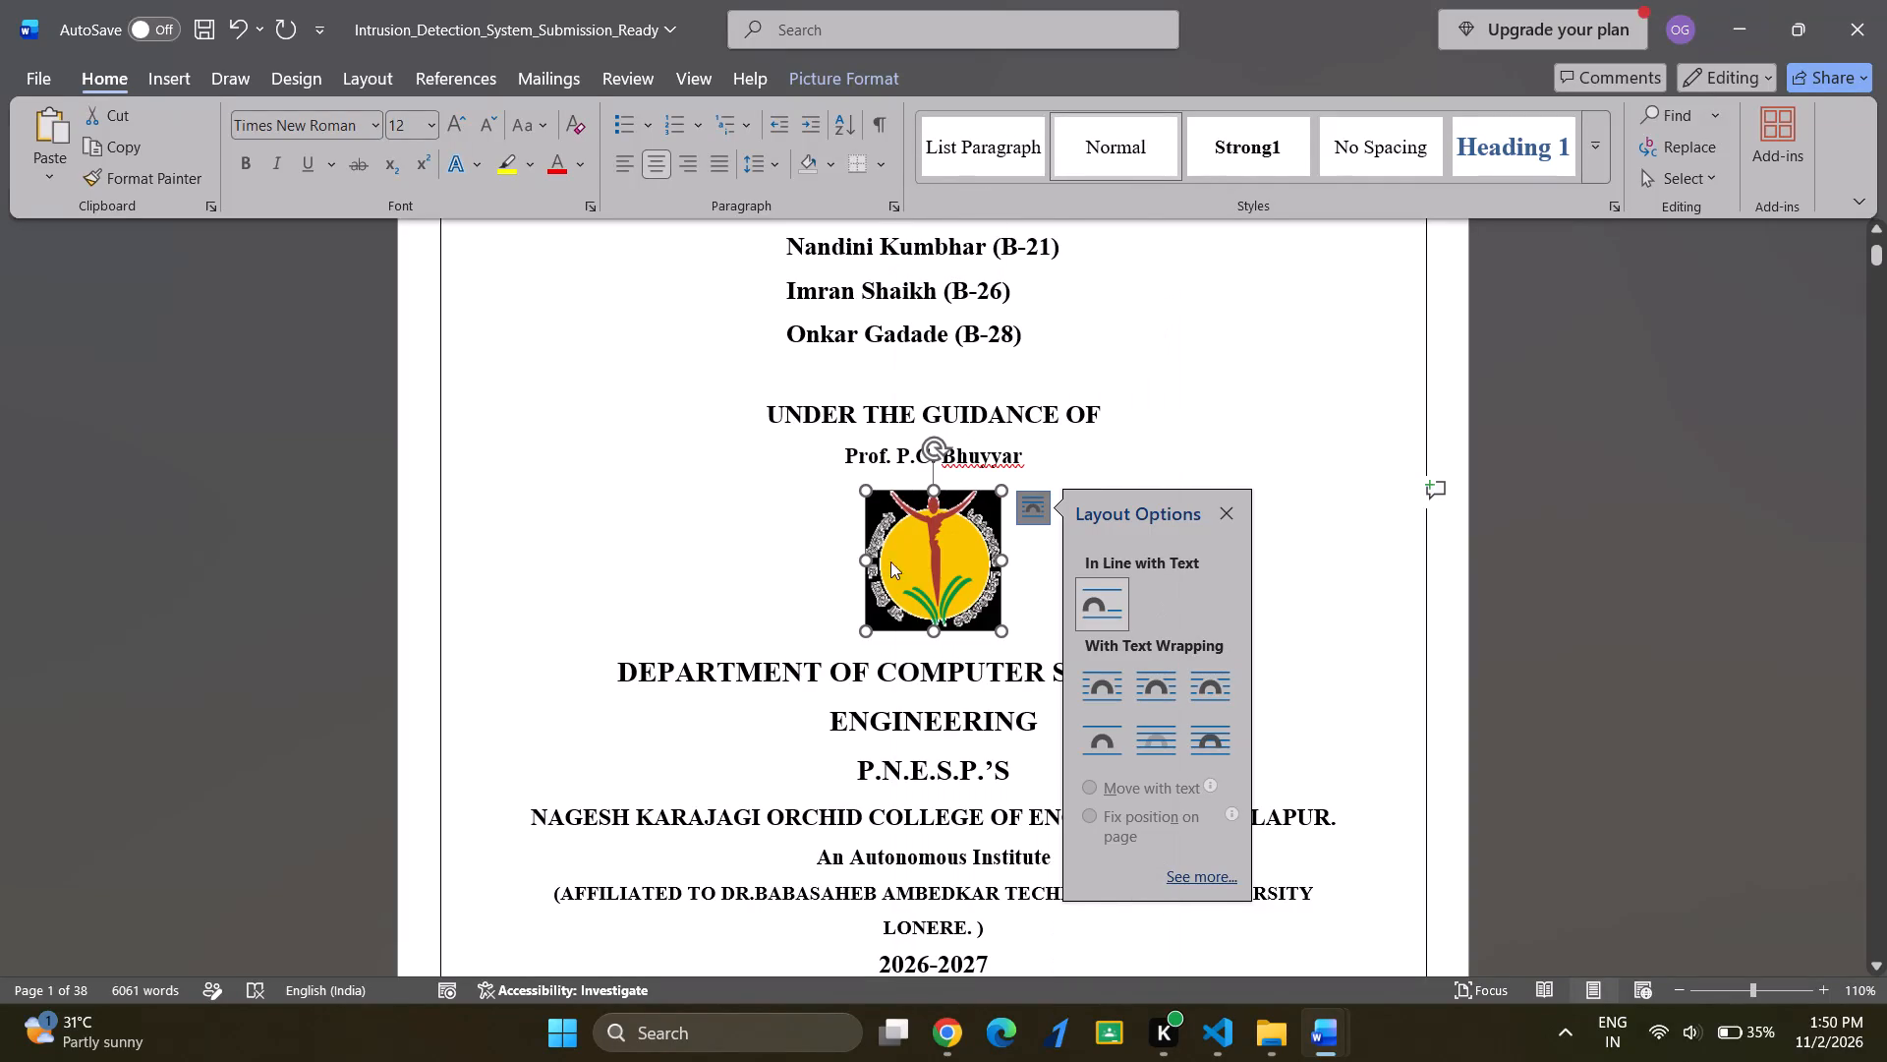
{"action": "key", "text": "ctrl+v"}
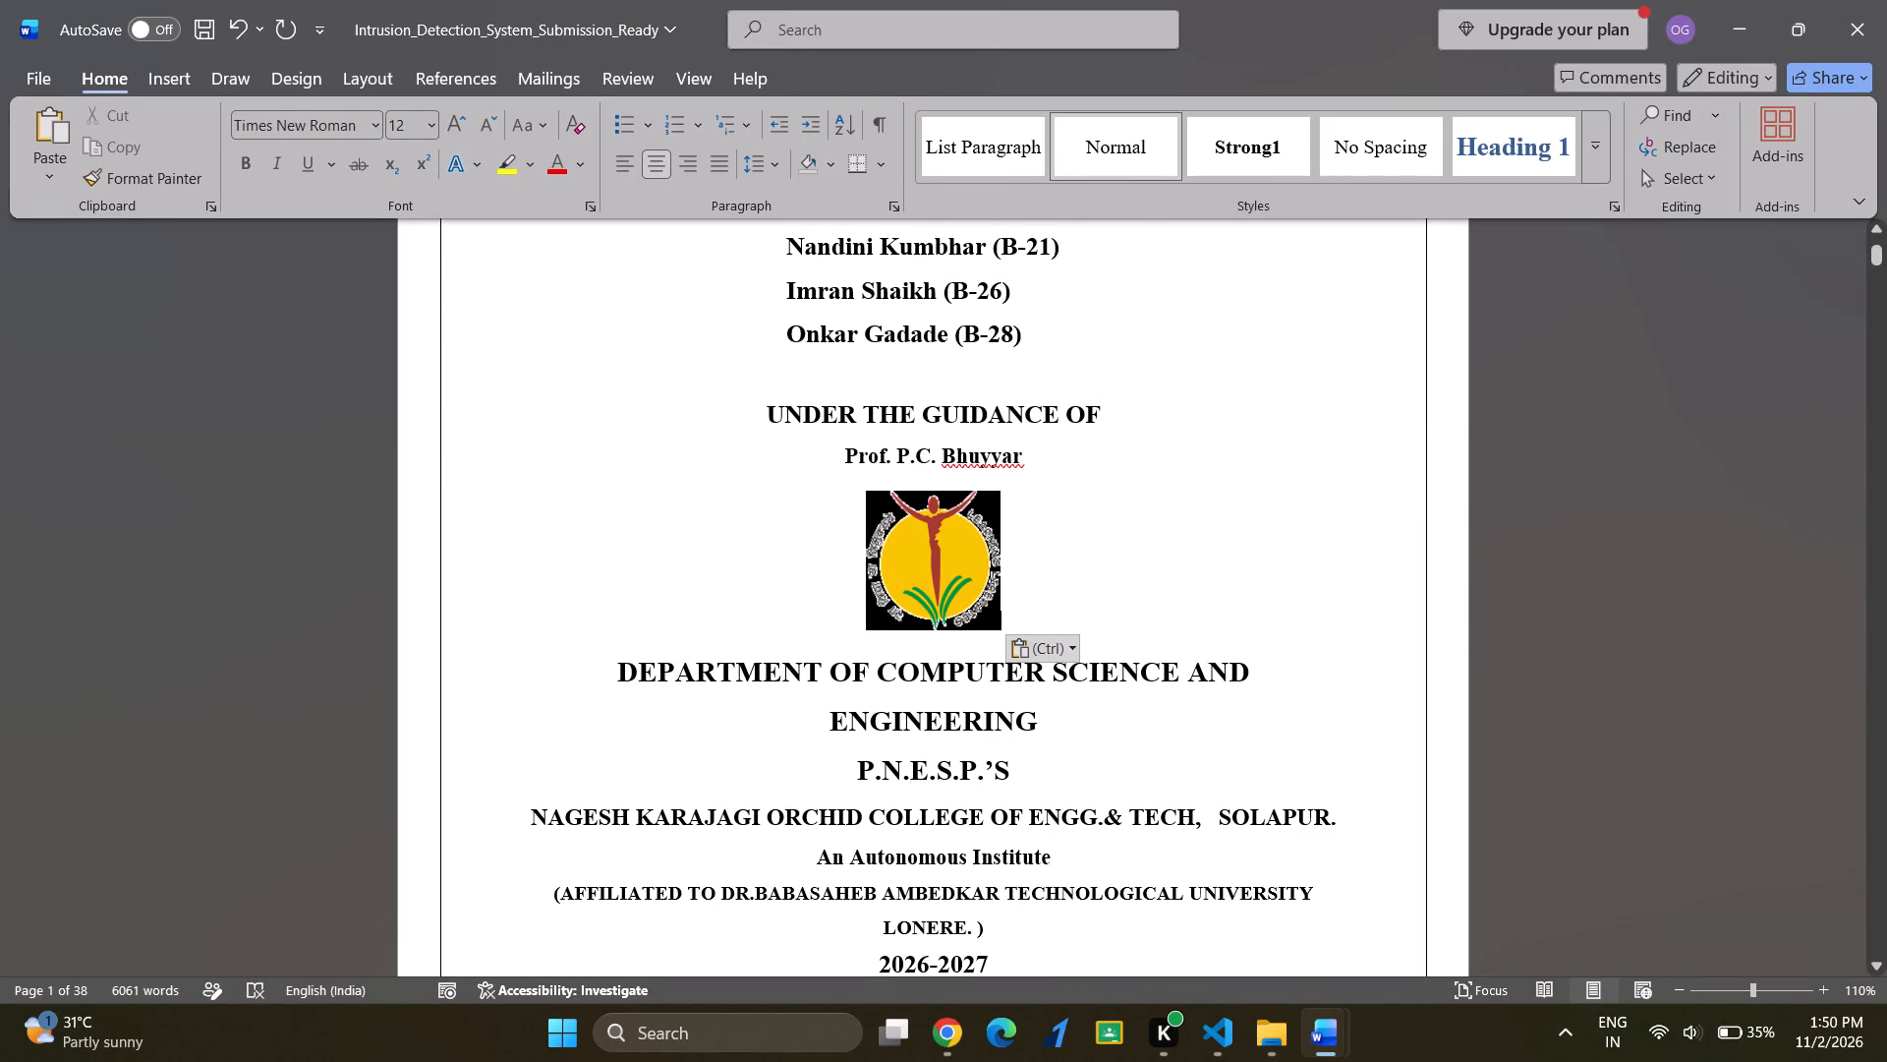
{"action": "key", "text": "ctrl+x"}
{"action": "key", "text": "BackSpace"}
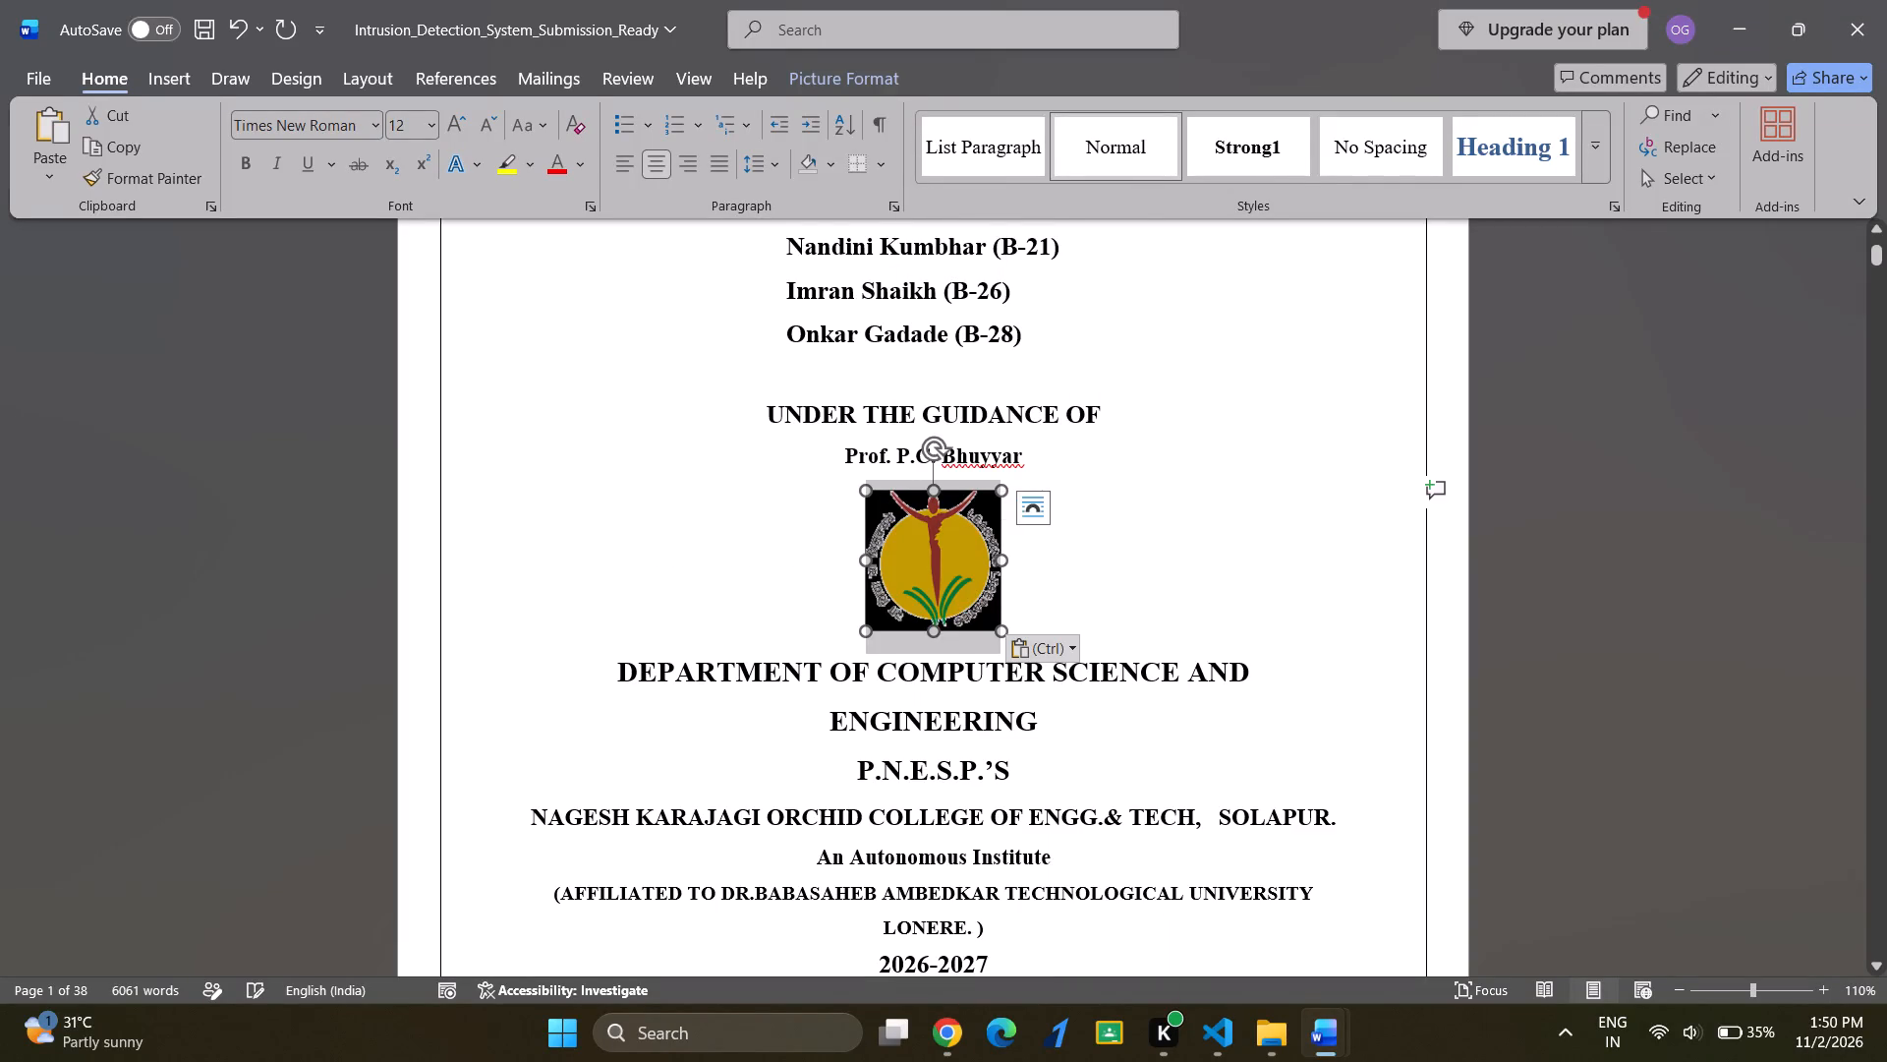
{"action": "key", "text": "BackSpace"}
{"action": "key", "text": "super+v"}
{"action": "key", "text": "Down"}
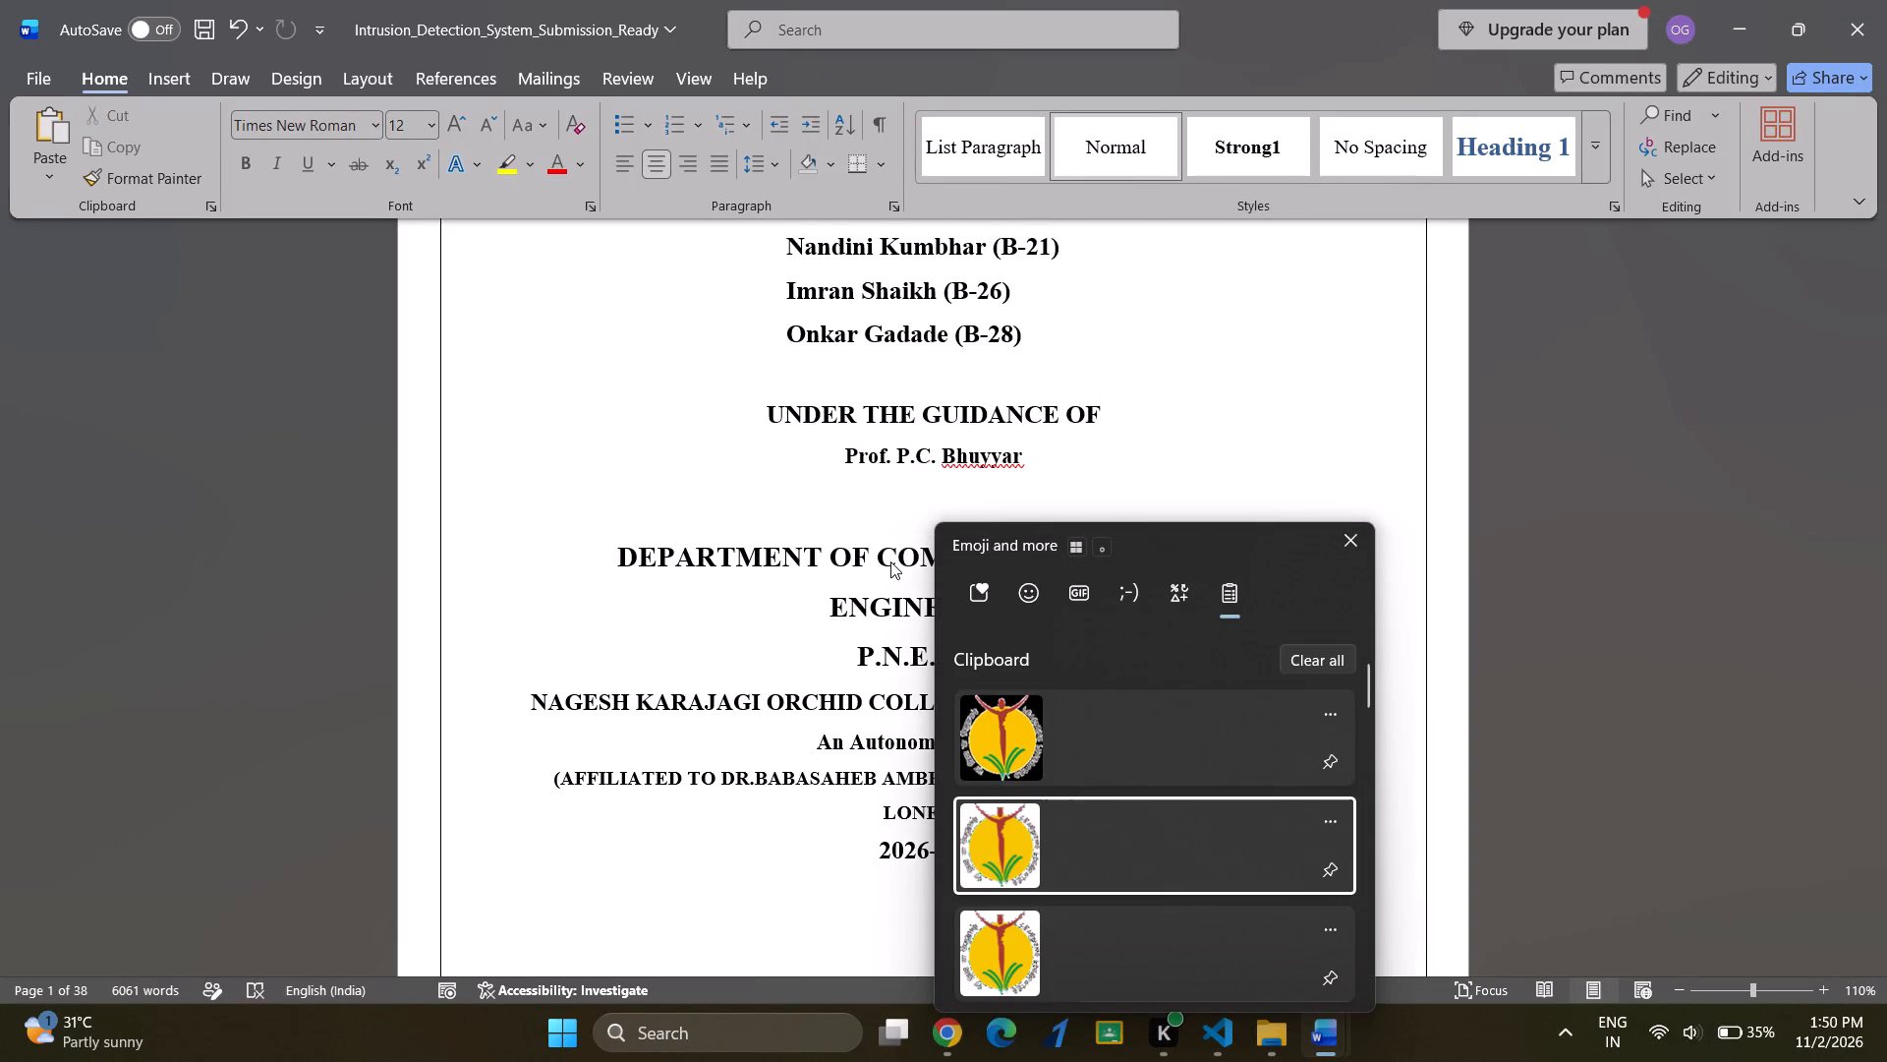
{"action": "key", "text": "Return"}
{"action": "key", "text": "ctrl+v"}
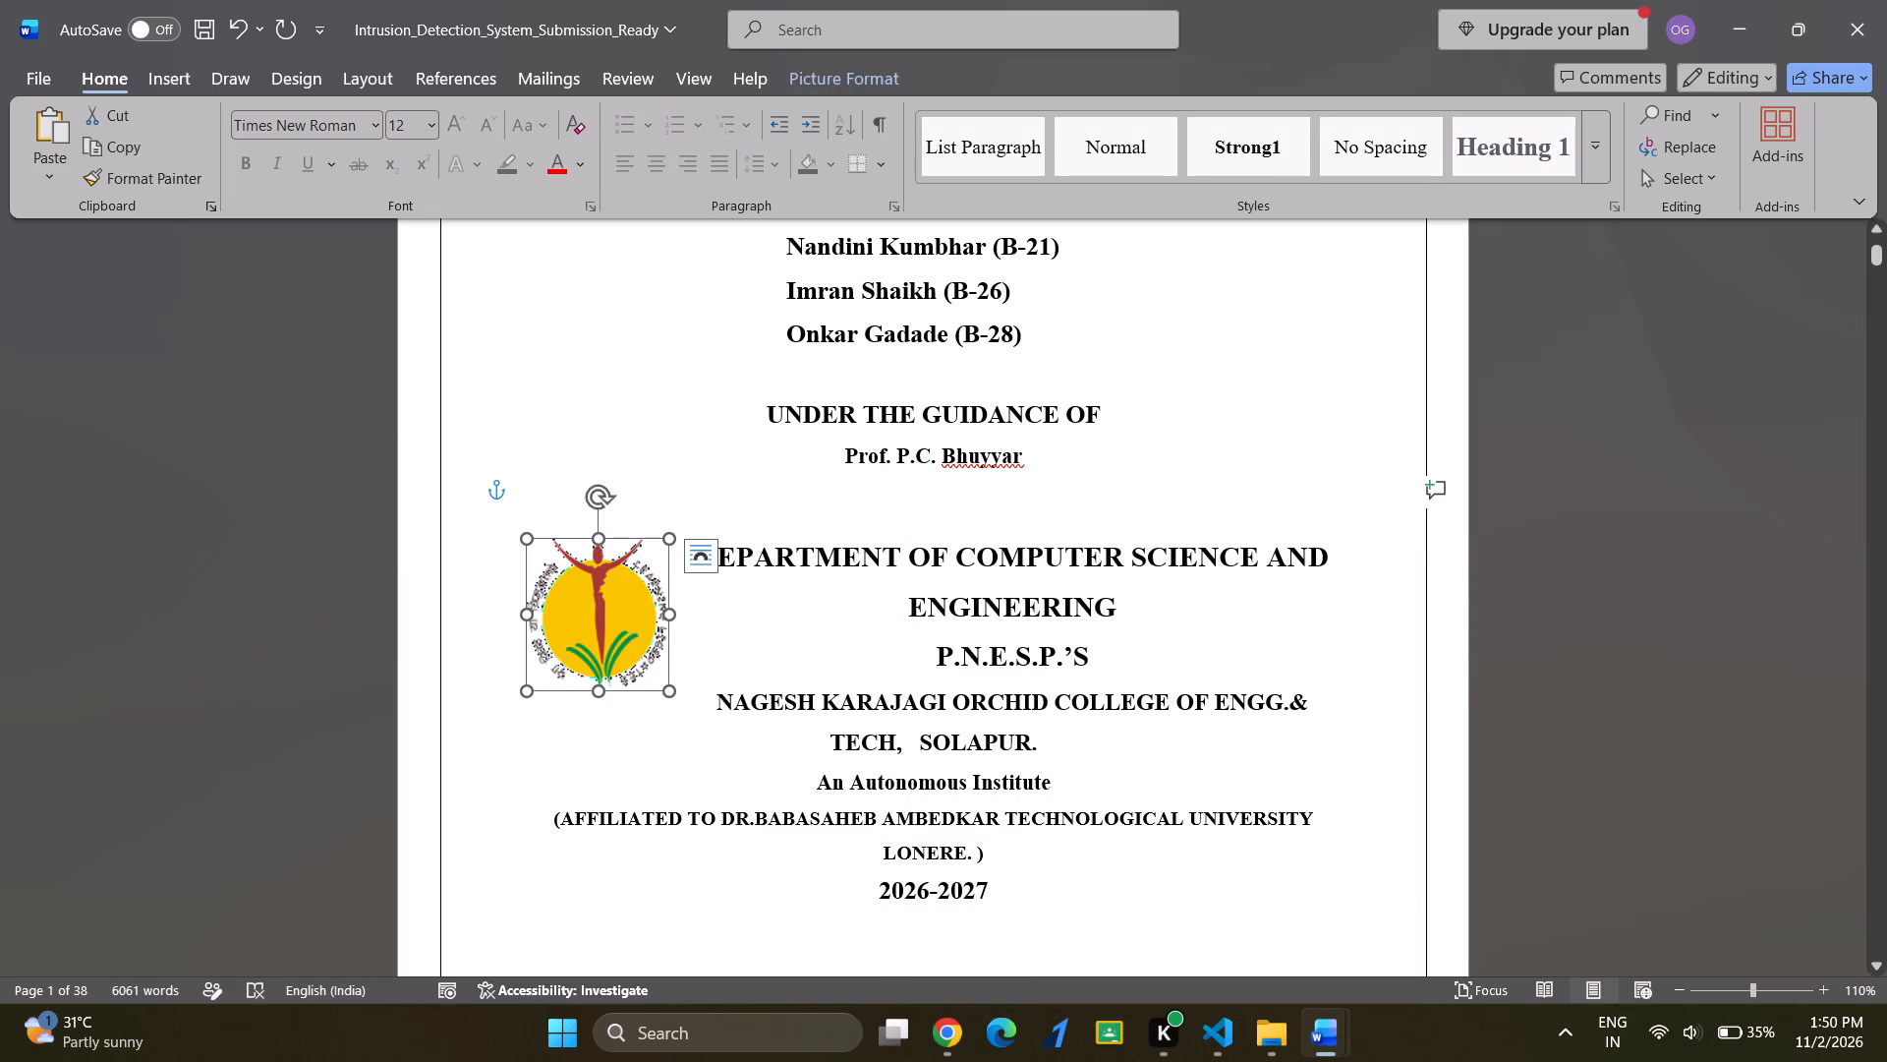
Centre the new logo below the guide's name and insert three blank lines before the department heading to clear it.
{"action": "left_click_drag", "start_coordinate": [637, 588], "coordinate": [954, 537]}
{"action": "left_click", "coordinate": [544, 562]}
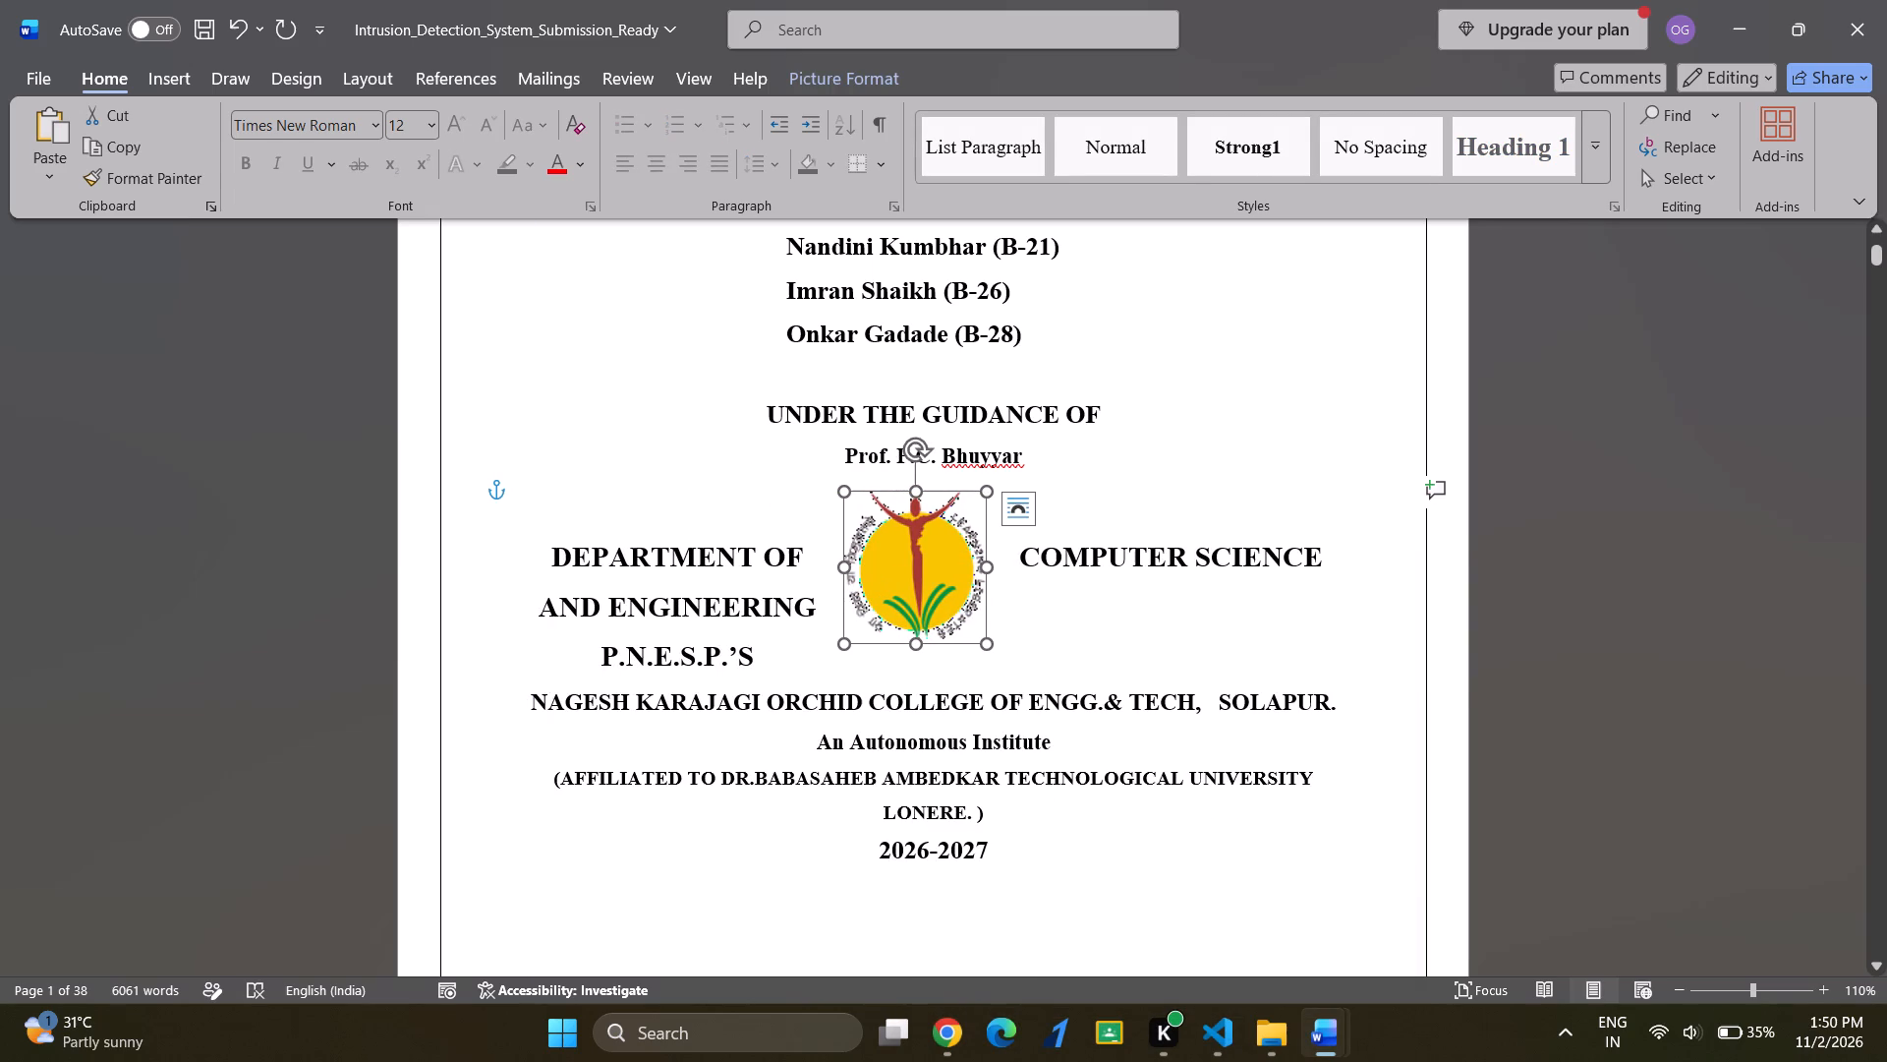
{"action": "key", "text": "Return"}
{"action": "key", "text": "Return"}
{"action": "key", "text": "Return"}
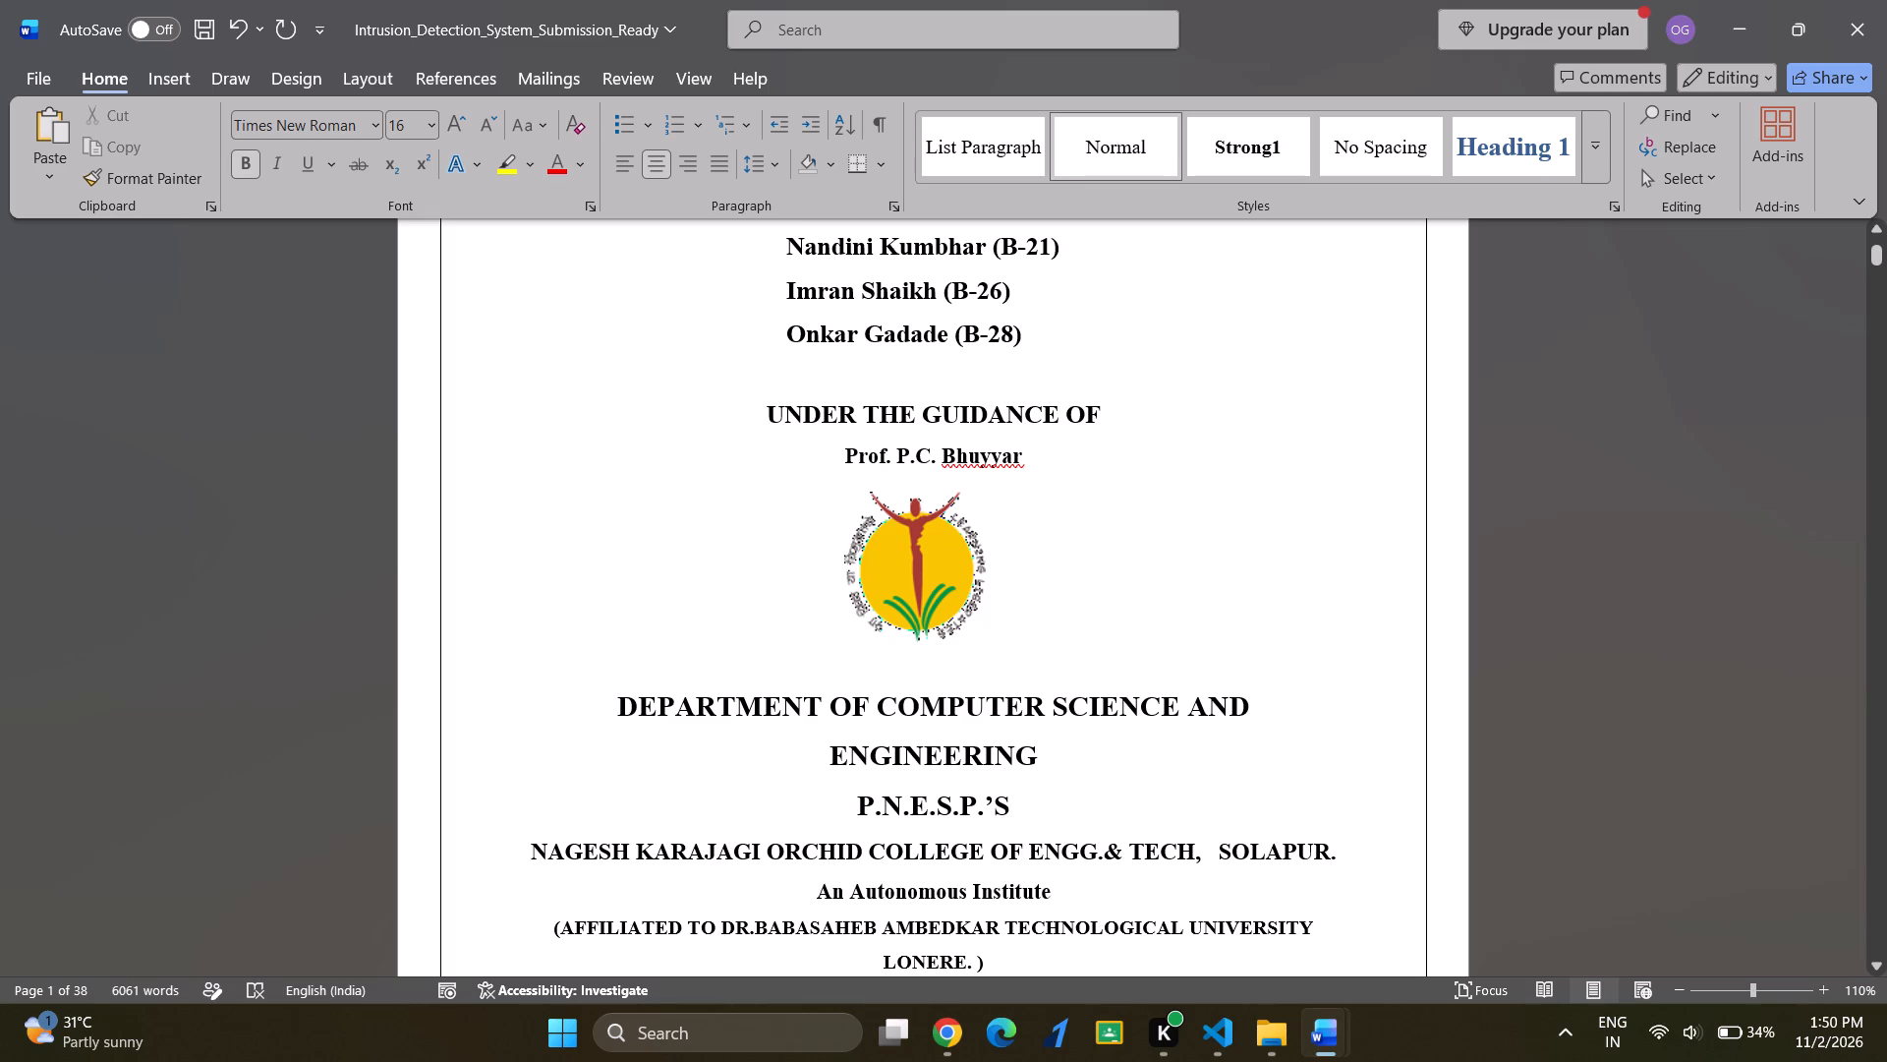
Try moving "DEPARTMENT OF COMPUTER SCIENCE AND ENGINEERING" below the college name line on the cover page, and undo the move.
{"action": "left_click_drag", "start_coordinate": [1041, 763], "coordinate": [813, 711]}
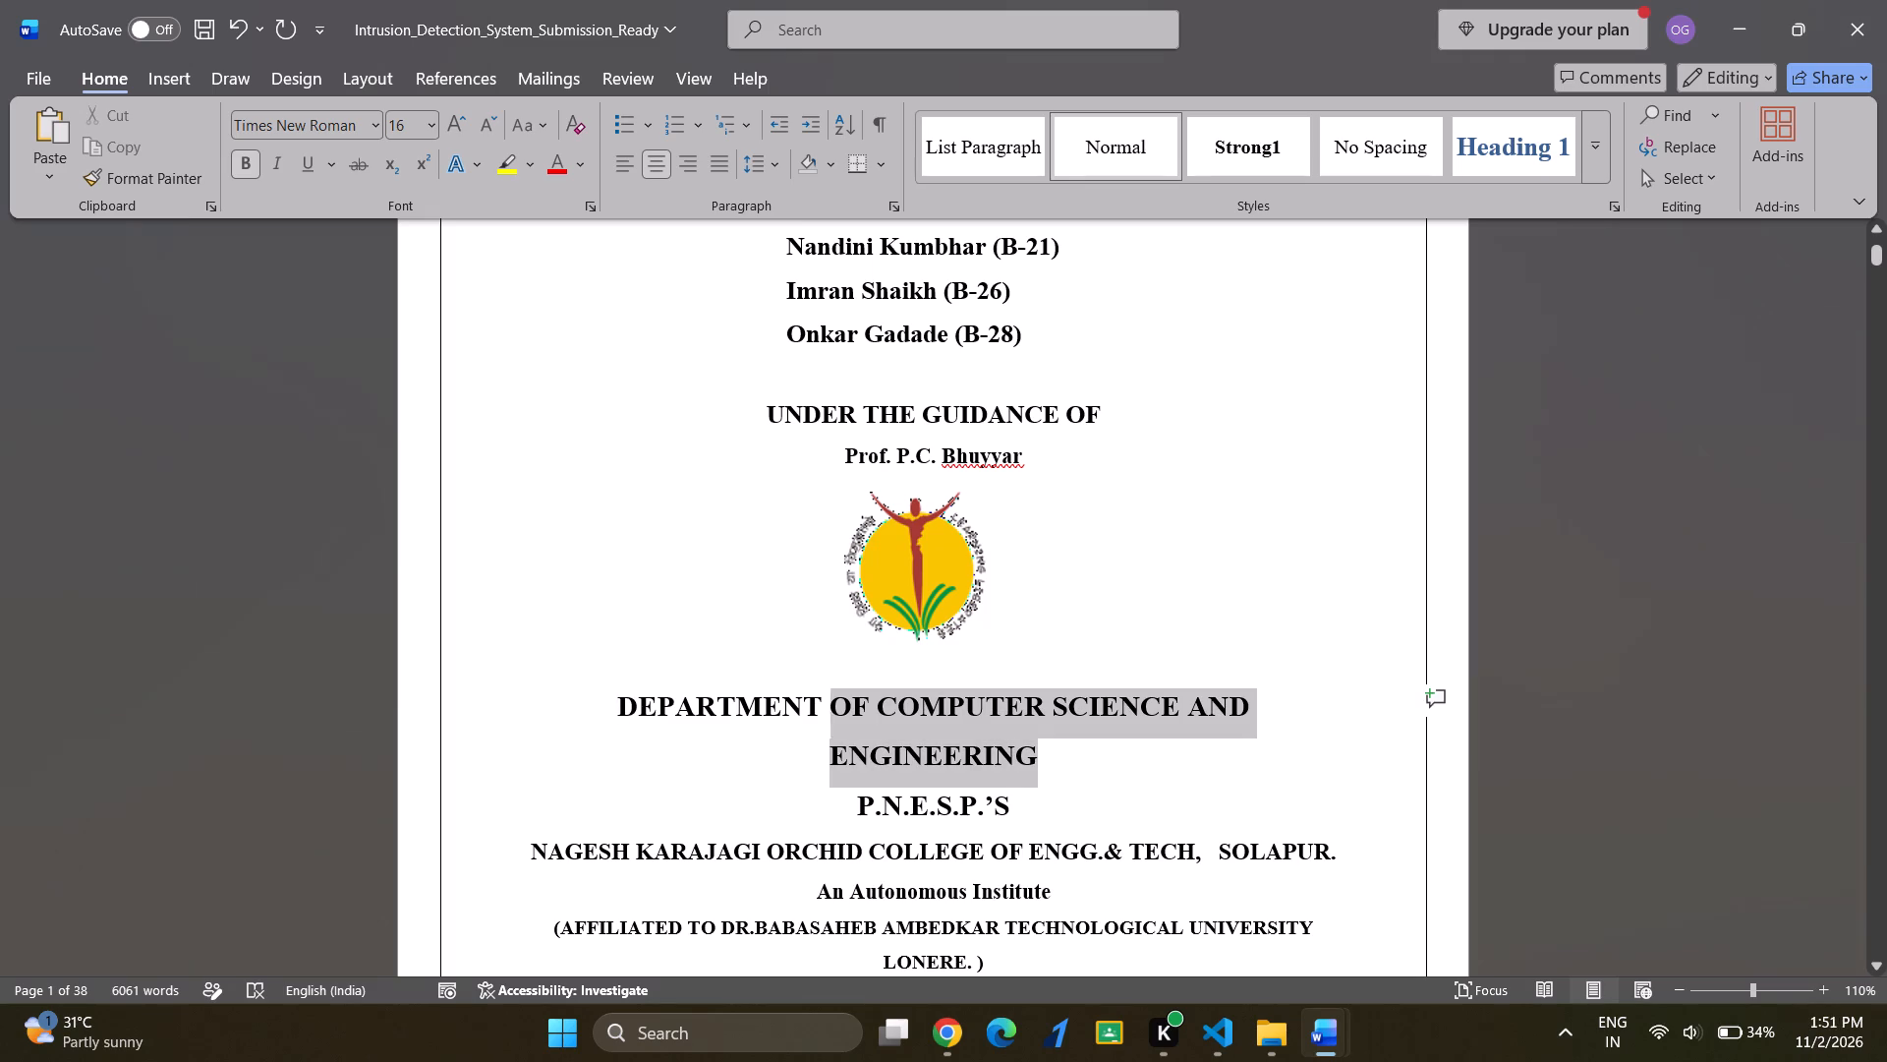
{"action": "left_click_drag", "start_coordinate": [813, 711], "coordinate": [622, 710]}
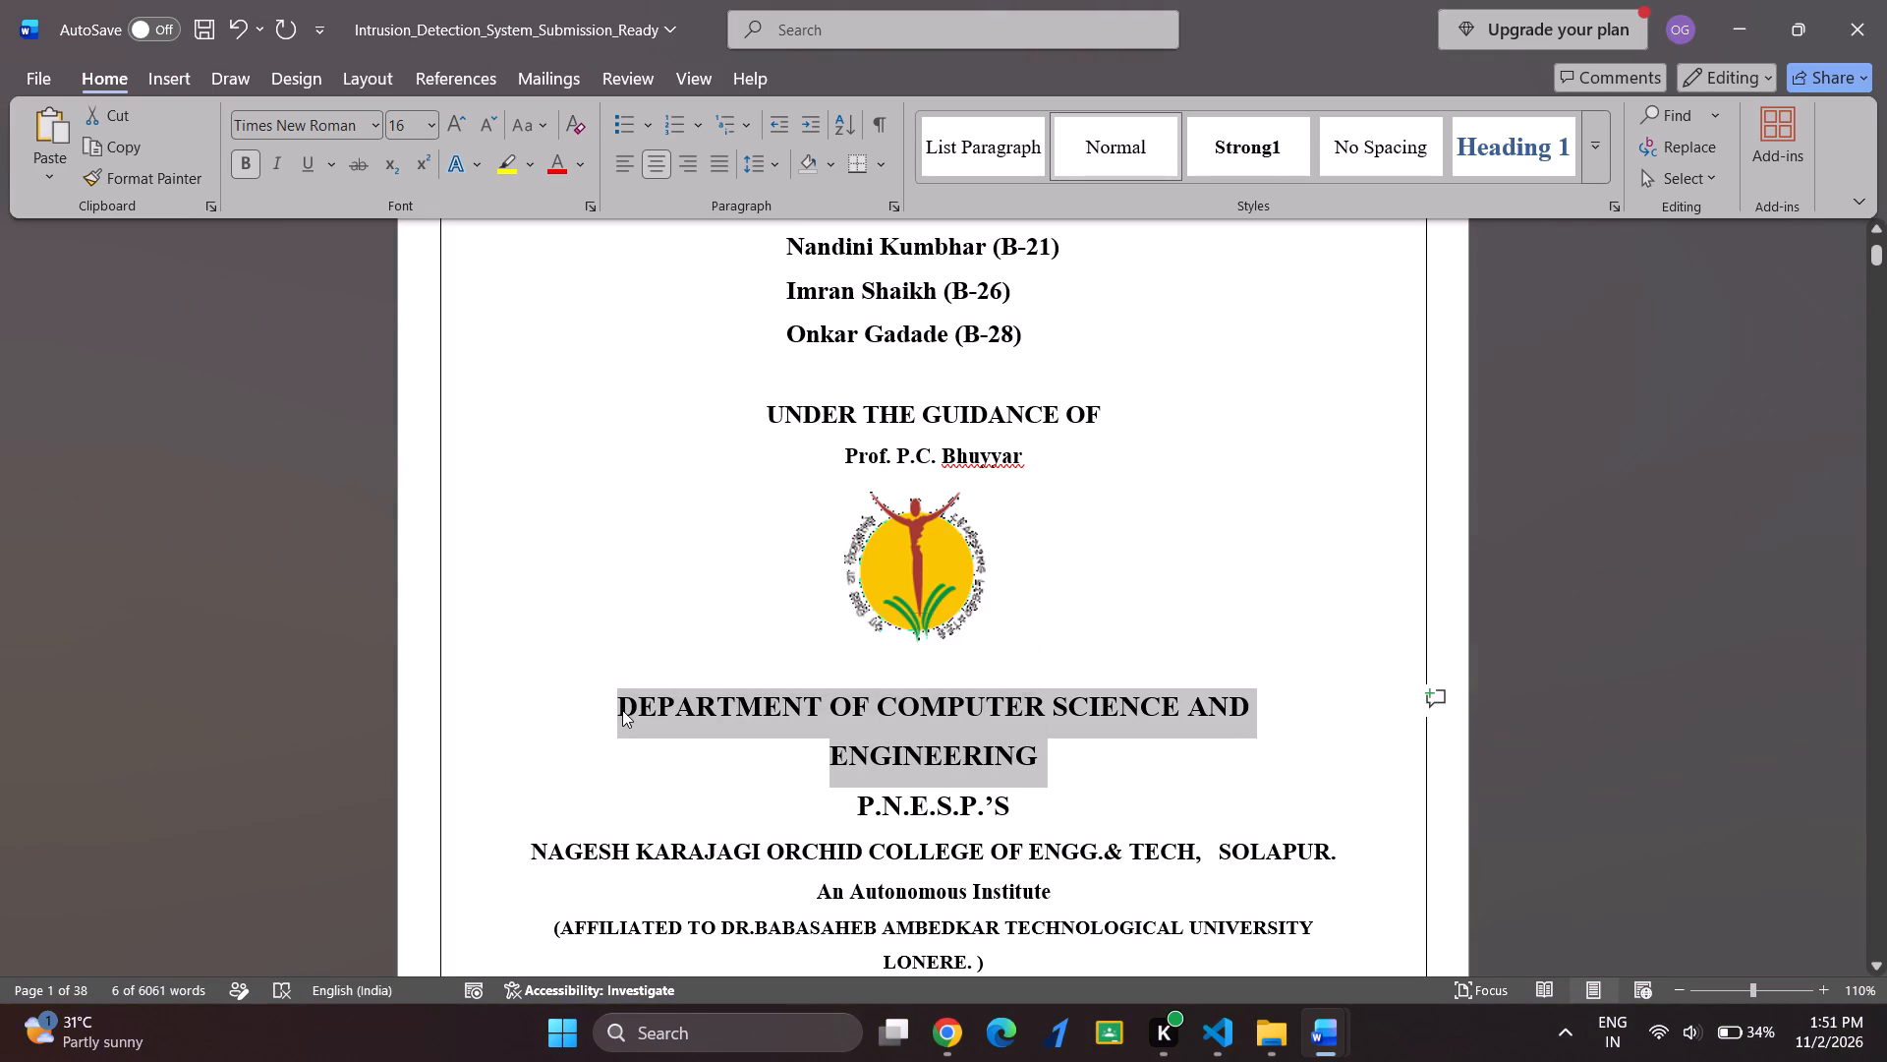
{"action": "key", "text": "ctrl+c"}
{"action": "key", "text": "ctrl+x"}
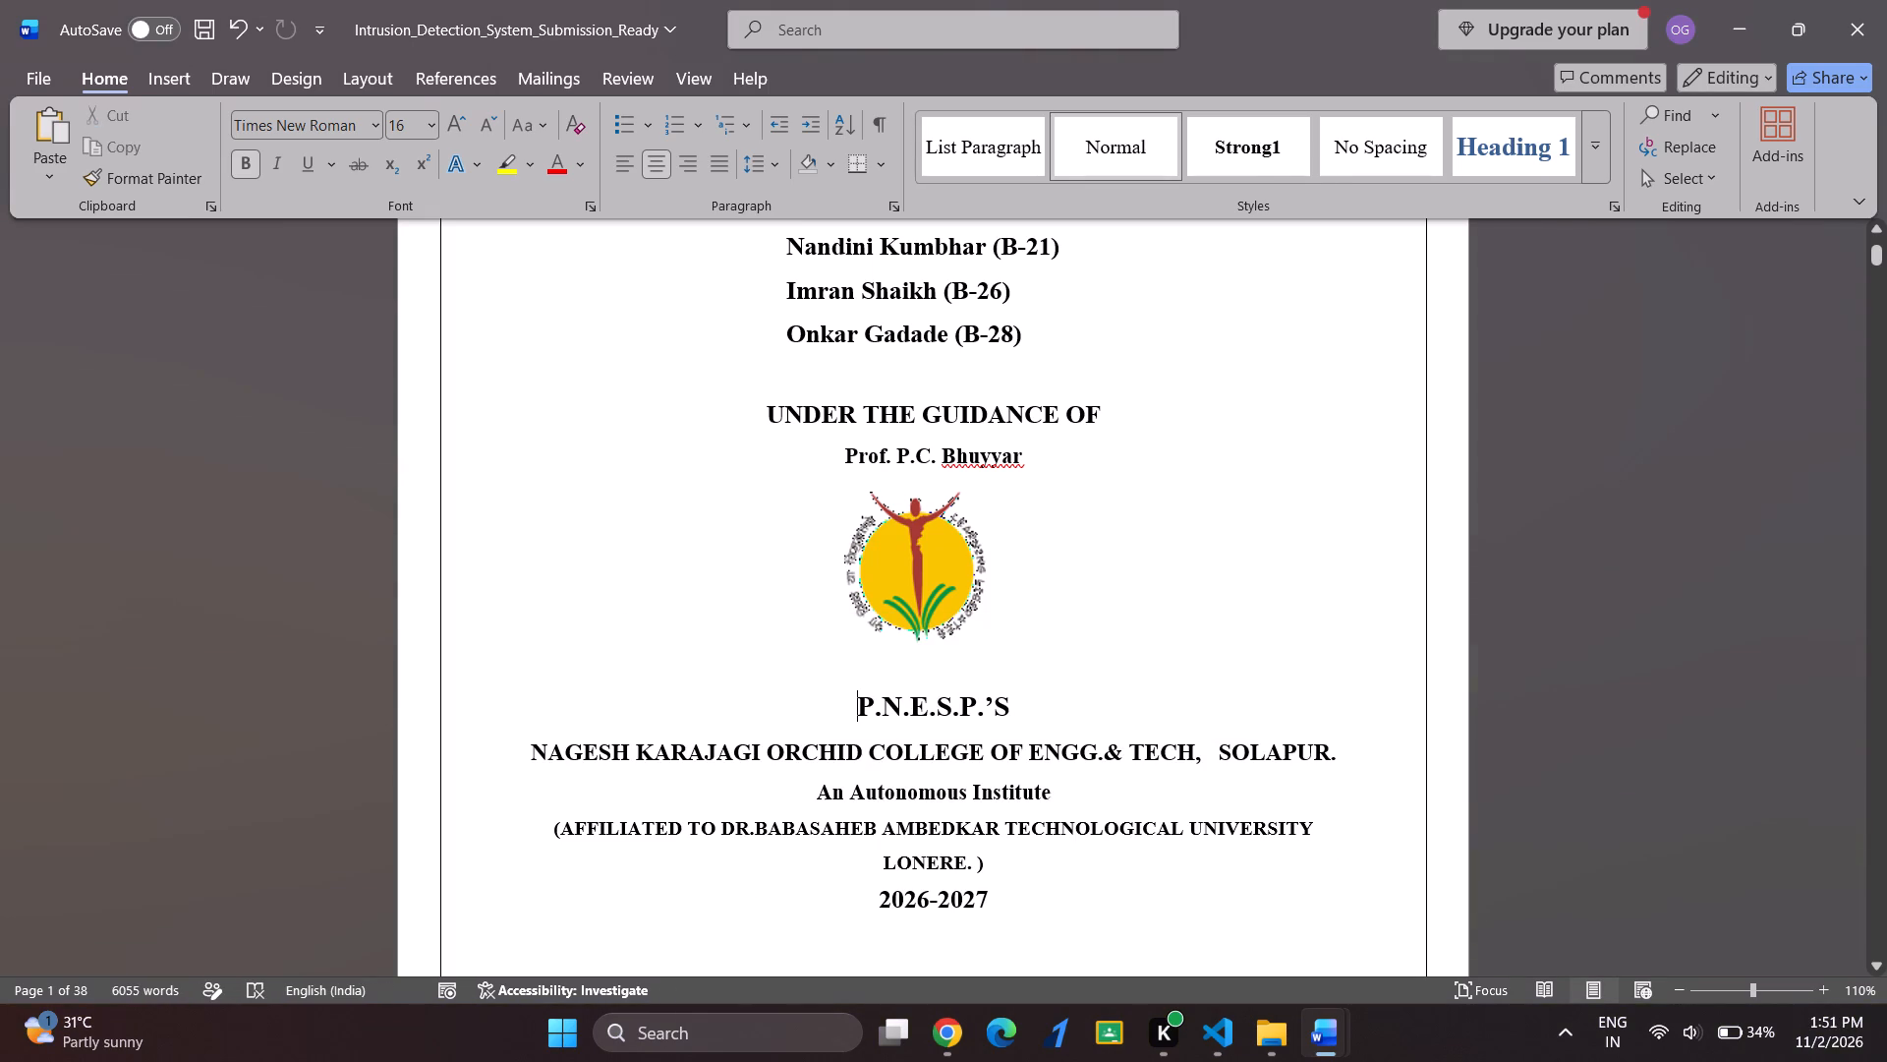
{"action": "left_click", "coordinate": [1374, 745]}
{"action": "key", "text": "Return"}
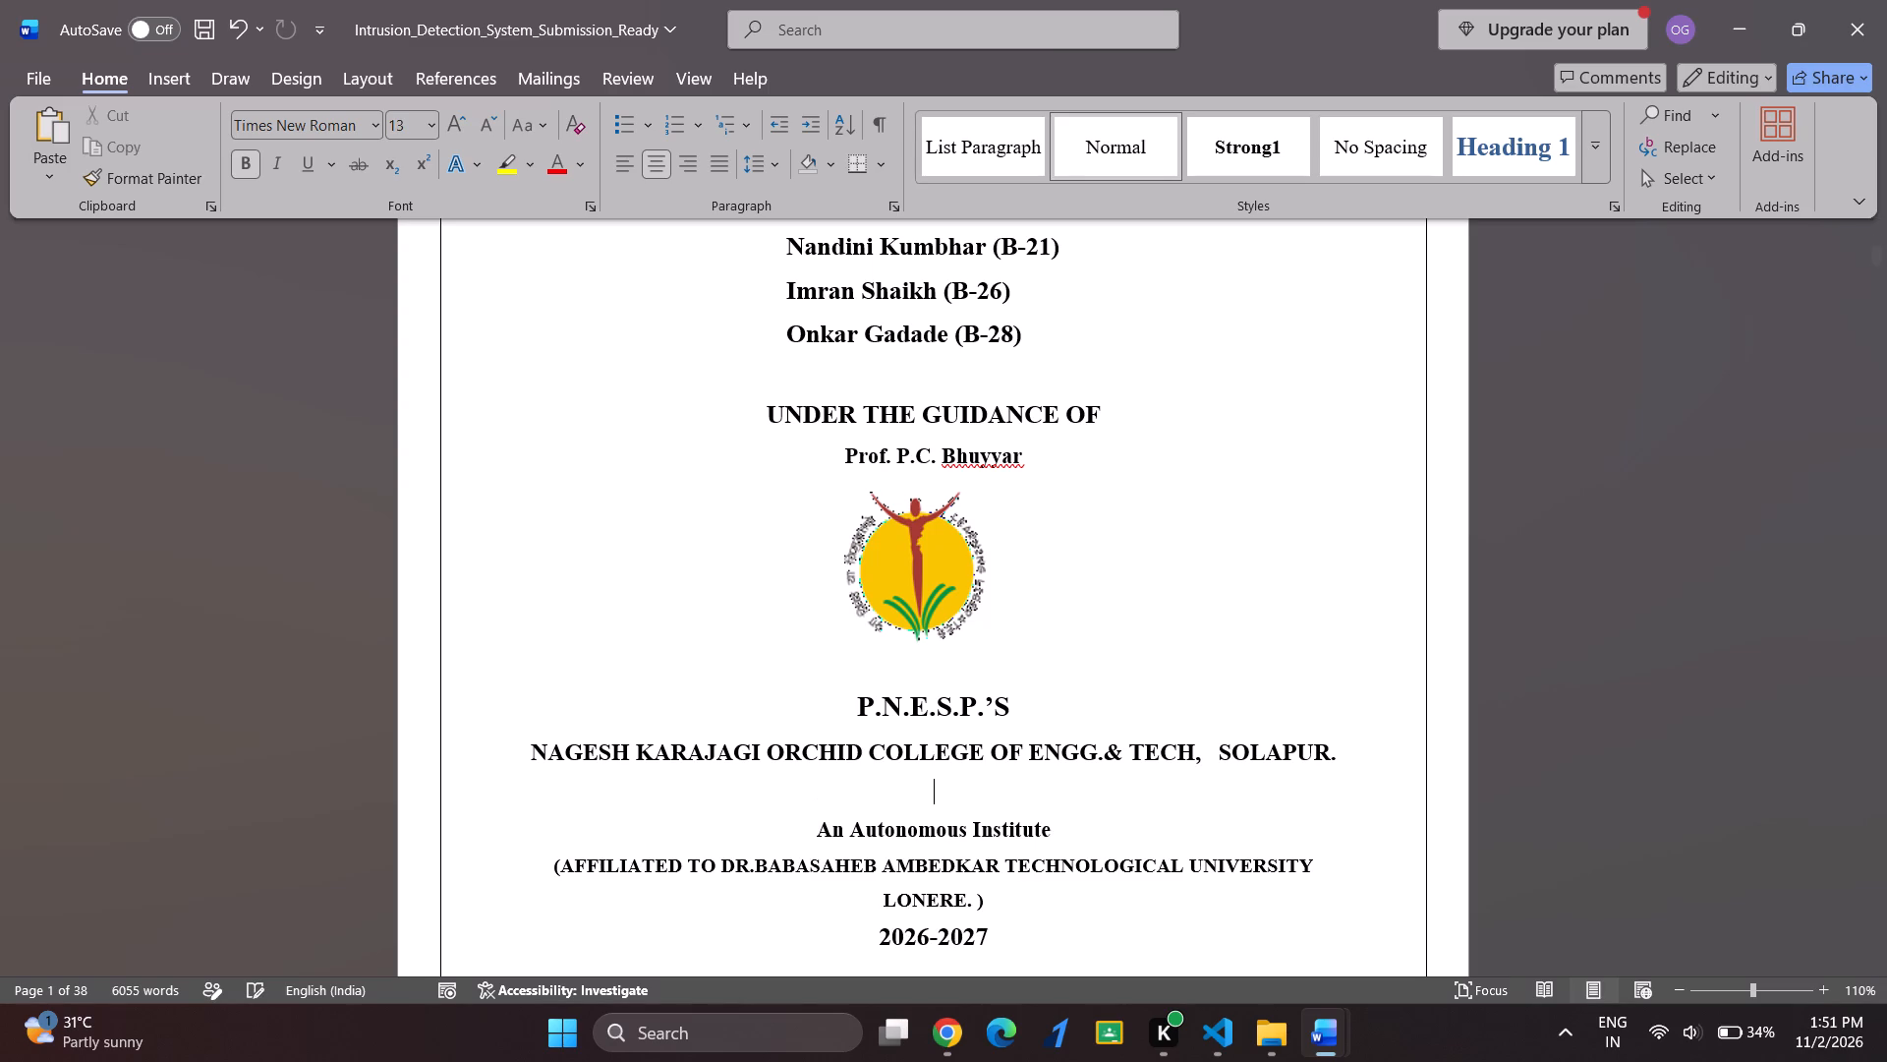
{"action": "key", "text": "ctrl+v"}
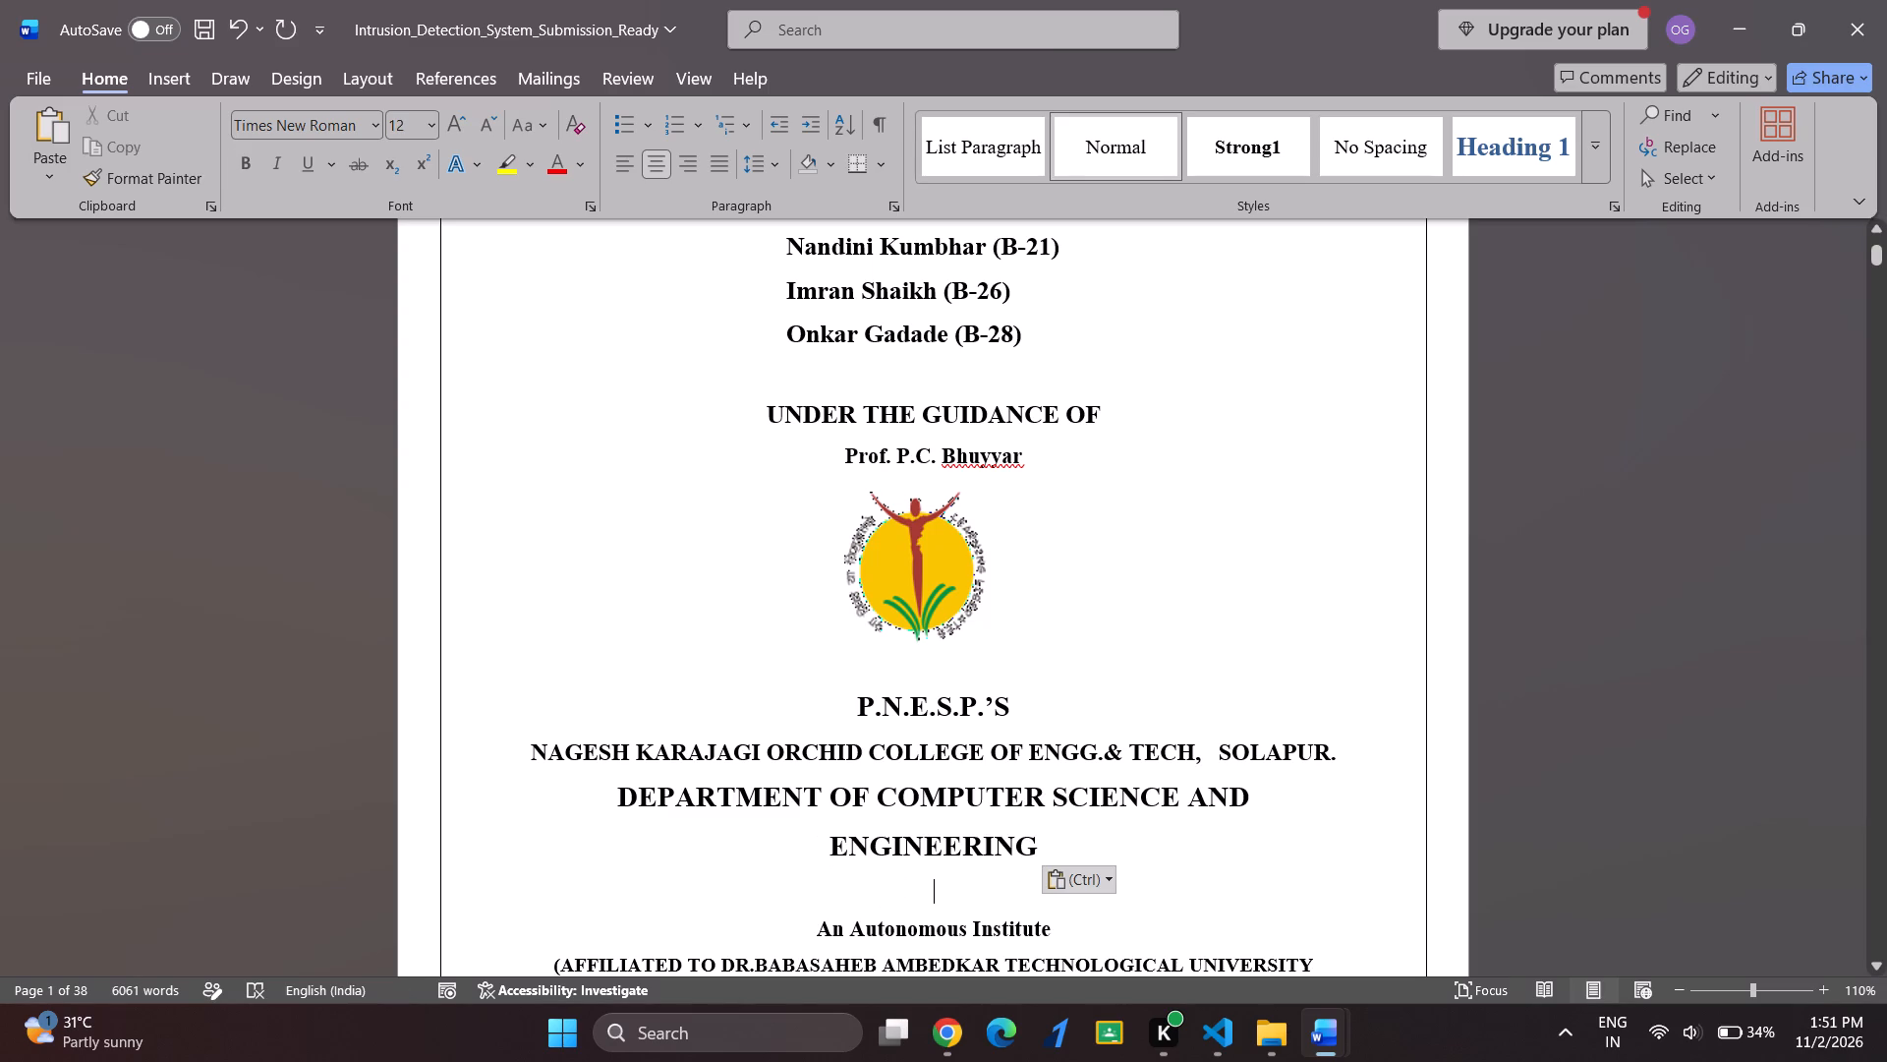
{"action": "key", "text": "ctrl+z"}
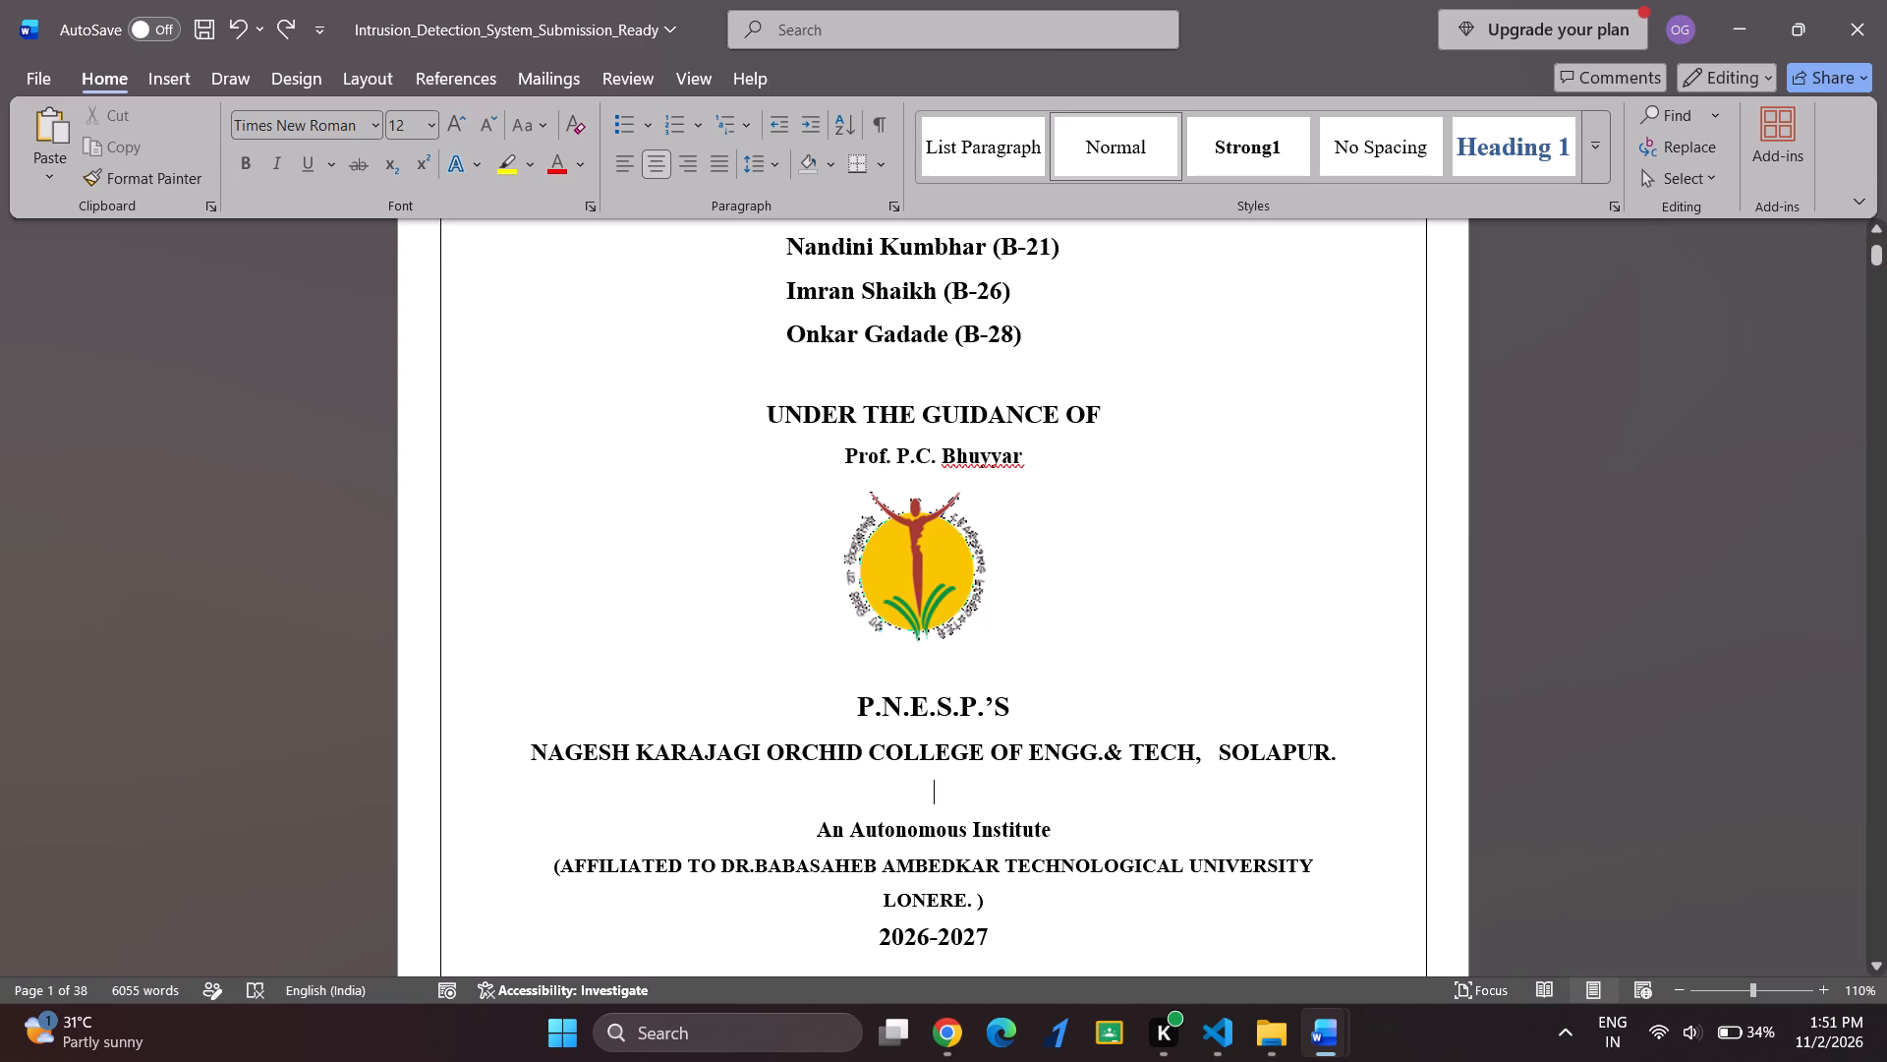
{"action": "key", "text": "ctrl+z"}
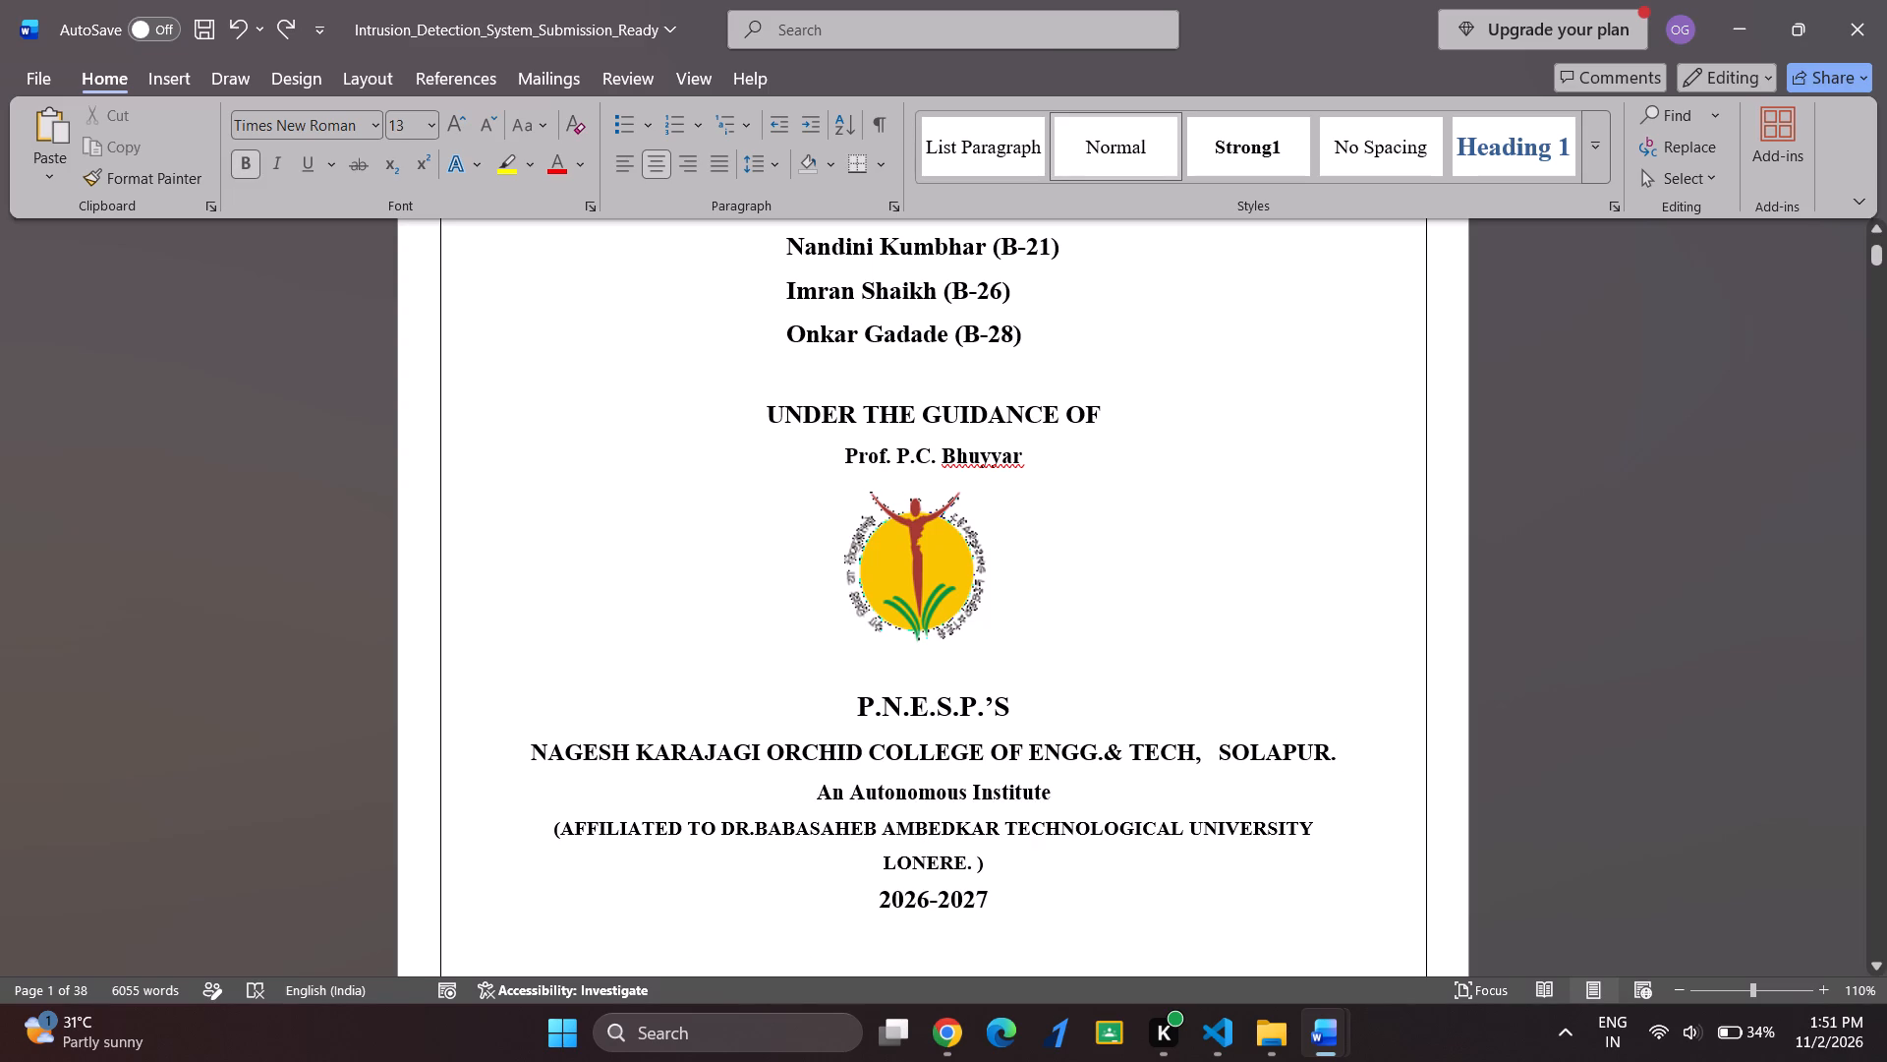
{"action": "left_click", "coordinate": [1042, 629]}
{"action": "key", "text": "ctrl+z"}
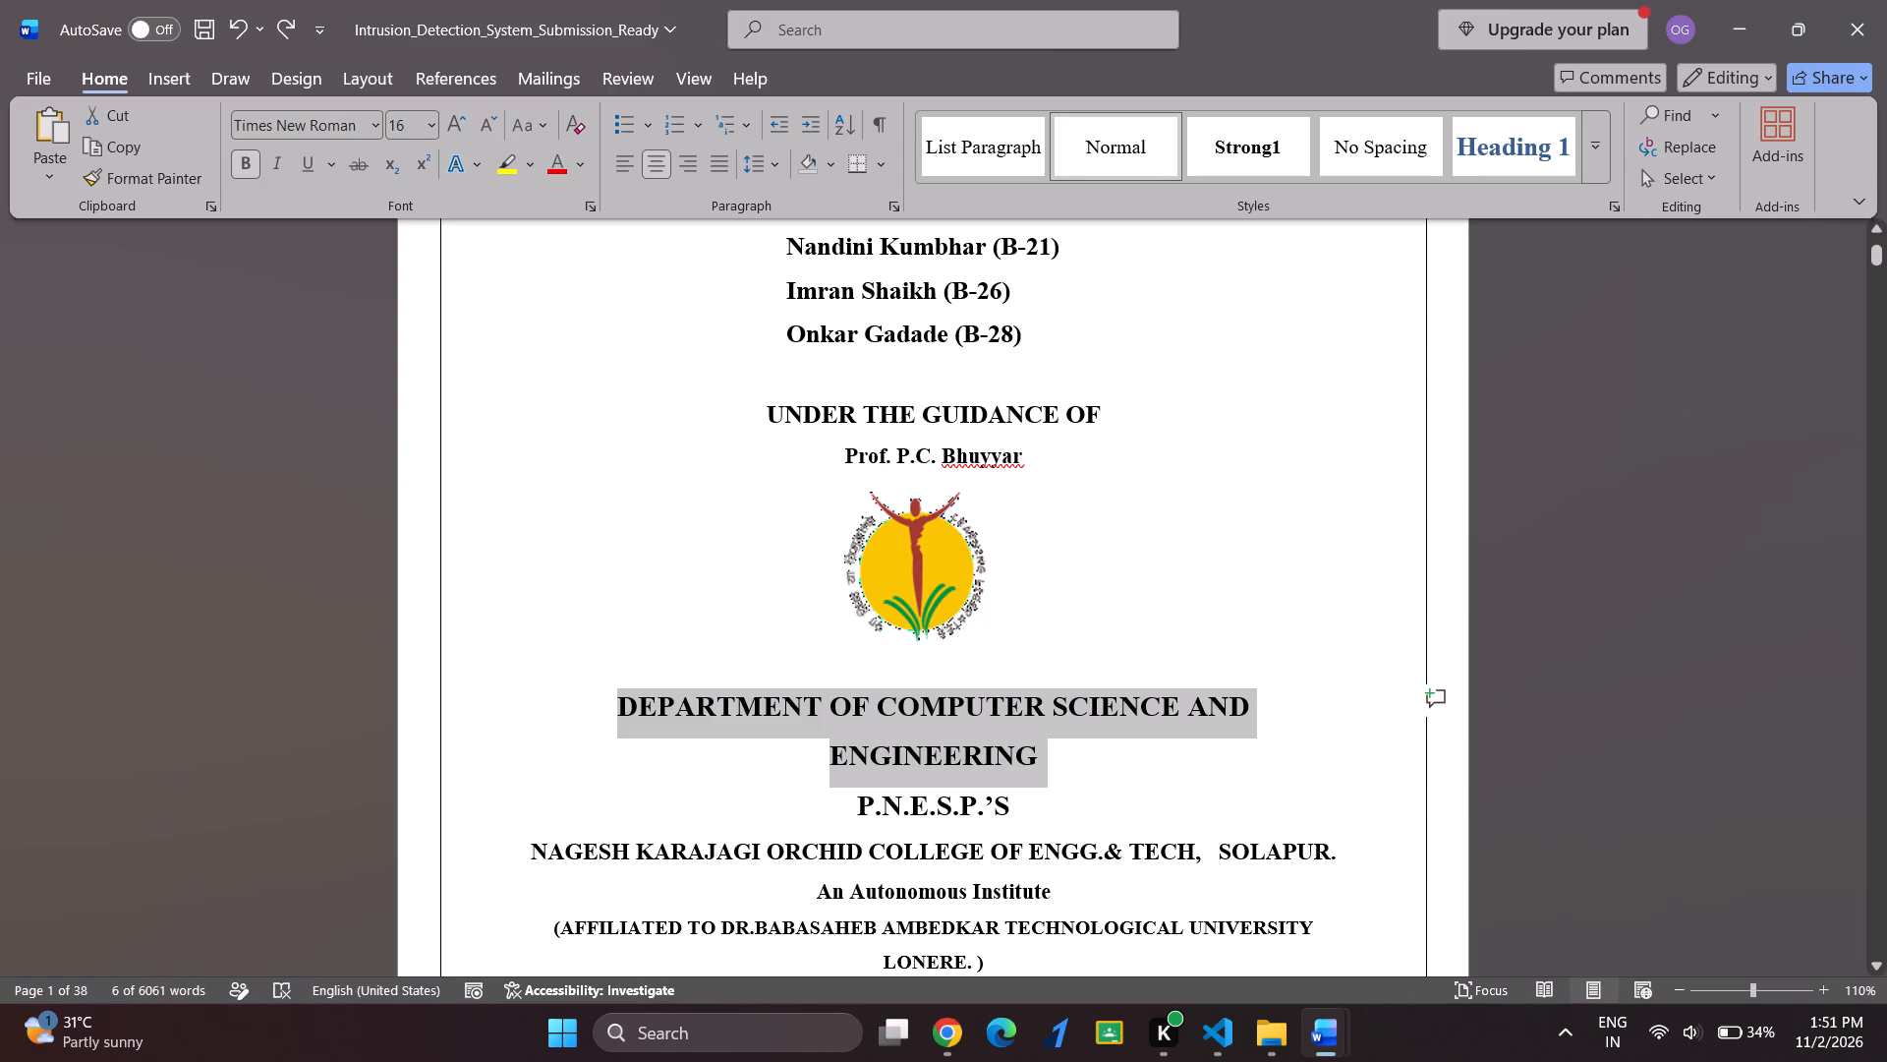
Reduce the cover page's department heading to 14 pt so that it fits on one line.
{"action": "left_click", "coordinate": [490, 130]}
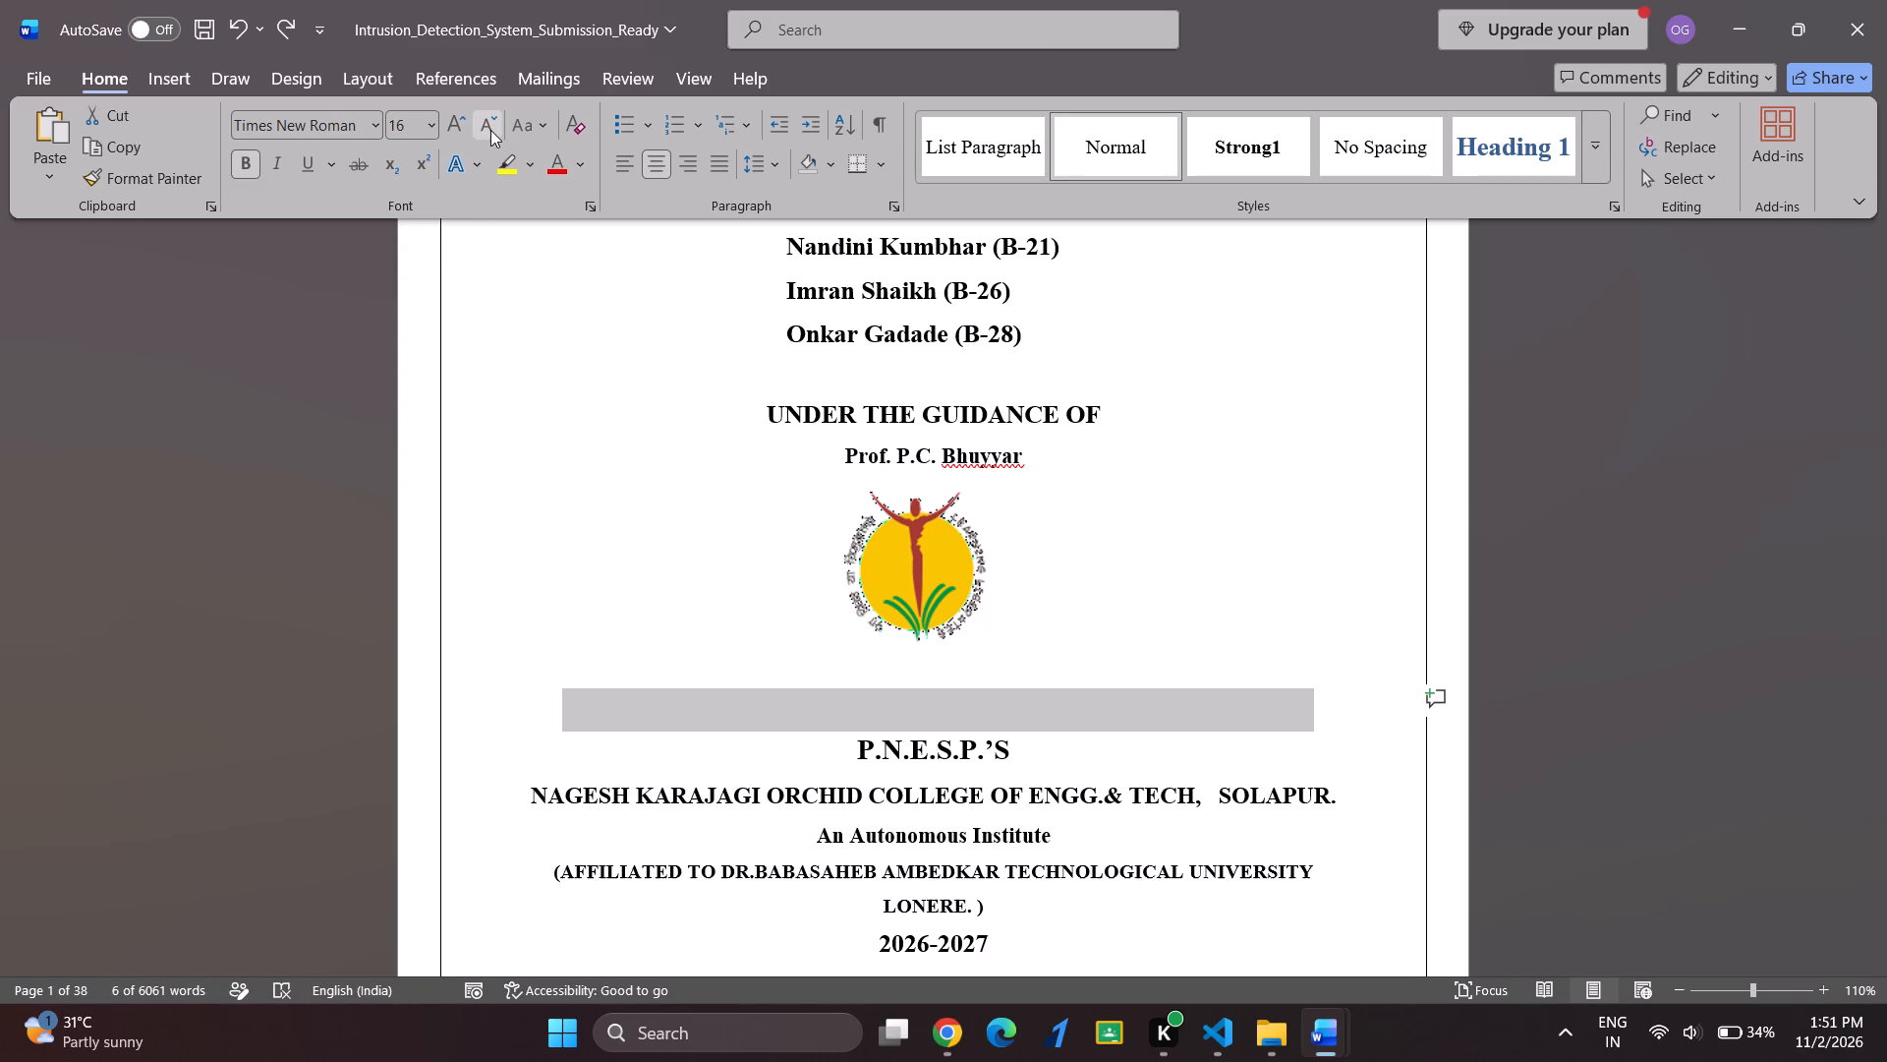
{"action": "left_click", "coordinate": [813, 701]}
Insert six blank lines between the university affiliation text and "2026-2027" on the cover page.
{"action": "scroll", "coordinate": [895, 774], "scroll_direction": "down", "scroll_amount": 1}
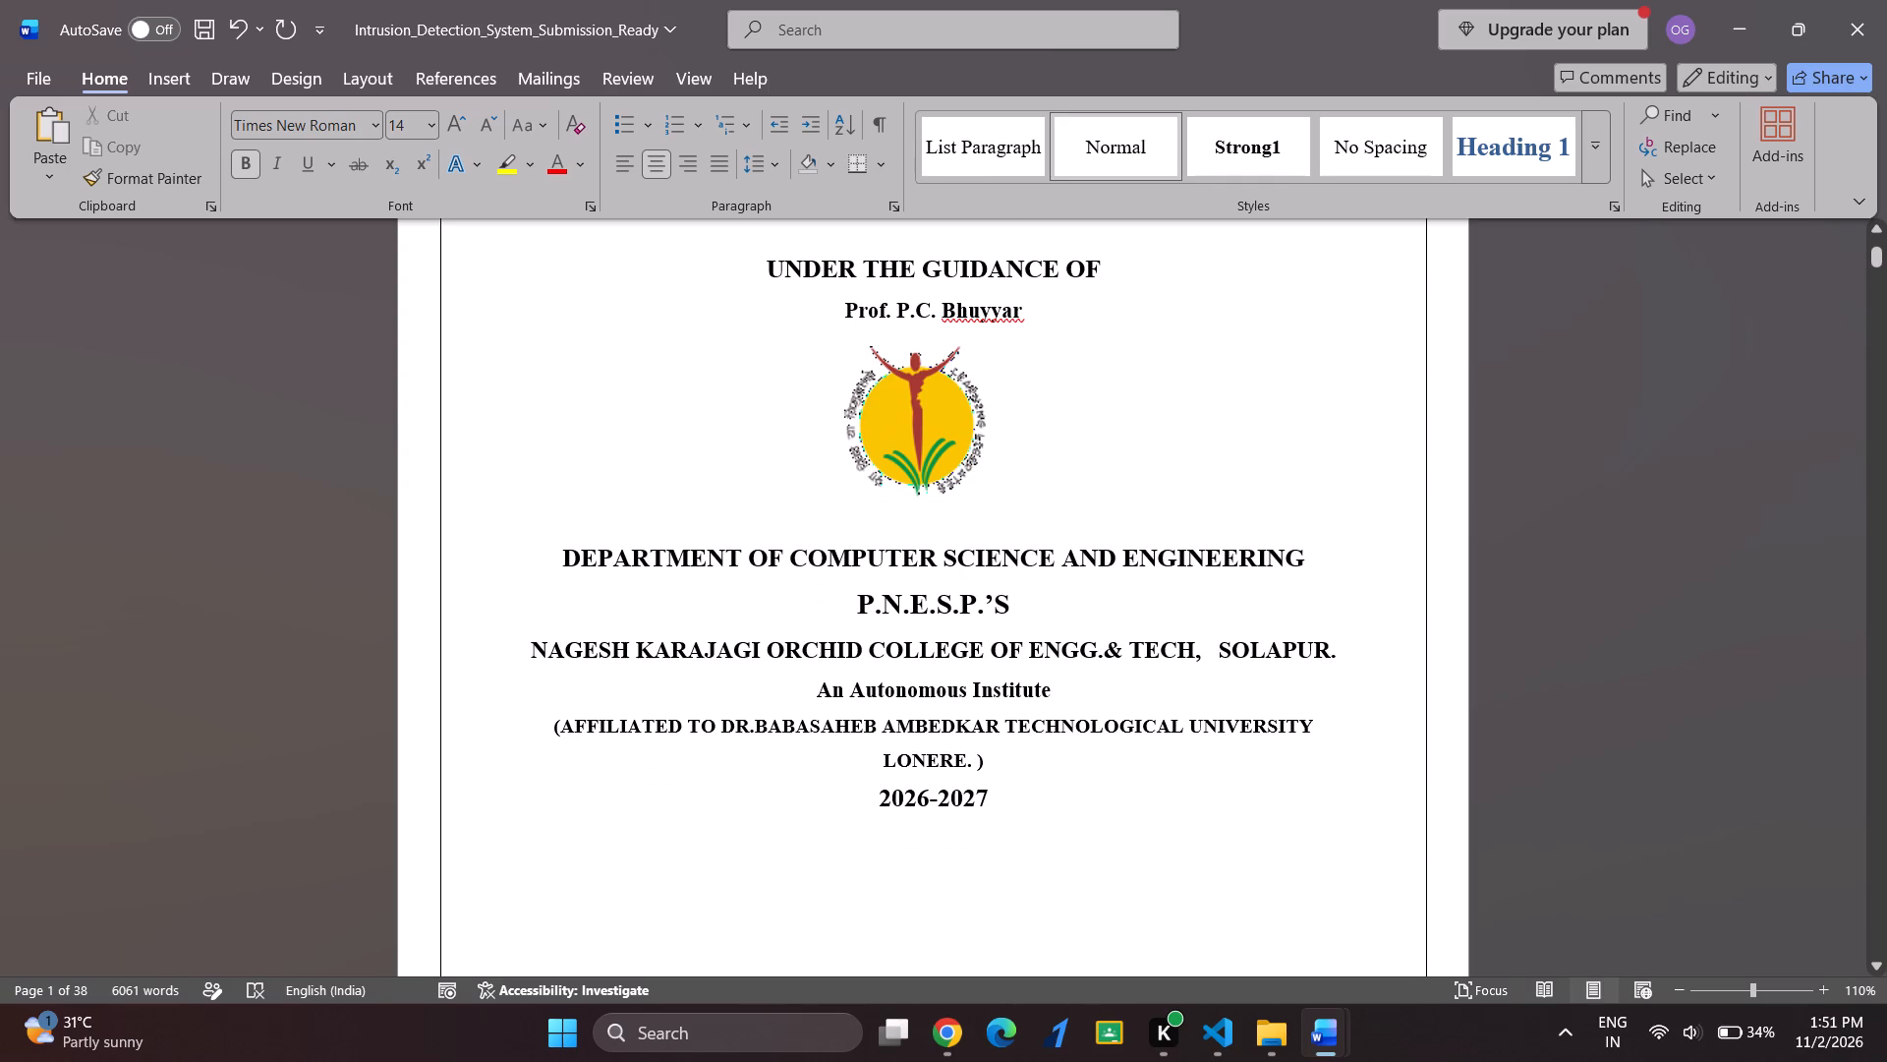
{"action": "scroll", "coordinate": [895, 774], "scroll_direction": "down", "scroll_amount": 1}
{"action": "left_click", "coordinate": [1012, 762]}
{"action": "key", "text": "Return"}
{"action": "key", "text": "Return"}
{"action": "key", "text": "Return"}
{"action": "scroll", "coordinate": [1012, 762], "scroll_direction": "down", "scroll_amount": 2}
{"action": "key", "text": "Return"}
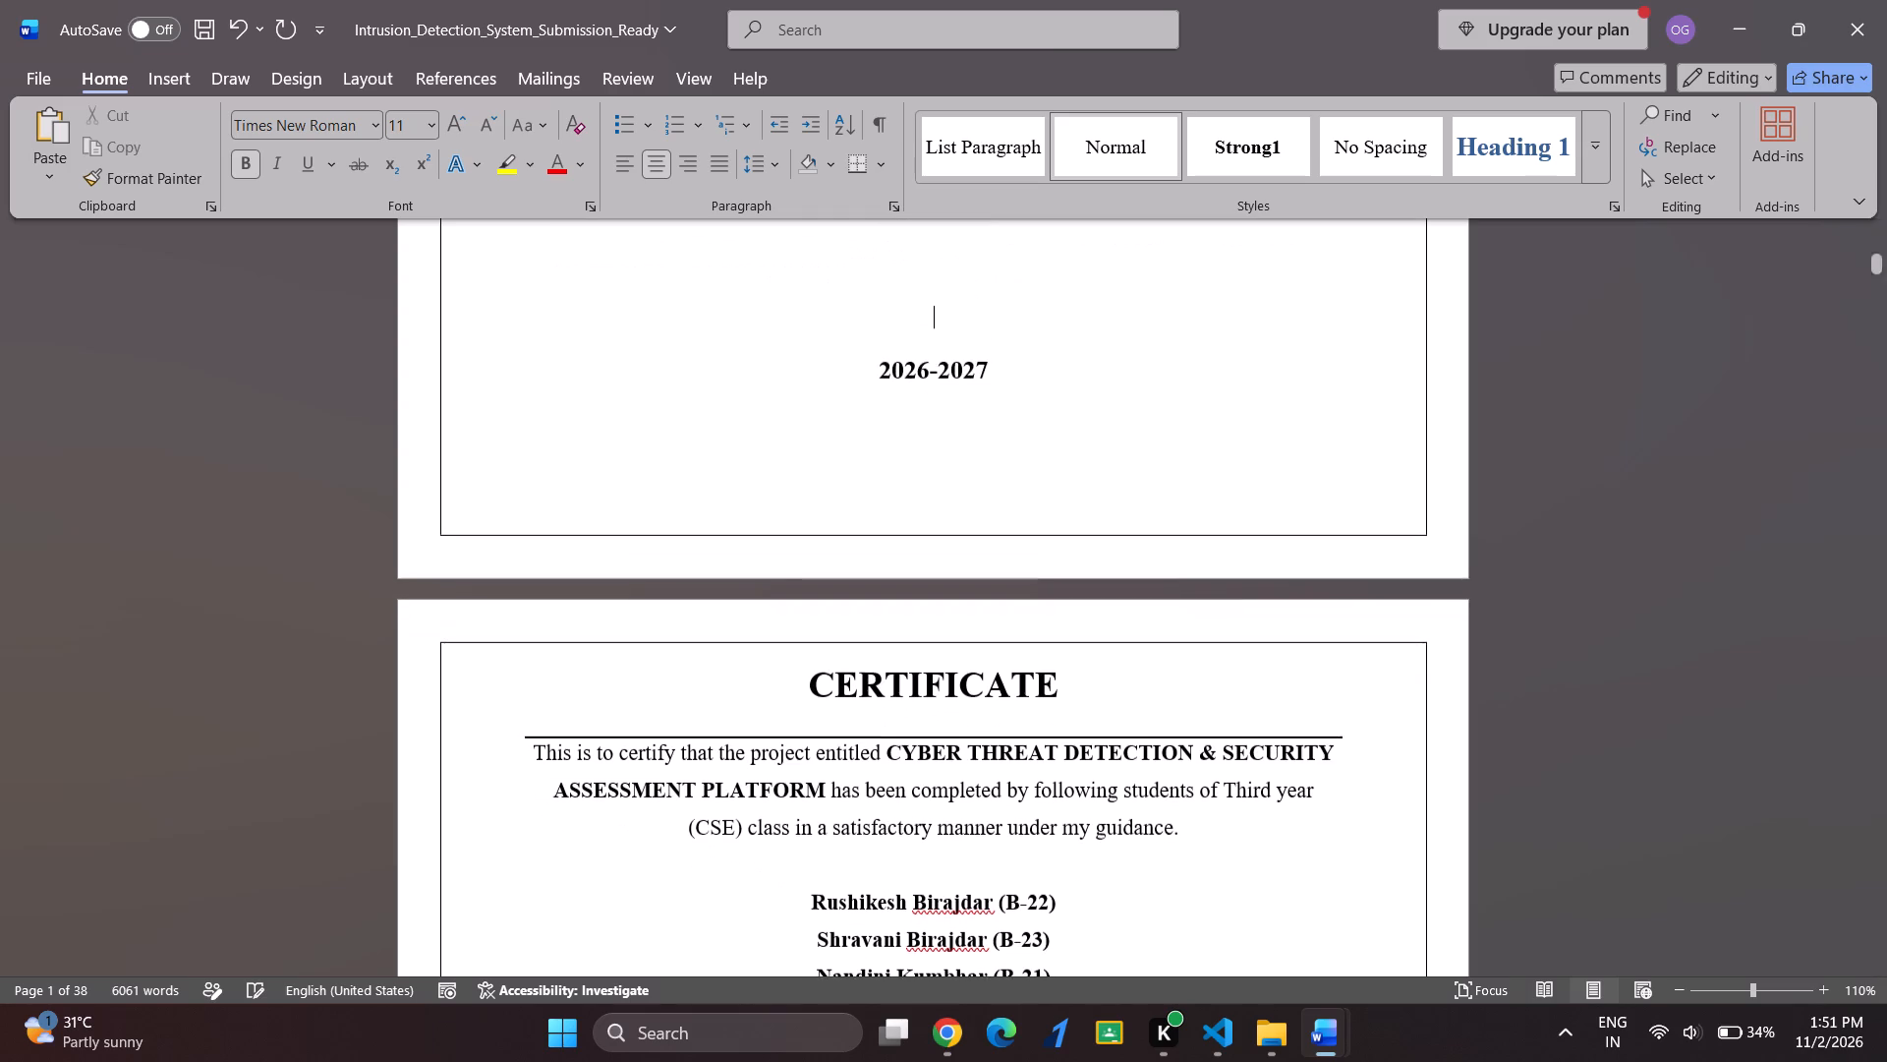
{"action": "key", "text": "Return"}
{"action": "key", "text": "Return"}
Review the cover page layout against the certificate page and check the logo on each.
{"action": "scroll", "coordinate": [1022, 774], "scroll_direction": "up", "scroll_amount": 6}
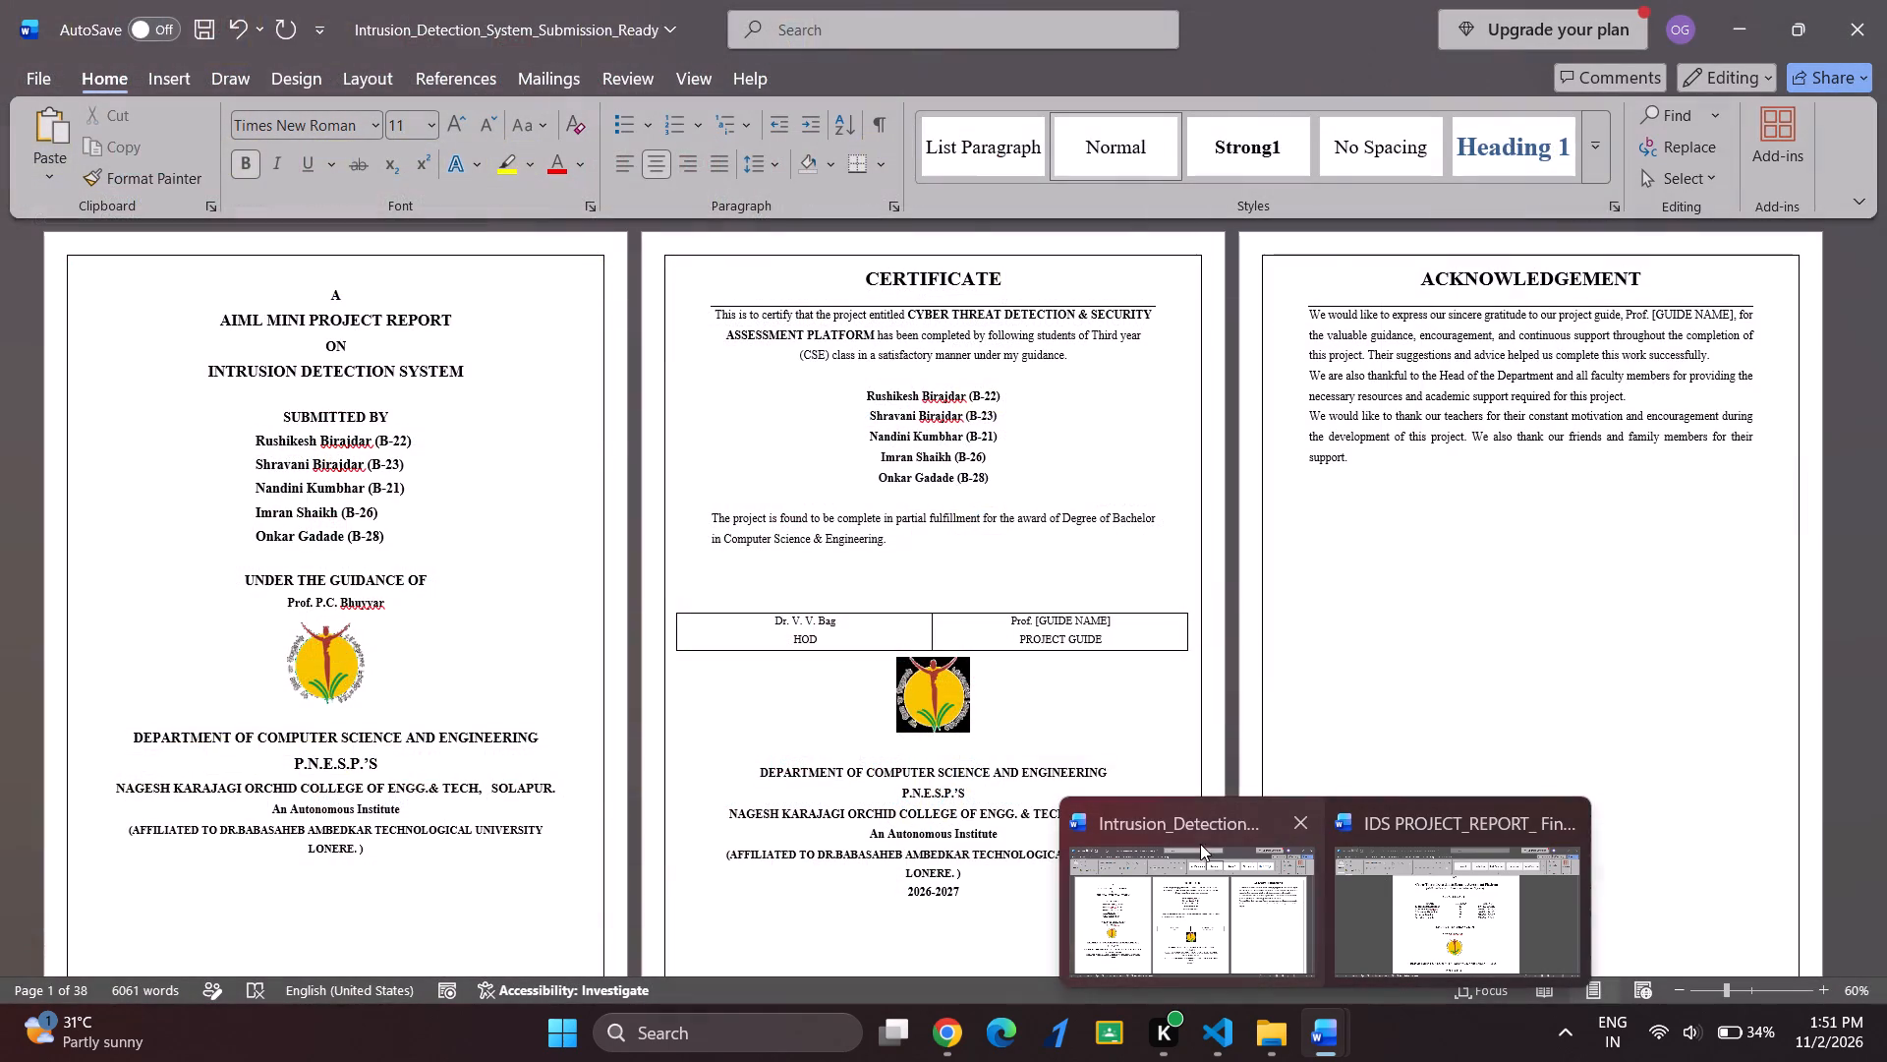
{"action": "left_click", "coordinate": [1207, 861]}
{"action": "scroll", "coordinate": [772, 668], "scroll_direction": "down", "scroll_amount": 1}
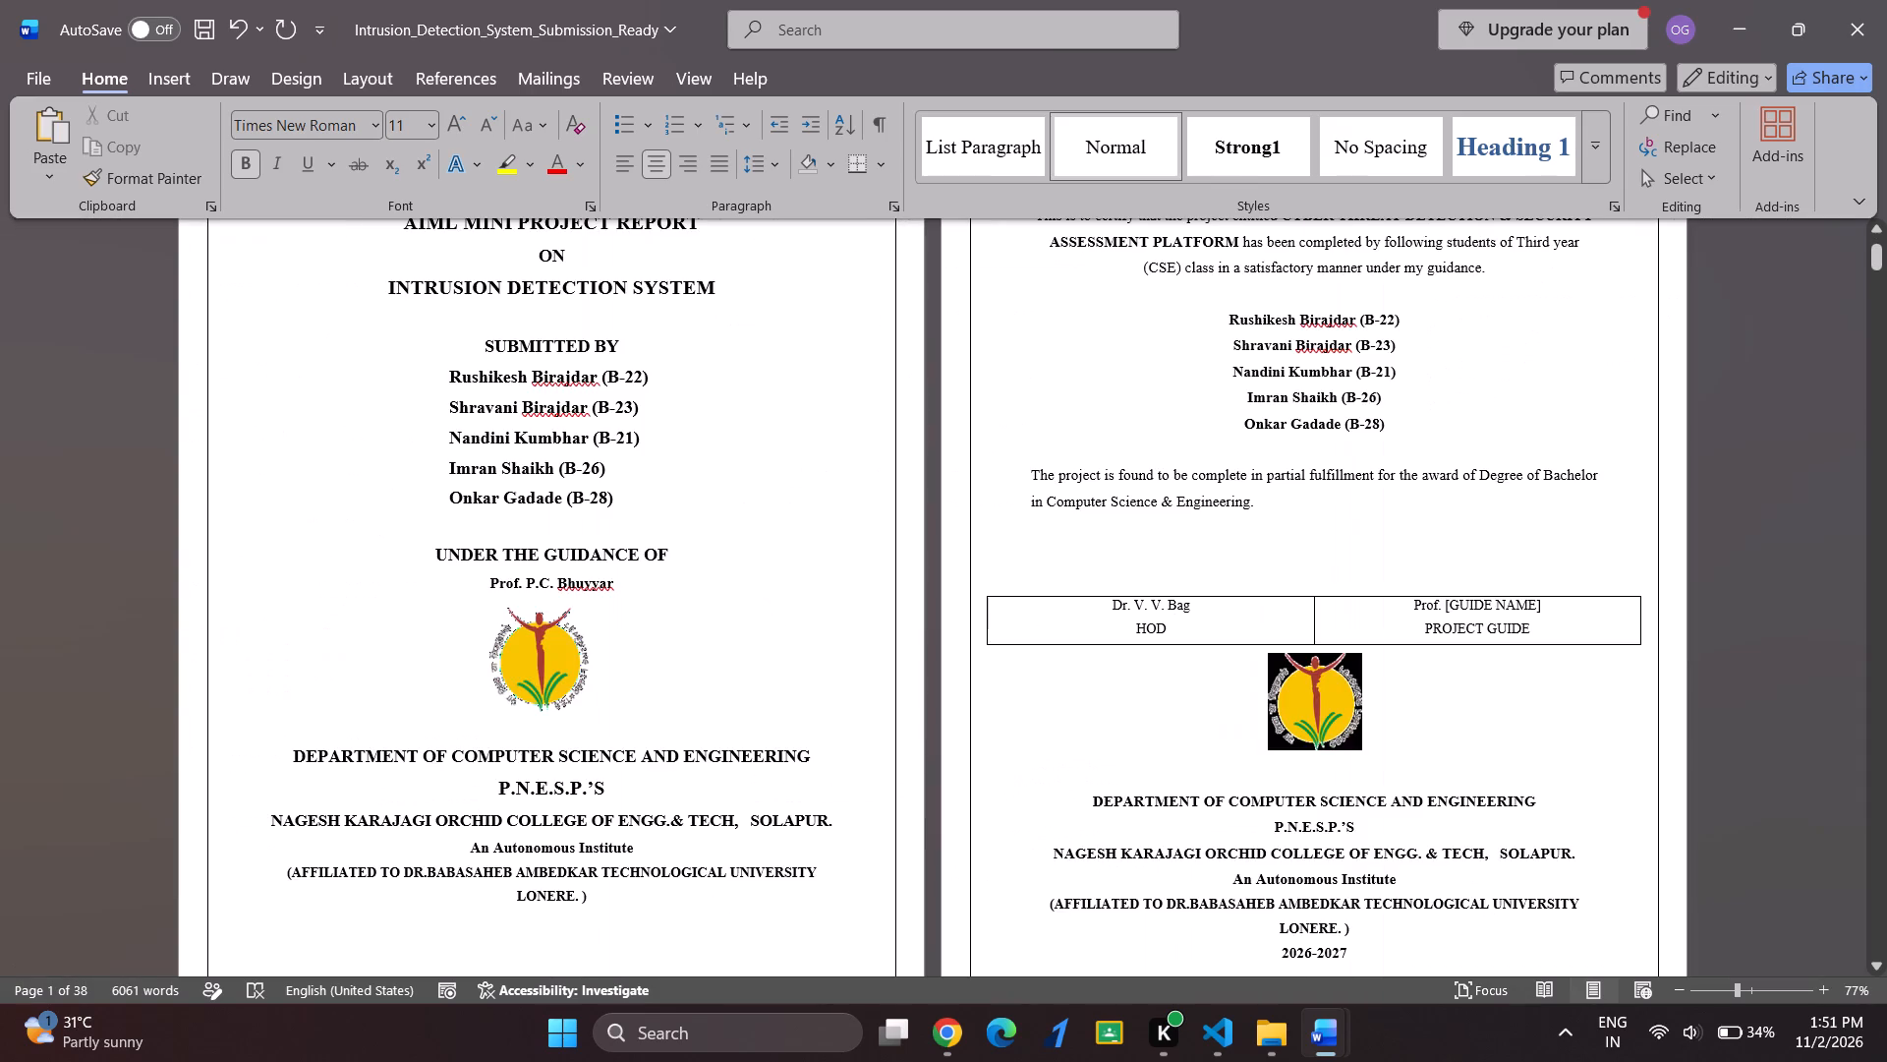
{"action": "scroll", "coordinate": [852, 737], "scroll_direction": "up", "scroll_amount": 4}
{"action": "scroll", "coordinate": [702, 663], "scroll_direction": "down", "scroll_amount": 2}
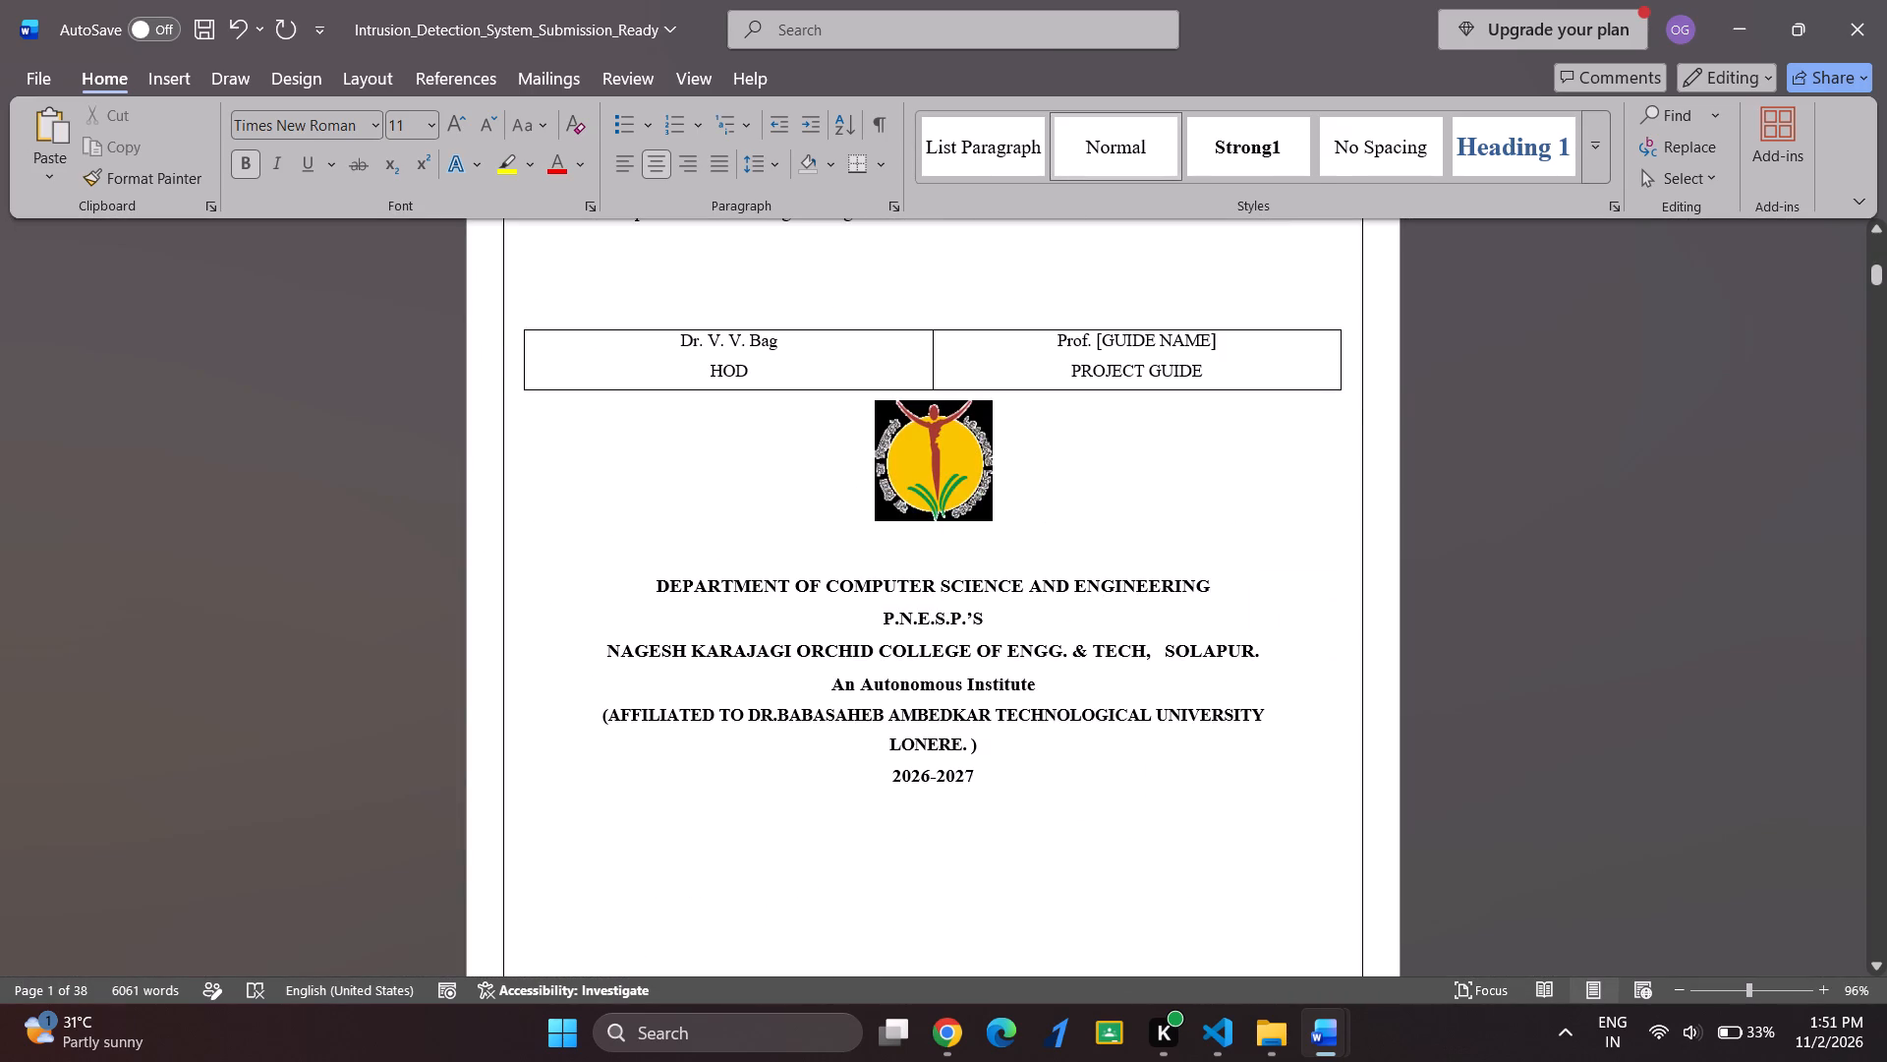
{"action": "scroll", "coordinate": [760, 483], "scroll_direction": "up", "scroll_amount": 1}
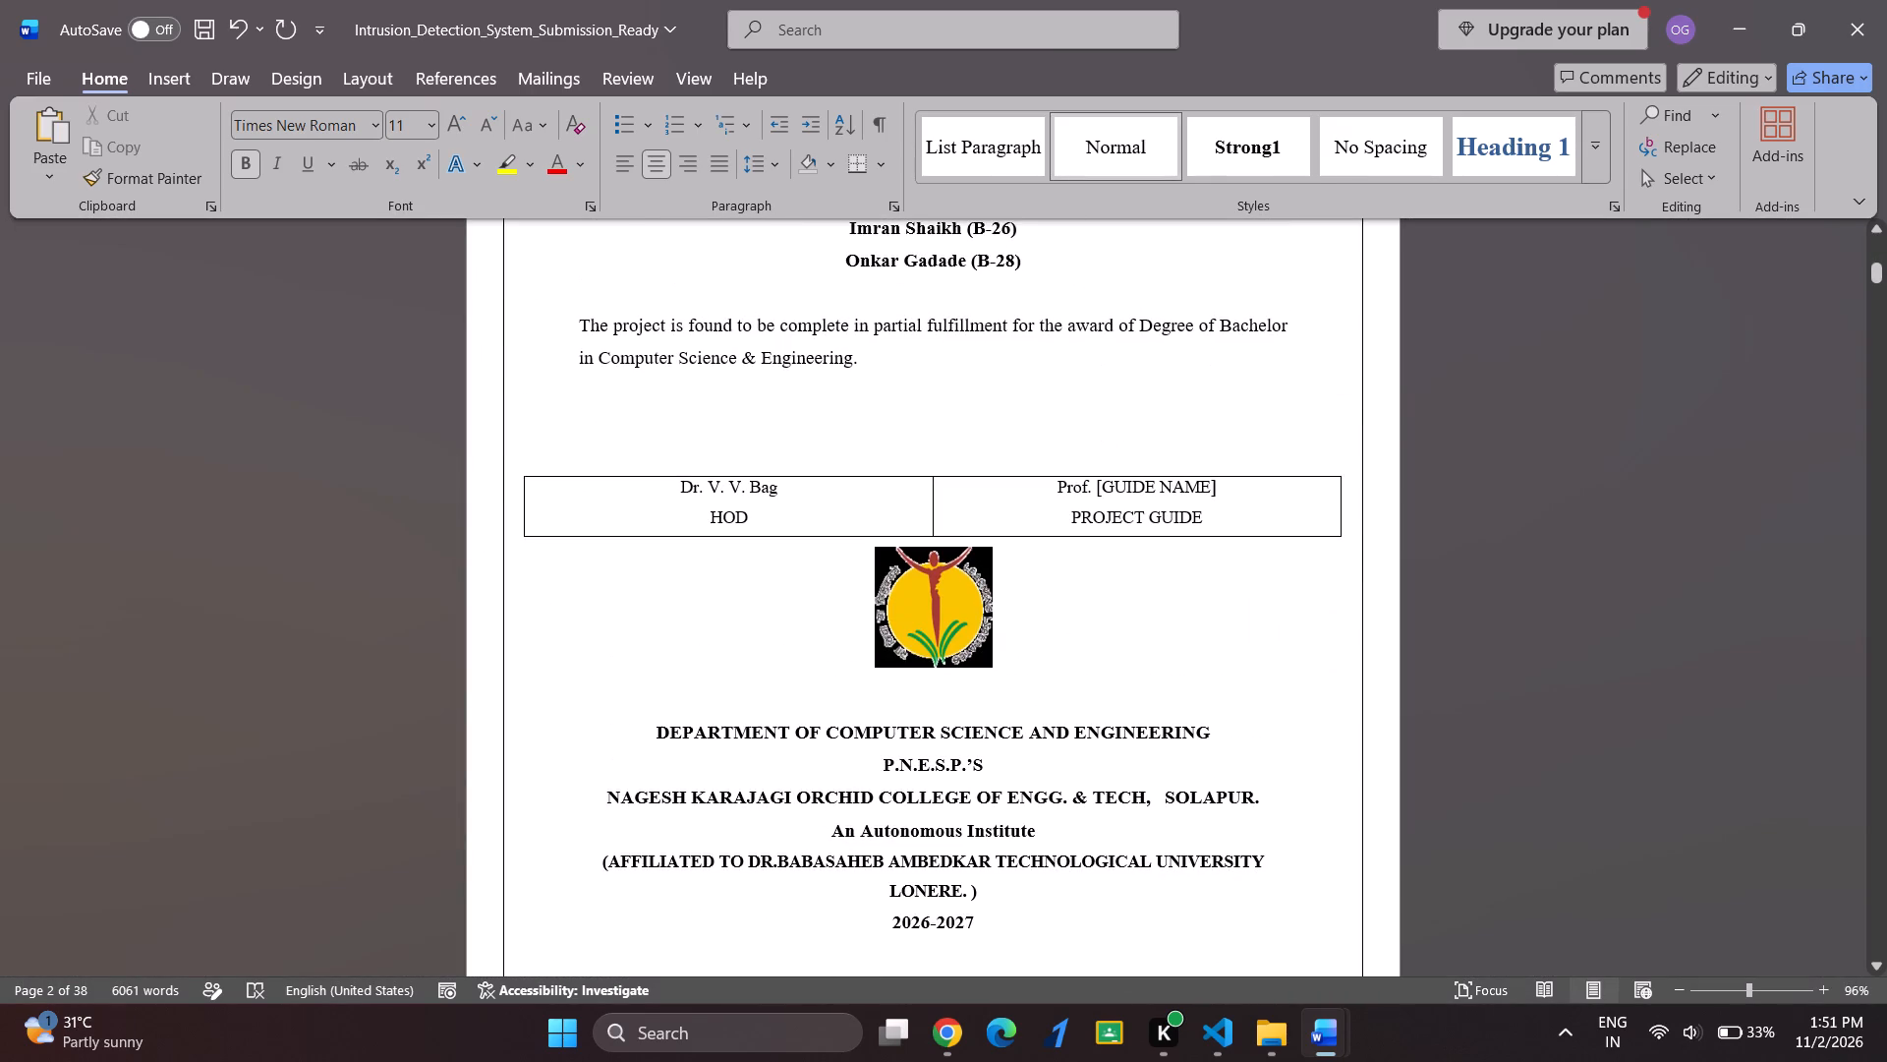
{"action": "left_click", "coordinate": [892, 579]}
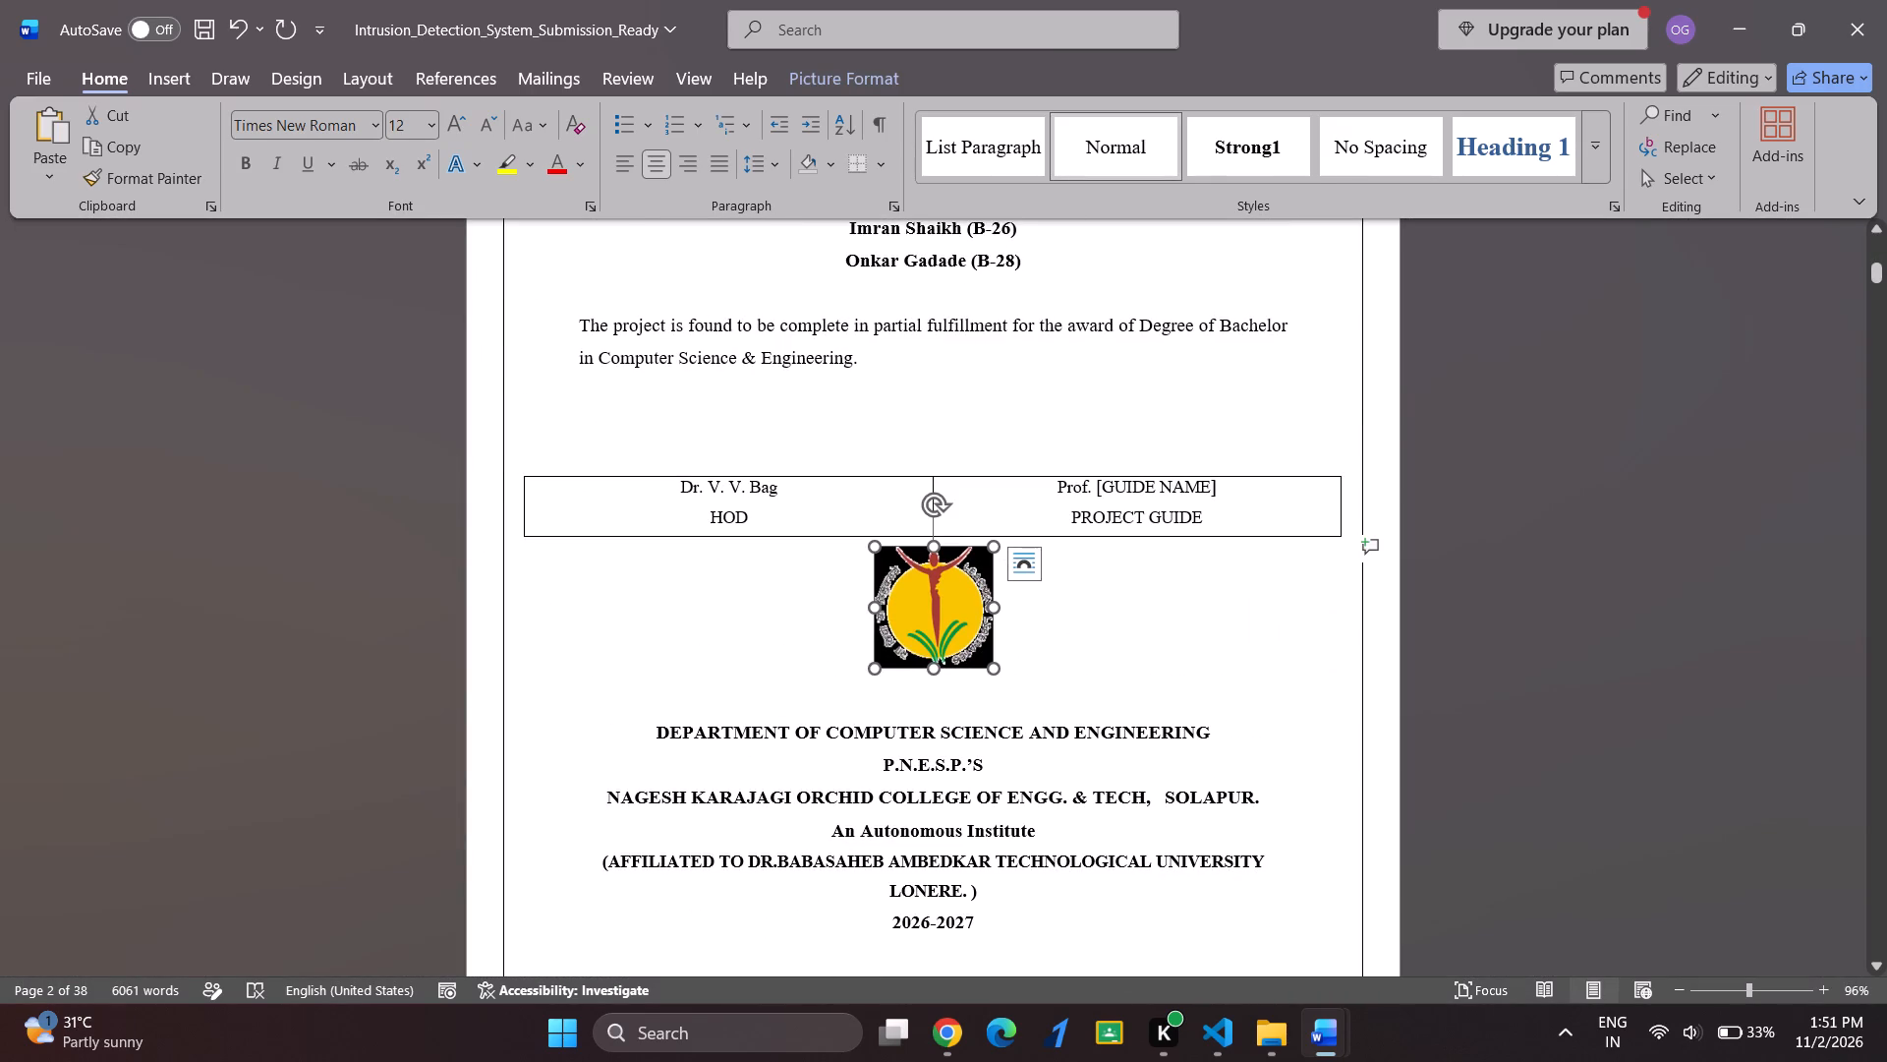
{"action": "scroll", "coordinate": [1063, 815], "scroll_direction": "up", "scroll_amount": 7}
{"action": "scroll", "coordinate": [1063, 815], "scroll_direction": "down", "scroll_amount": 1}
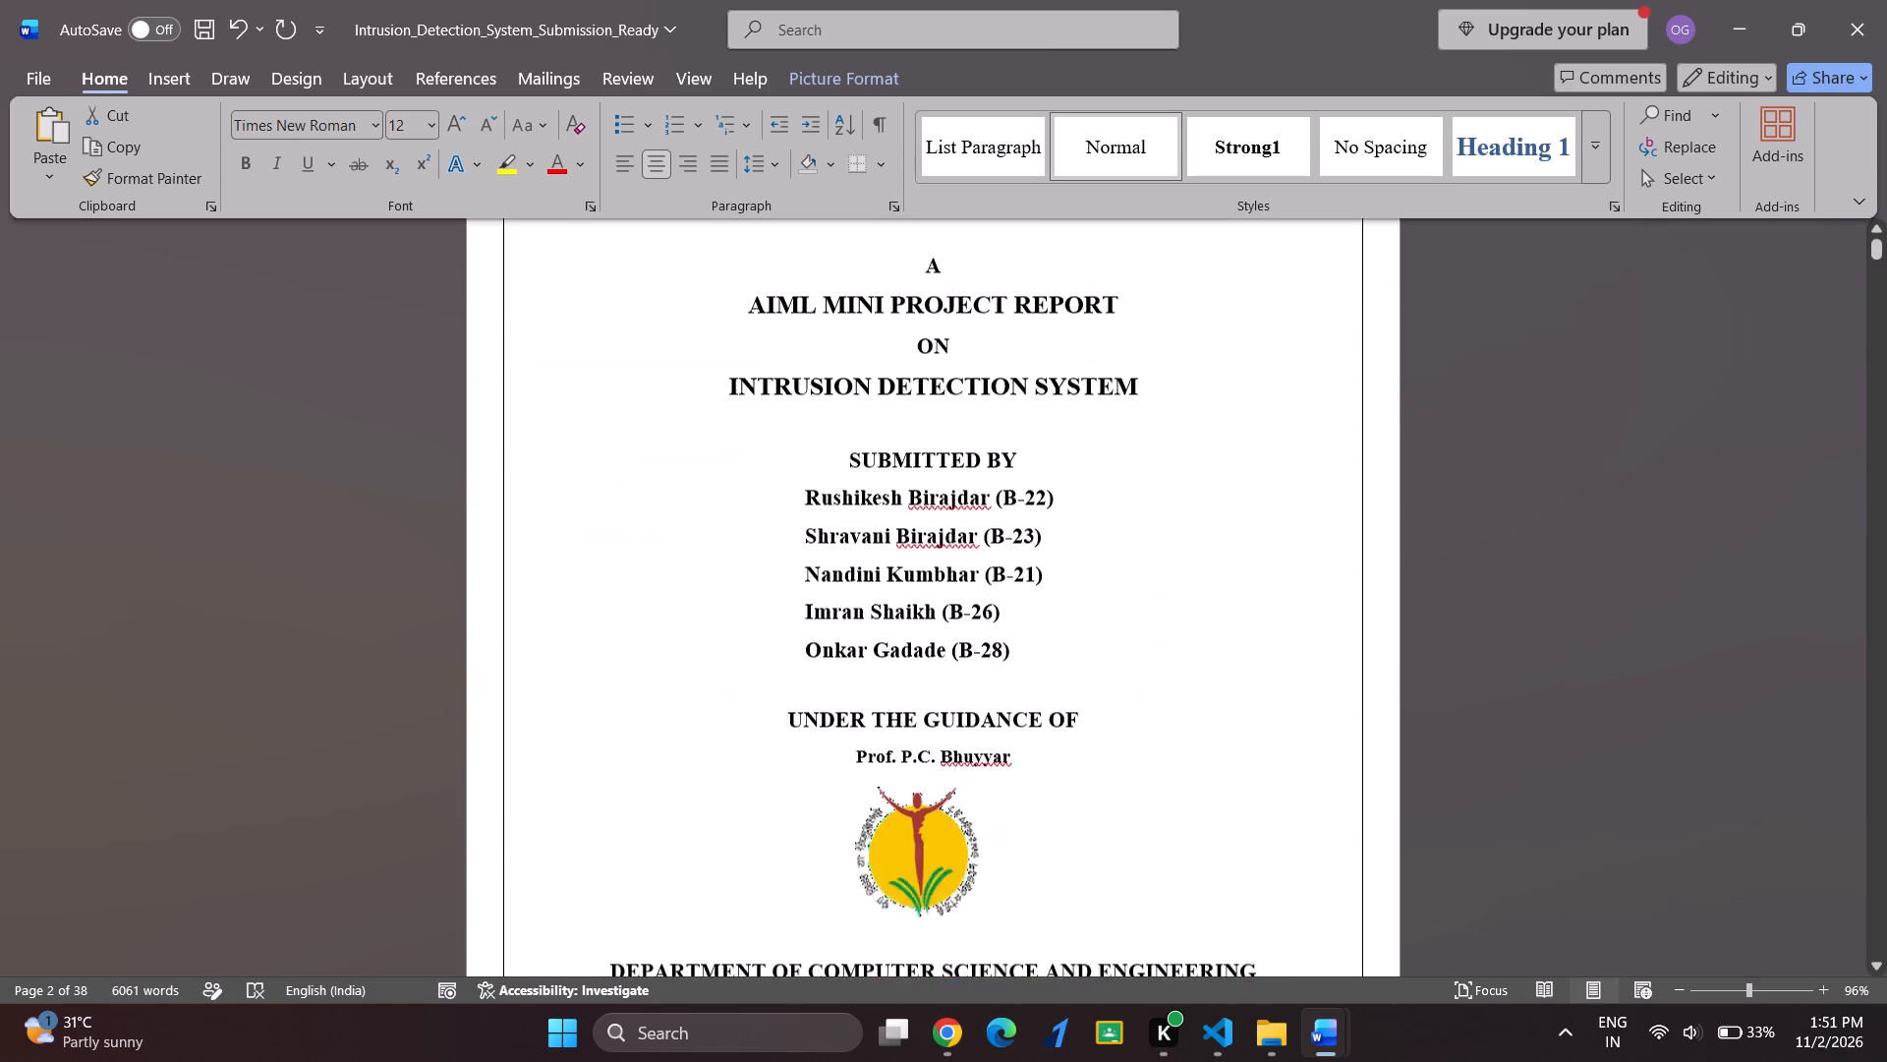
{"action": "scroll", "coordinate": [1063, 815], "scroll_direction": "down", "scroll_amount": 5}
{"action": "scroll", "coordinate": [919, 885], "scroll_direction": "down", "scroll_amount": 1}
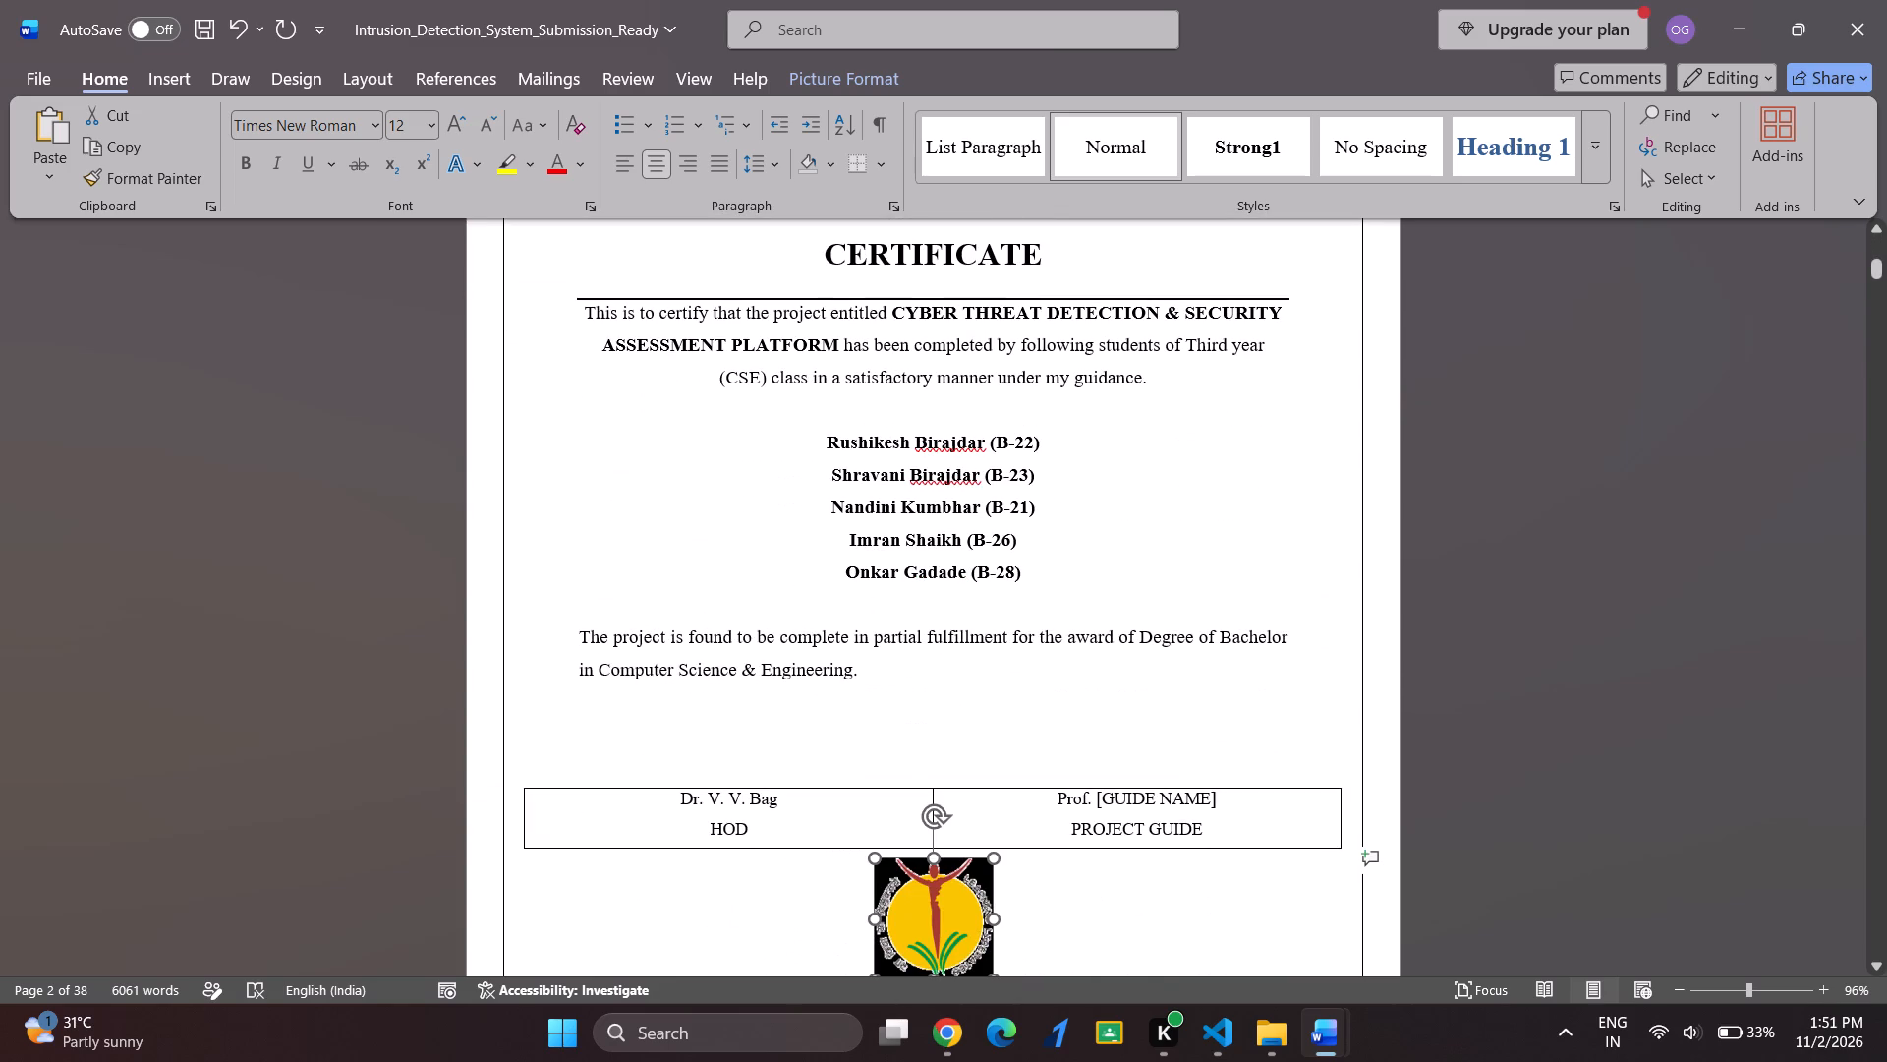
{"action": "scroll", "coordinate": [919, 885], "scroll_direction": "down", "scroll_amount": 1}
{"action": "scroll", "coordinate": [771, 857], "scroll_direction": "down", "scroll_amount": 1}
Replace the black-background logo on the certificate page with the clean college logo from the clipboard history.
{"action": "left_click", "coordinate": [908, 704]}
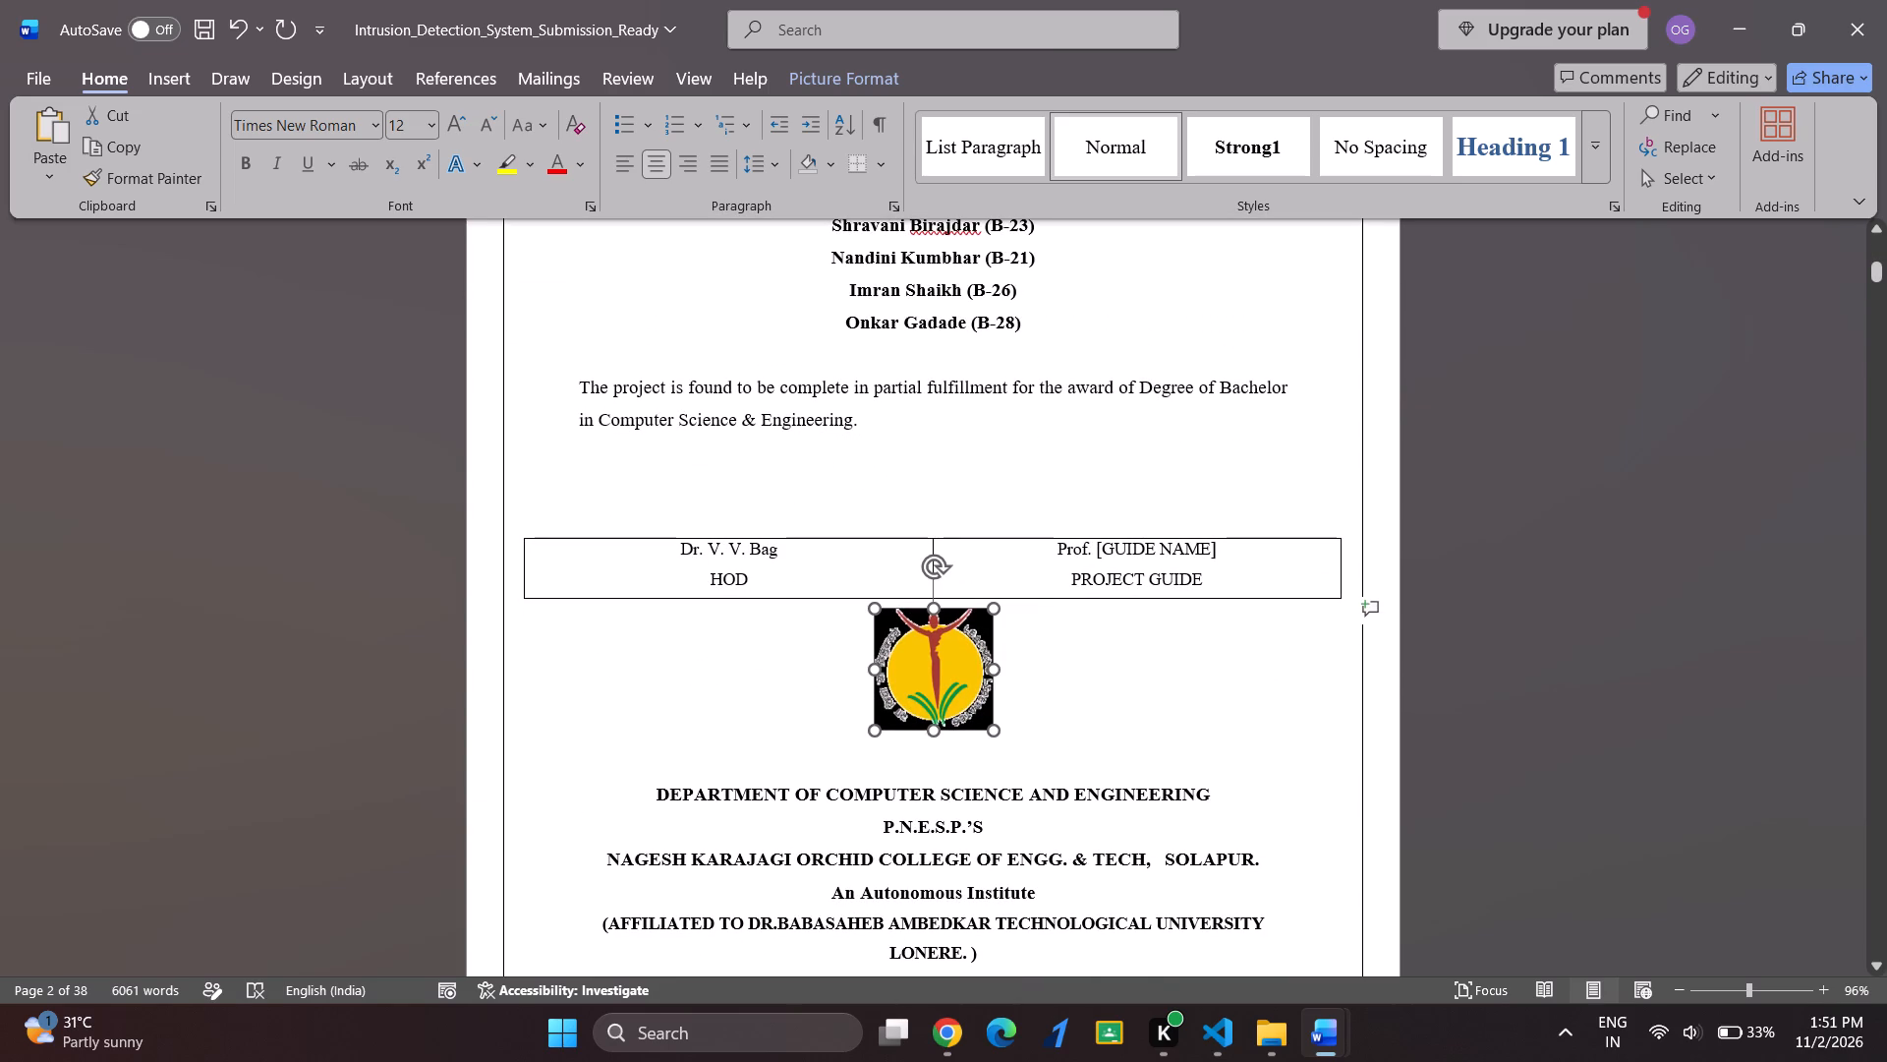
{"action": "key", "text": "BackSpace"}
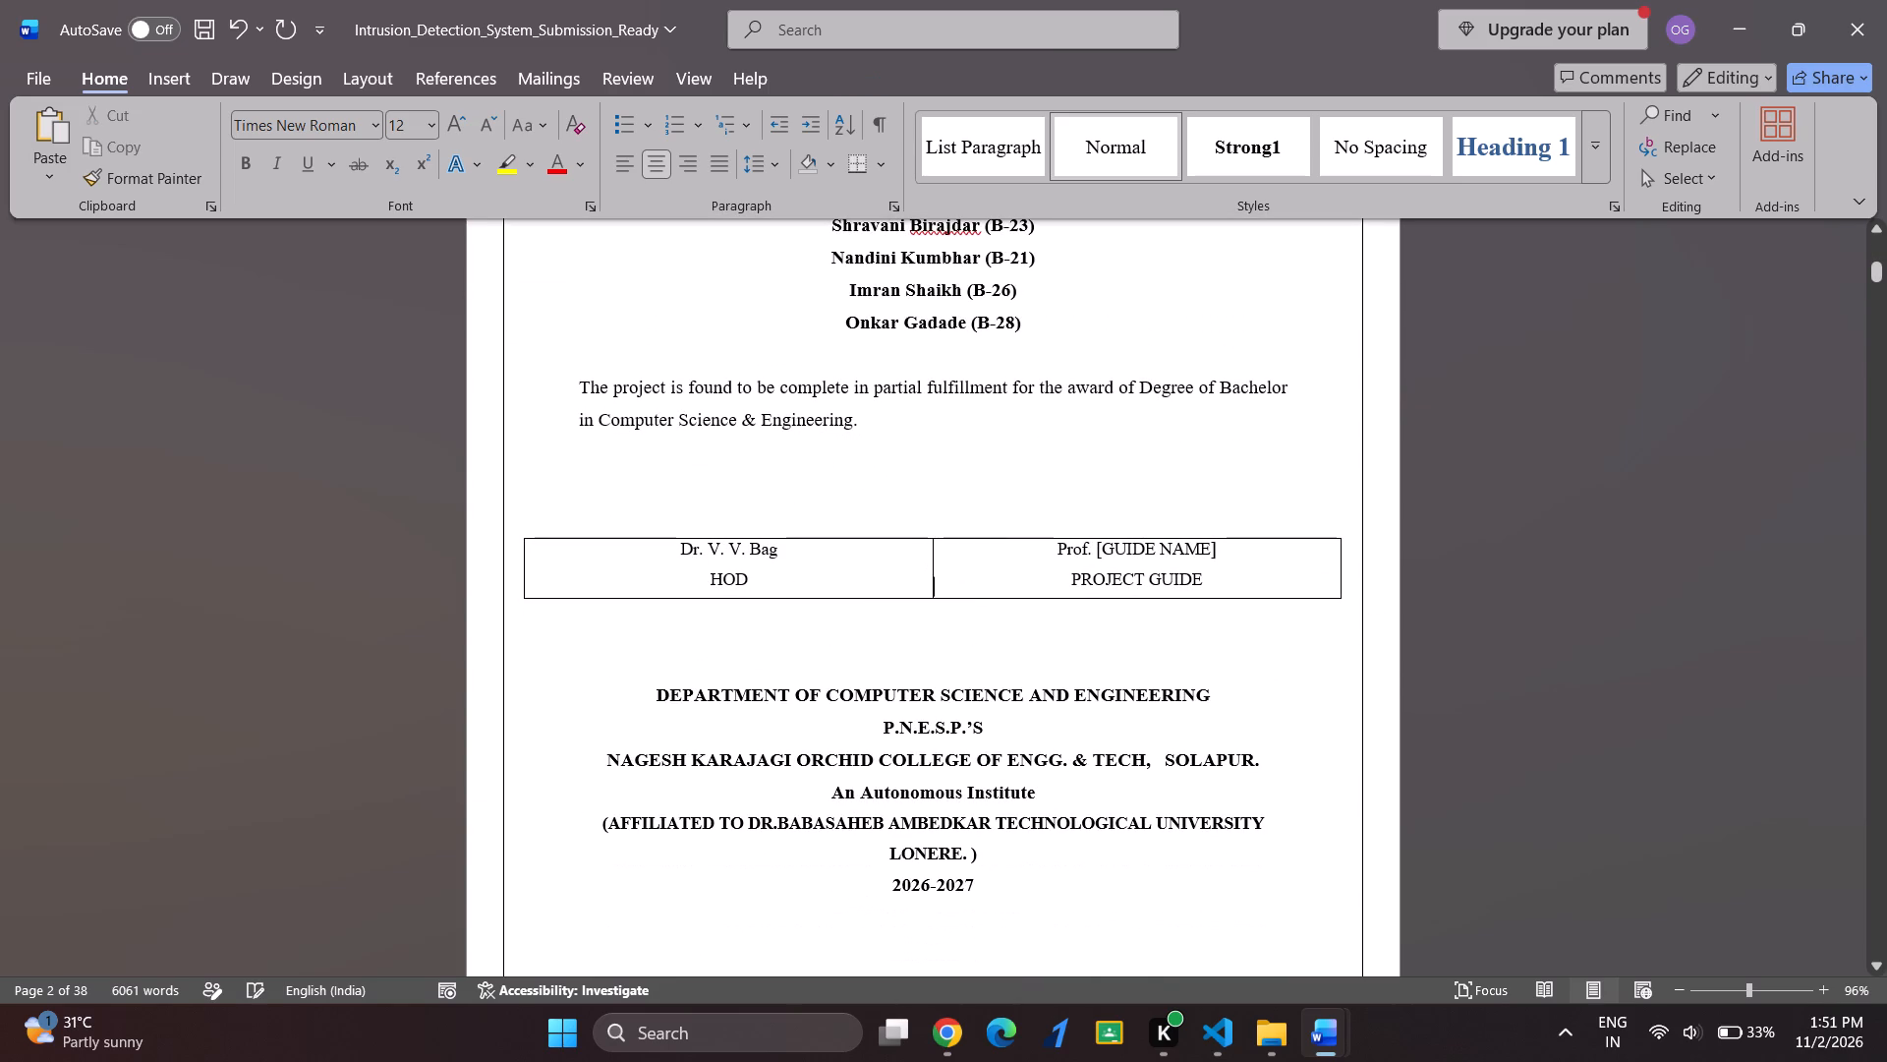
{"action": "key", "text": "Return"}
{"action": "key", "text": "super+v"}
{"action": "key", "text": "Down"}
{"action": "key", "text": "Down"}
{"action": "key", "text": "Return"}
{"action": "key", "text": "ctrl+v"}
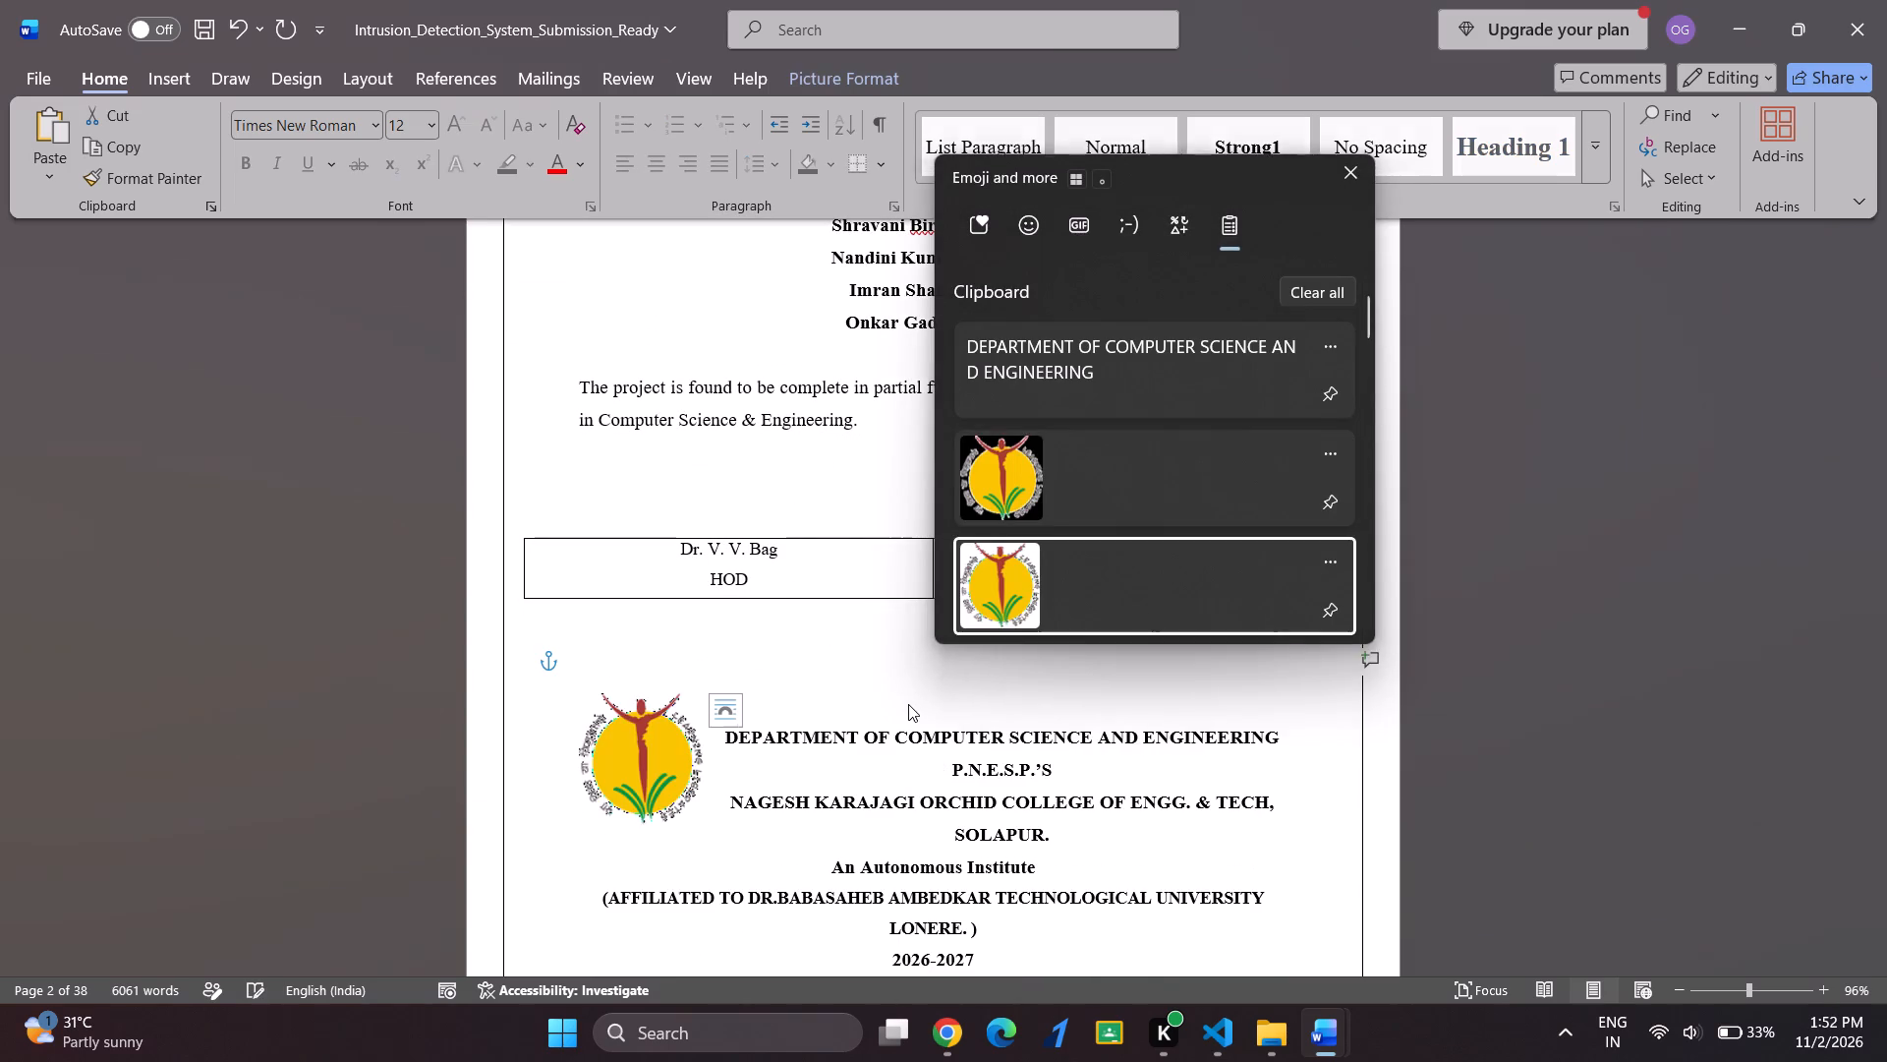
Centre the certificate page's logo below the HOD and guide table, inserting two blank lines before the department heading to clear it.
{"action": "left_click_drag", "start_coordinate": [654, 743], "coordinate": [950, 662]}
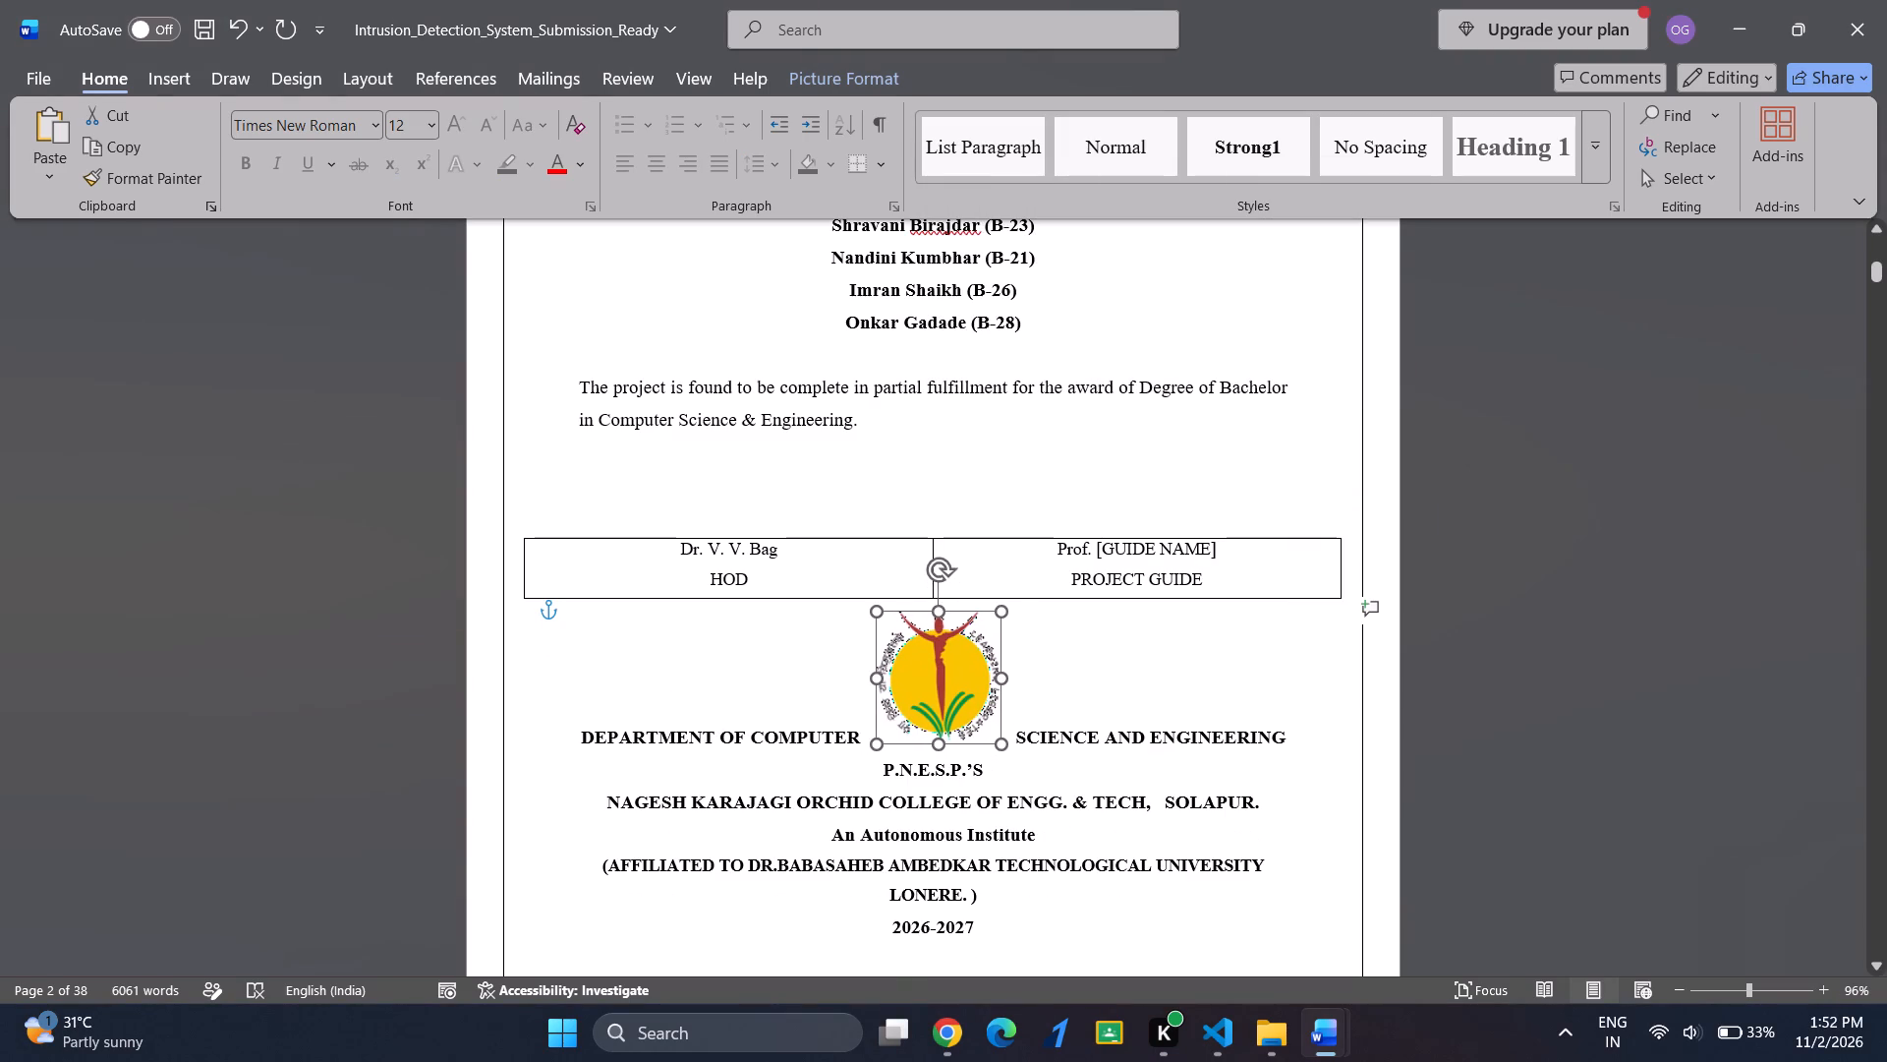
{"action": "left_click_drag", "start_coordinate": [950, 662], "coordinate": [950, 673]}
{"action": "left_click", "coordinate": [580, 734]}
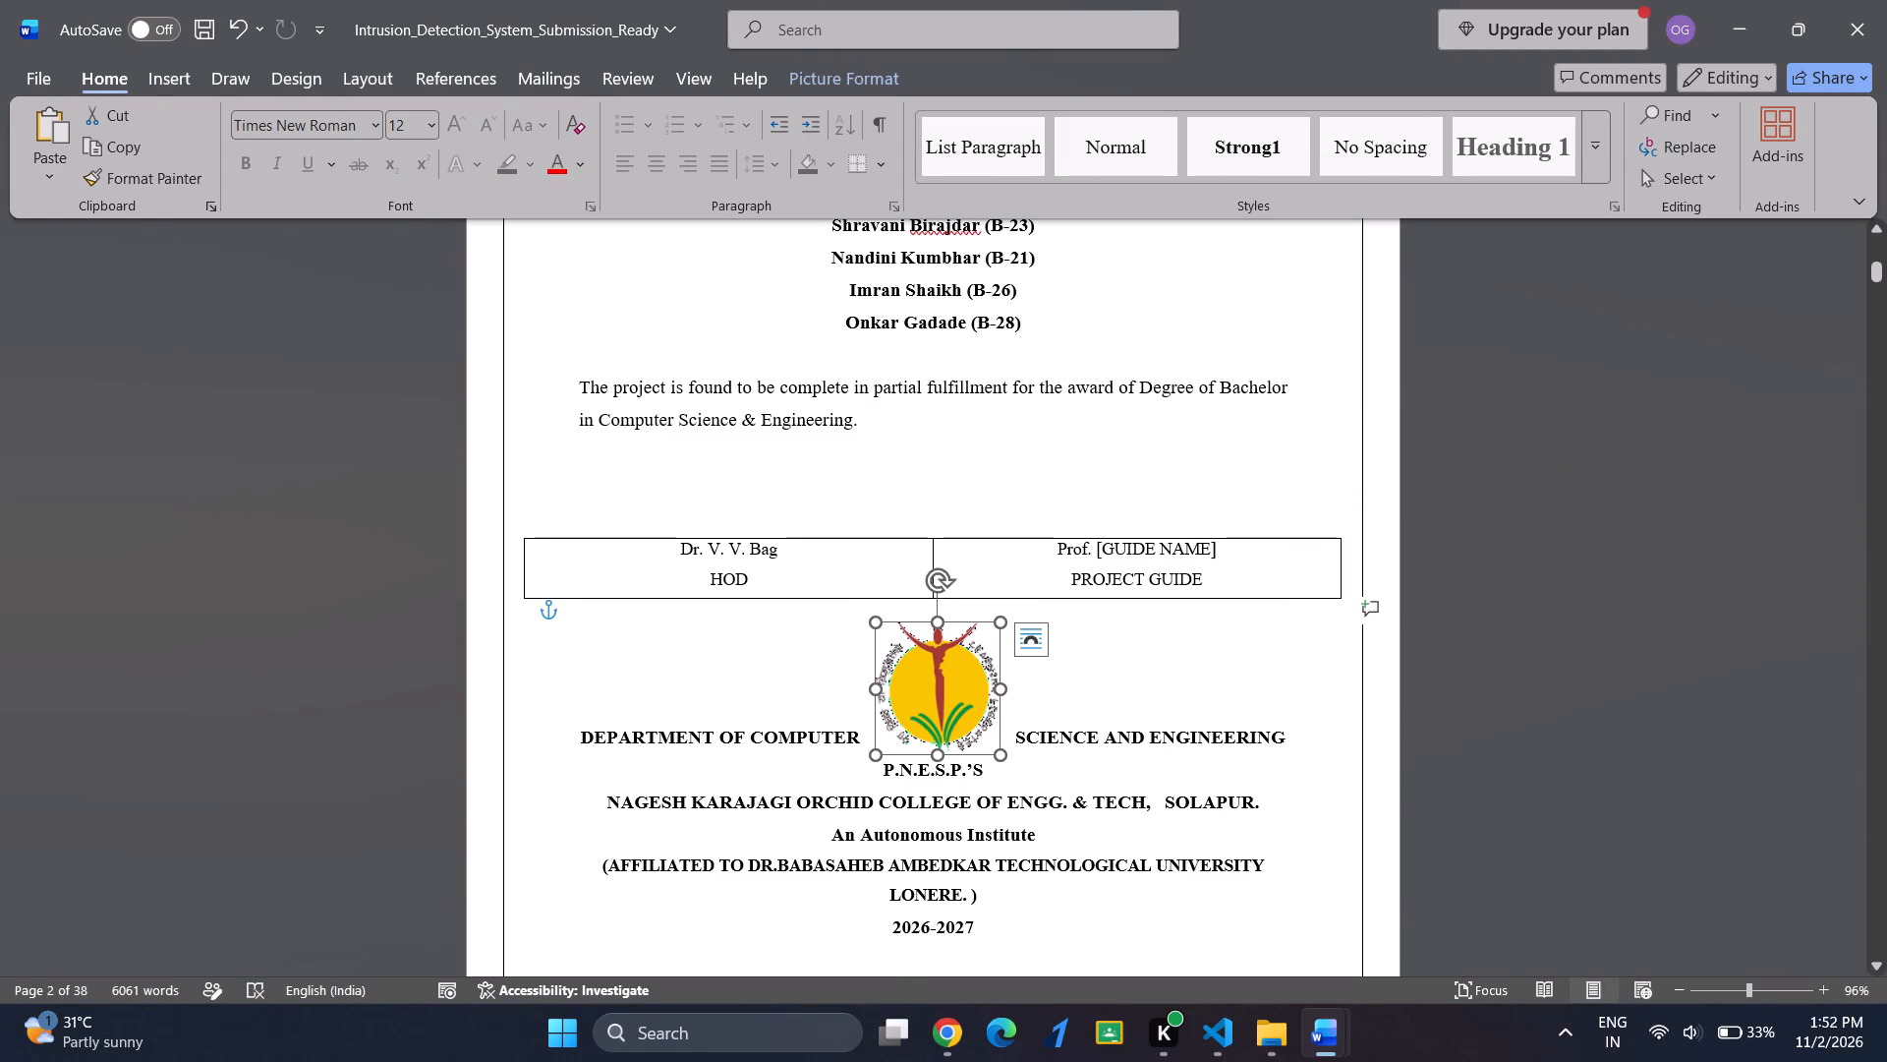
{"action": "key", "text": "Return"}
{"action": "key", "text": "Return"}
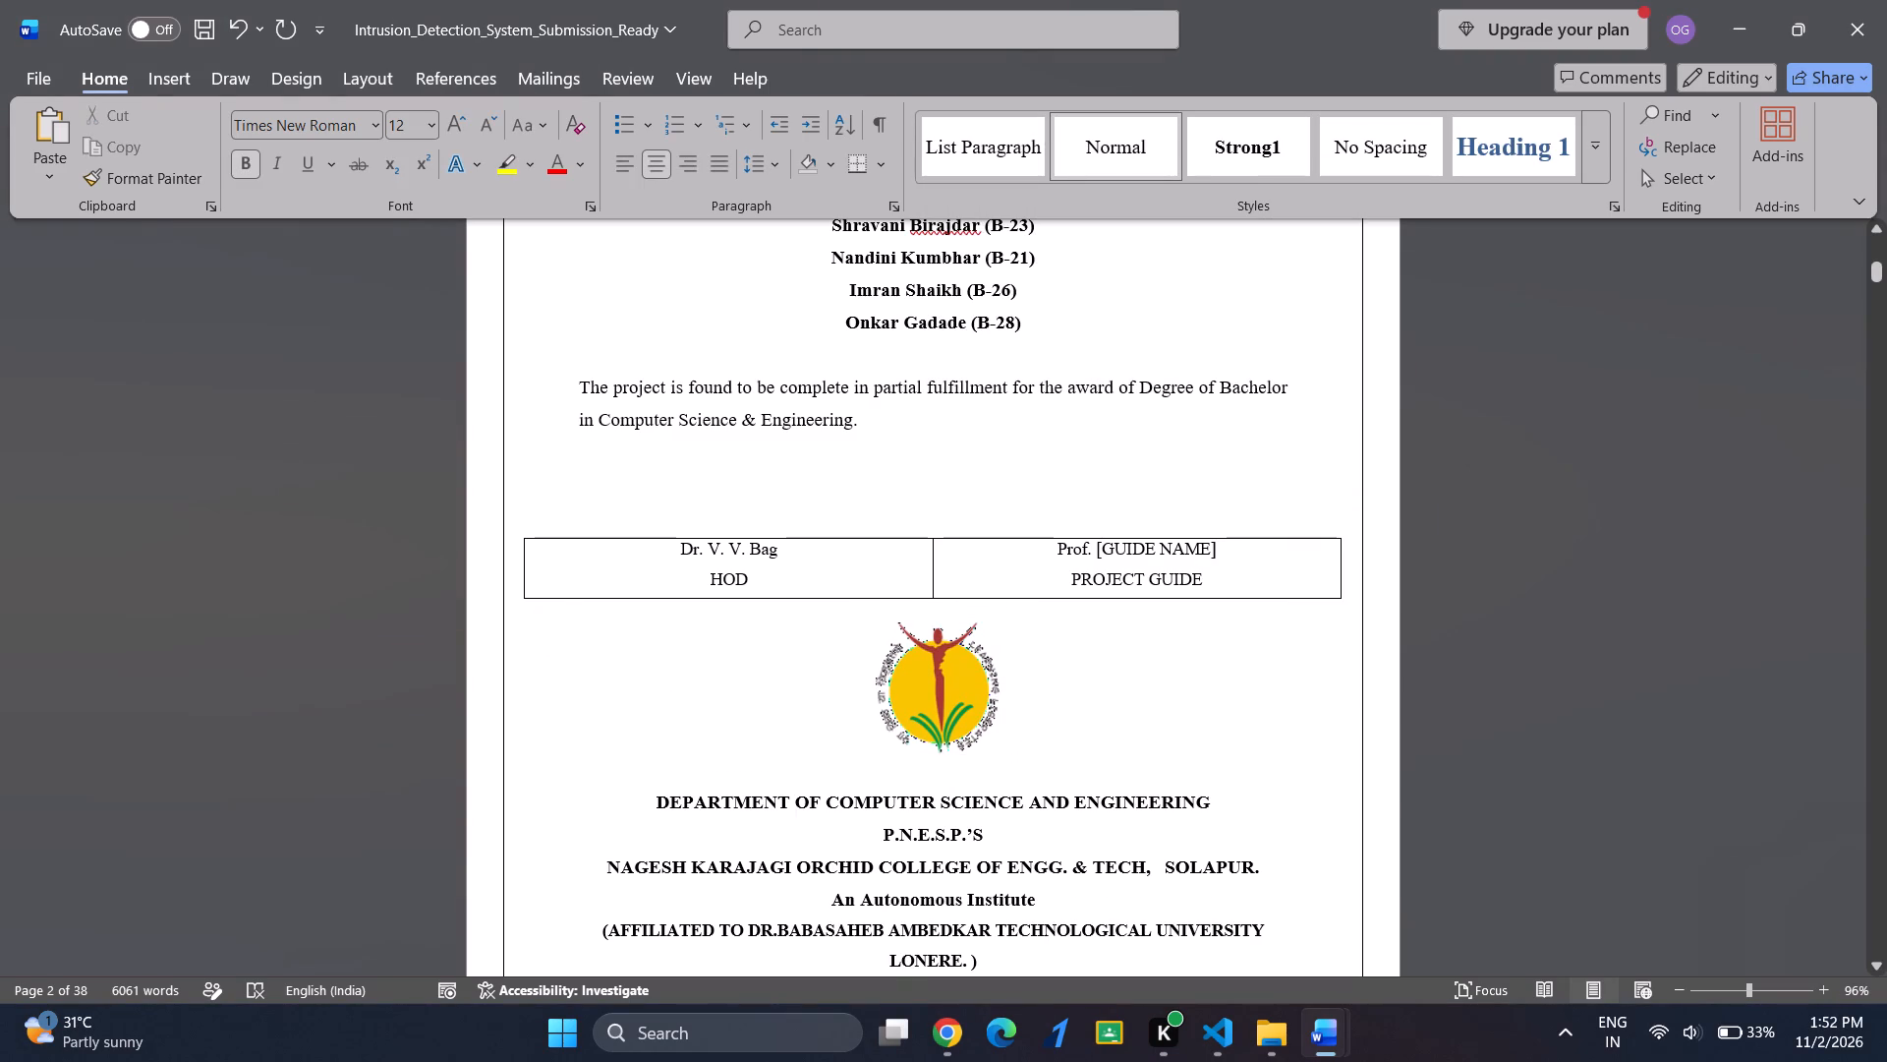
{"action": "left_click_drag", "start_coordinate": [903, 667], "coordinate": [901, 682]}
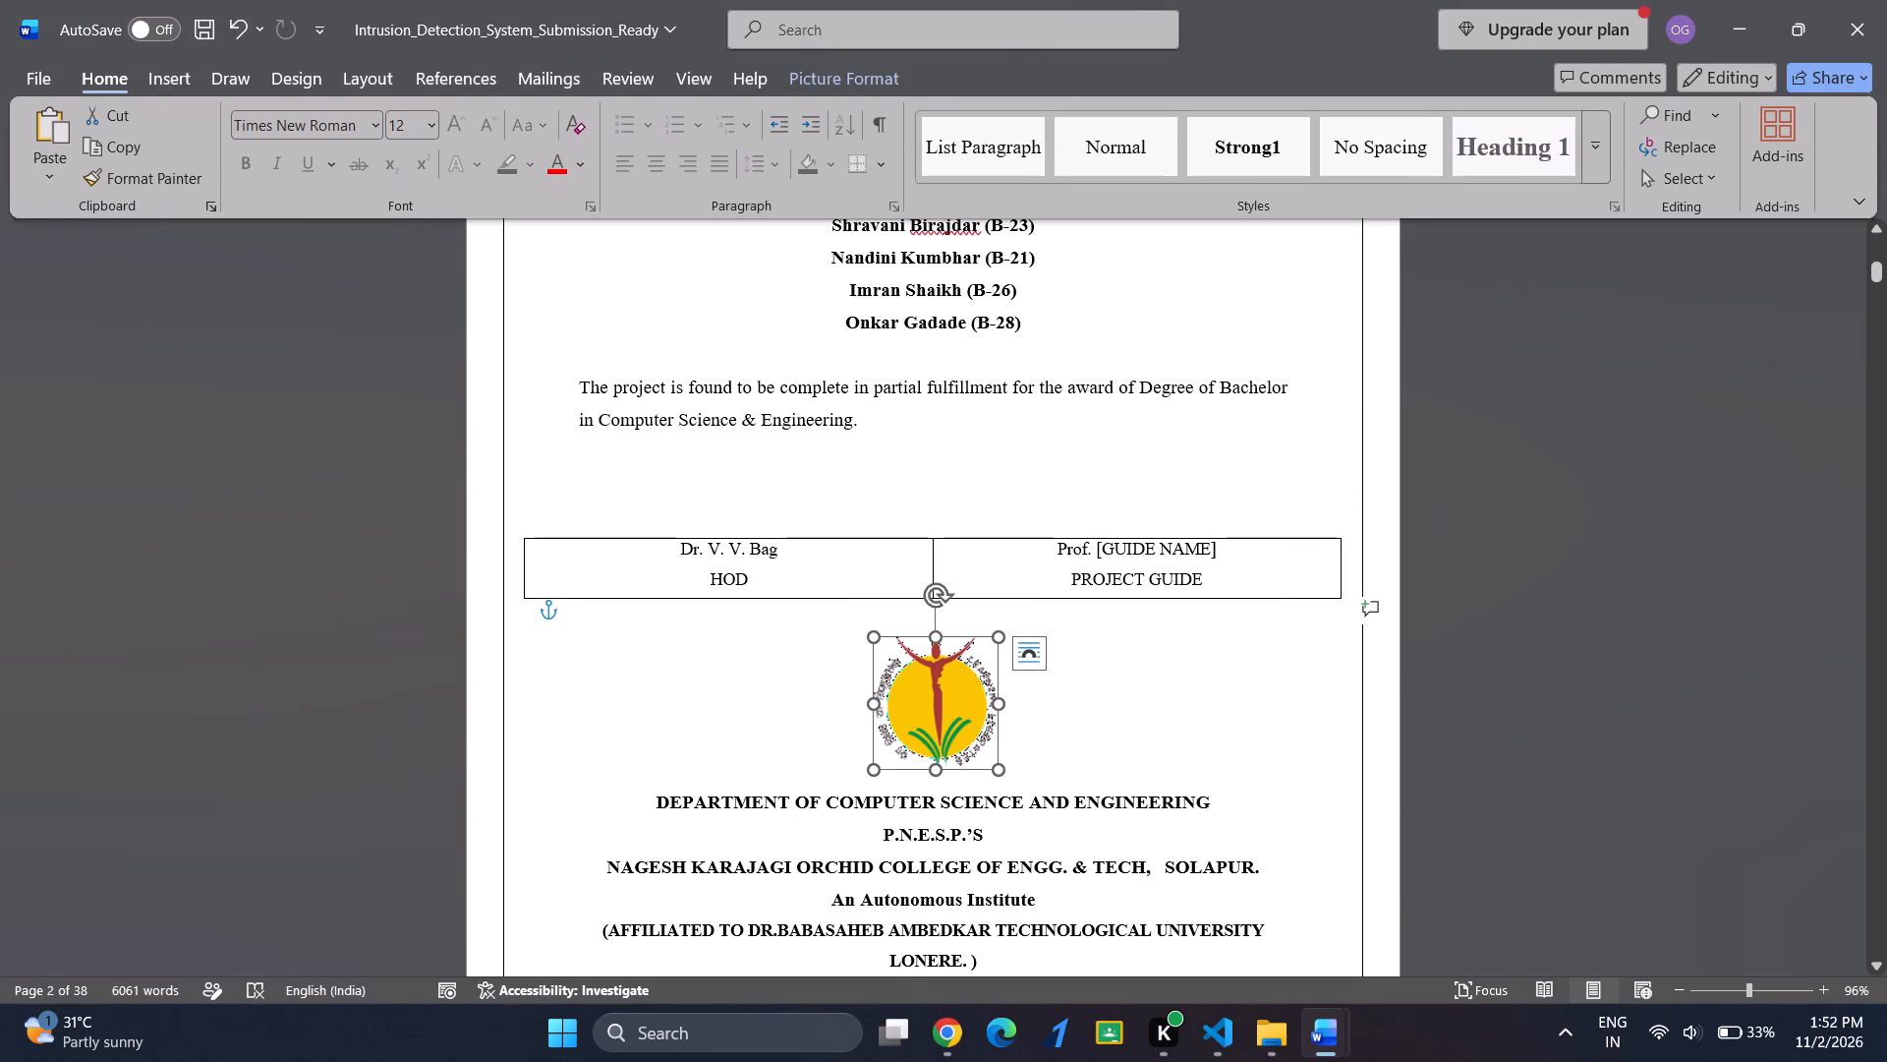
{"action": "scroll", "coordinate": [956, 680], "scroll_direction": "up", "scroll_amount": 2, "text": "ctrl"}
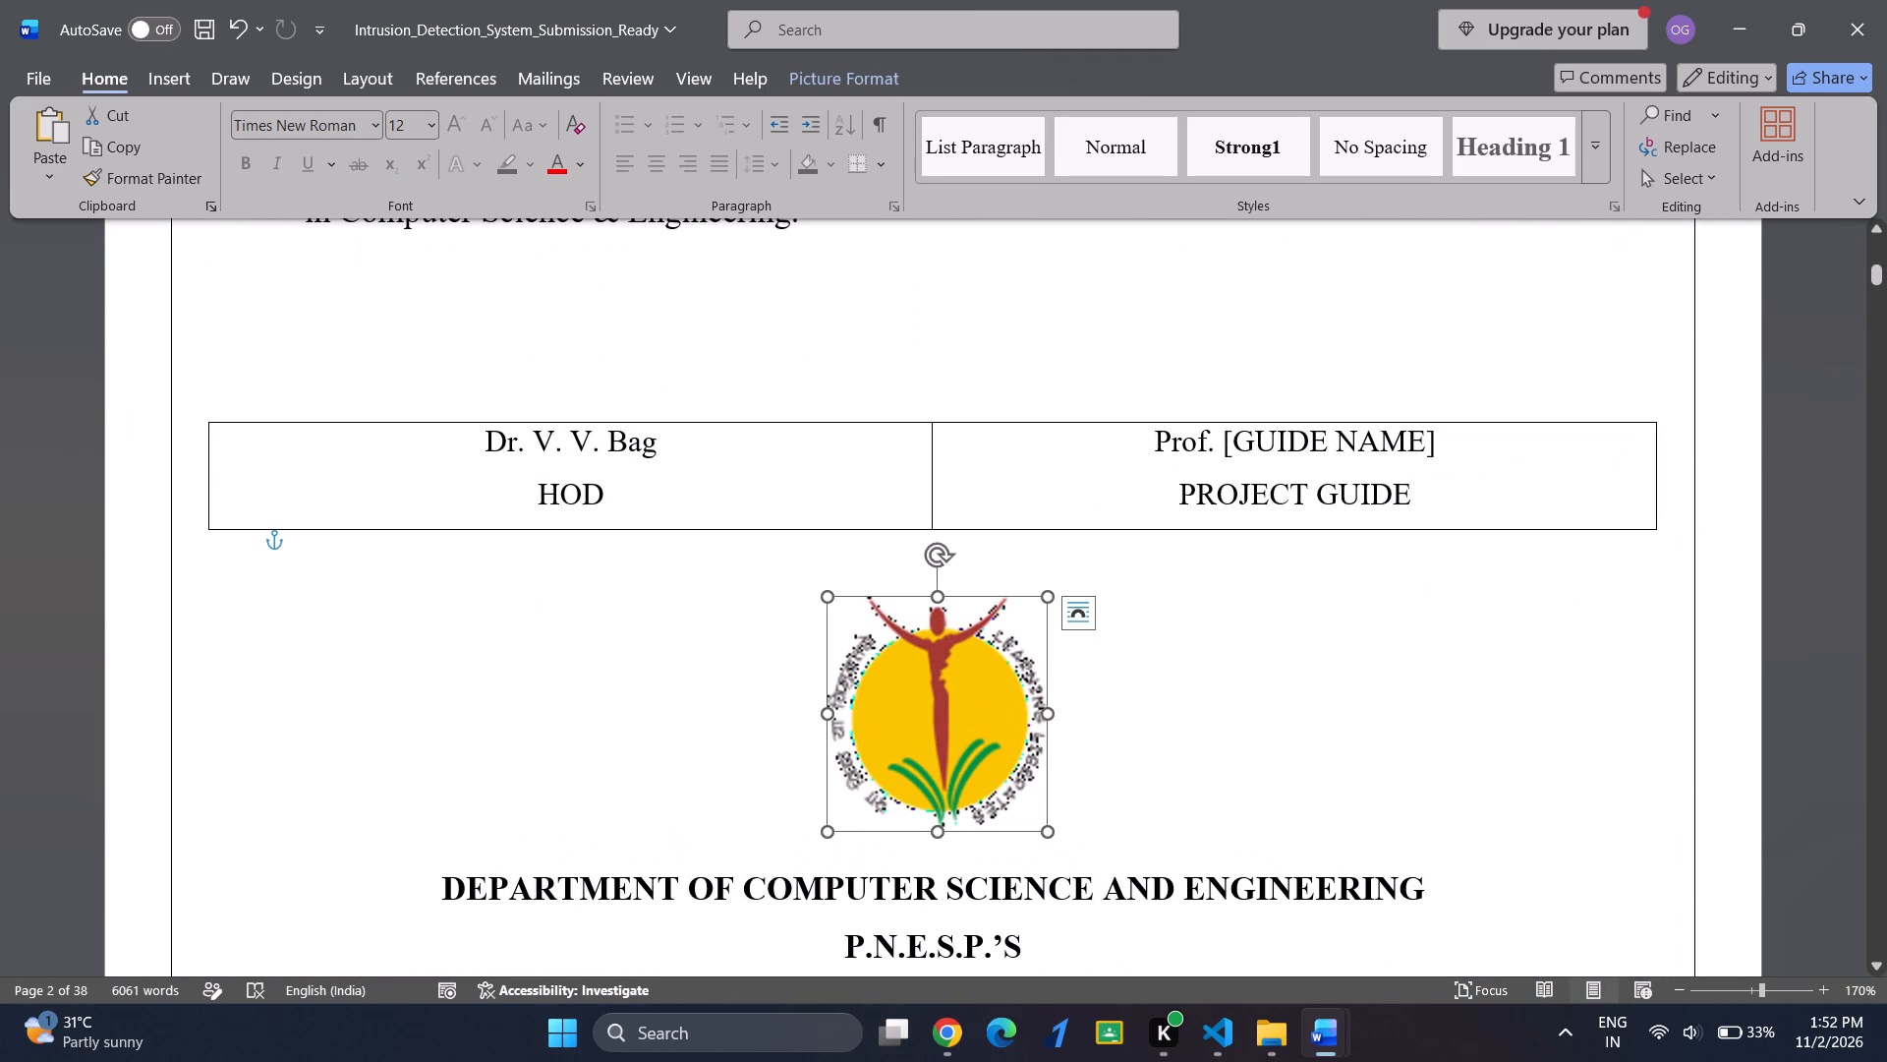
Replace the certificate page's logo with the clean logo copied from the cover of "IDS PROJECT_REPORT_ Final Copy".
{"action": "scroll", "coordinate": [1205, 730], "scroll_direction": "left", "scroll_amount": 1}
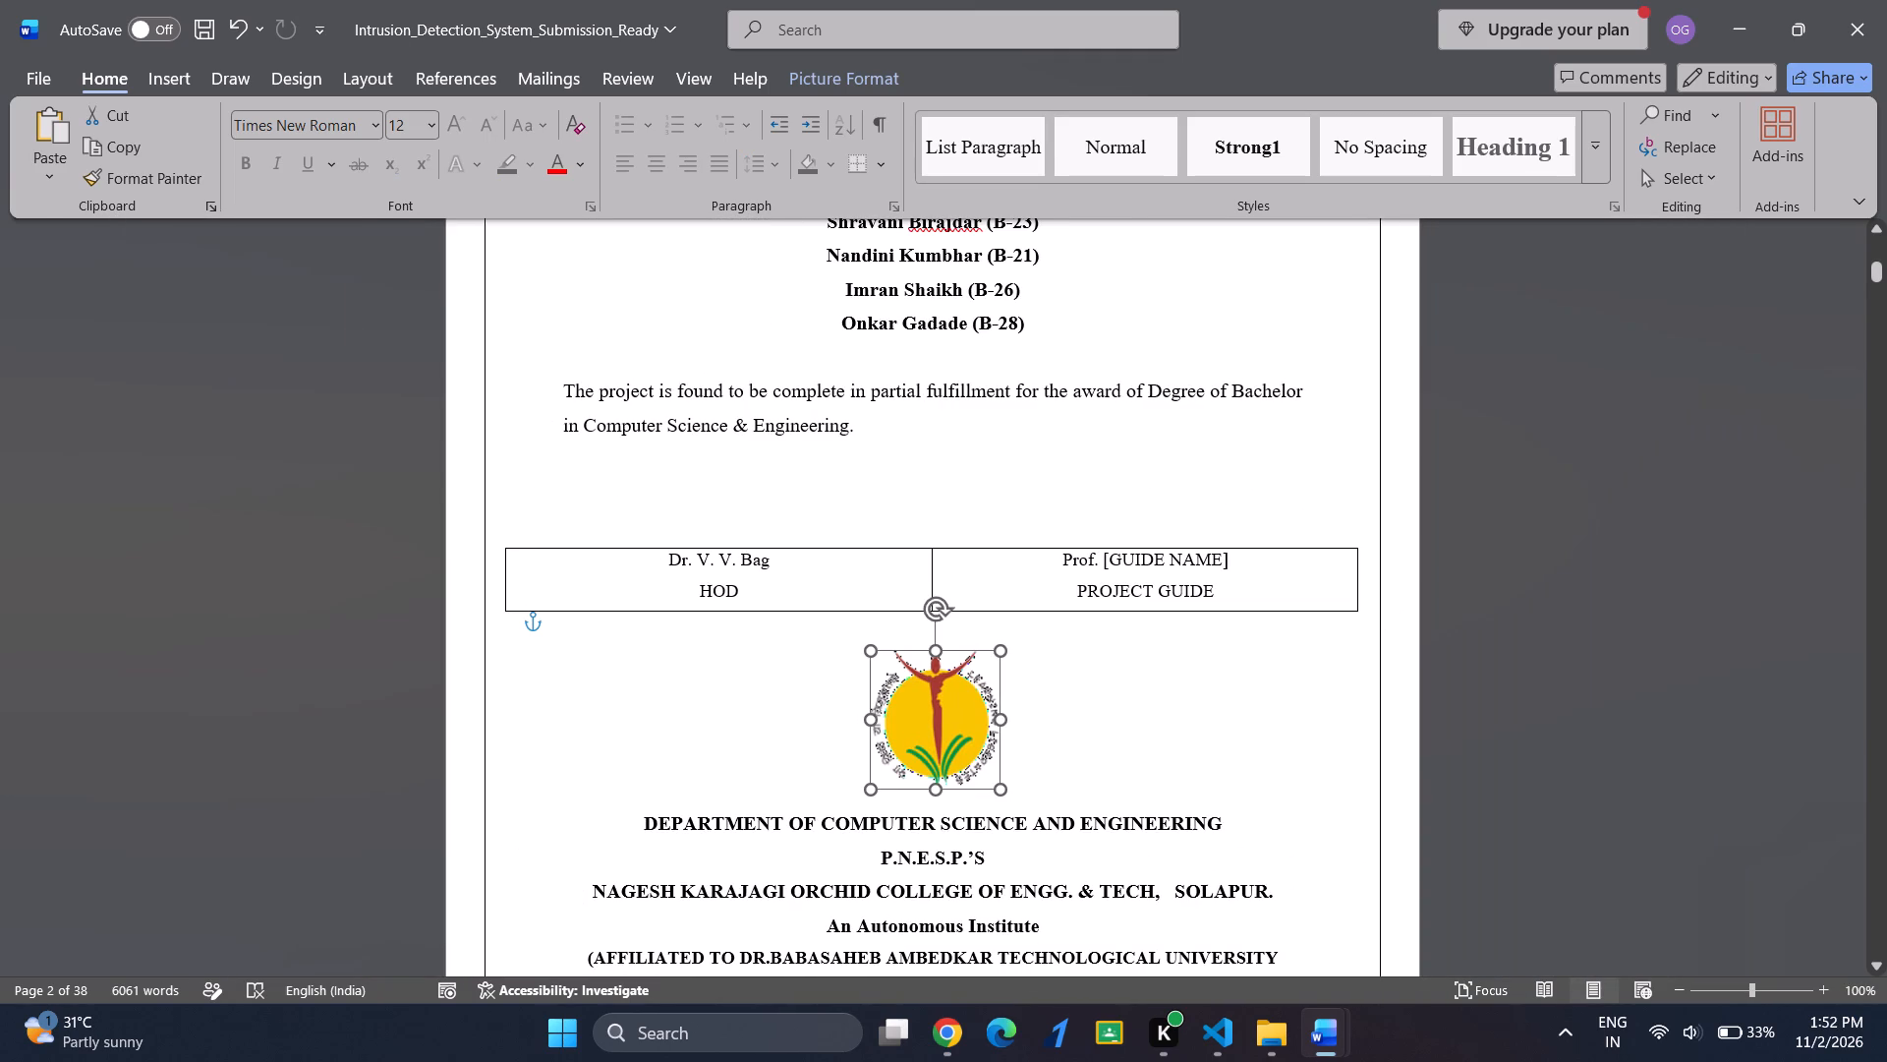
{"action": "scroll", "coordinate": [1124, 734], "scroll_direction": "up", "scroll_amount": 1}
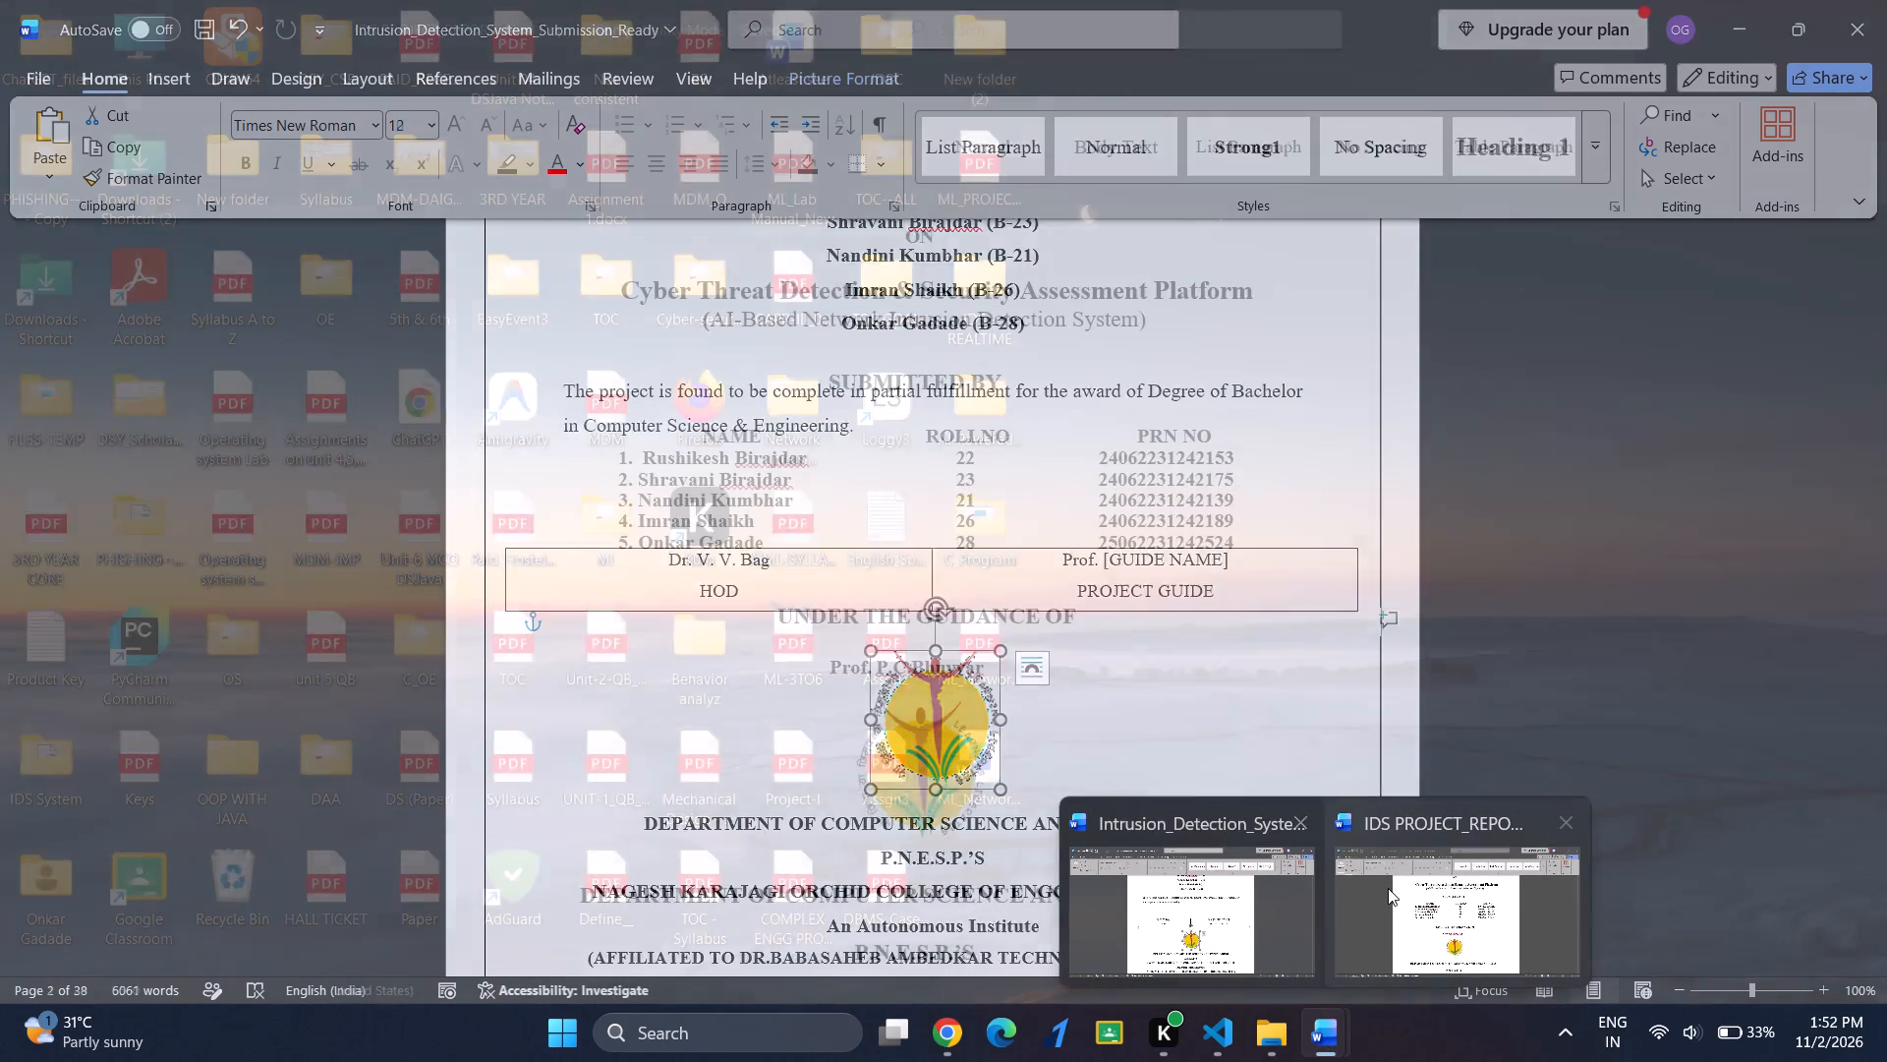
{"action": "left_click", "coordinate": [1388, 888]}
{"action": "left_click", "coordinate": [918, 757]}
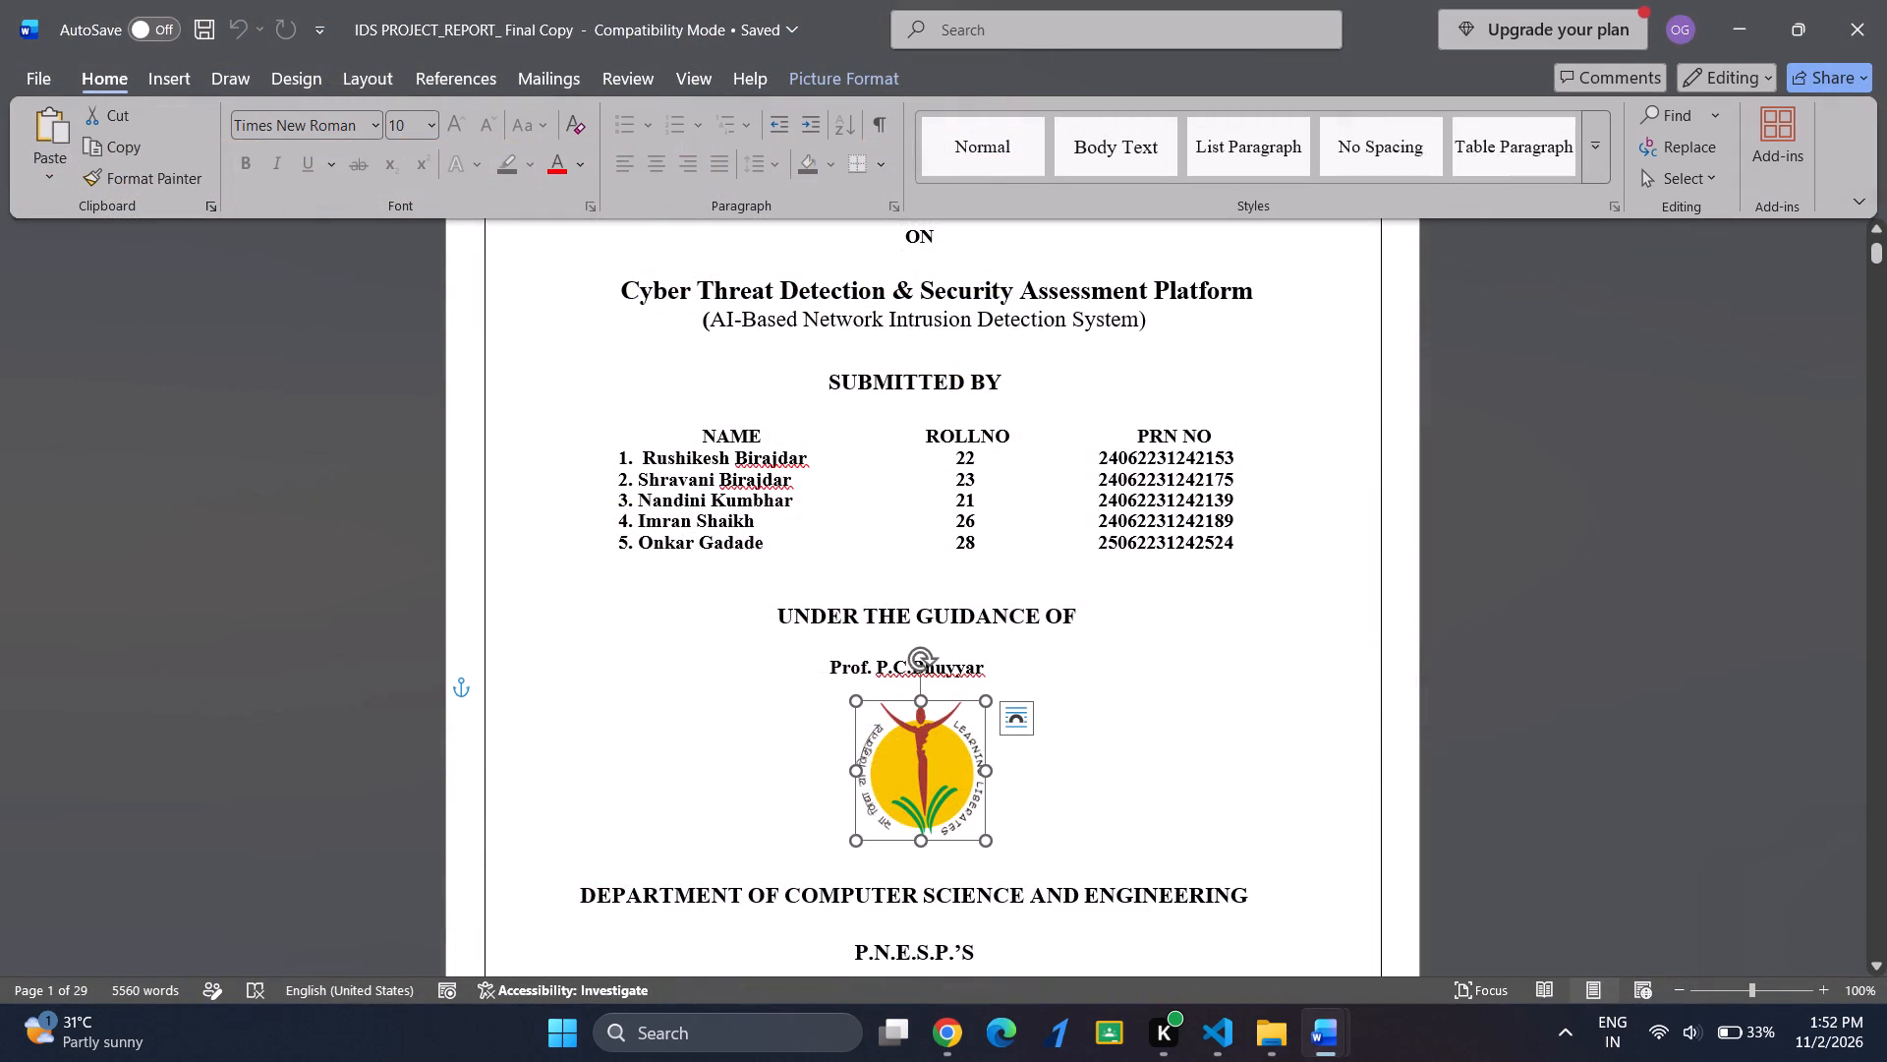
{"action": "key", "text": "ctrl+c"}
{"action": "left_click", "coordinate": [1219, 893]}
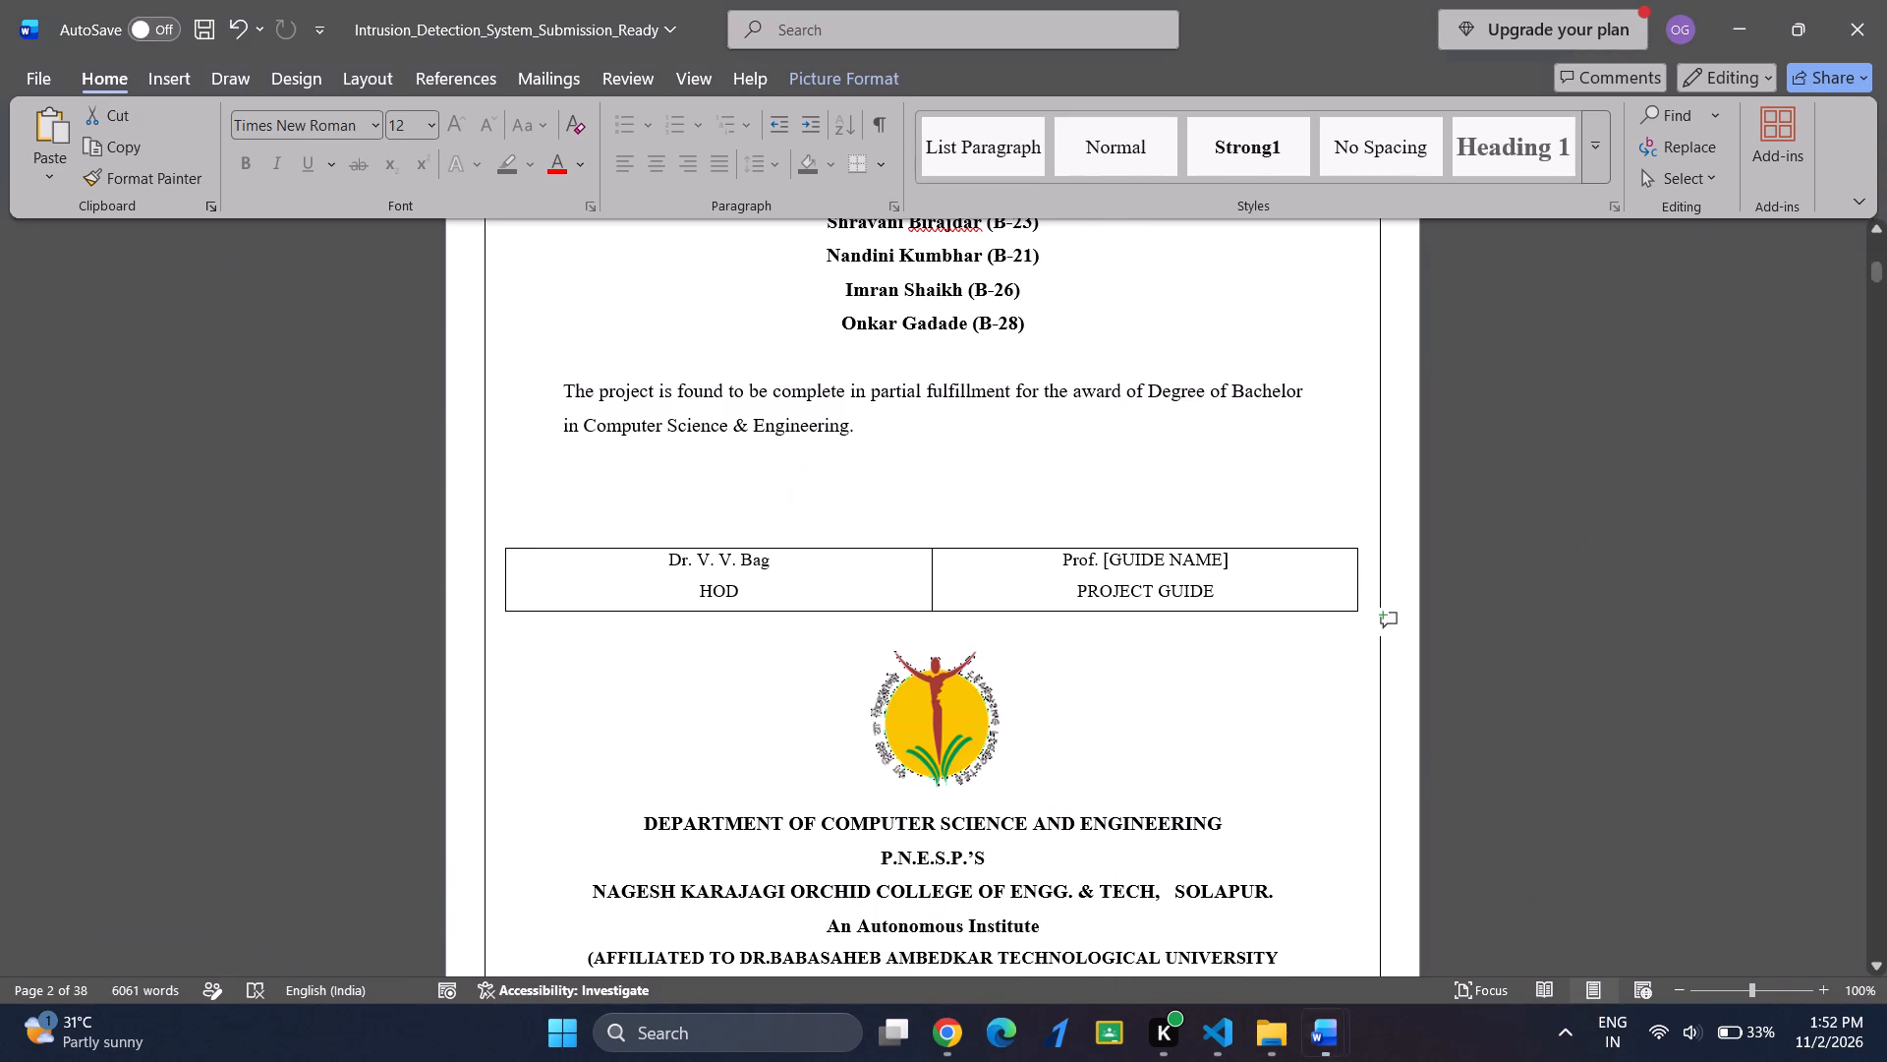
{"action": "key", "text": "BackSpace"}
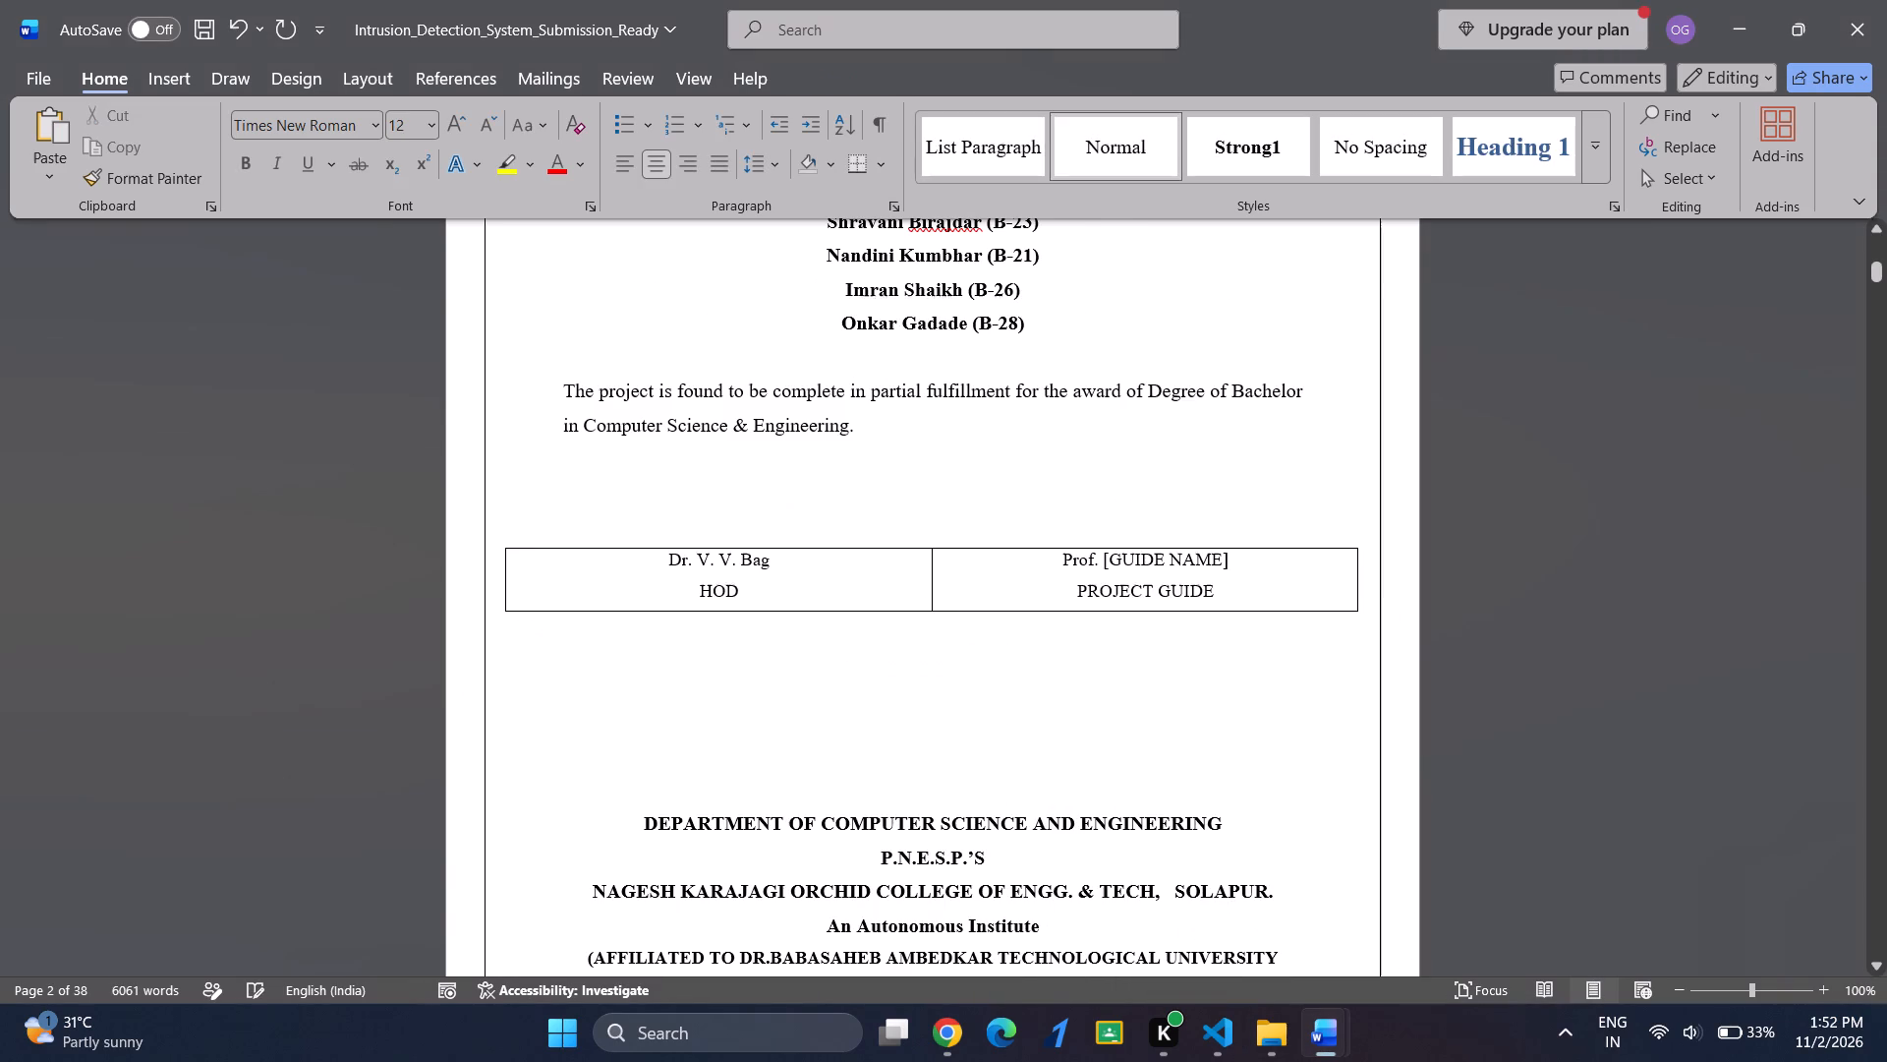
{"action": "key", "text": "ctrl+v"}
Centre the new logo below the HOD and guide table and delete the extra blank lines before the department heading.
{"action": "left_click_drag", "start_coordinate": [591, 685], "coordinate": [897, 723]}
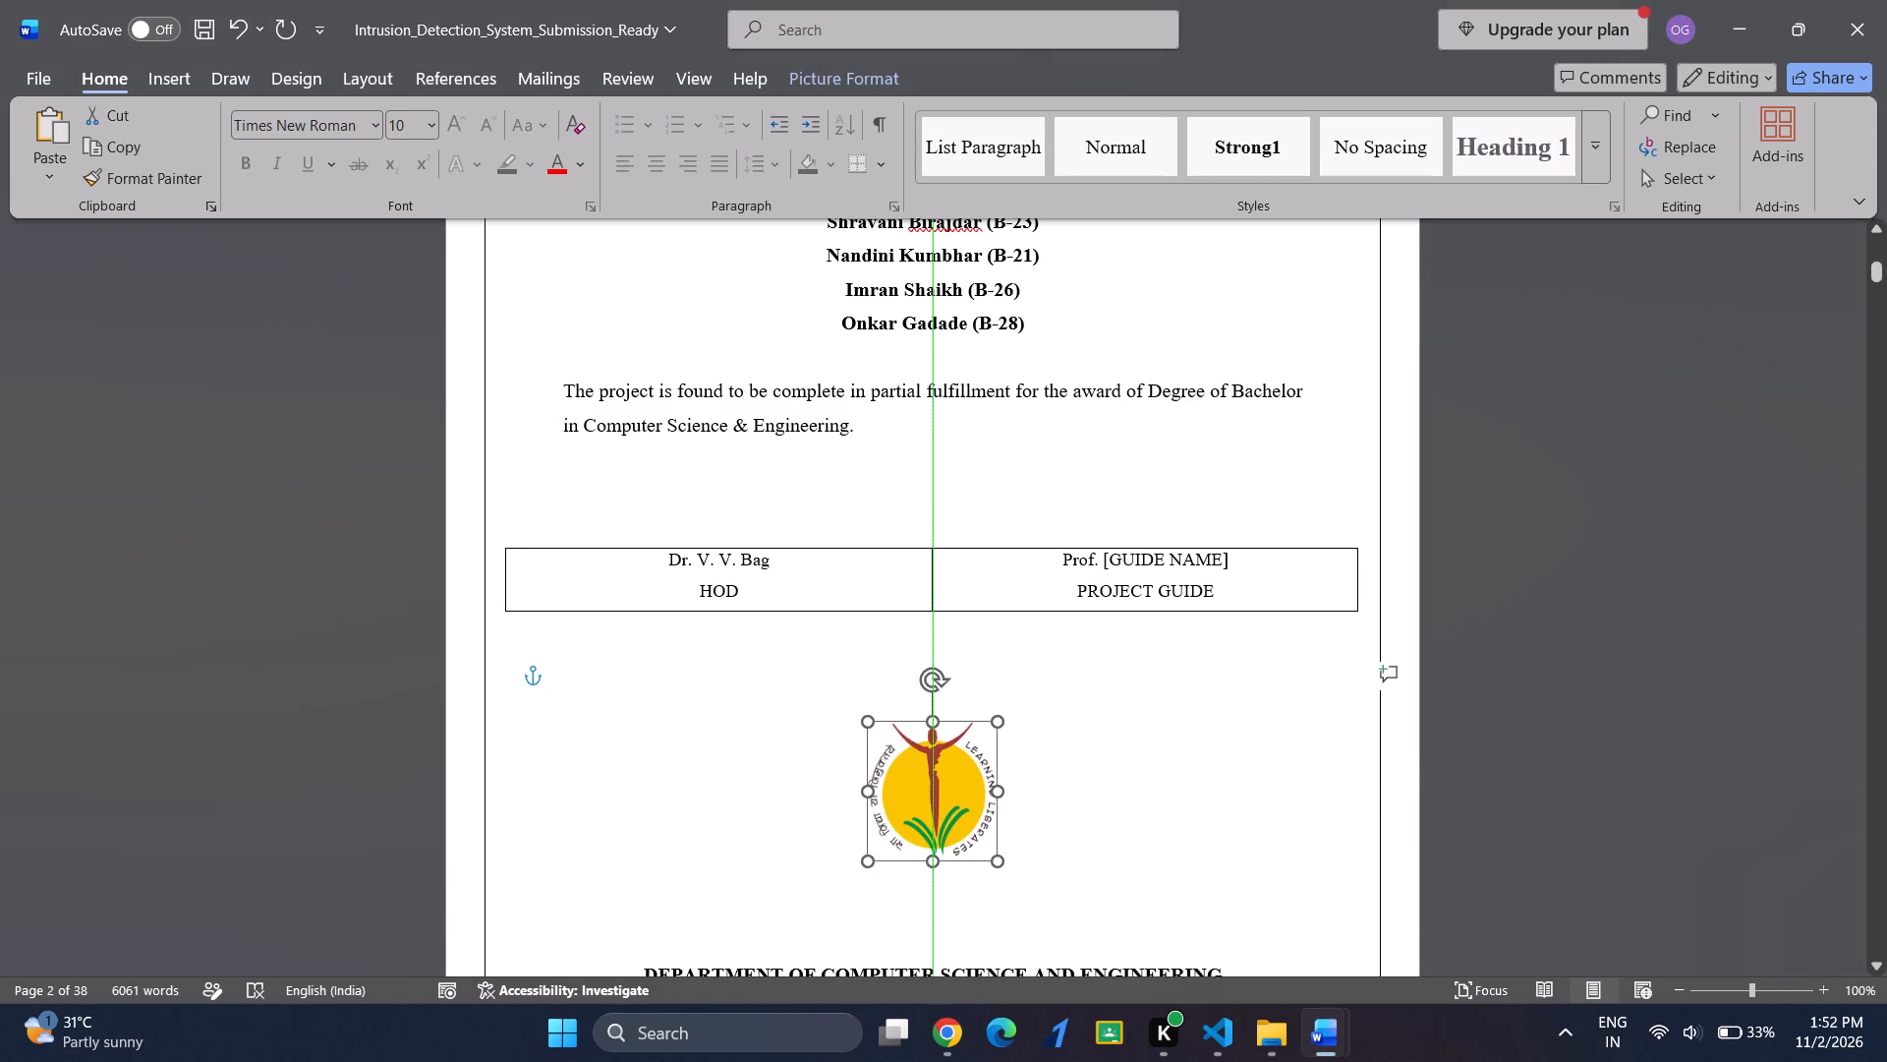
{"action": "left_click_drag", "start_coordinate": [897, 723], "coordinate": [891, 683]}
{"action": "left_click", "coordinate": [896, 925]}
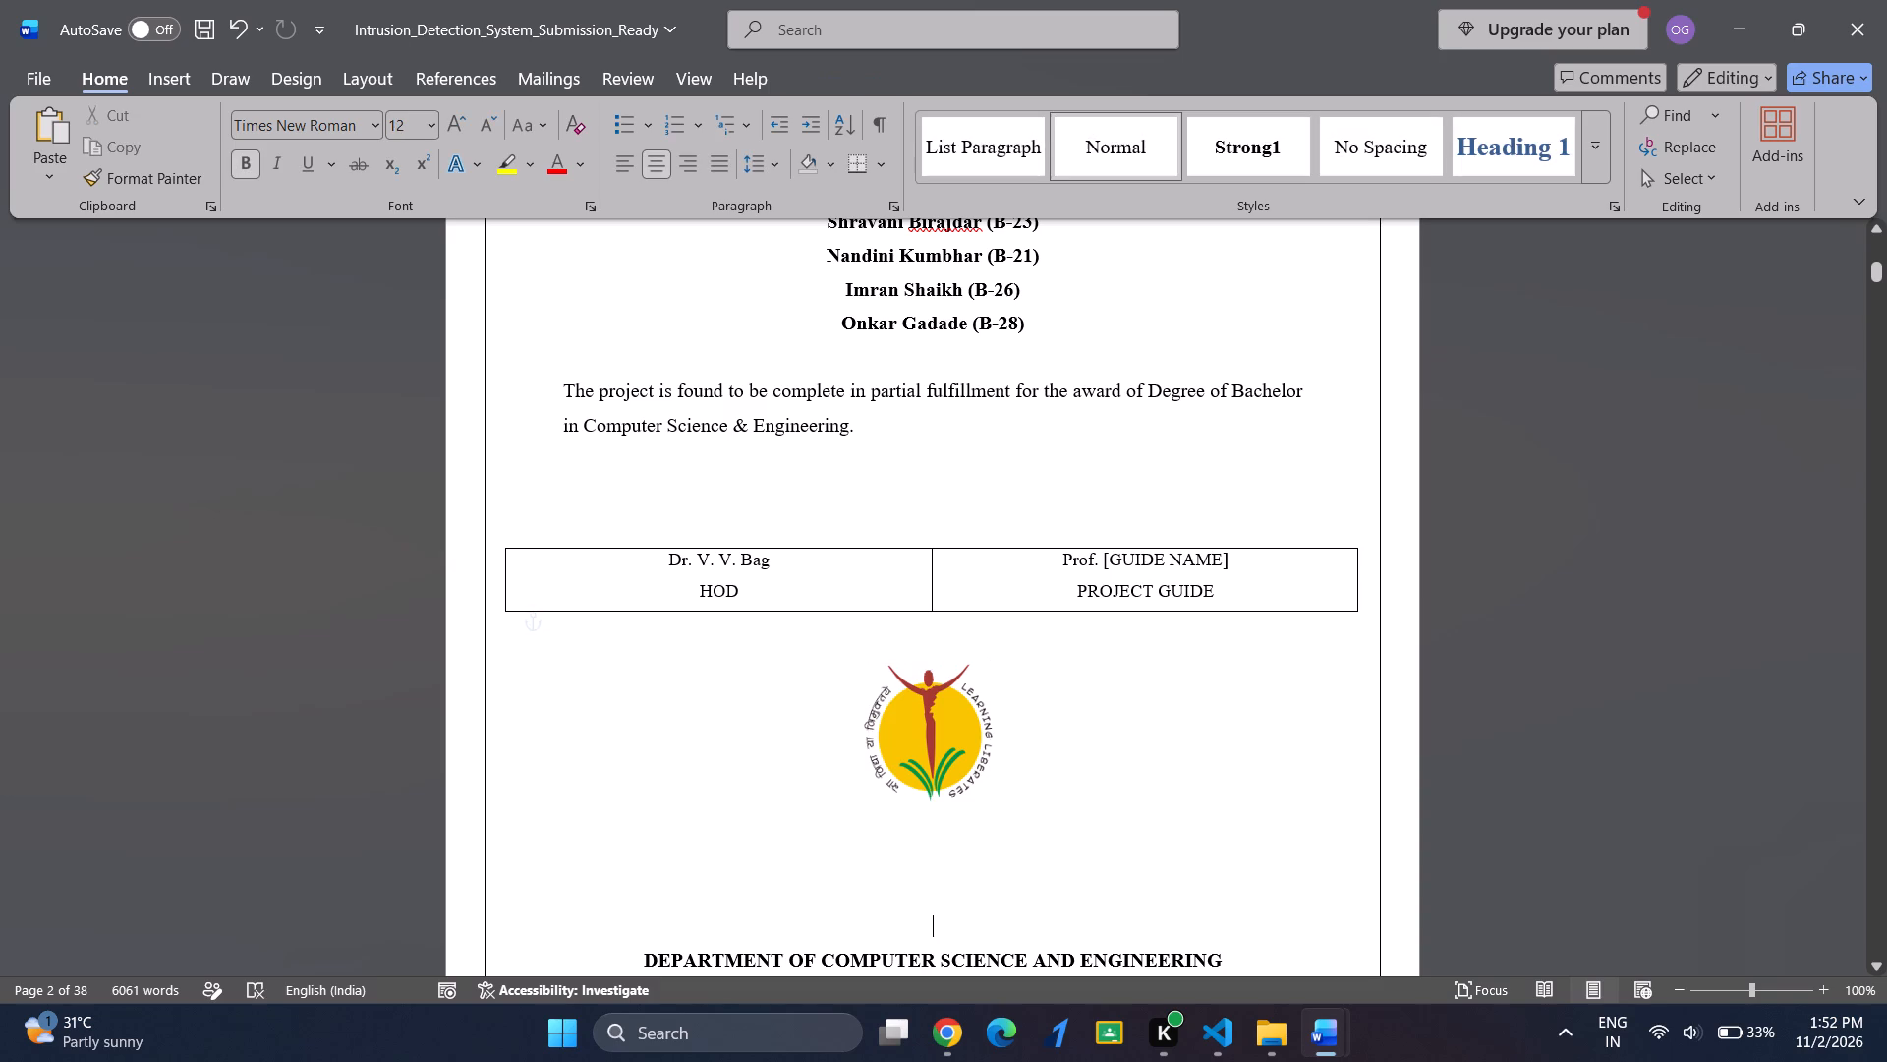
{"action": "key", "text": "BackSpace"}
{"action": "key", "text": "BackSpace"}
{"action": "key", "text": "BackSpace"}
{"action": "key", "text": "BackSpace"}
Remove all borders from the HOD and project guide table on the certificate page.
{"action": "scroll", "coordinate": [914, 858], "scroll_direction": "up", "scroll_amount": 1}
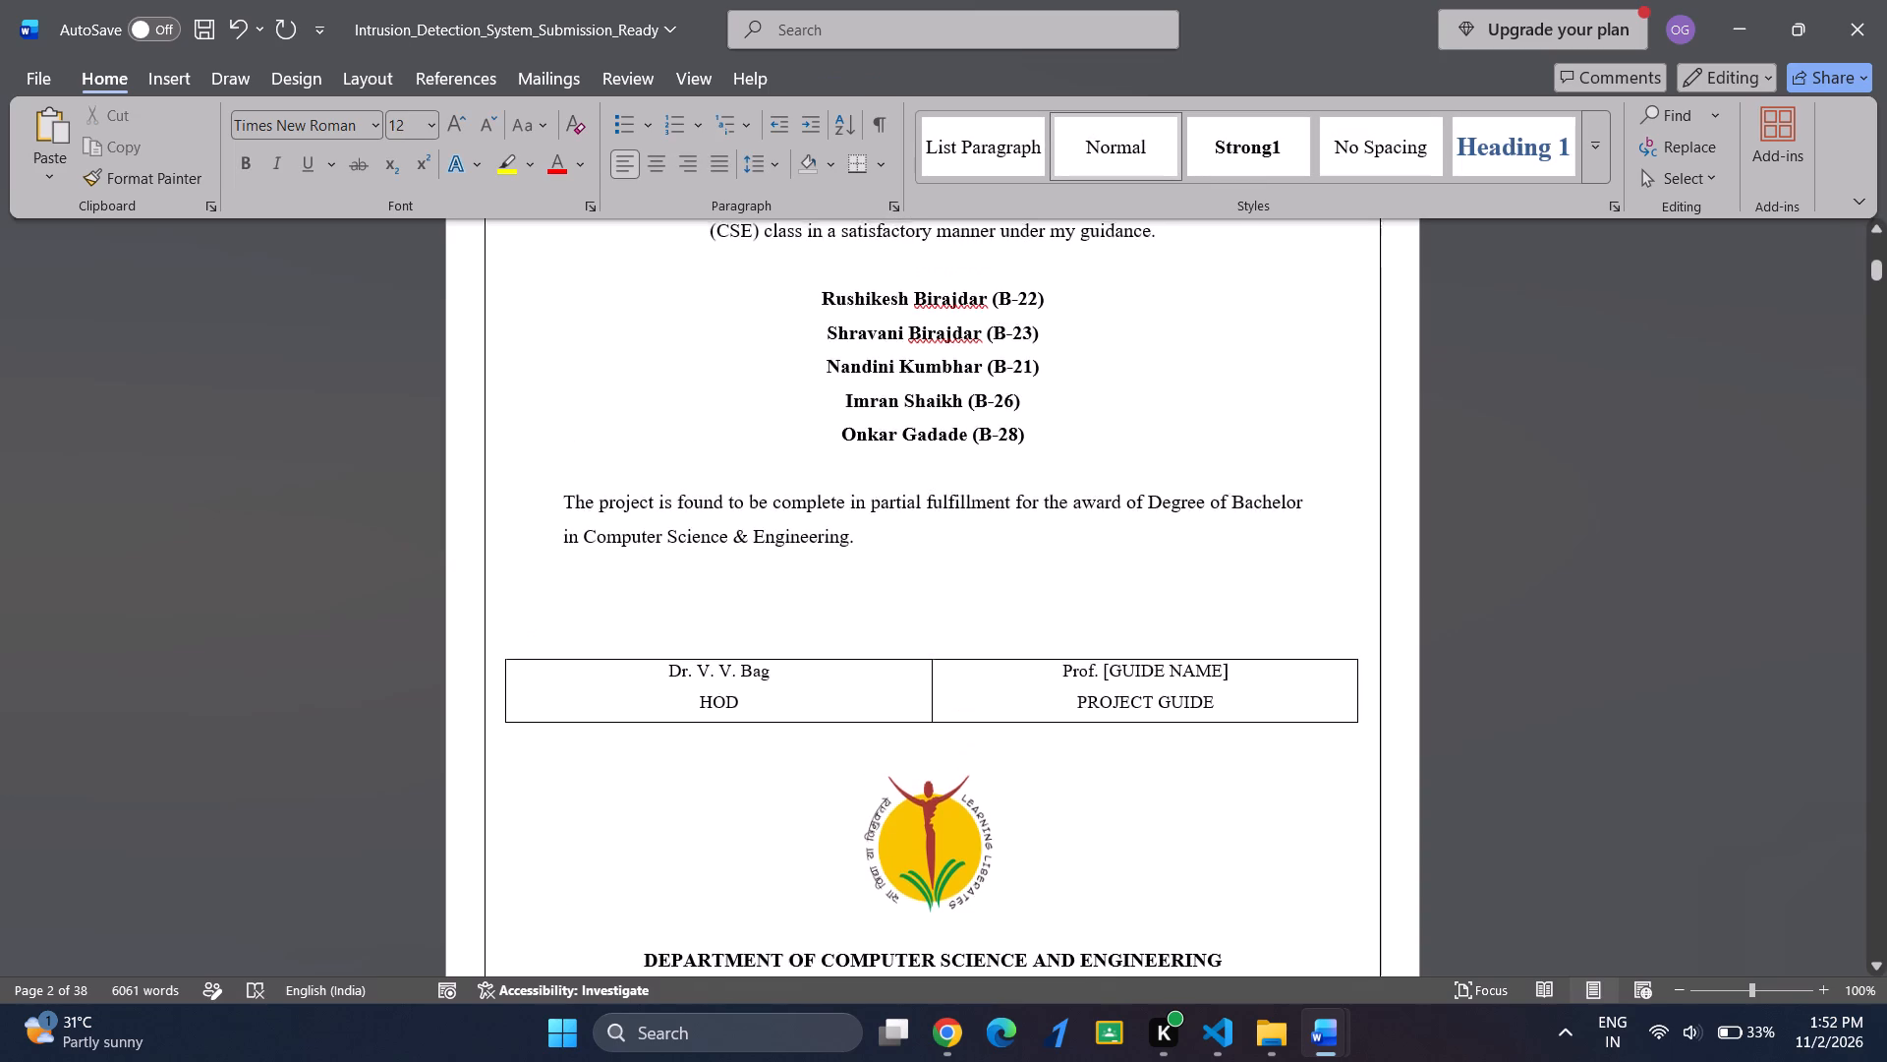
{"action": "scroll", "coordinate": [914, 858], "scroll_direction": "up", "scroll_amount": 1}
{"action": "left_click", "coordinate": [512, 683]}
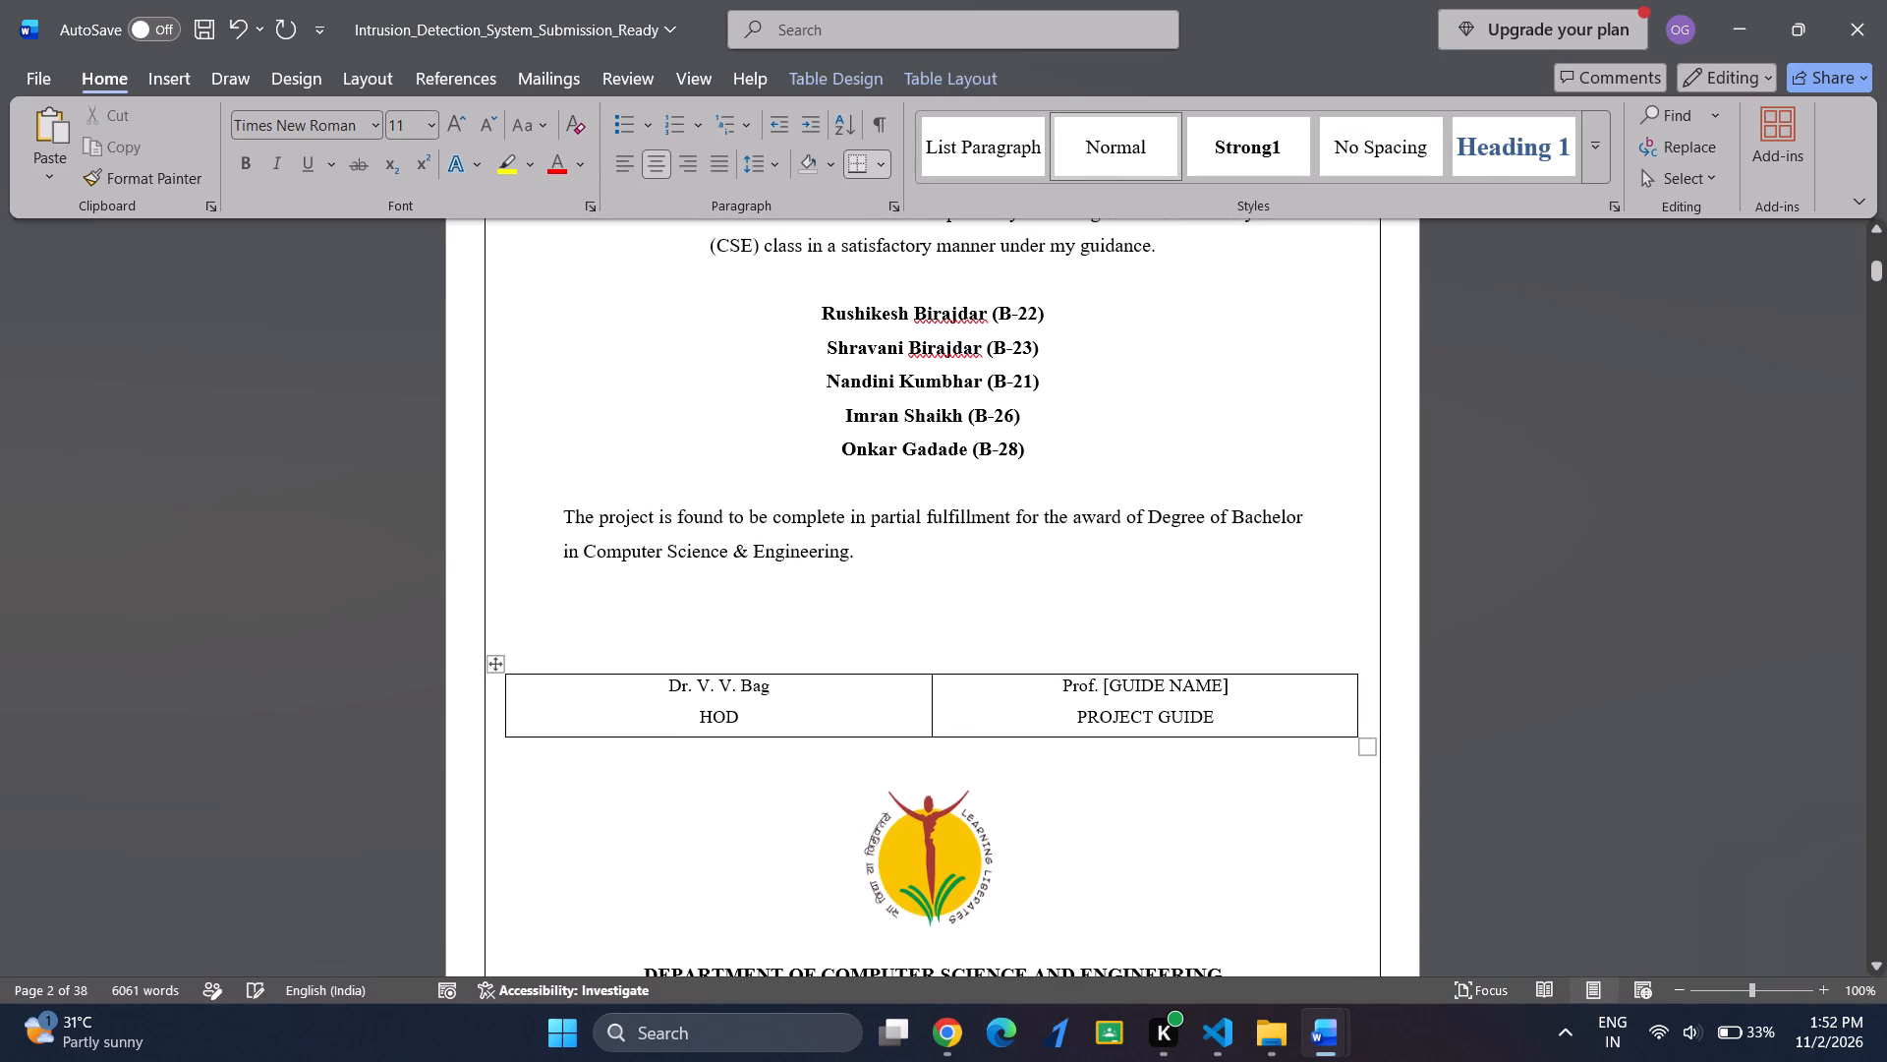
{"action": "left_click", "coordinate": [496, 672]}
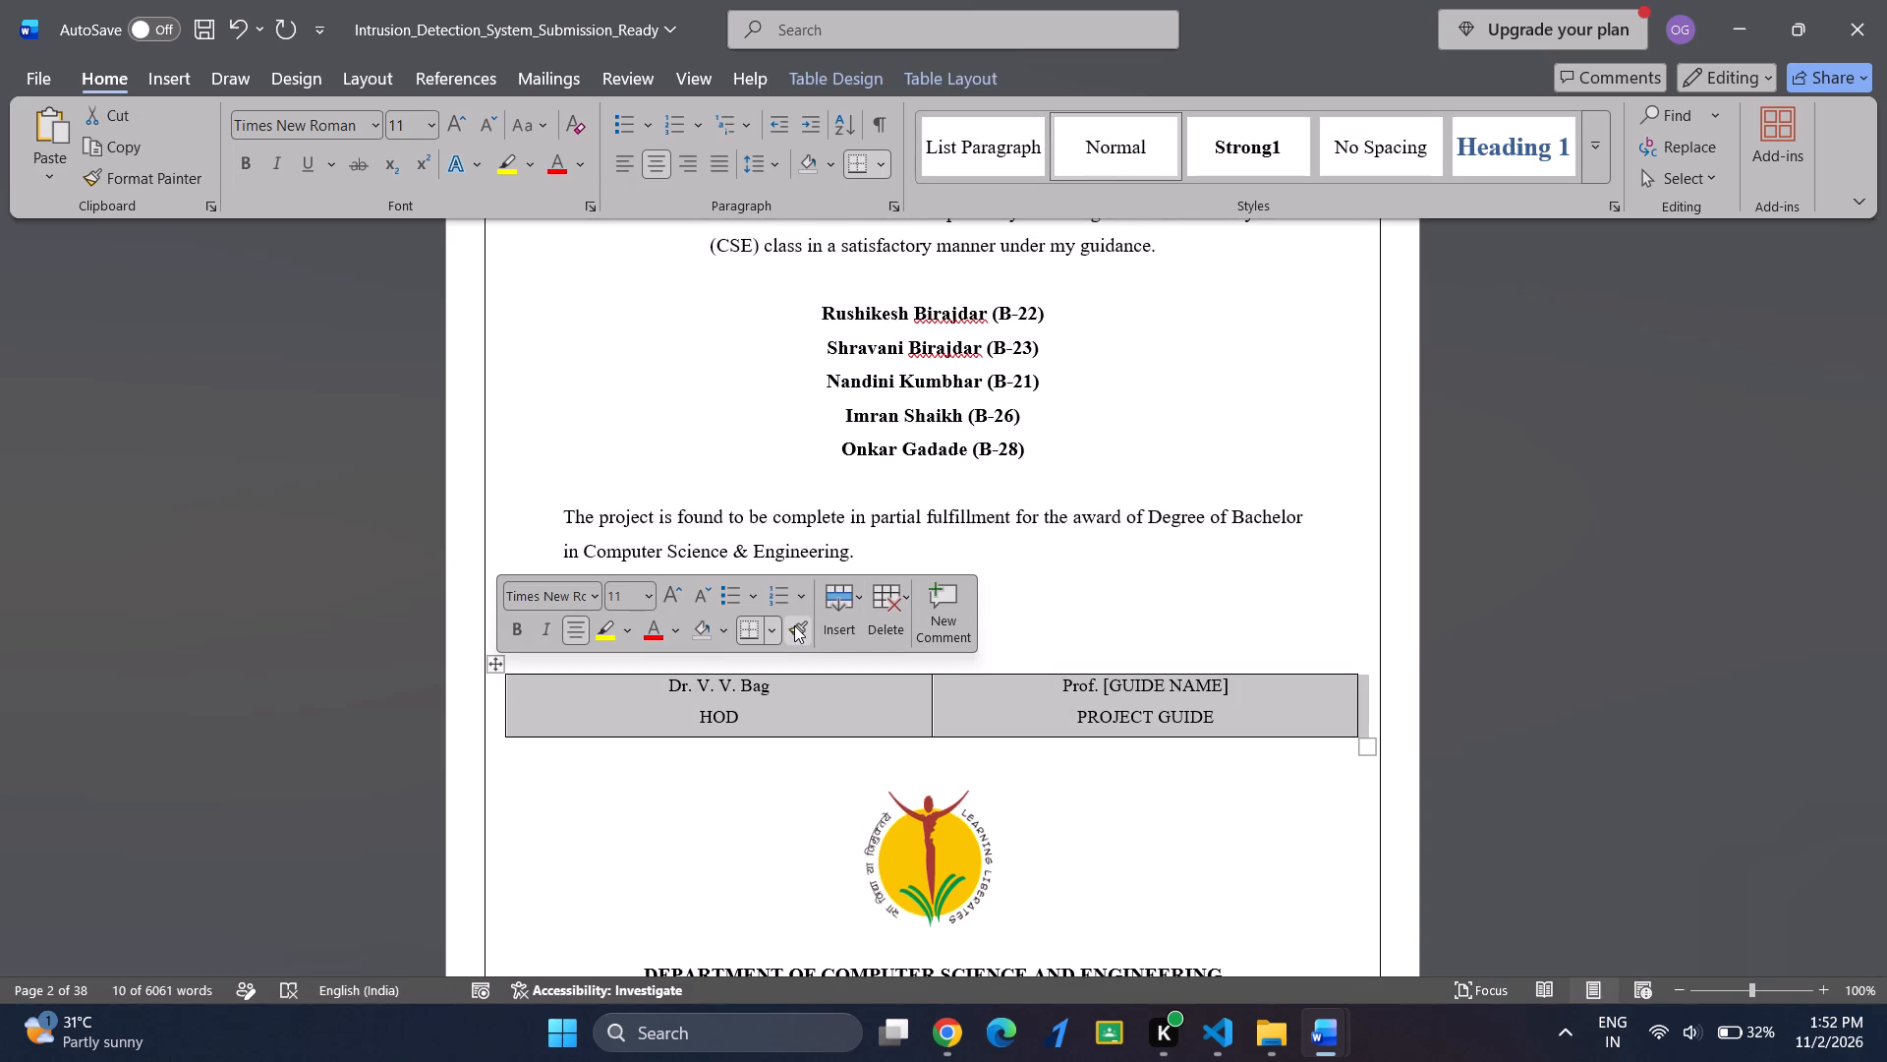
{"action": "left_click", "coordinate": [776, 628]}
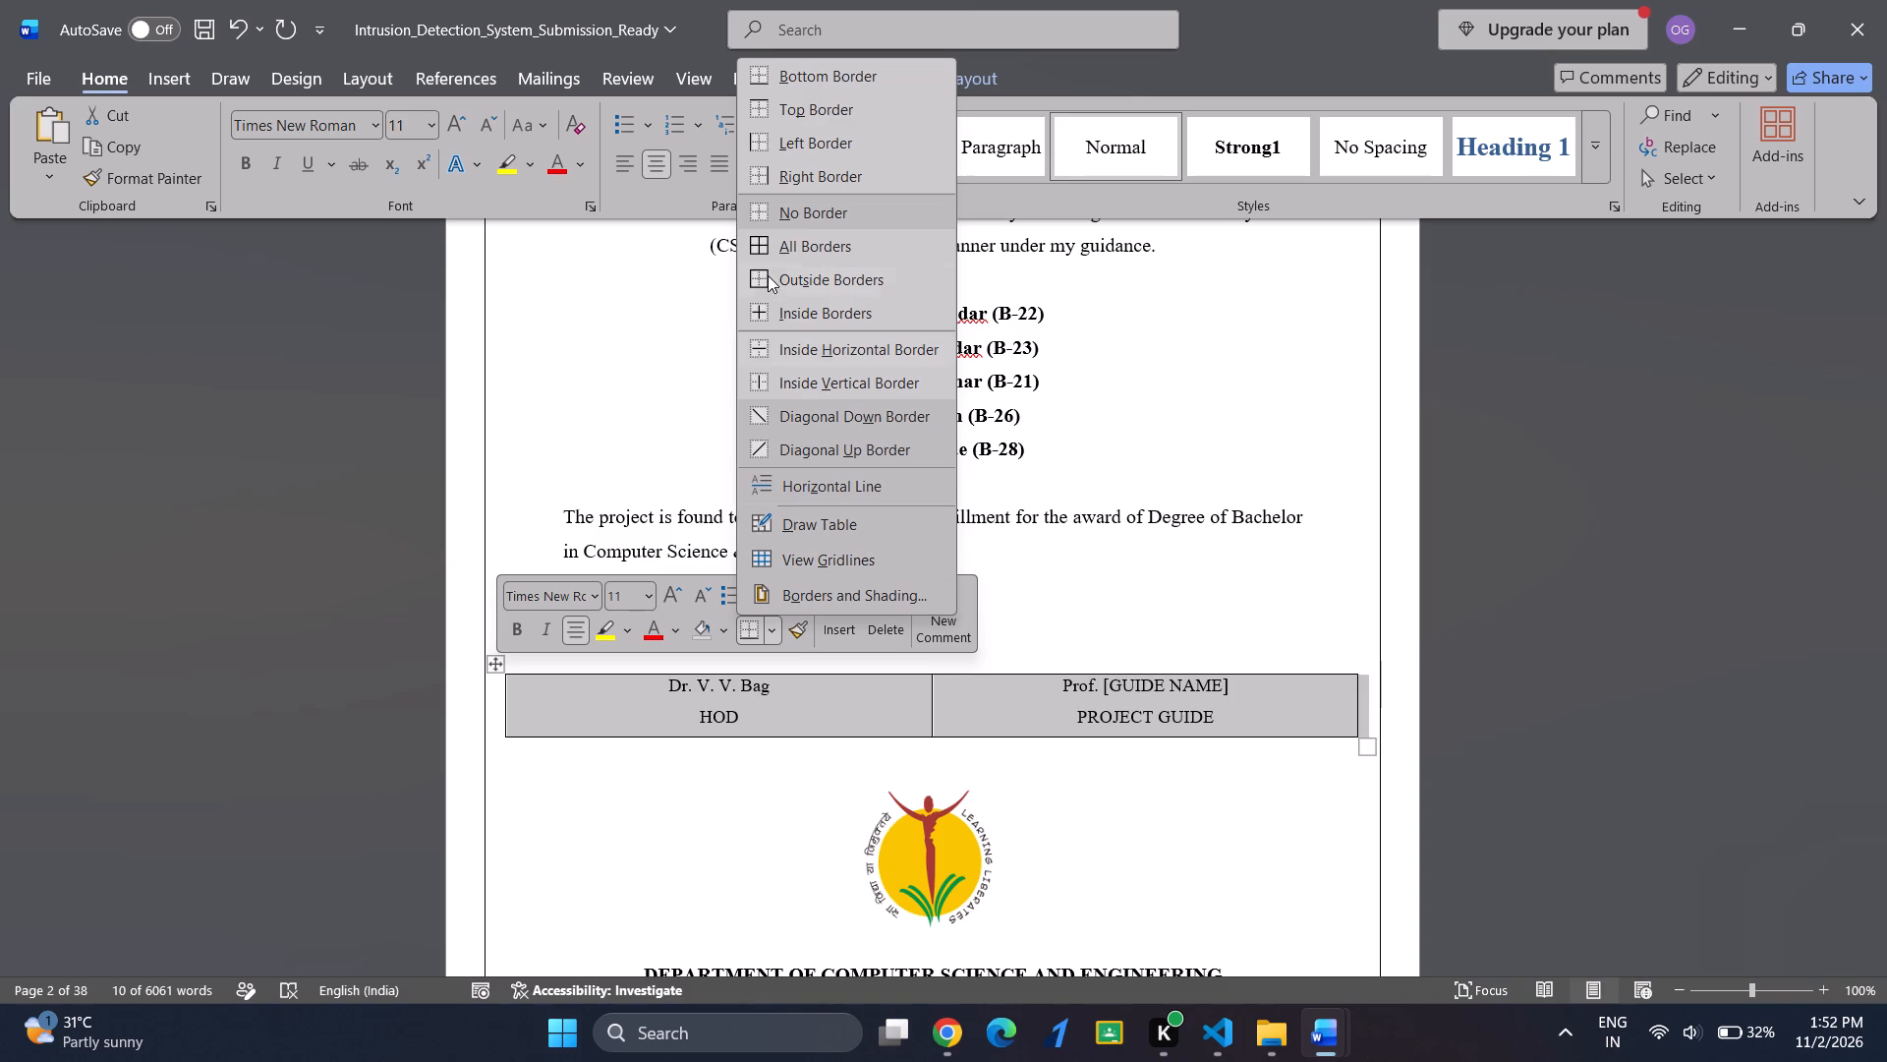
{"action": "left_click", "coordinate": [771, 218]}
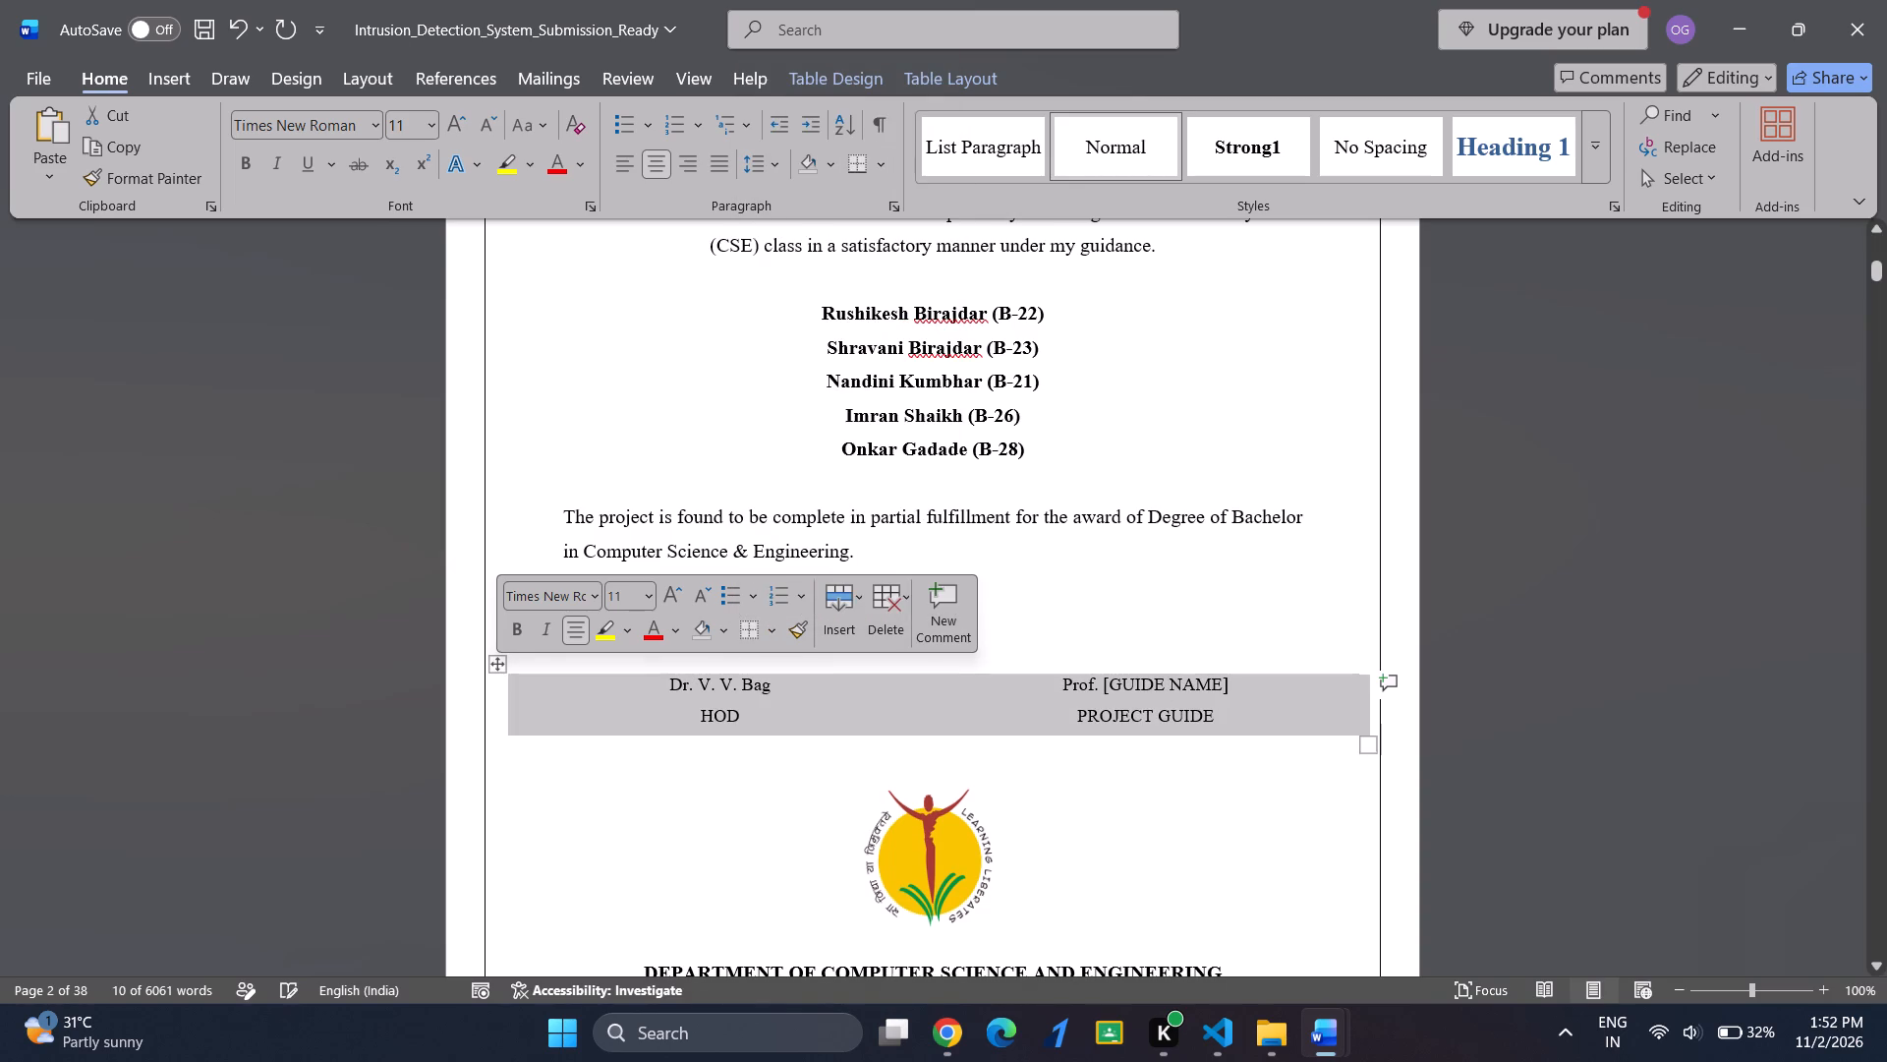
{"action": "left_click", "coordinate": [1103, 767]}
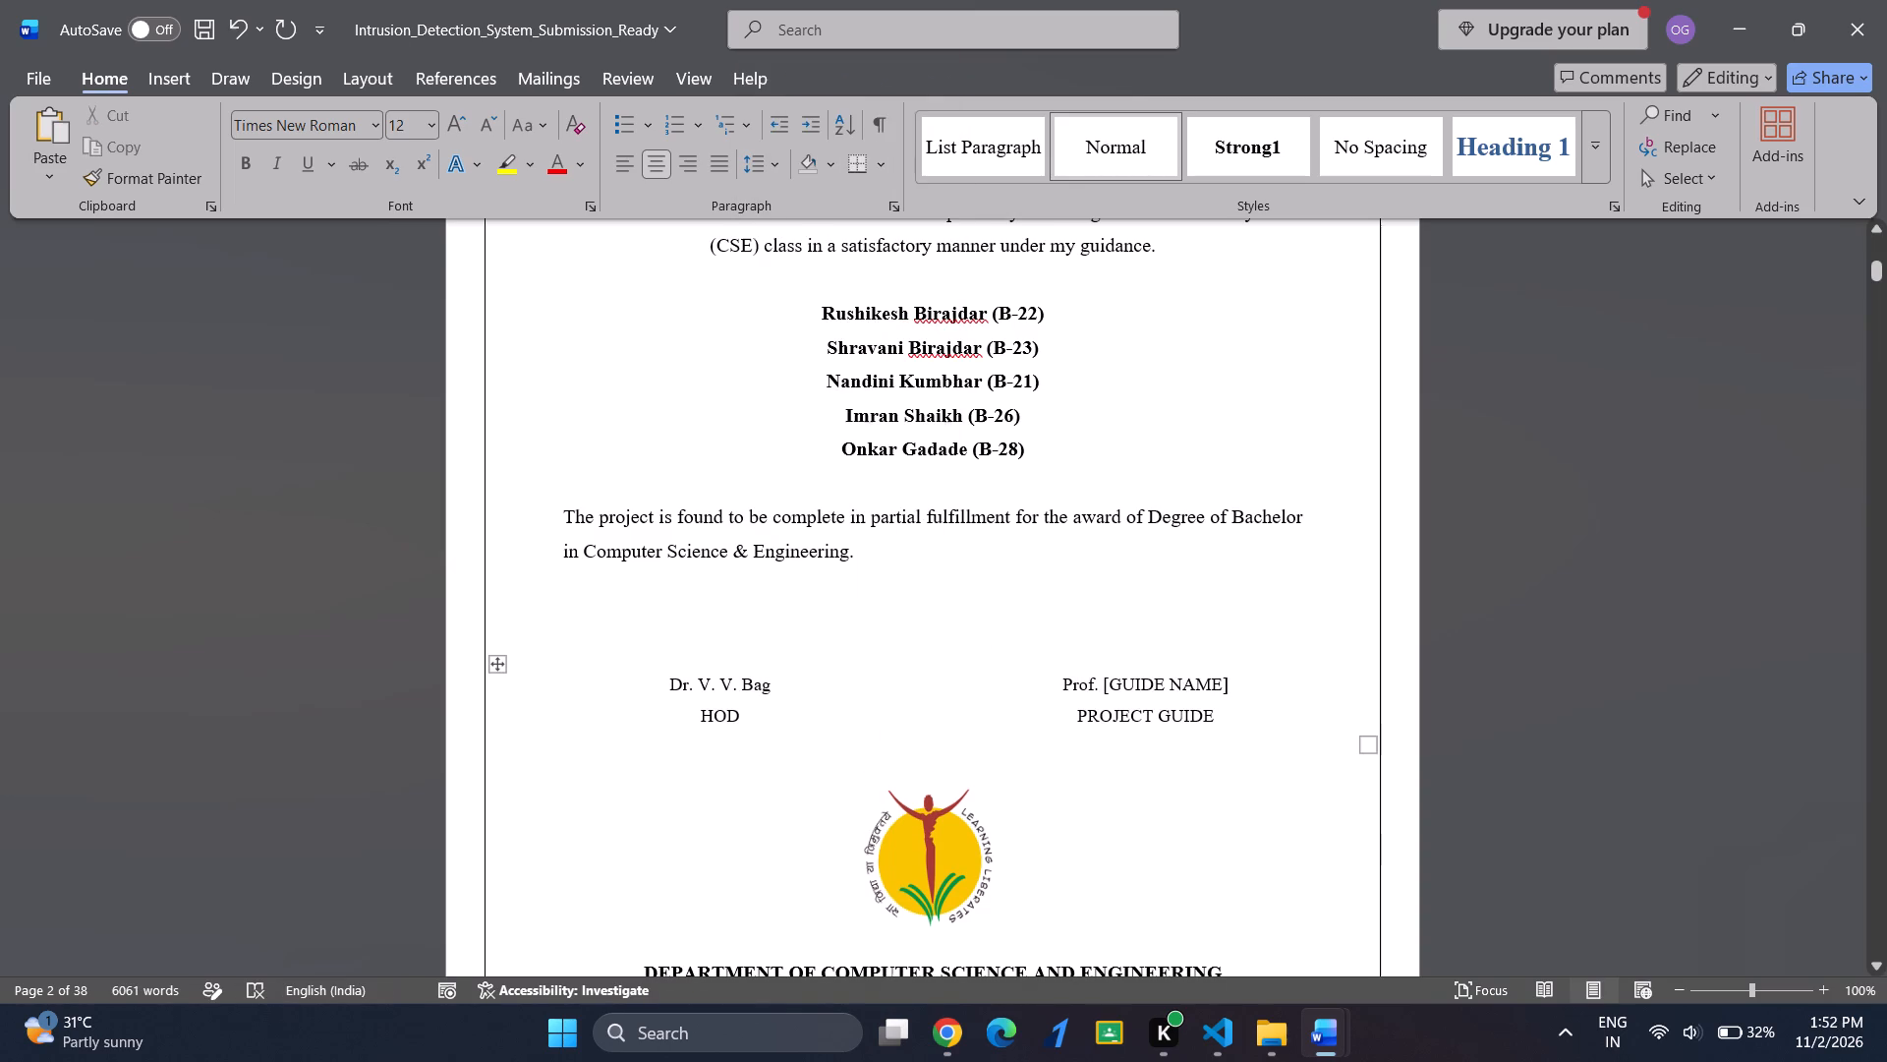
Delete the "[GUIDE NAME]" placeholder after "Prof." in the certificate's signature table.
{"action": "left_click", "coordinate": [1251, 688]}
{"action": "key", "text": "BackSpace"}
{"action": "key", "text": "BackSpace"}
{"action": "key", "text": "BackSpace"}
{"action": "key", "text": "BackSpace"}
{"action": "key", "text": "BackSpace"}
{"action": "key", "text": "BackSpace"}
{"action": "key", "text": "BackSpace"}
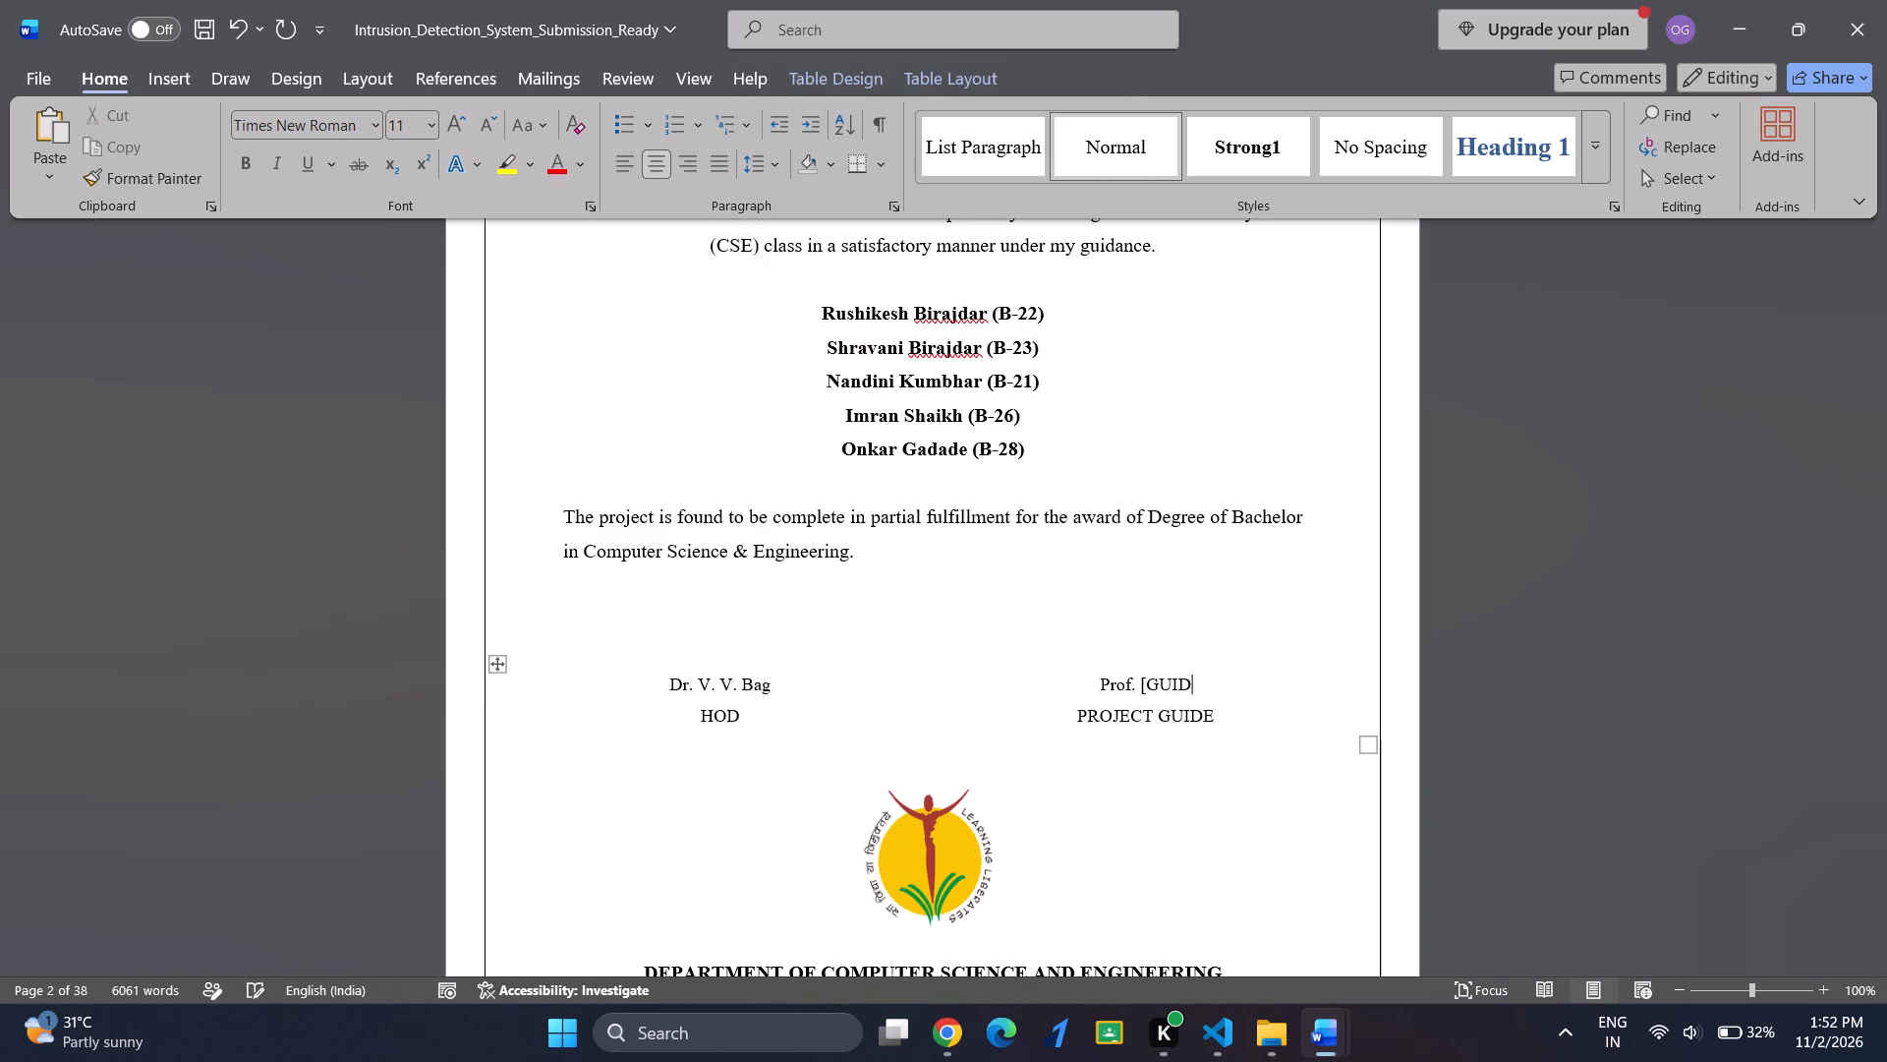
{"action": "key", "text": "BackSpace"}
{"action": "key", "text": "BackSpace"}
{"action": "key", "text": "BackSpace"}
{"action": "key", "text": "BackSpace"}
{"action": "key", "text": "BackSpace"}
{"action": "key", "text": "BackSpace"}
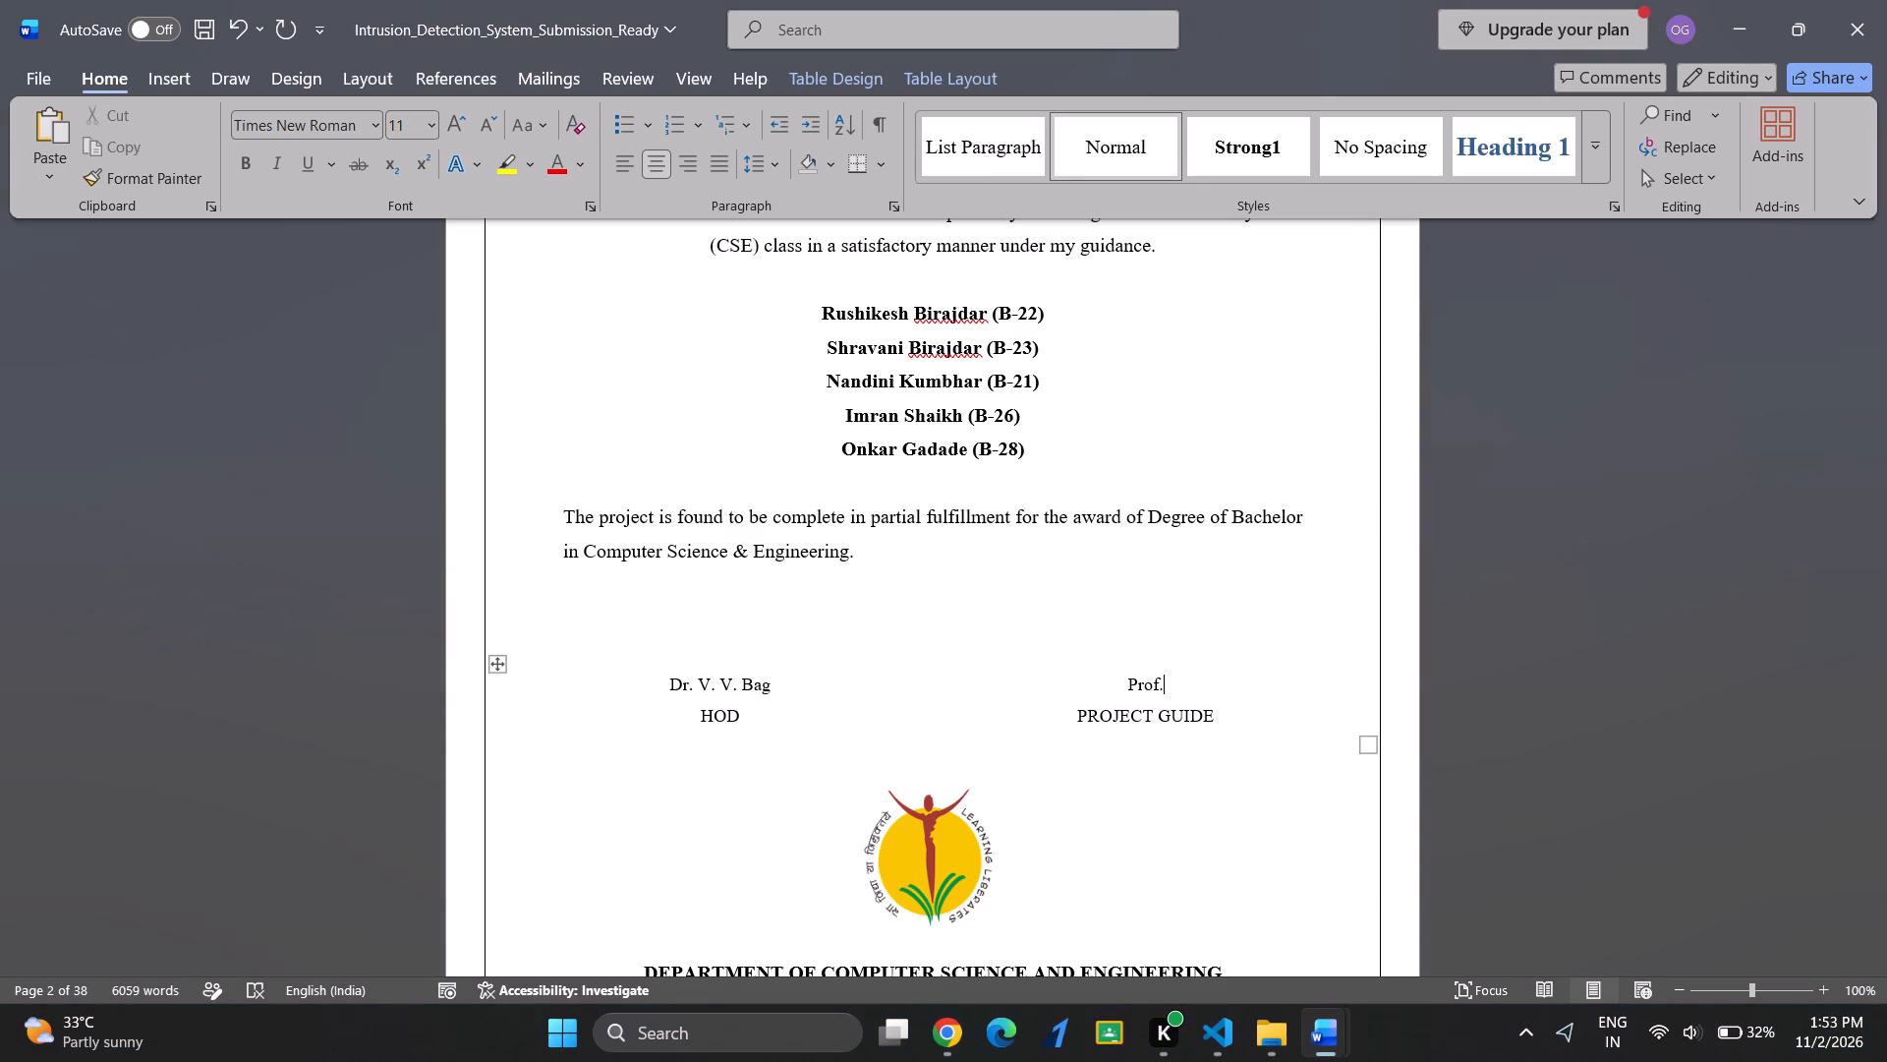
Copy the HOD's name from the signature table's first column over "Prof." in the second column.
{"action": "left_click", "coordinate": [760, 686]}
{"action": "left_click_drag", "start_coordinate": [781, 686], "coordinate": [774, 686]}
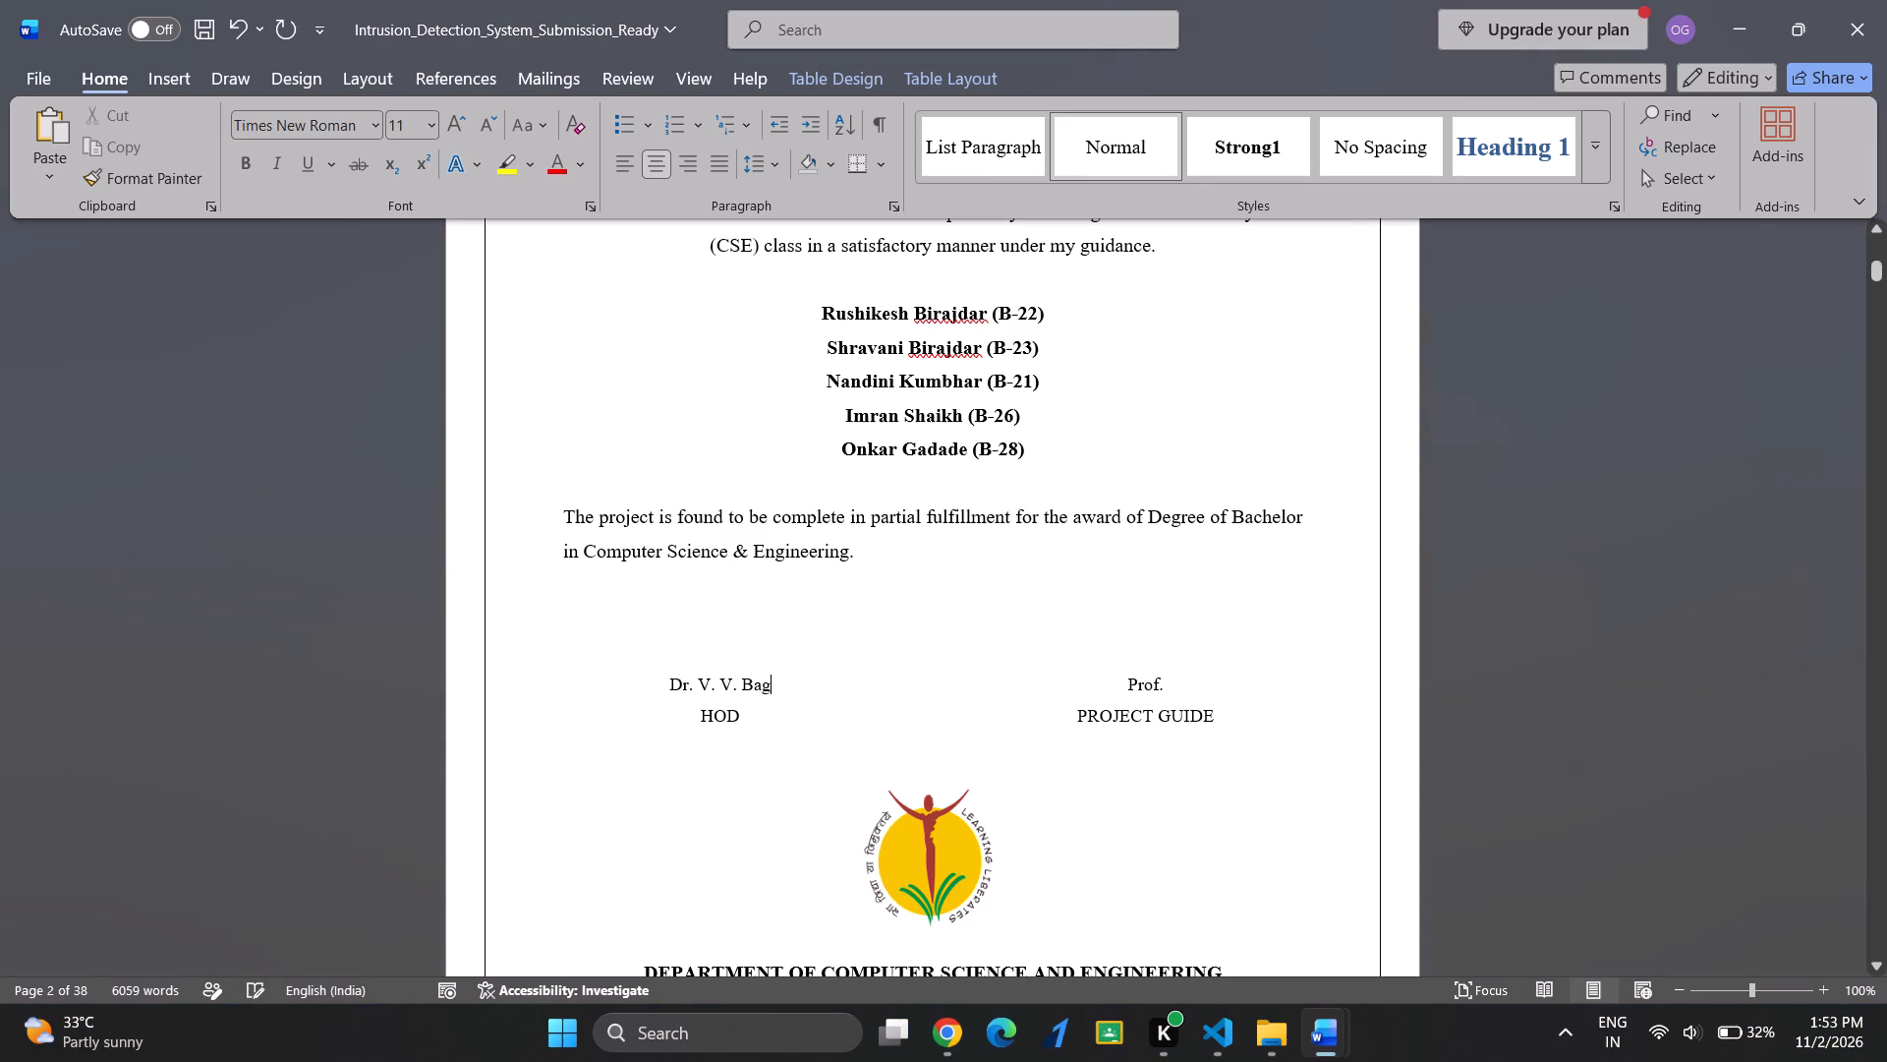
{"action": "left_click_drag", "start_coordinate": [774, 686], "coordinate": [744, 687]}
{"action": "left_click", "coordinate": [744, 687]}
{"action": "left_click_drag", "start_coordinate": [782, 685], "coordinate": [655, 691]}
{"action": "key", "text": "ctrl+c"}
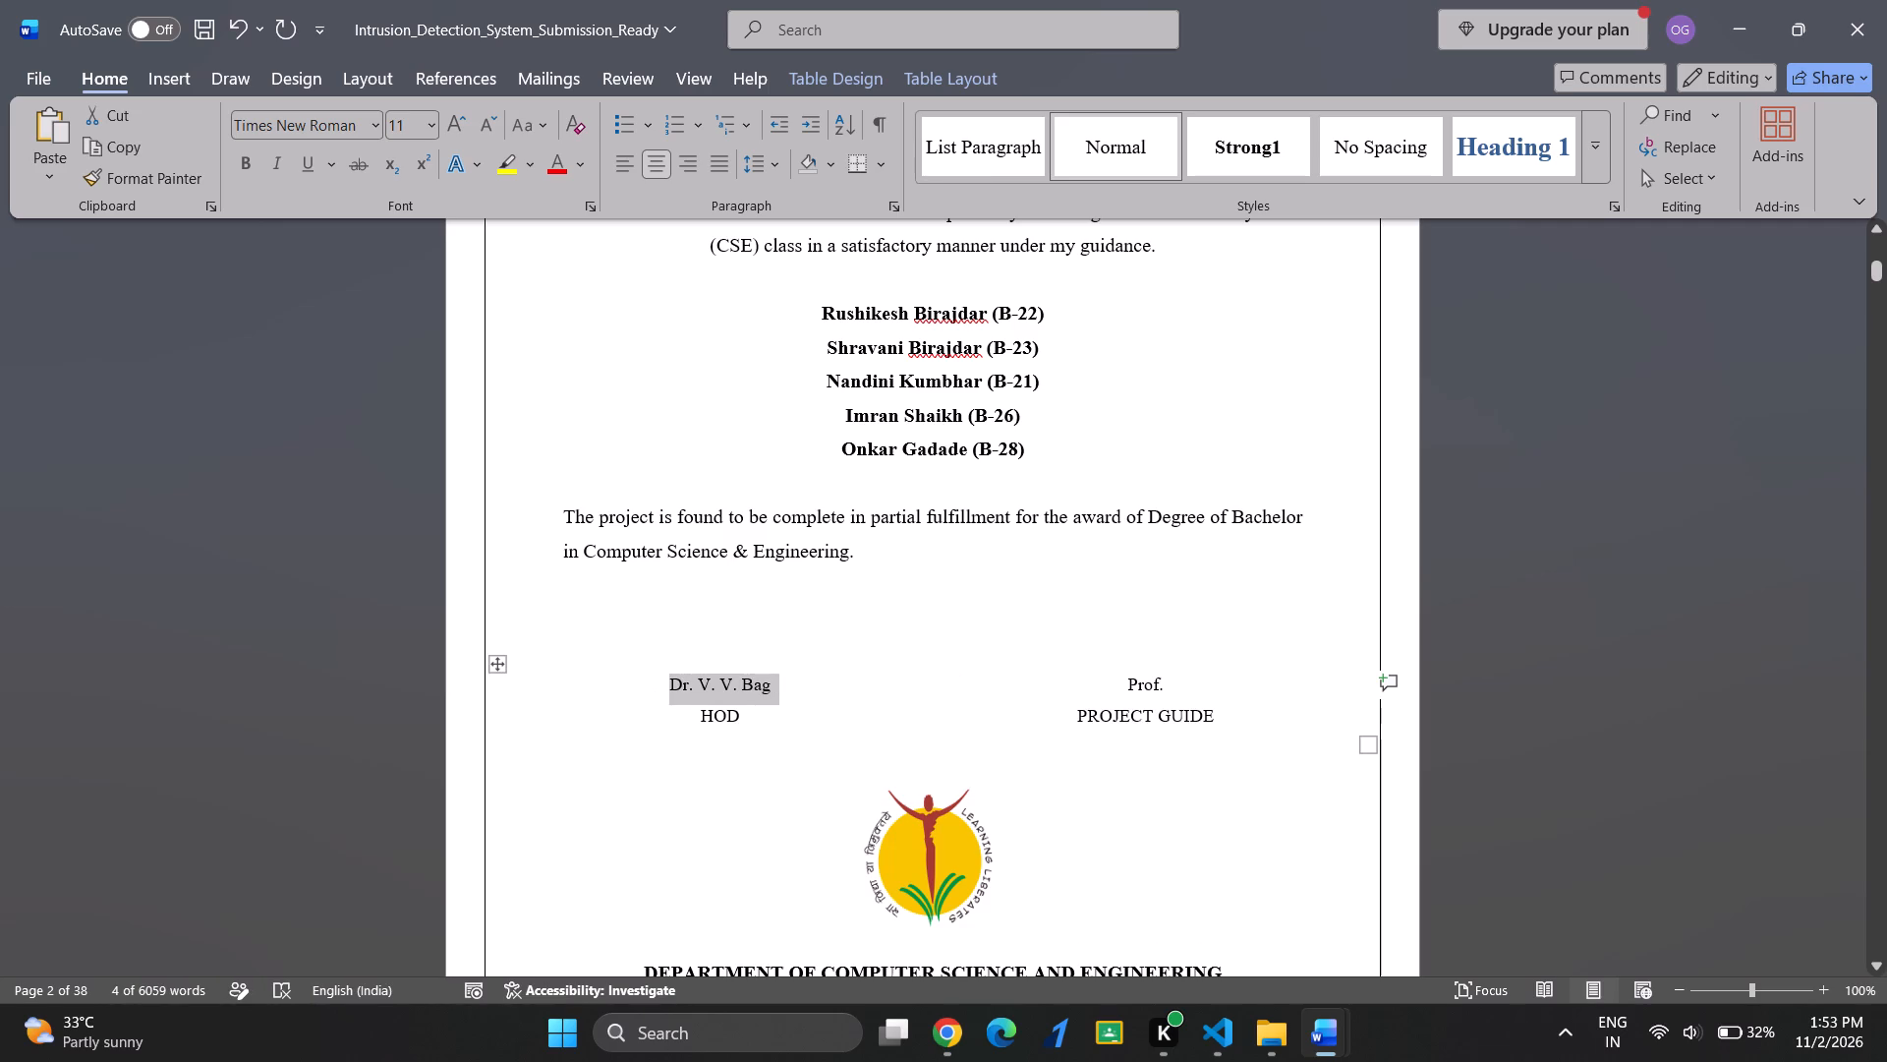
{"action": "left_click", "coordinate": [1111, 685]}
{"action": "left_click_drag", "start_coordinate": [1178, 684], "coordinate": [1086, 677]}
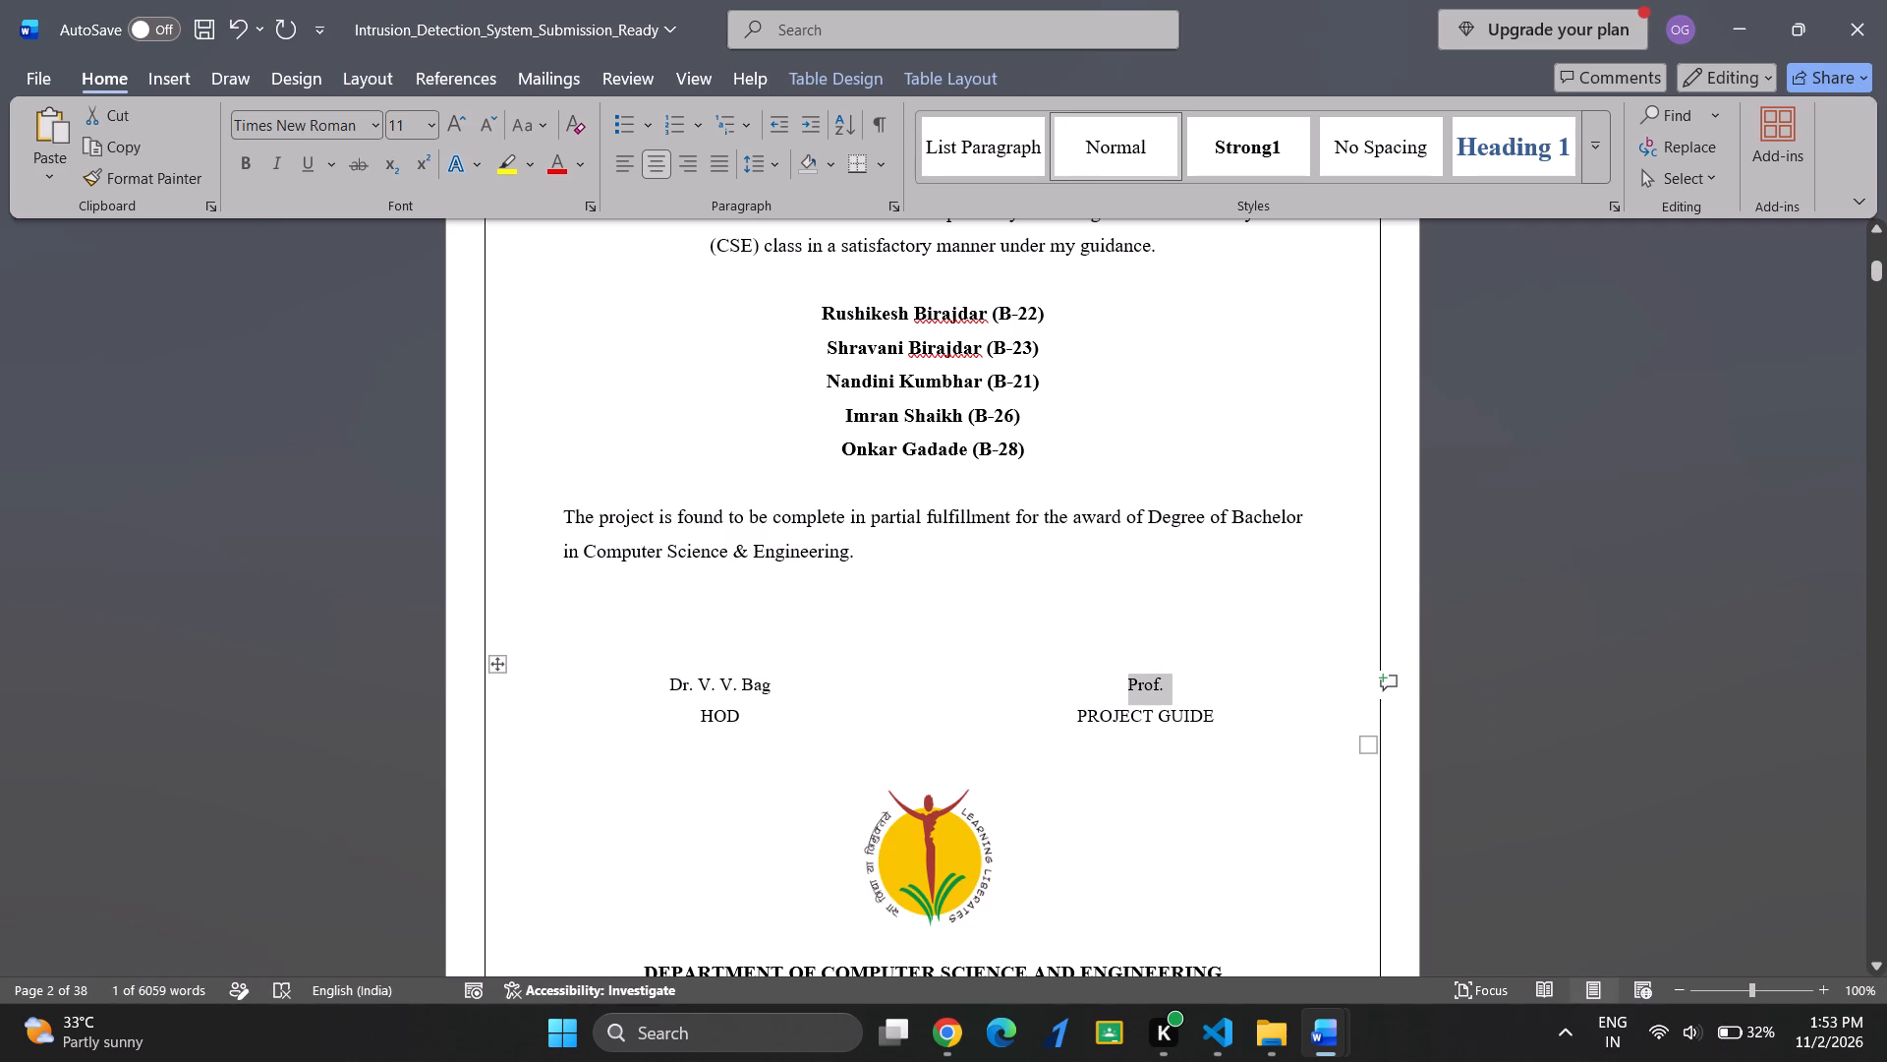
{"action": "key", "text": "ctrl+v"}
Replace "PROJECT GUIDE" with "HOD" under the name in the signature table's second column.
{"action": "left_click", "coordinate": [1112, 711]}
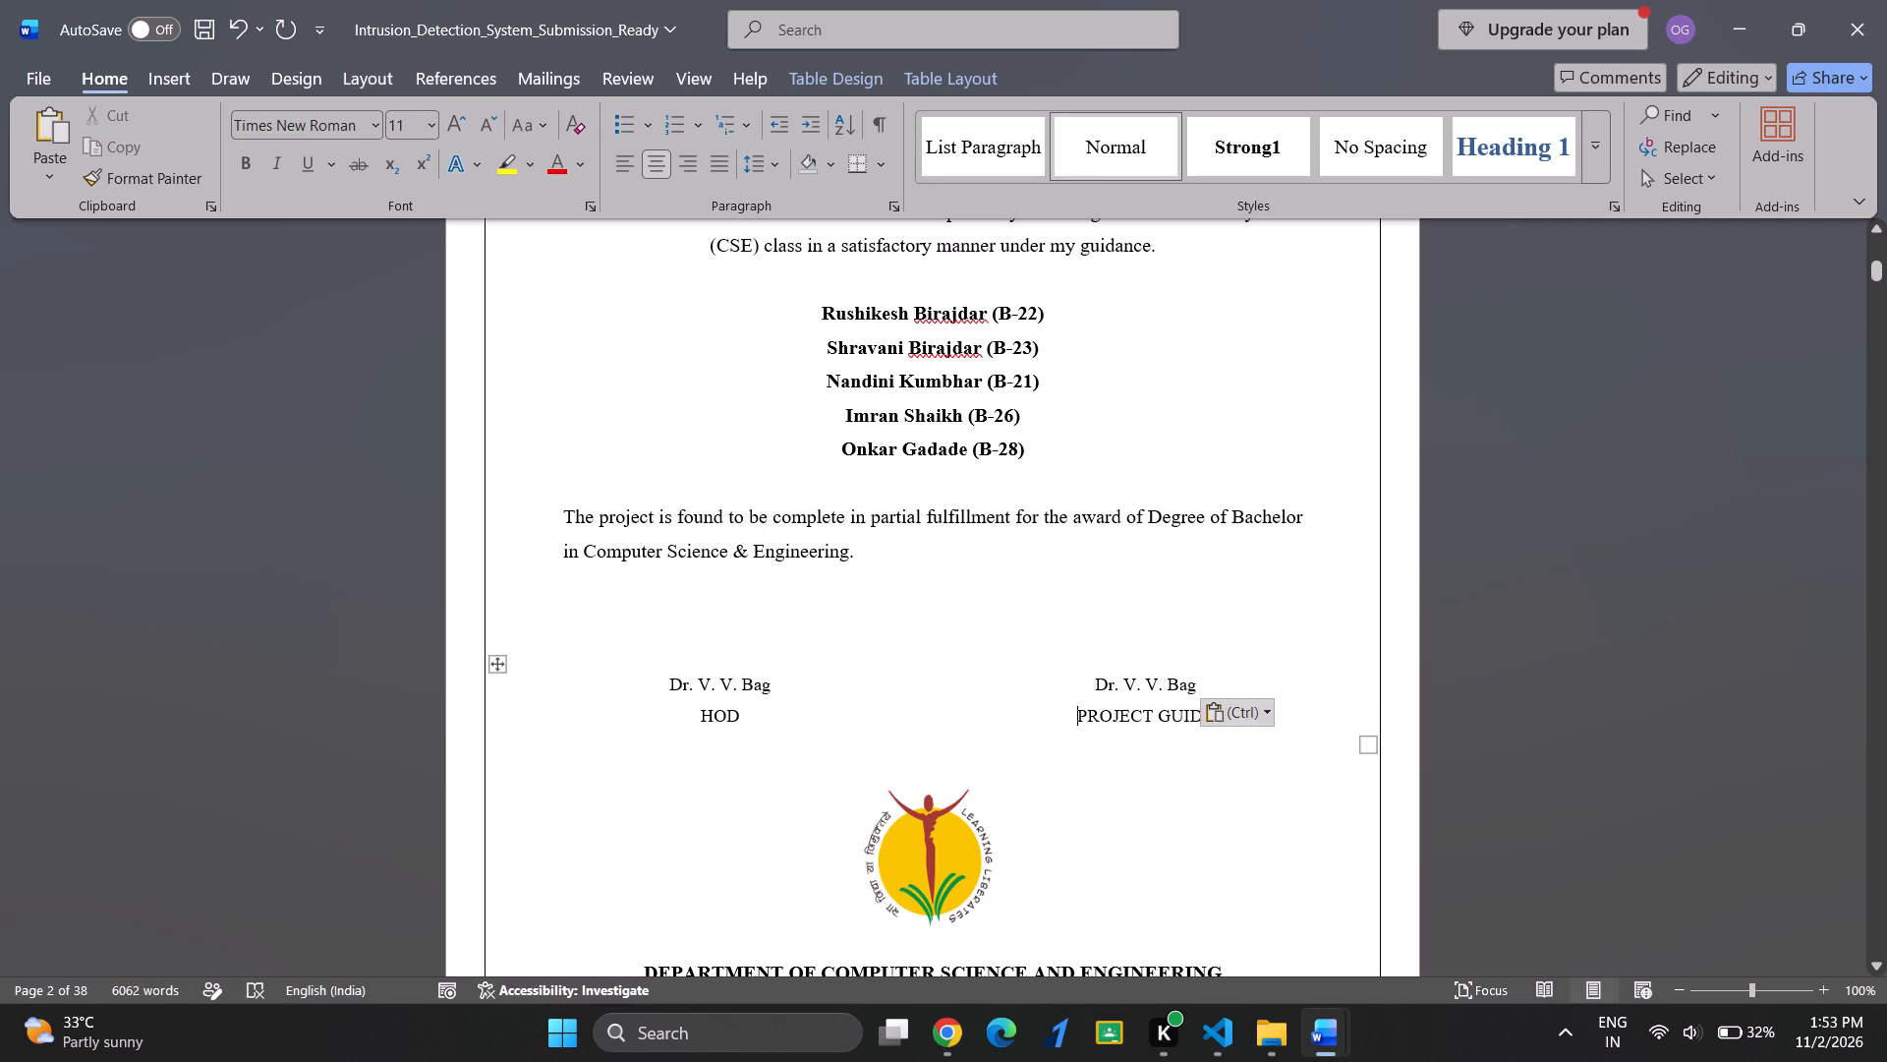
{"action": "left_click", "coordinate": [1156, 712]}
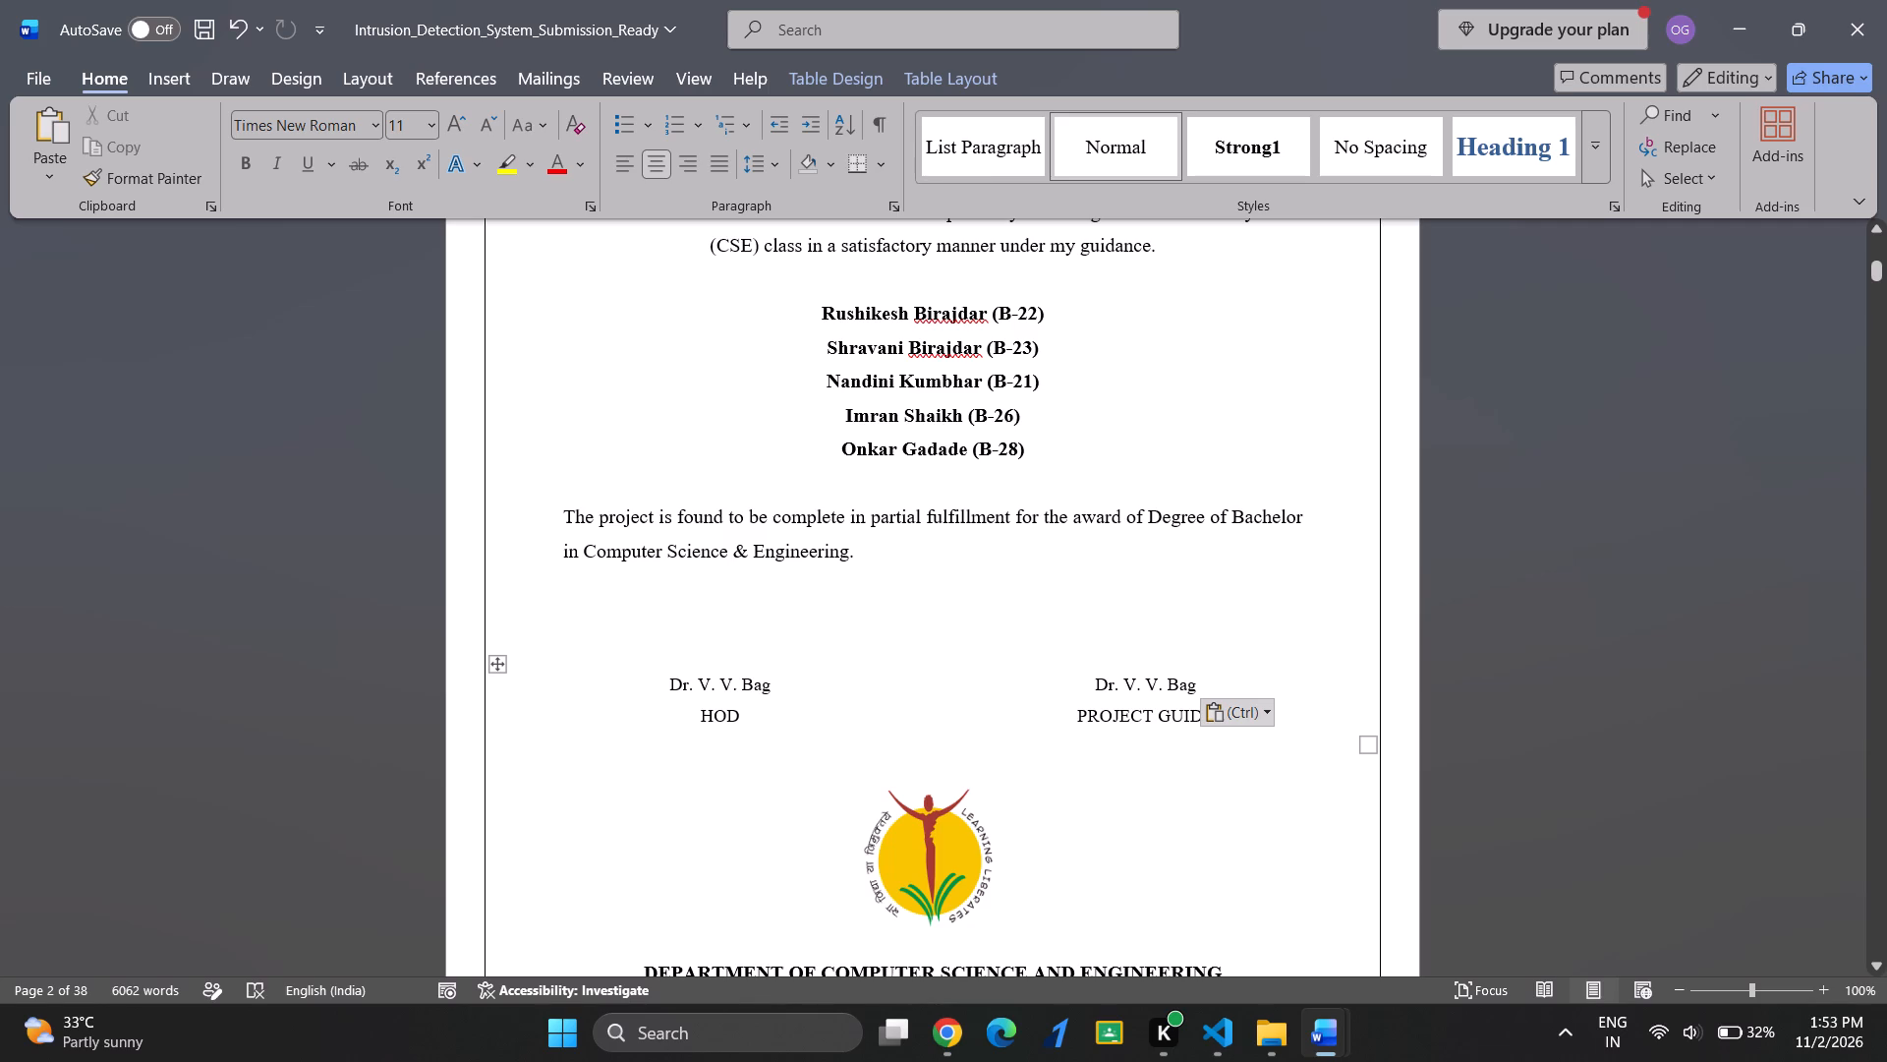
{"action": "left_click", "coordinate": [1084, 721]}
{"action": "left_click_drag", "start_coordinate": [1069, 721], "coordinate": [1216, 717]}
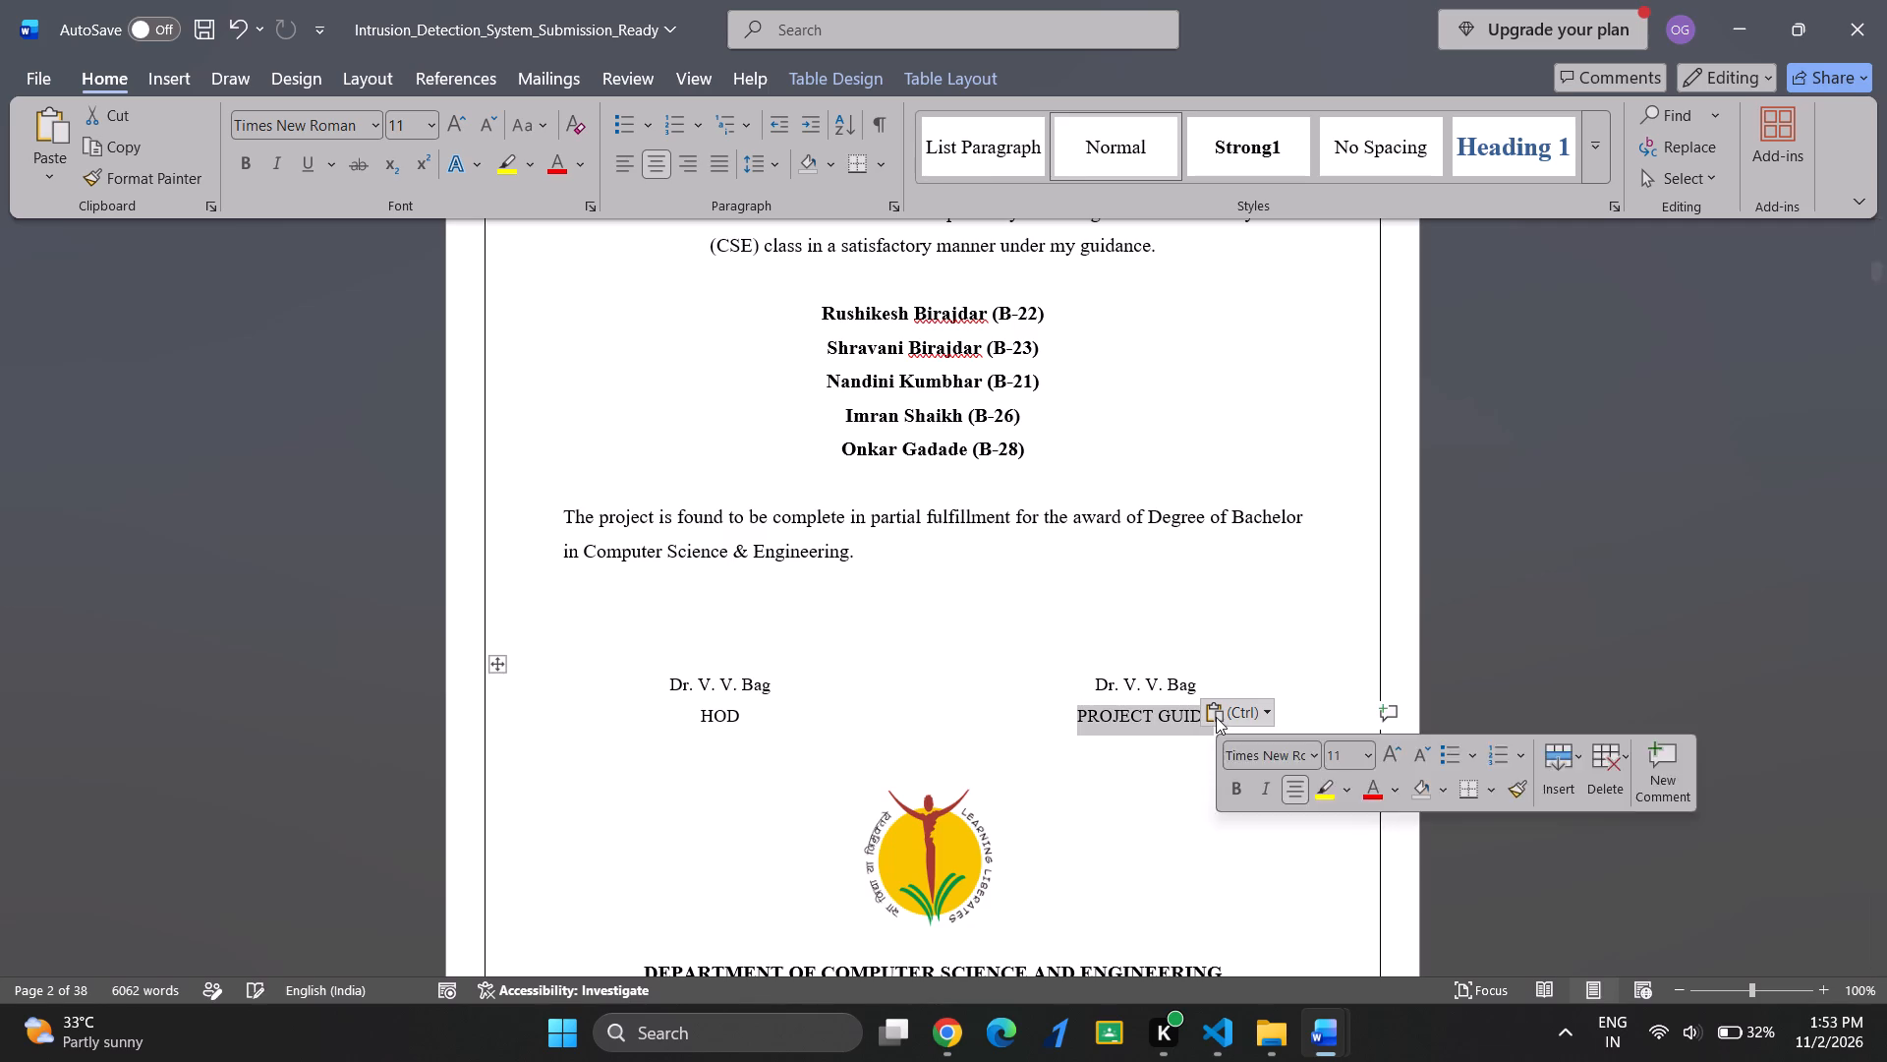
{"action": "key", "text": "ctrl+c"}
{"action": "key", "text": "ctrl+c"}
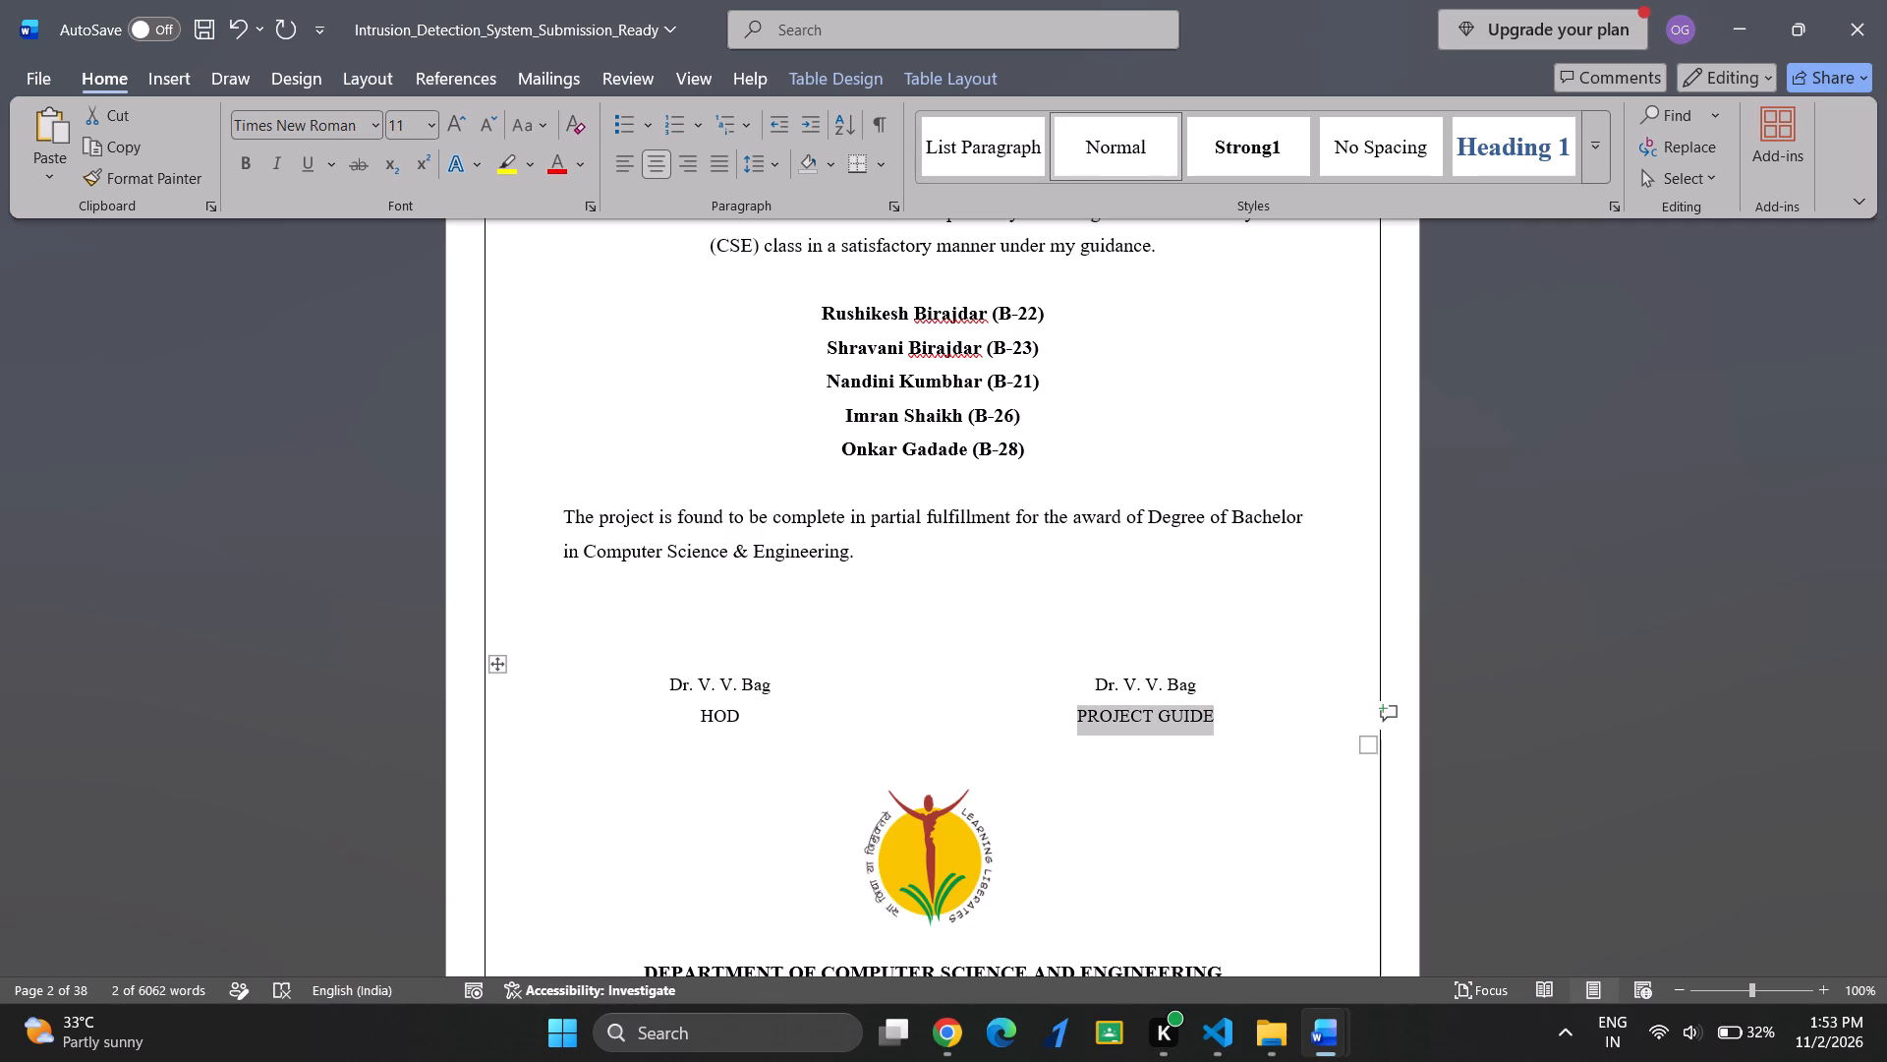
{"action": "type", "text": "HOD"}
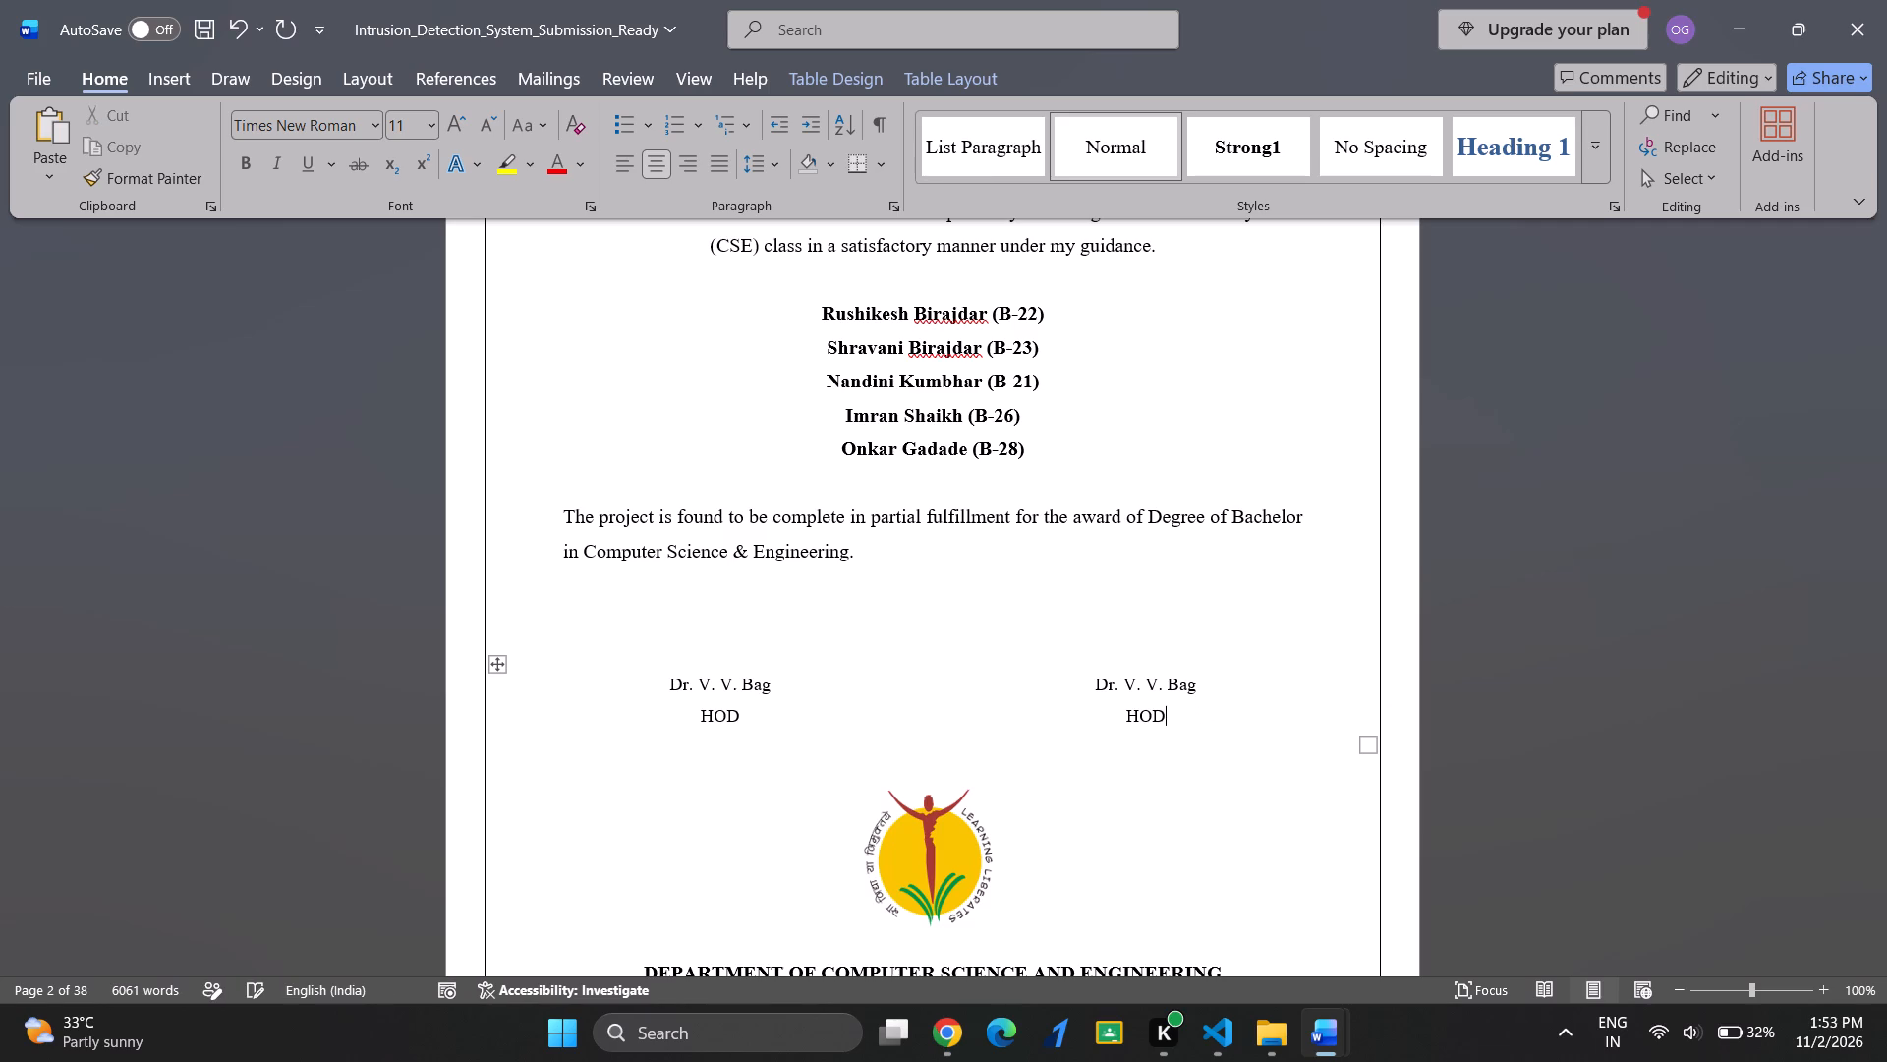
Check the guide's name on the cover page and replace the name in the signature table's first column with "Prof".
{"action": "left_click", "coordinate": [779, 675]}
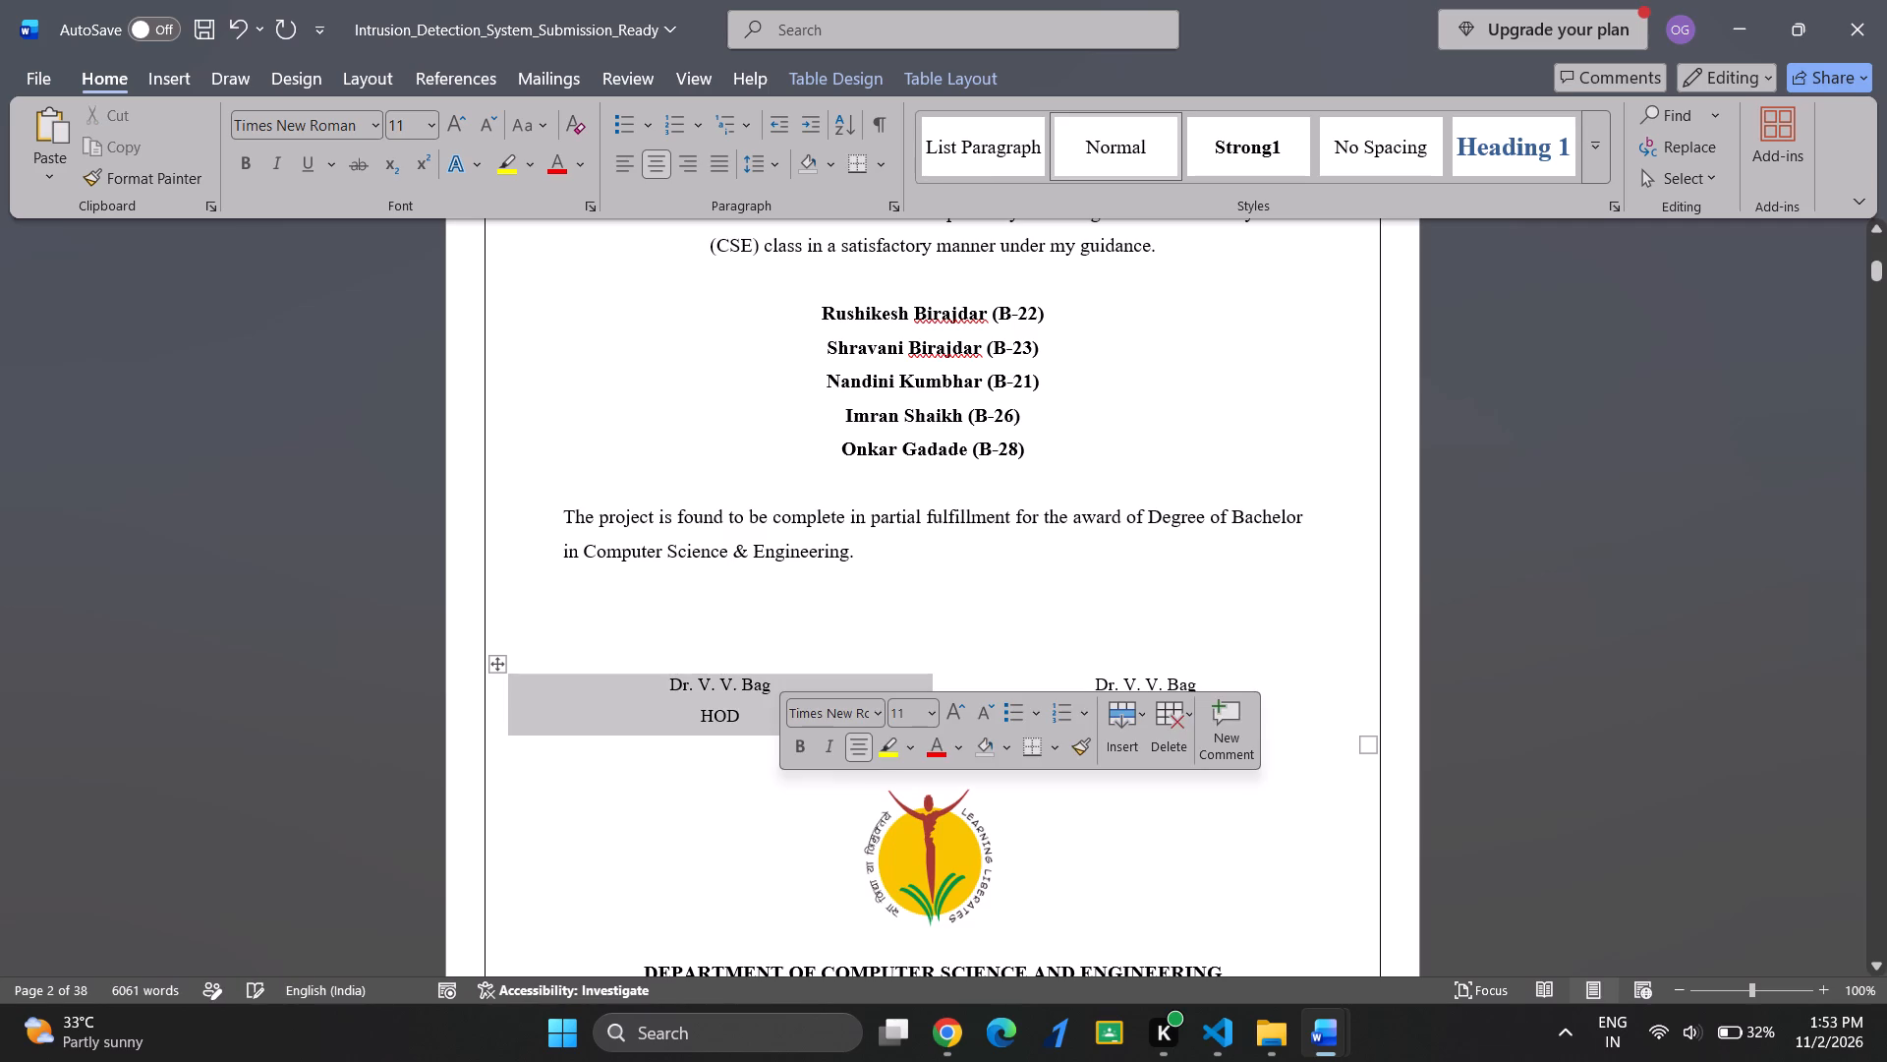
{"action": "left_click", "coordinate": [782, 679]}
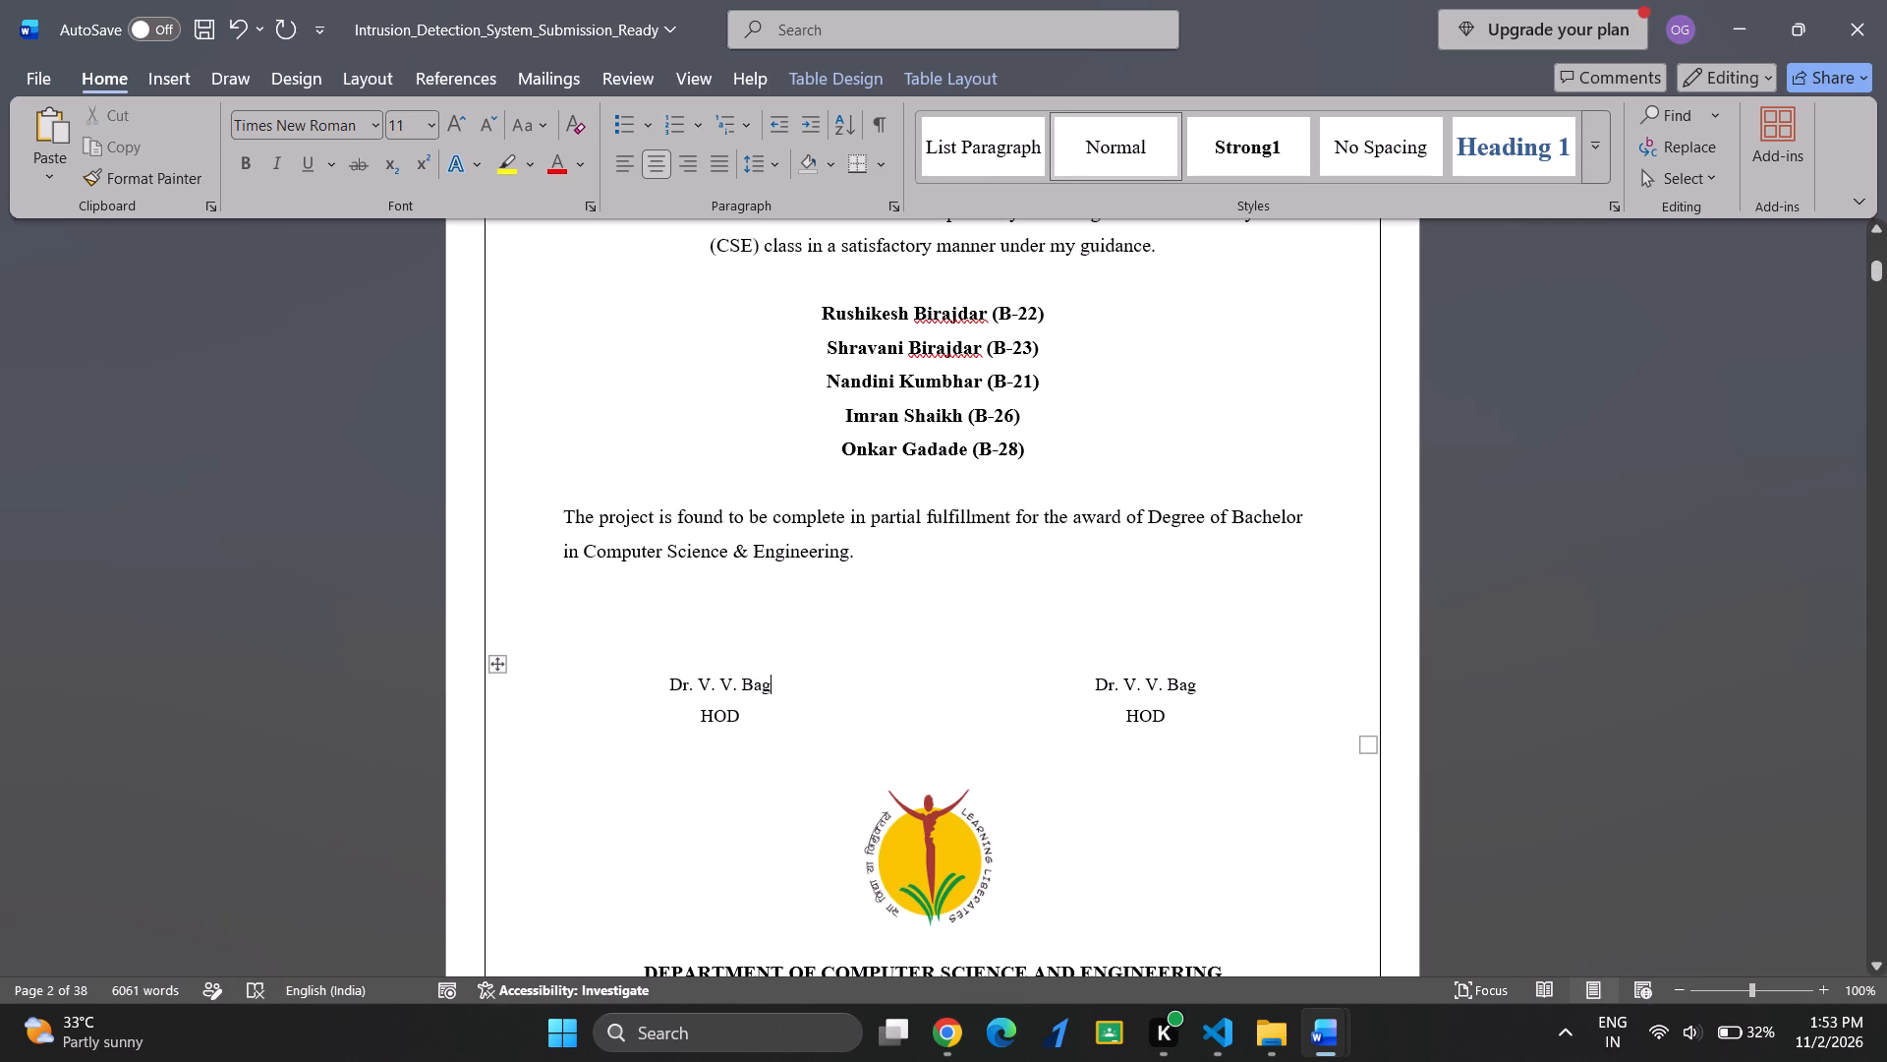
{"action": "scroll", "coordinate": [772, 692], "scroll_direction": "up", "scroll_amount": 8}
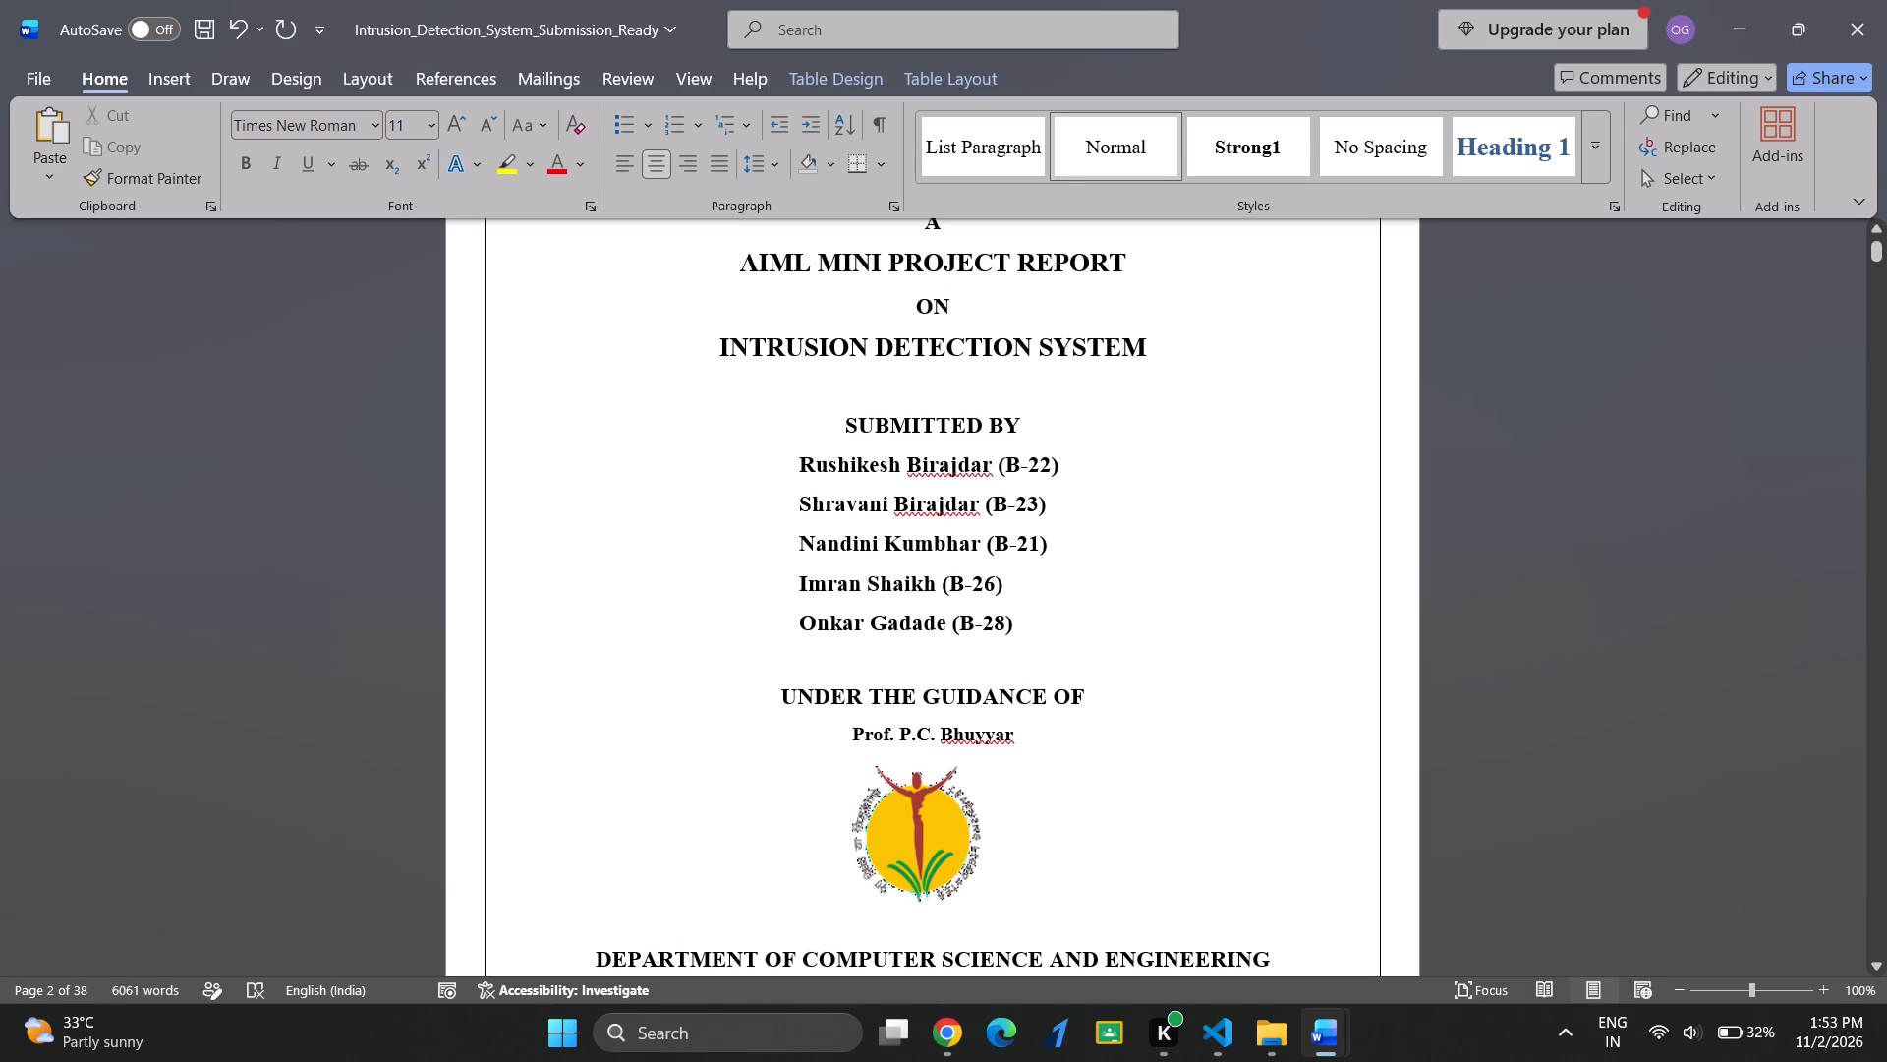
{"action": "left_click_drag", "start_coordinate": [1017, 745], "coordinate": [913, 740]}
{"action": "left_click", "coordinate": [913, 740]}
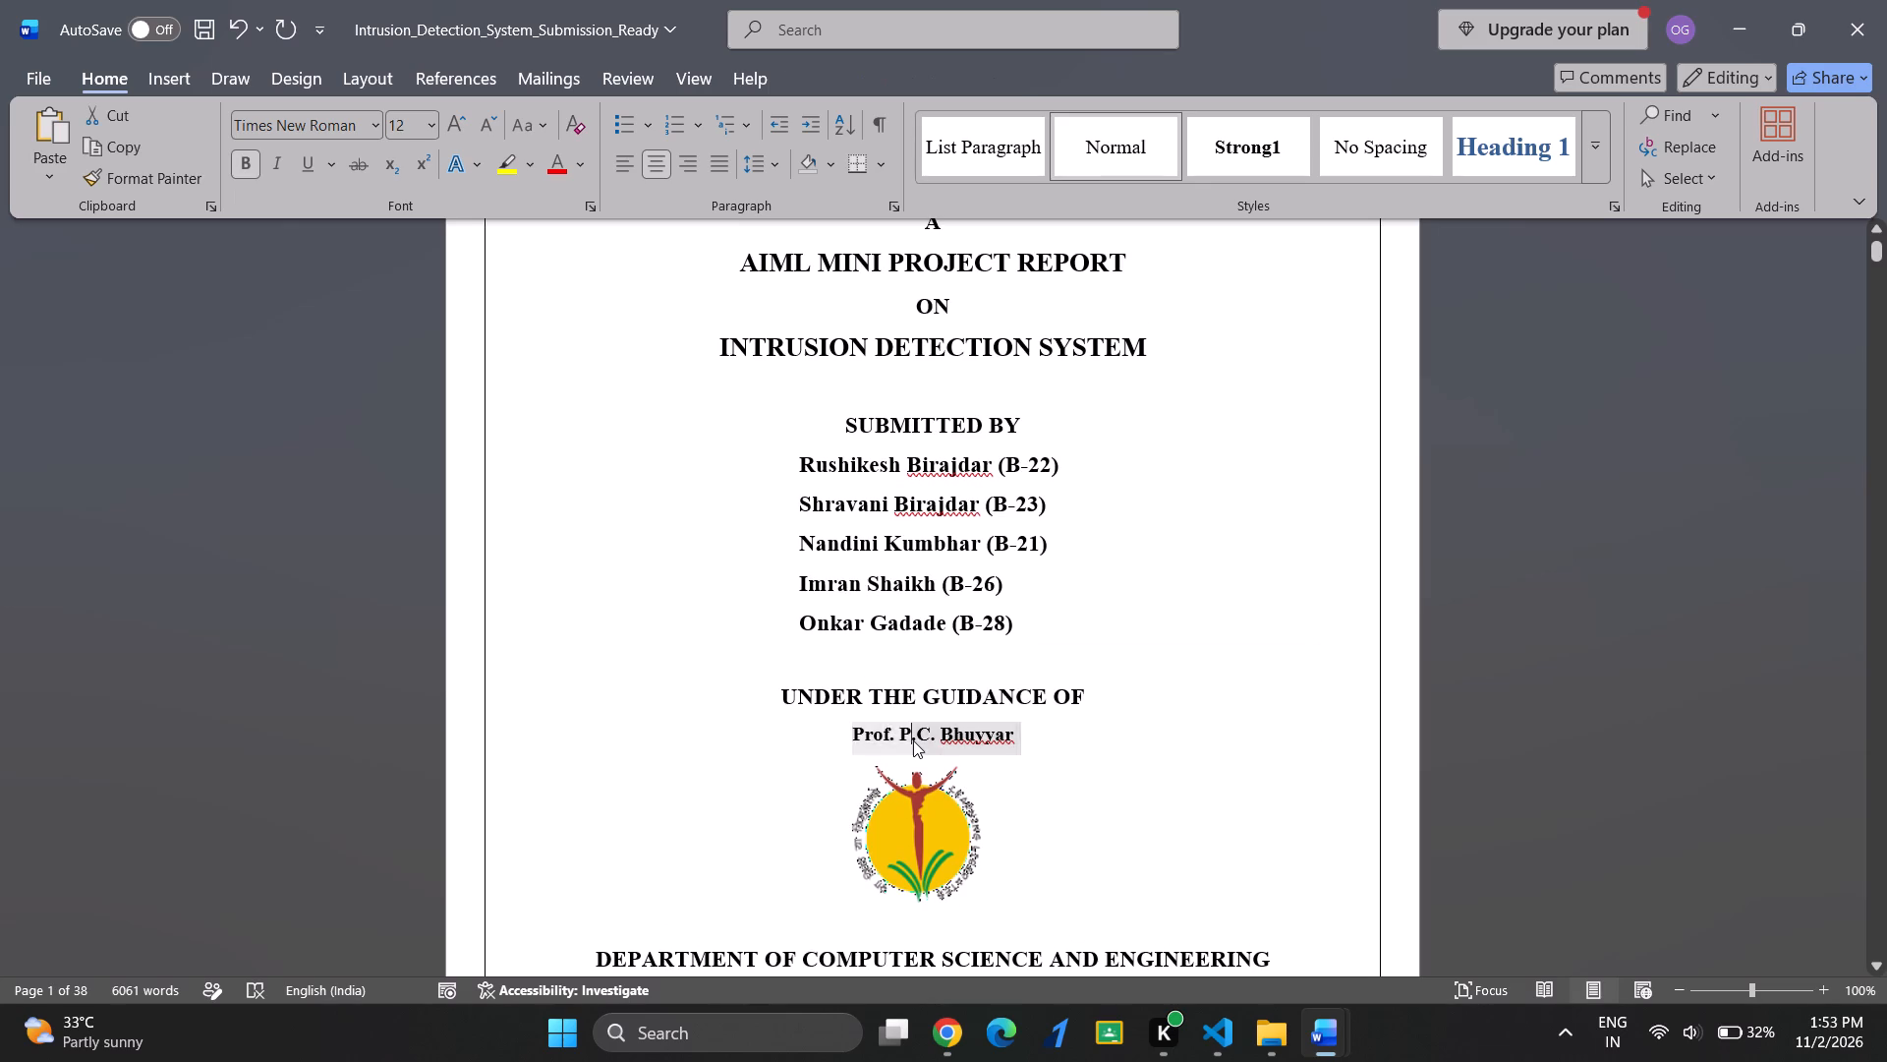
{"action": "scroll", "coordinate": [913, 740], "scroll_direction": "down", "scroll_amount": 7}
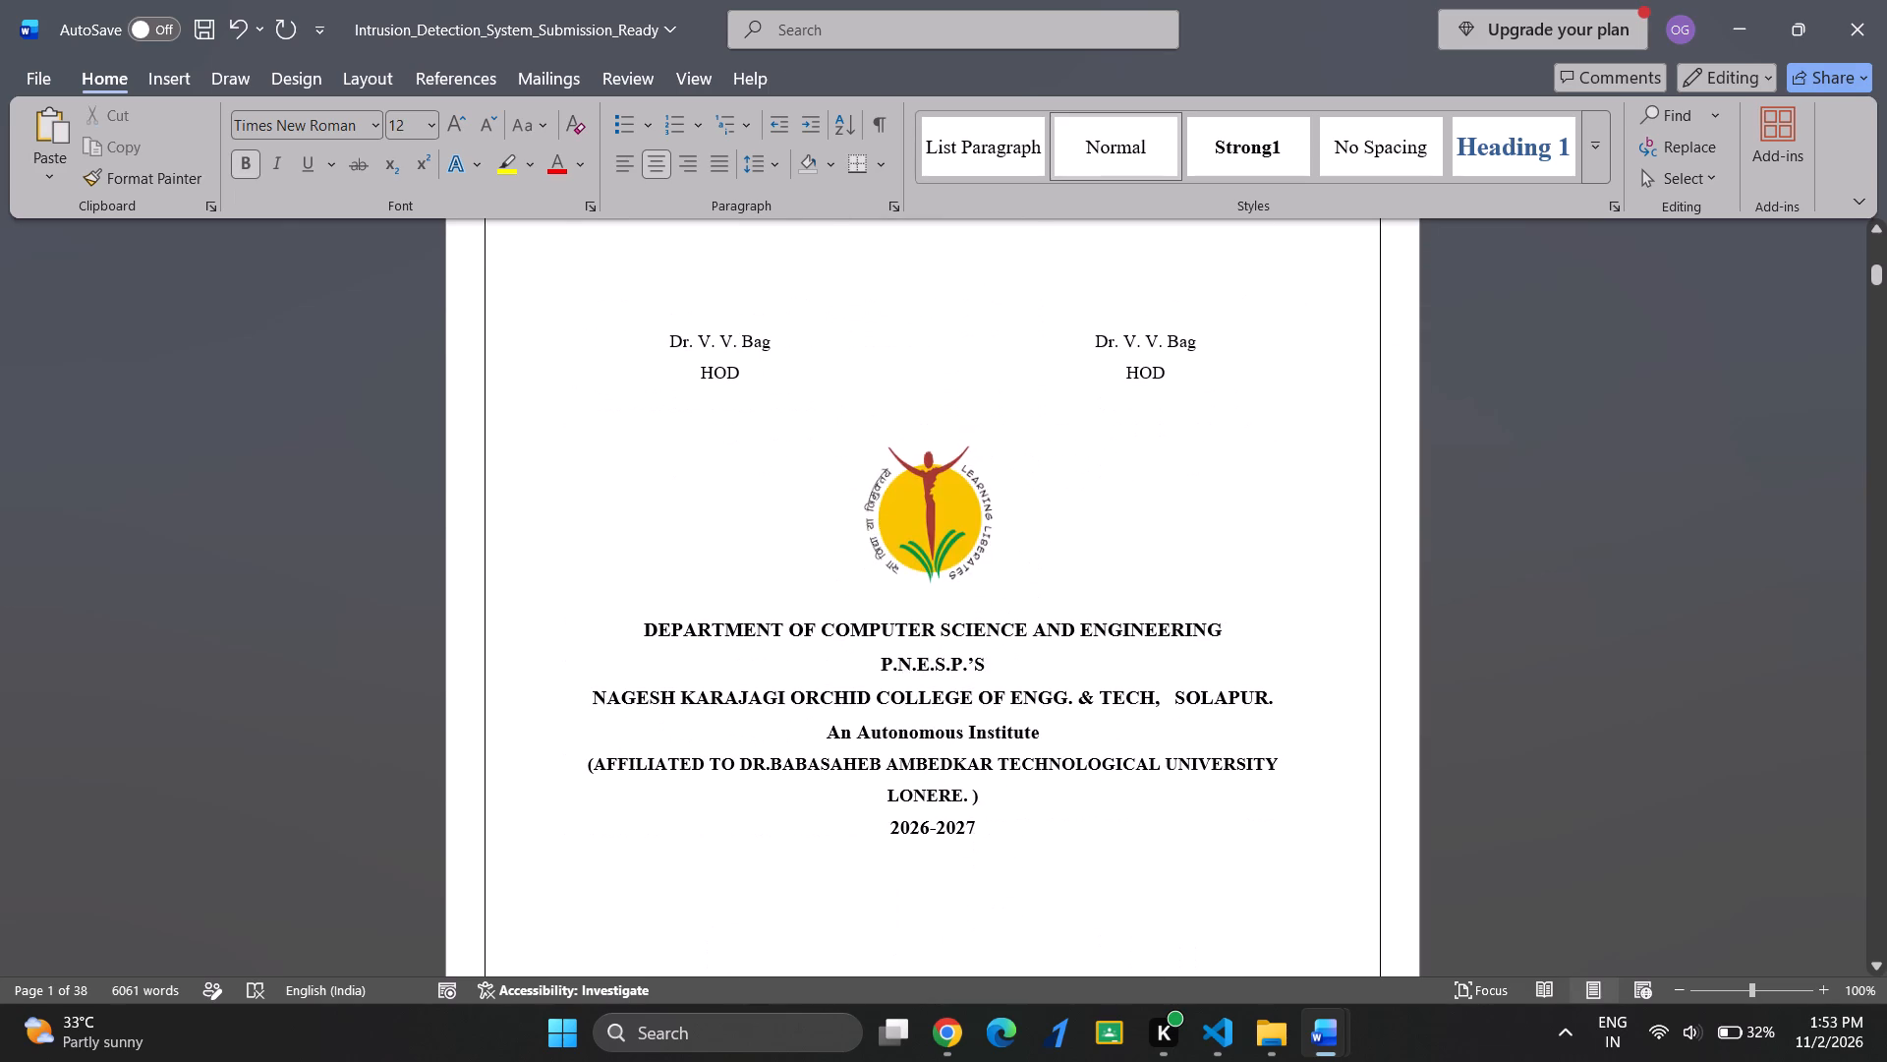
{"action": "scroll", "coordinate": [810, 645], "scroll_direction": "up", "scroll_amount": 1}
{"action": "left_click", "coordinate": [771, 563]}
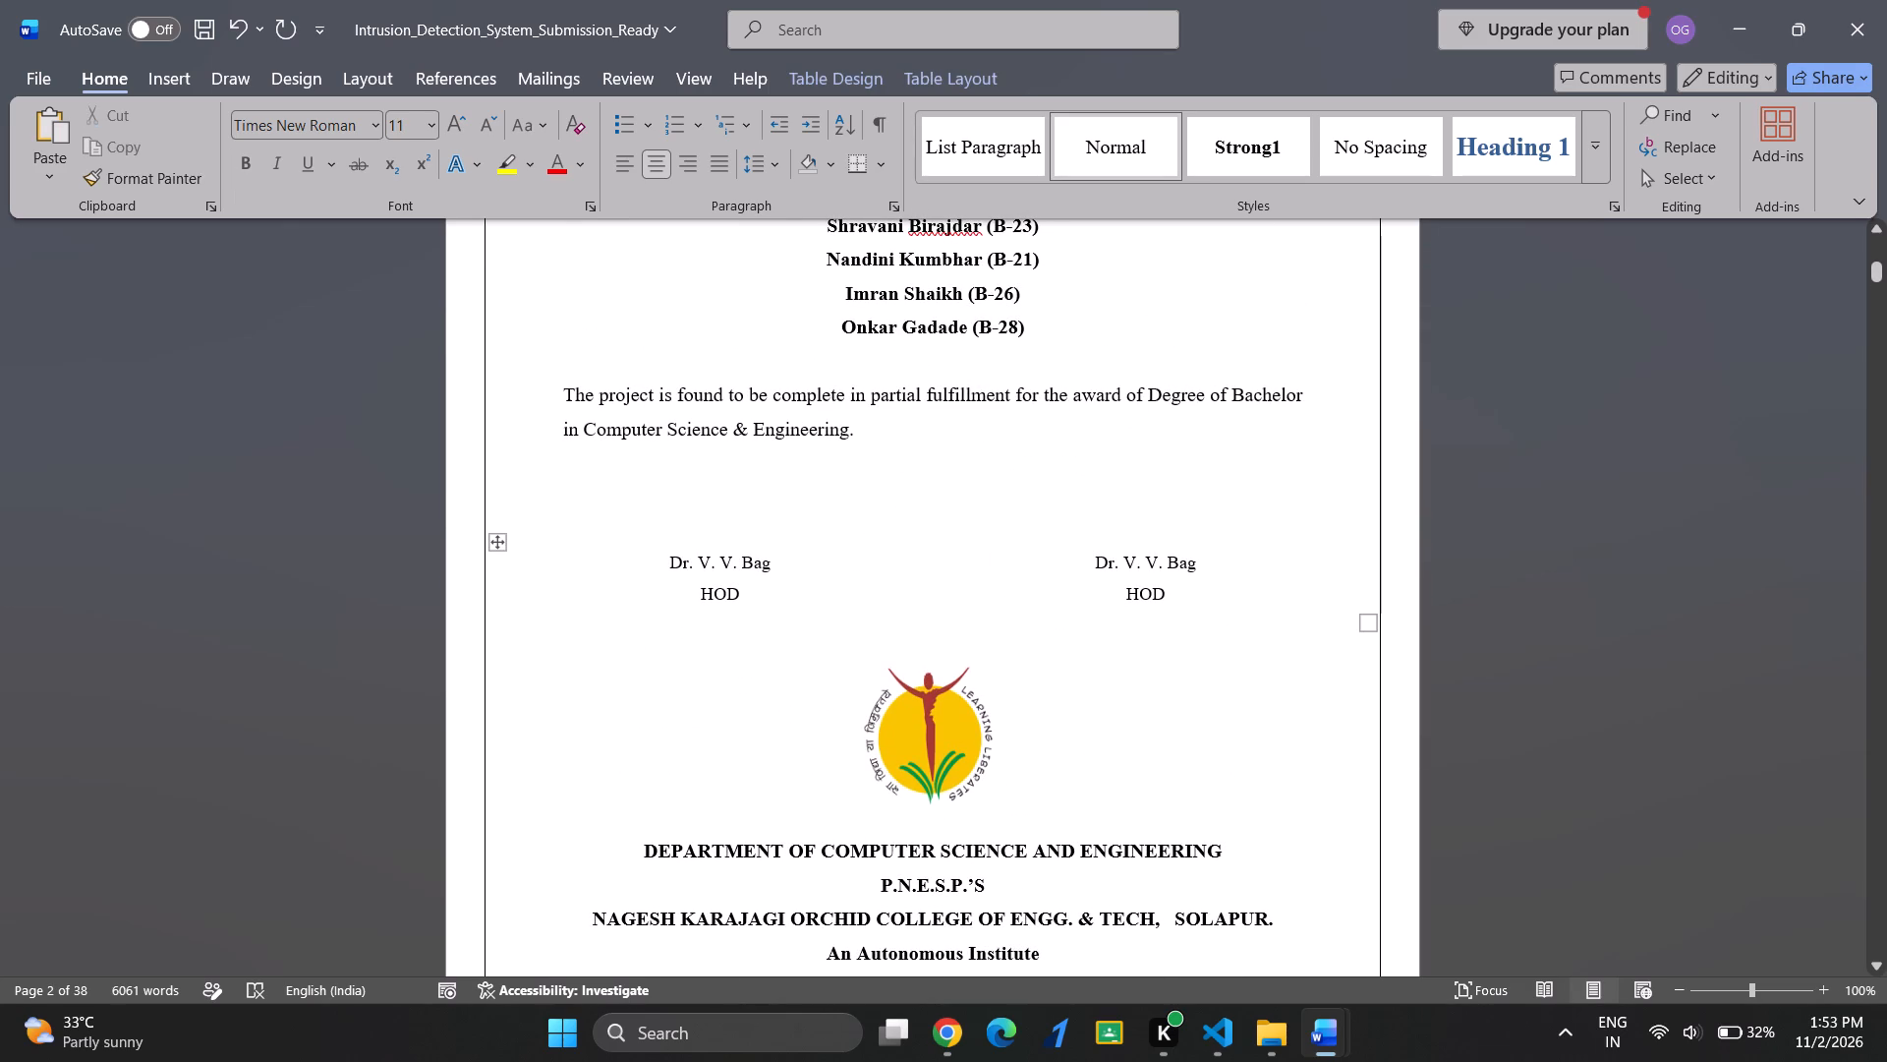
{"action": "left_click", "coordinate": [771, 563]}
{"action": "left_click_drag", "start_coordinate": [771, 563], "coordinate": [667, 561]}
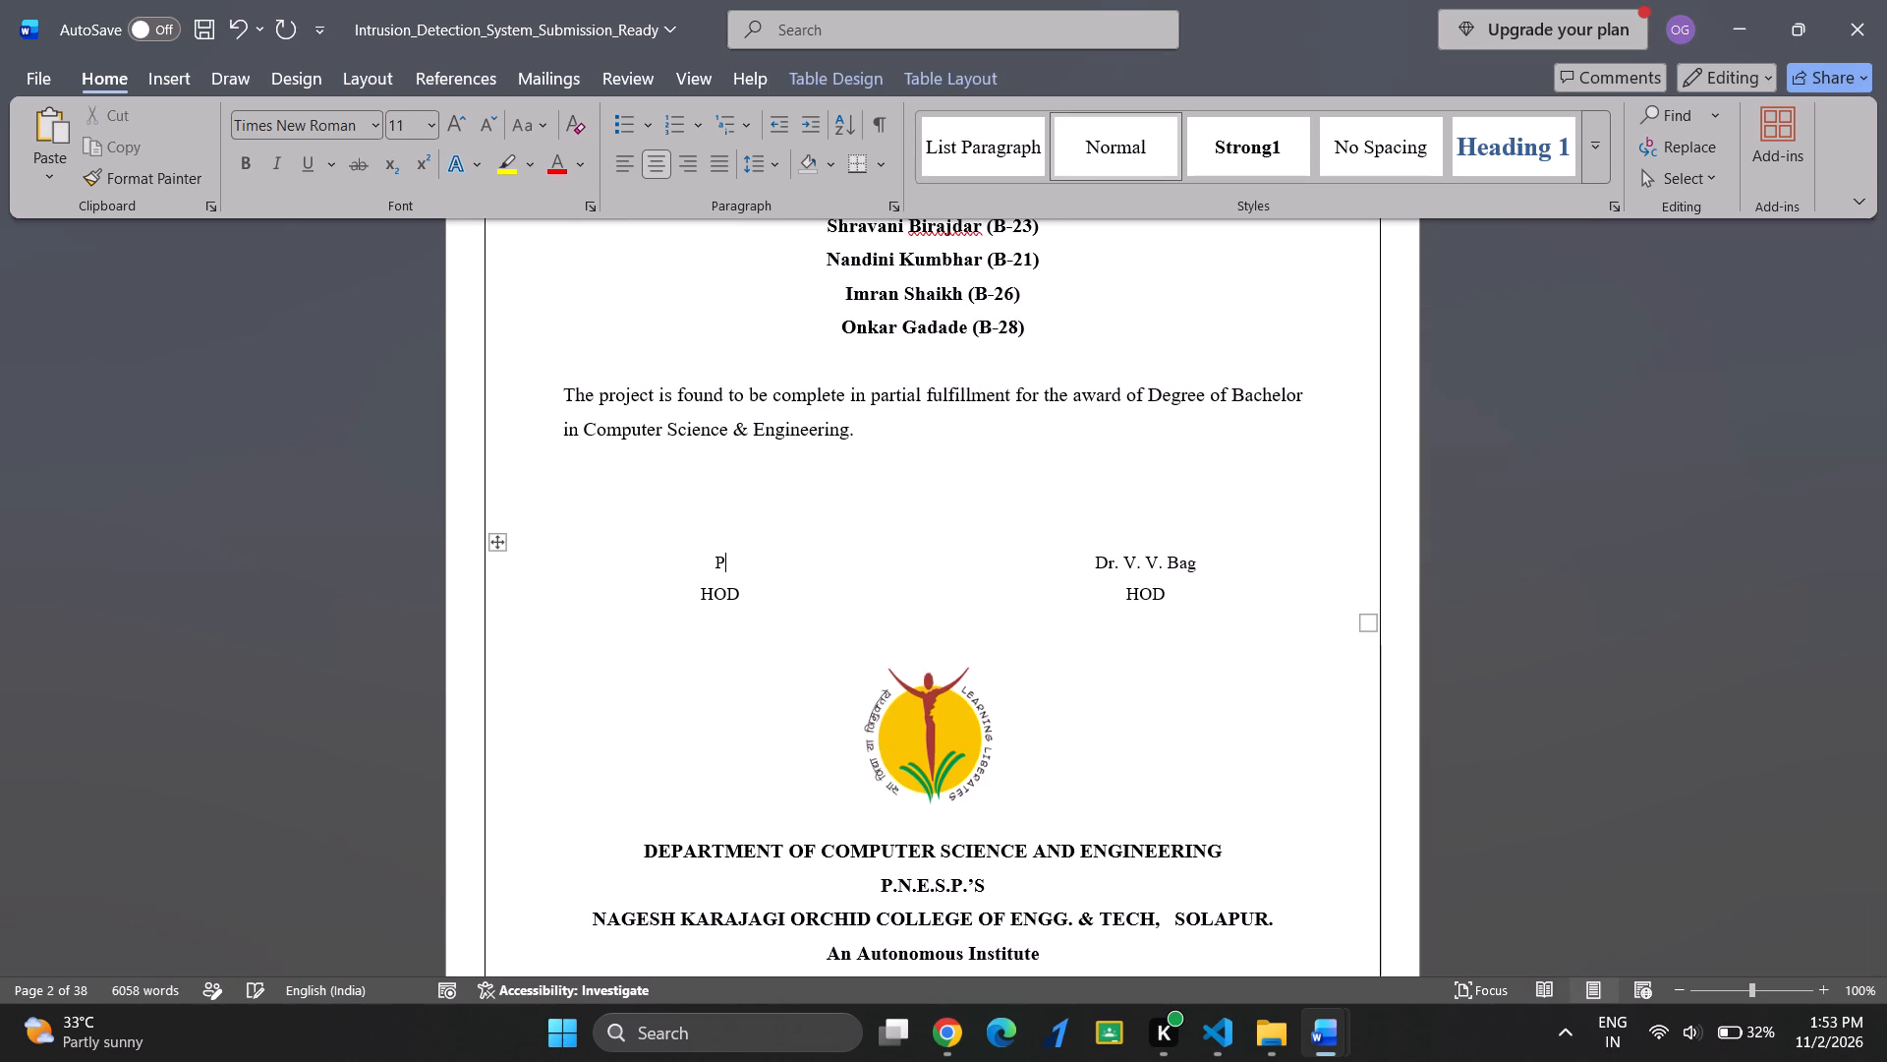
{"action": "type", "text": "roff"}
{"action": "key", "text": "BackSpace"}
Complete the guide's name after "Prof" in the first column of the certificate's signature table, matching the cover page.
{"action": "scroll", "coordinate": [753, 546], "scroll_direction": "up", "scroll_amount": 2}
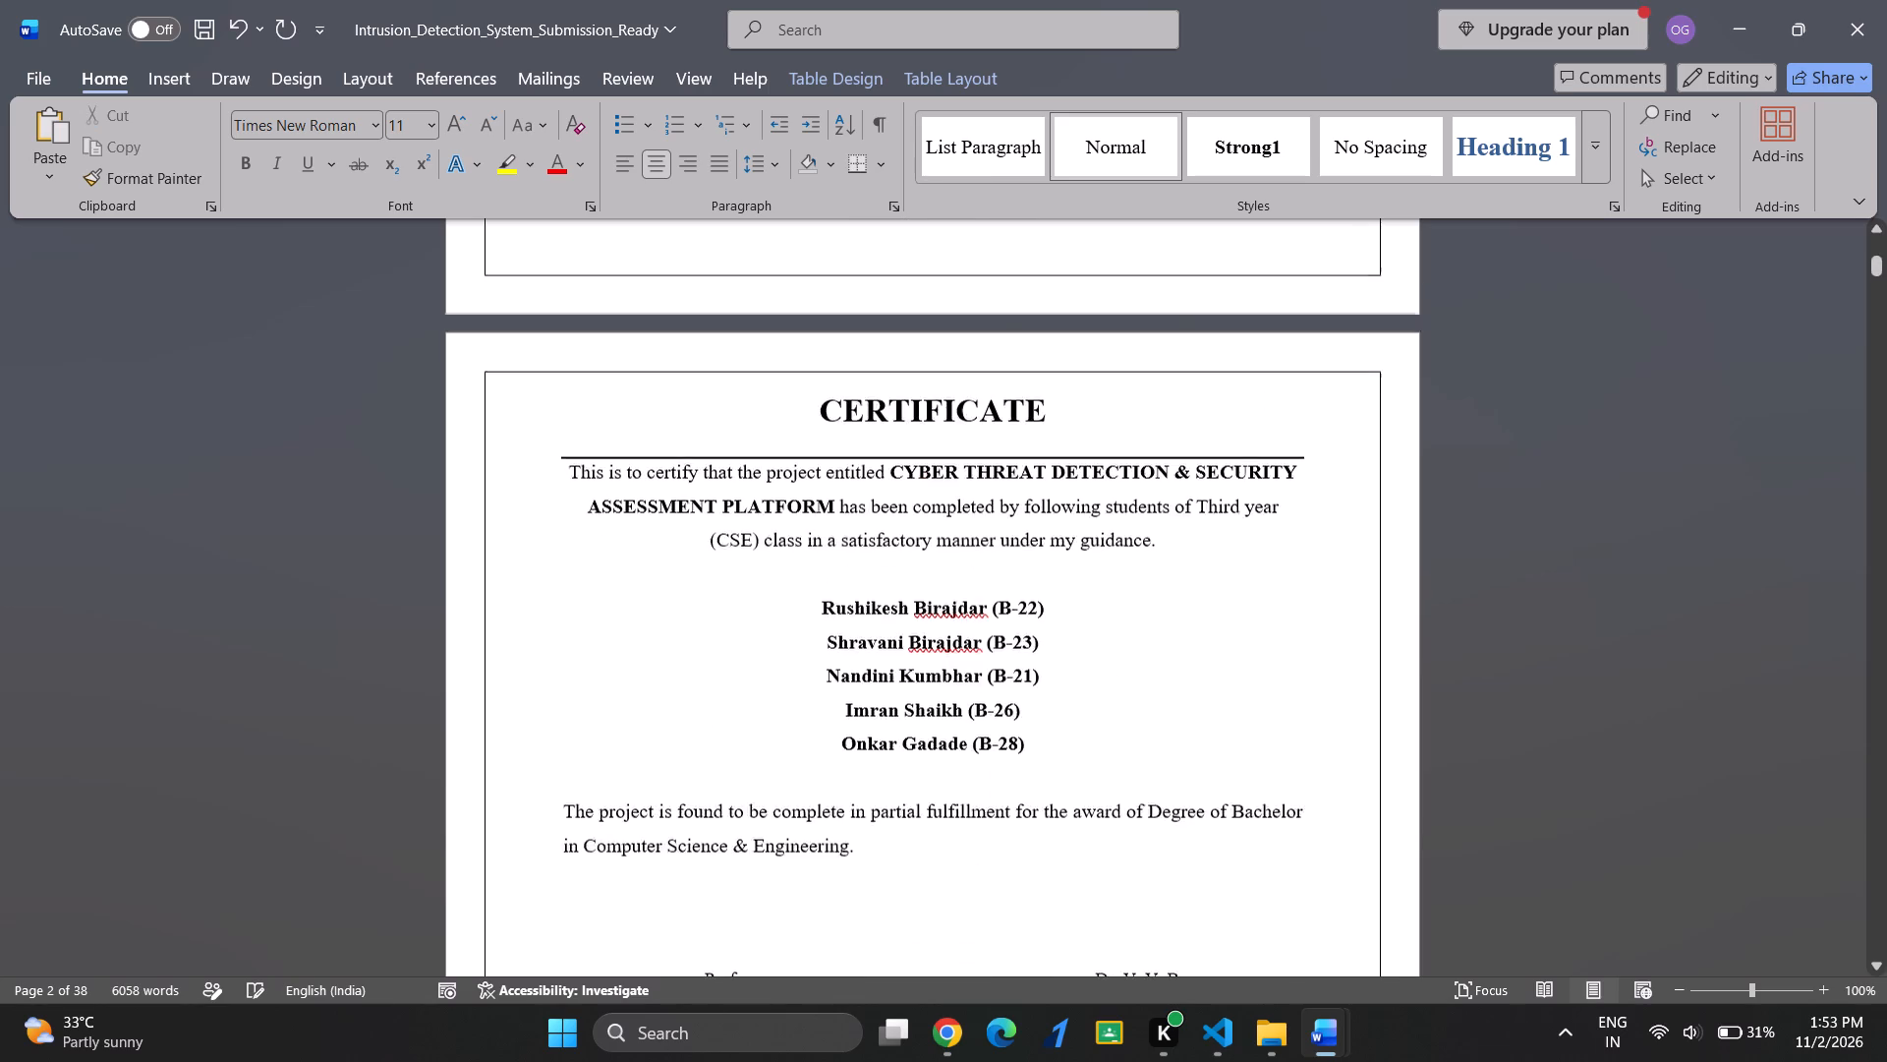
{"action": "scroll", "coordinate": [753, 546], "scroll_direction": "up", "scroll_amount": 3}
{"action": "scroll", "coordinate": [753, 546], "scroll_direction": "down", "scroll_amount": 3}
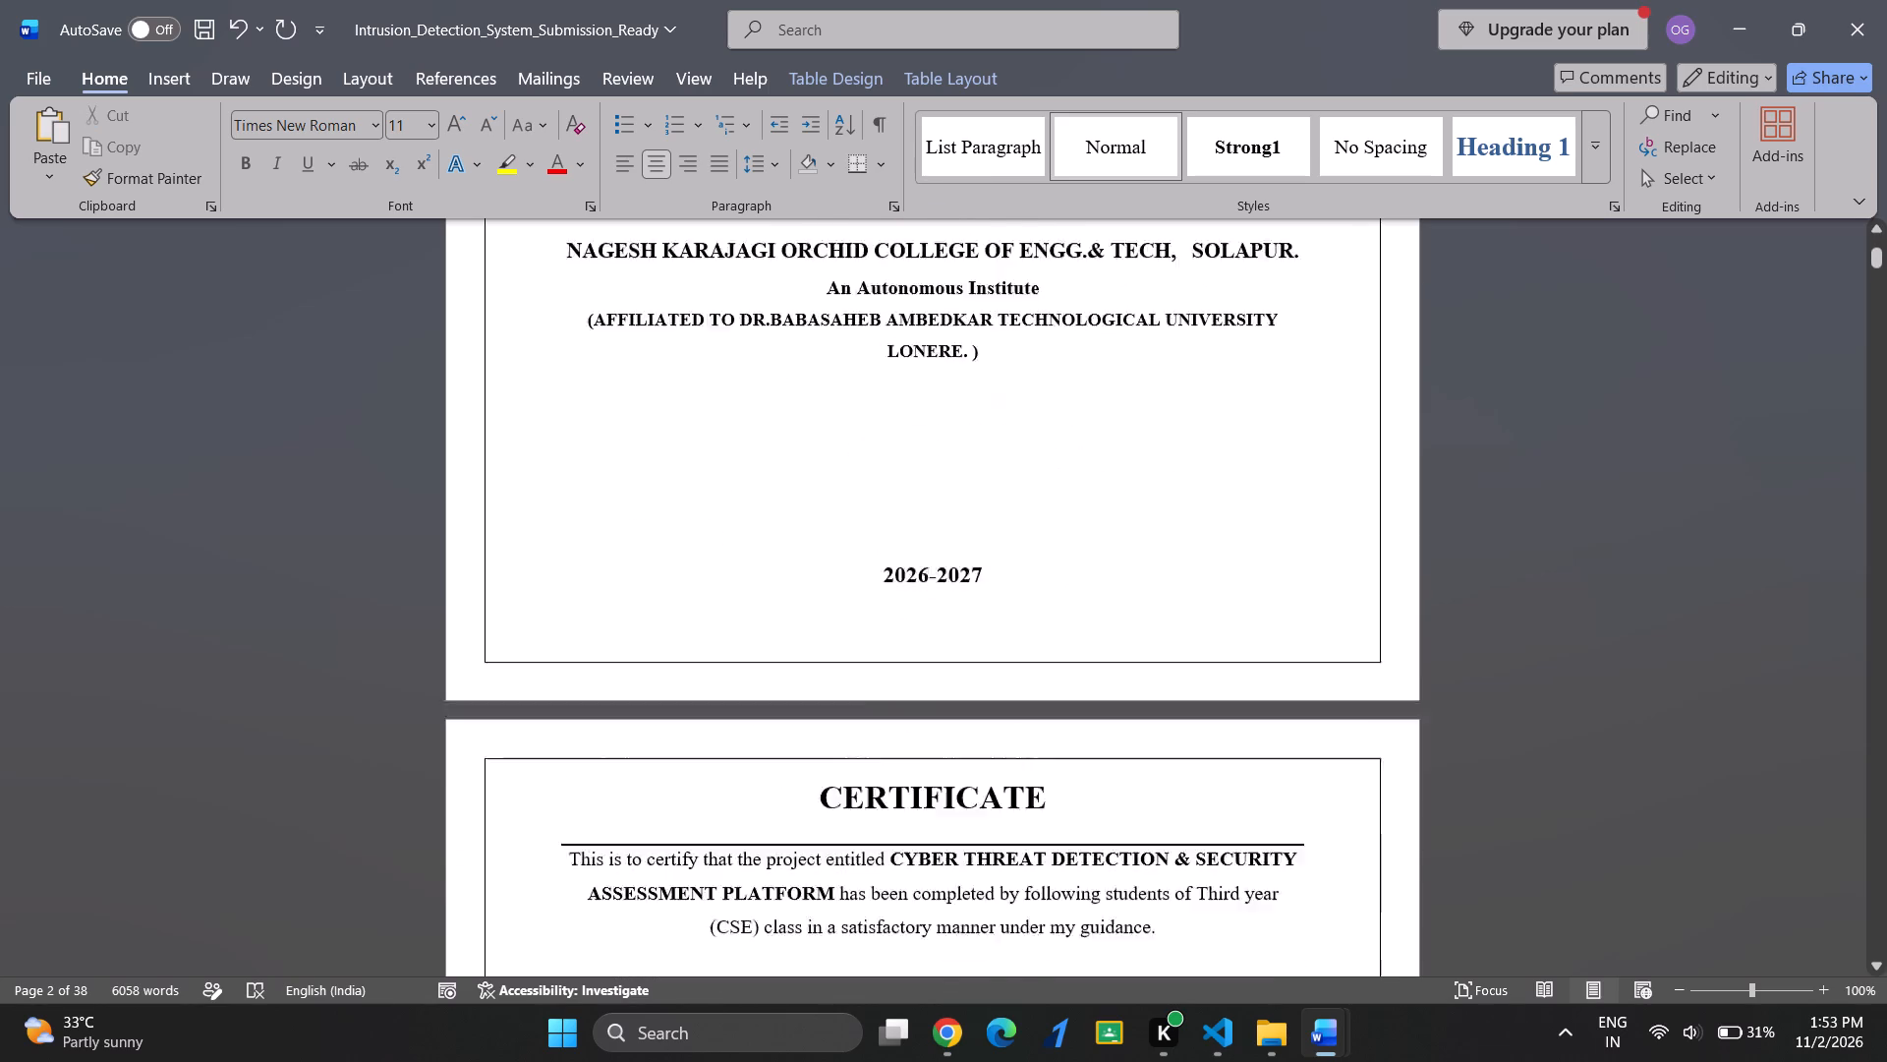
{"action": "scroll", "coordinate": [753, 546], "scroll_direction": "down", "scroll_amount": 2}
{"action": "scroll", "coordinate": [753, 546], "scroll_direction": "left", "scroll_amount": 1}
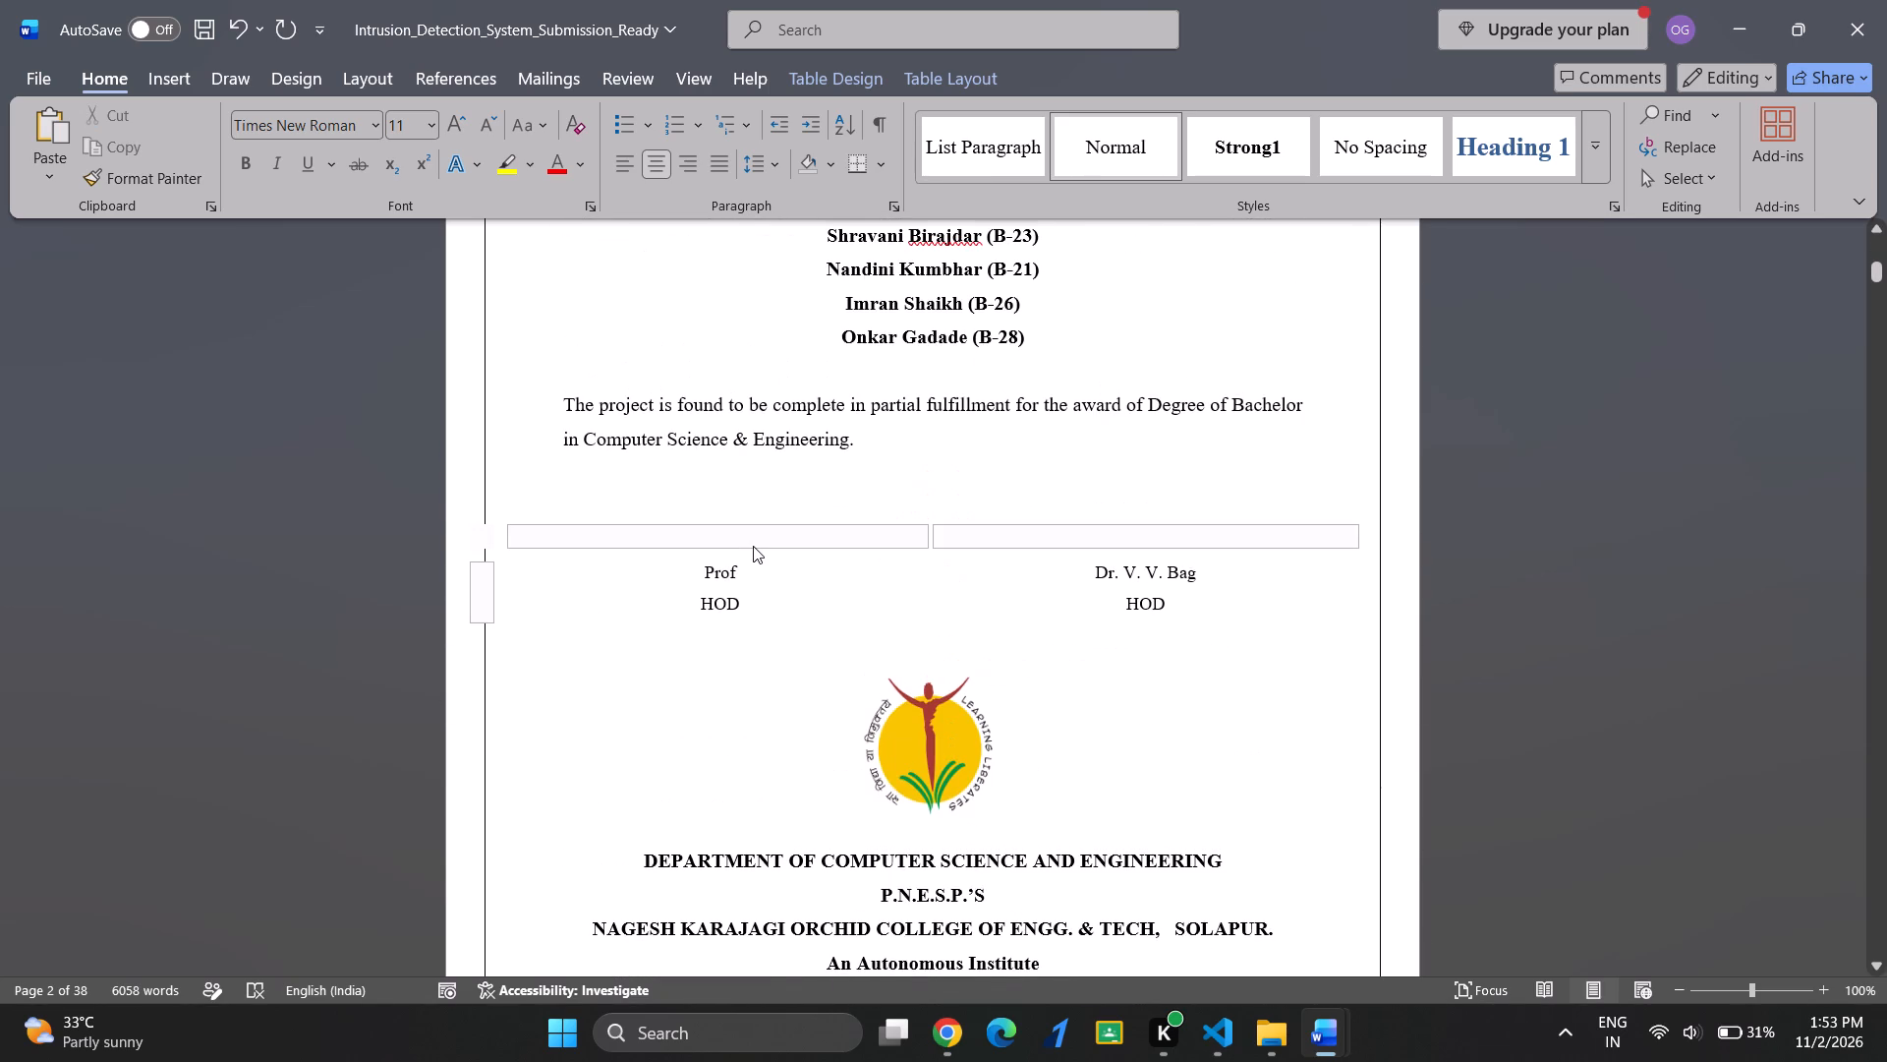
{"action": "type", "text": "."}
{"action": "key", "text": "space"}
{"action": "type", "text": "PC"}
{"action": "key", "text": "space"}
{"action": "key", "text": "BackSpace"}
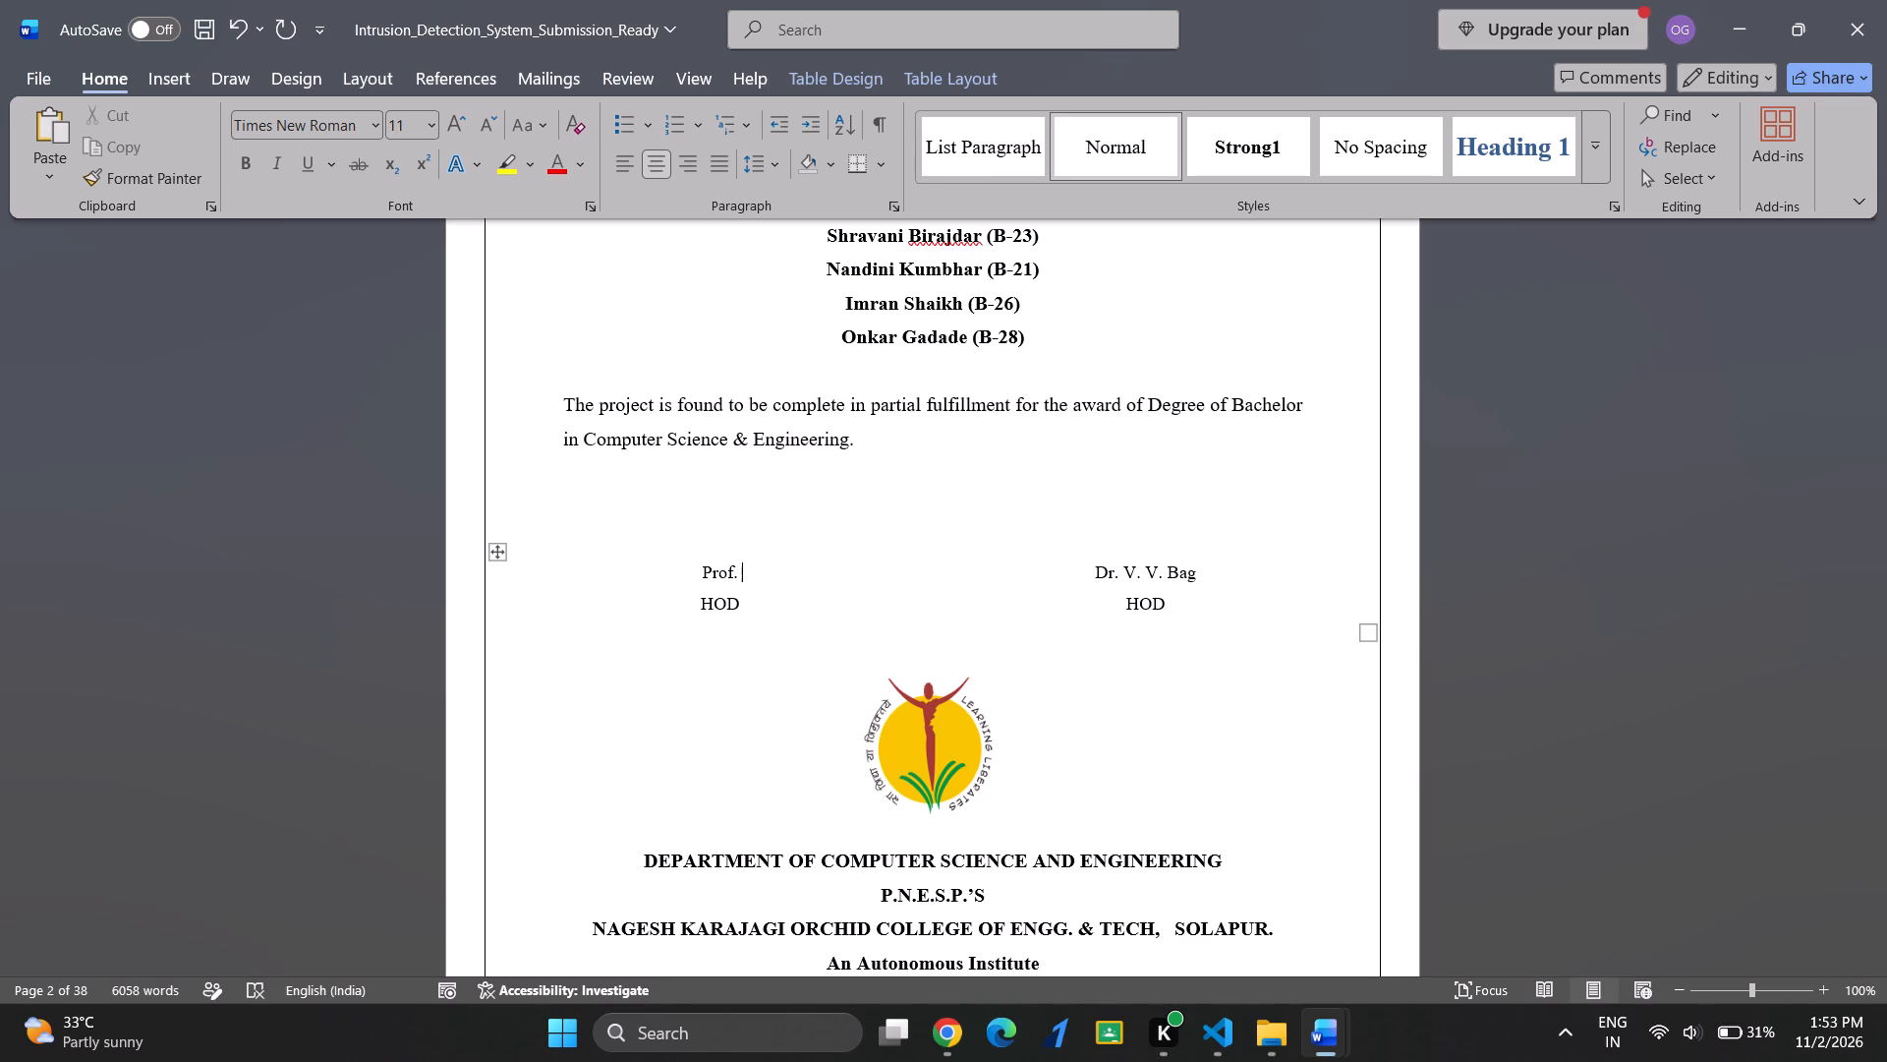
{"action": "scroll", "coordinate": [756, 575], "scroll_direction": "up", "scroll_amount": 2}
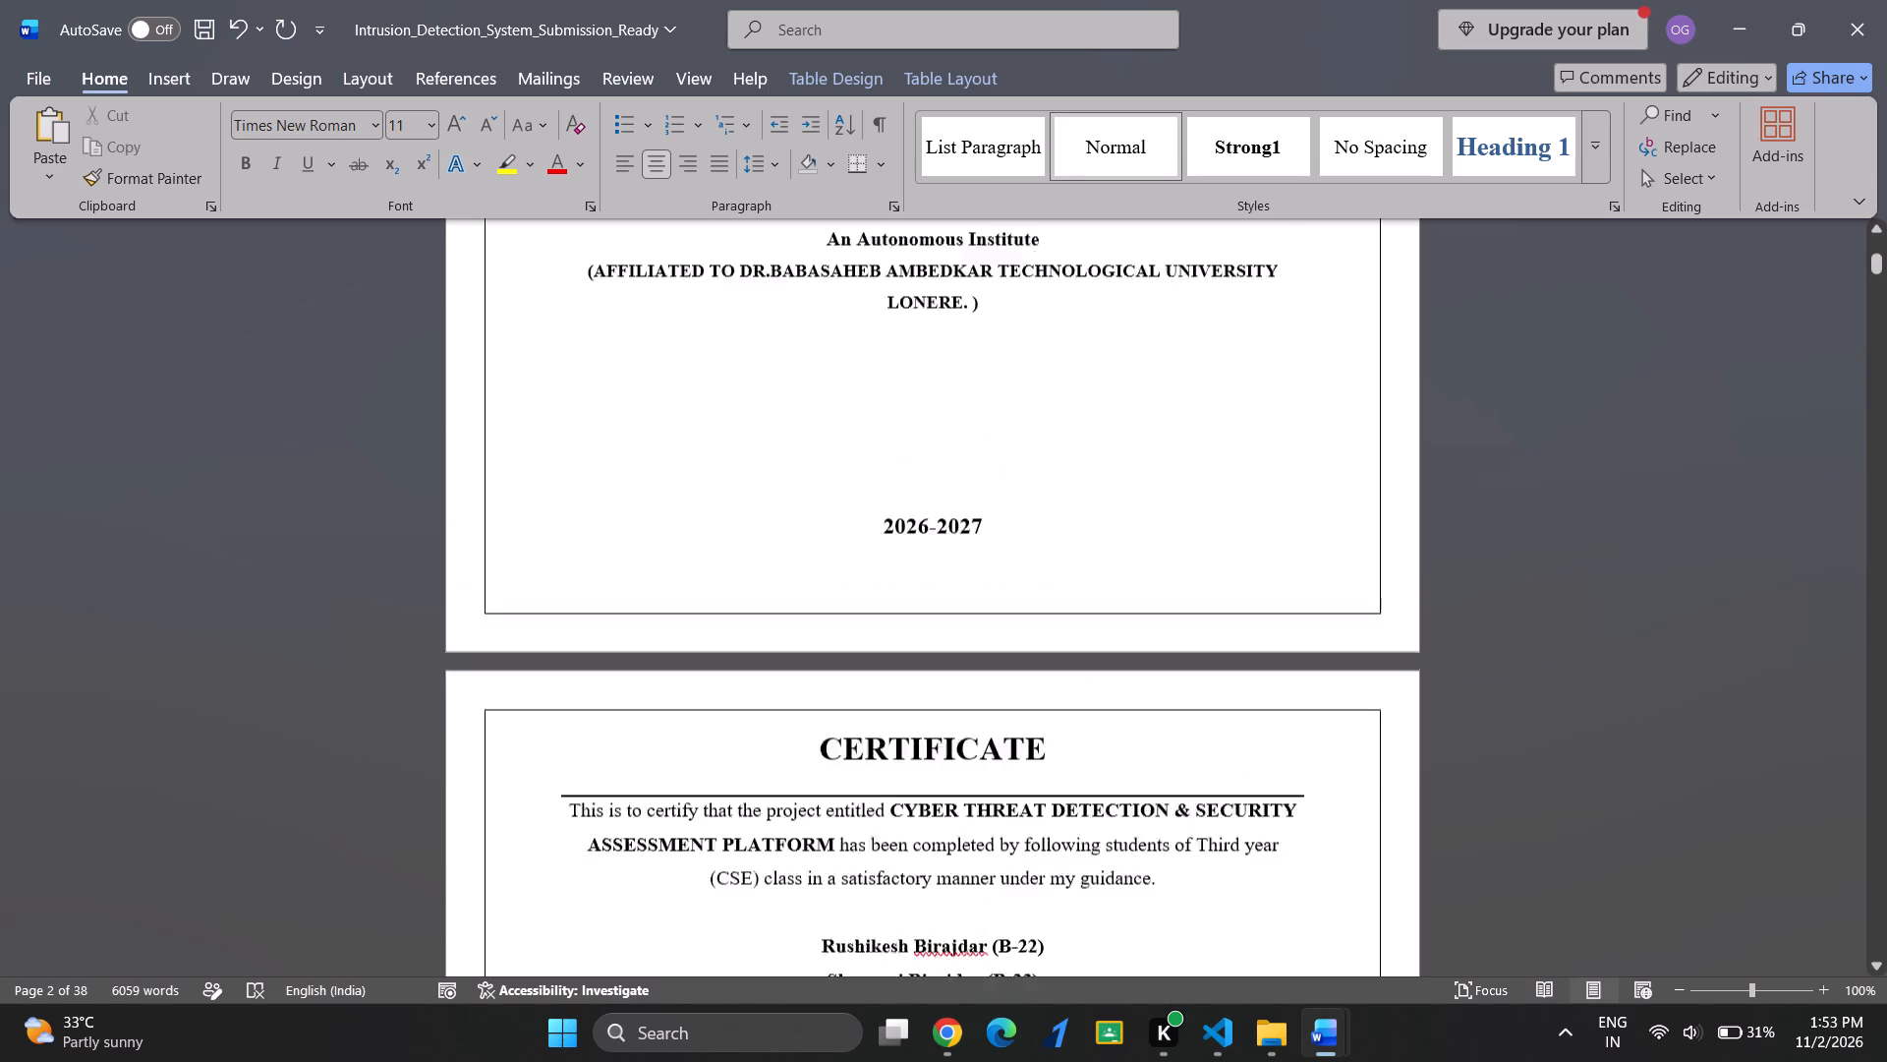
{"action": "scroll", "coordinate": [756, 575], "scroll_direction": "up", "scroll_amount": 4}
{"action": "scroll", "coordinate": [756, 575], "scroll_direction": "down", "scroll_amount": 1}
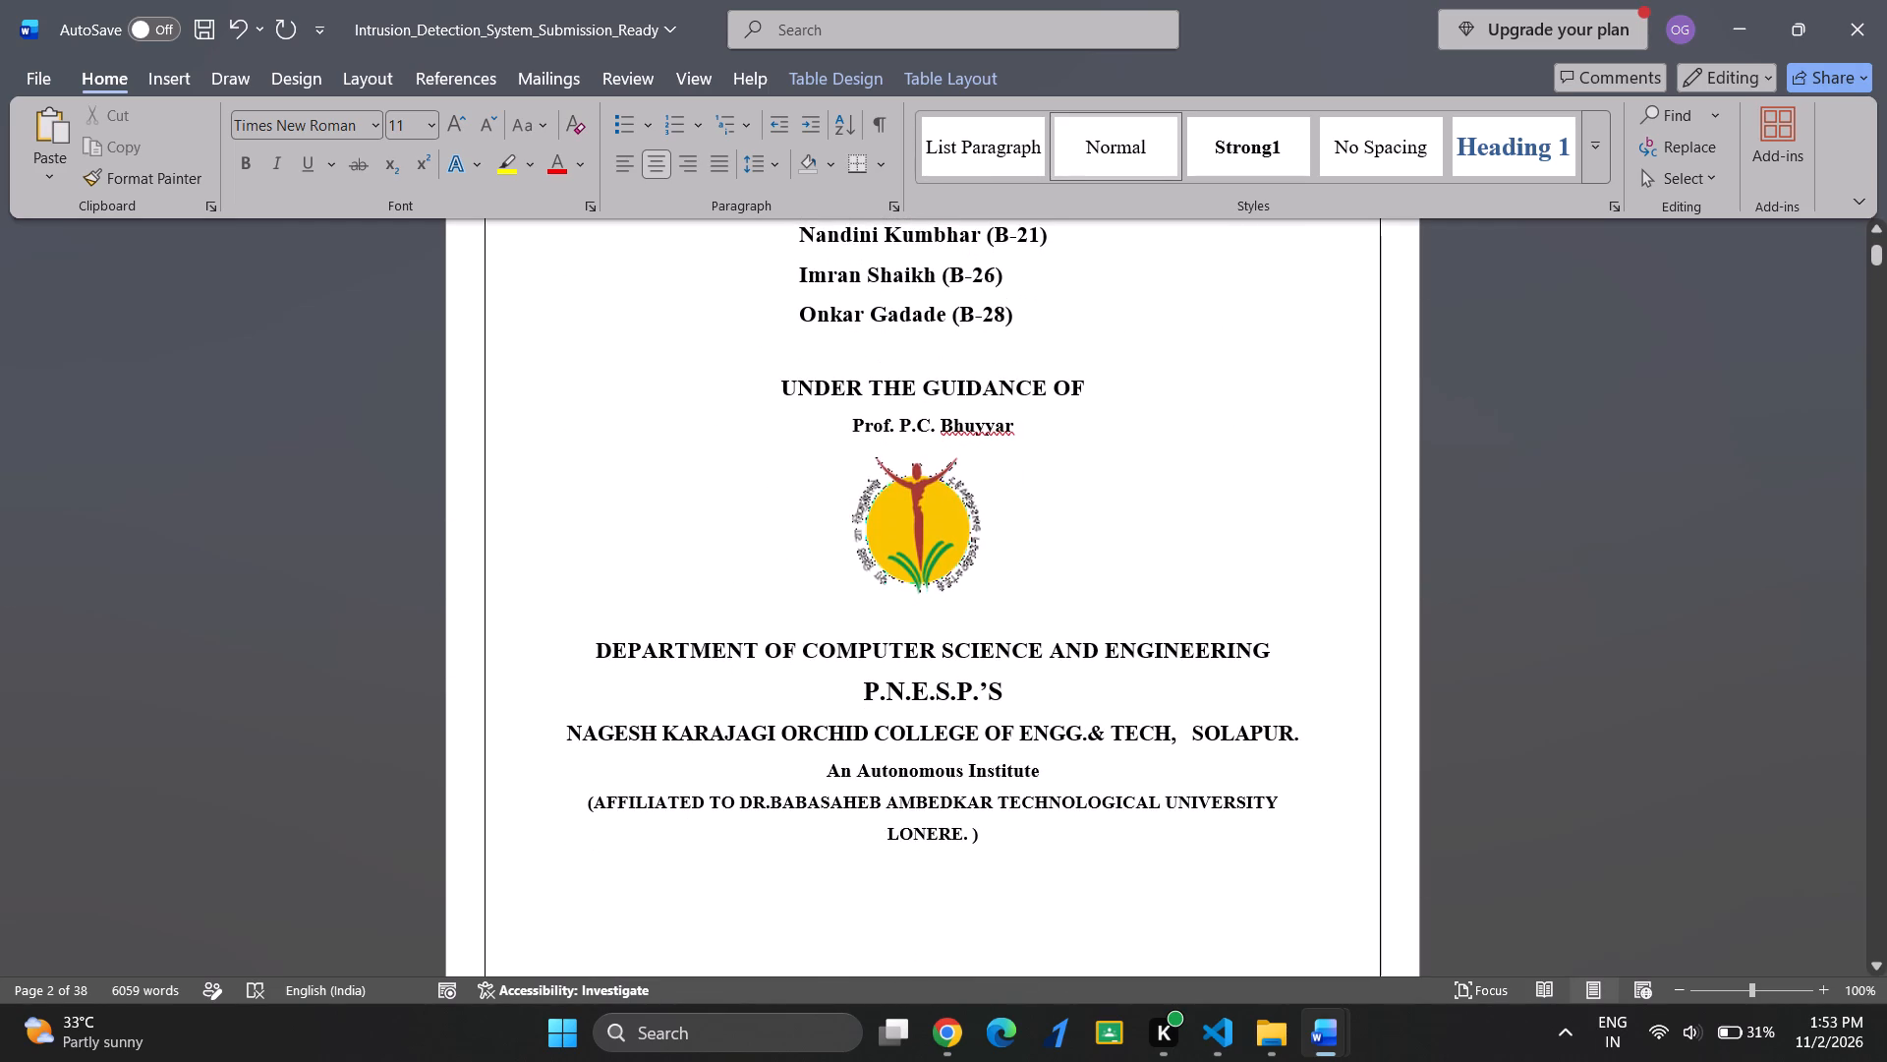
{"action": "scroll", "coordinate": [756, 575], "scroll_direction": "down", "scroll_amount": 5}
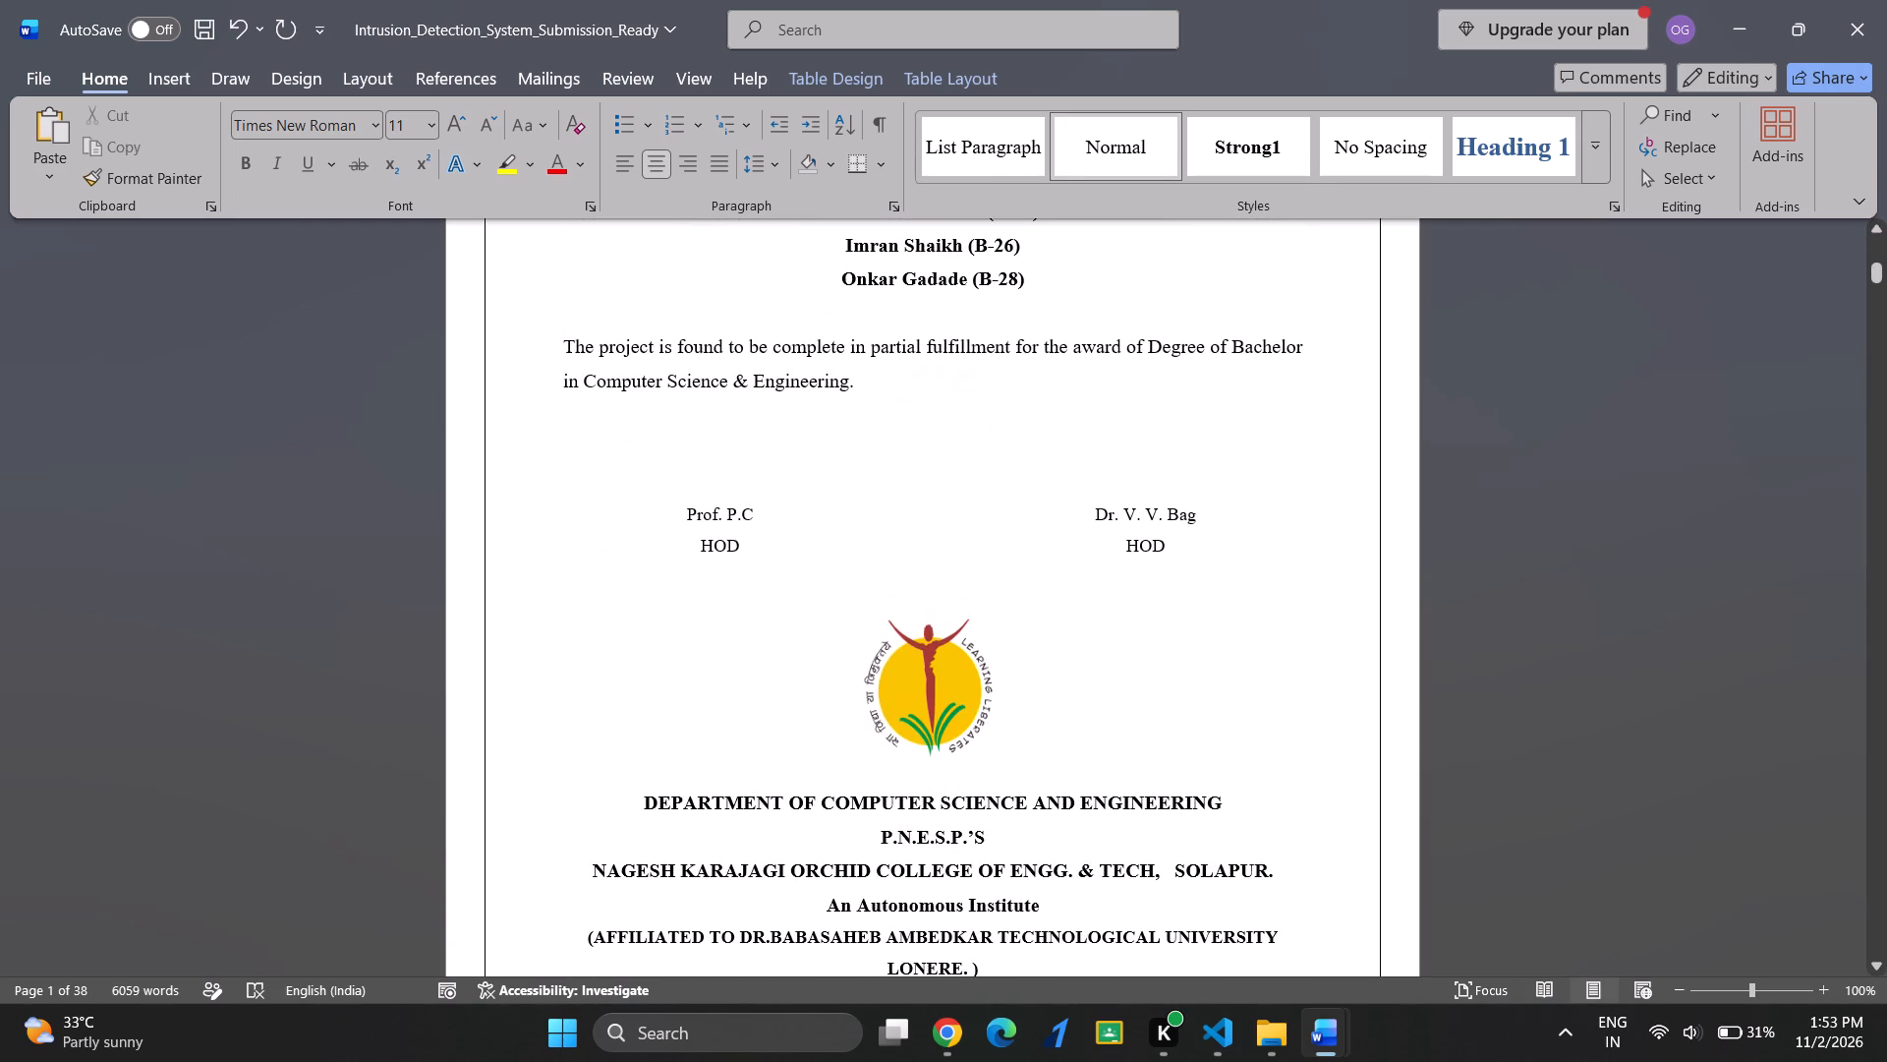
{"action": "scroll", "coordinate": [756, 575], "scroll_direction": "down", "scroll_amount": 1}
{"action": "type", "text": "."}
{"action": "key", "text": "space"}
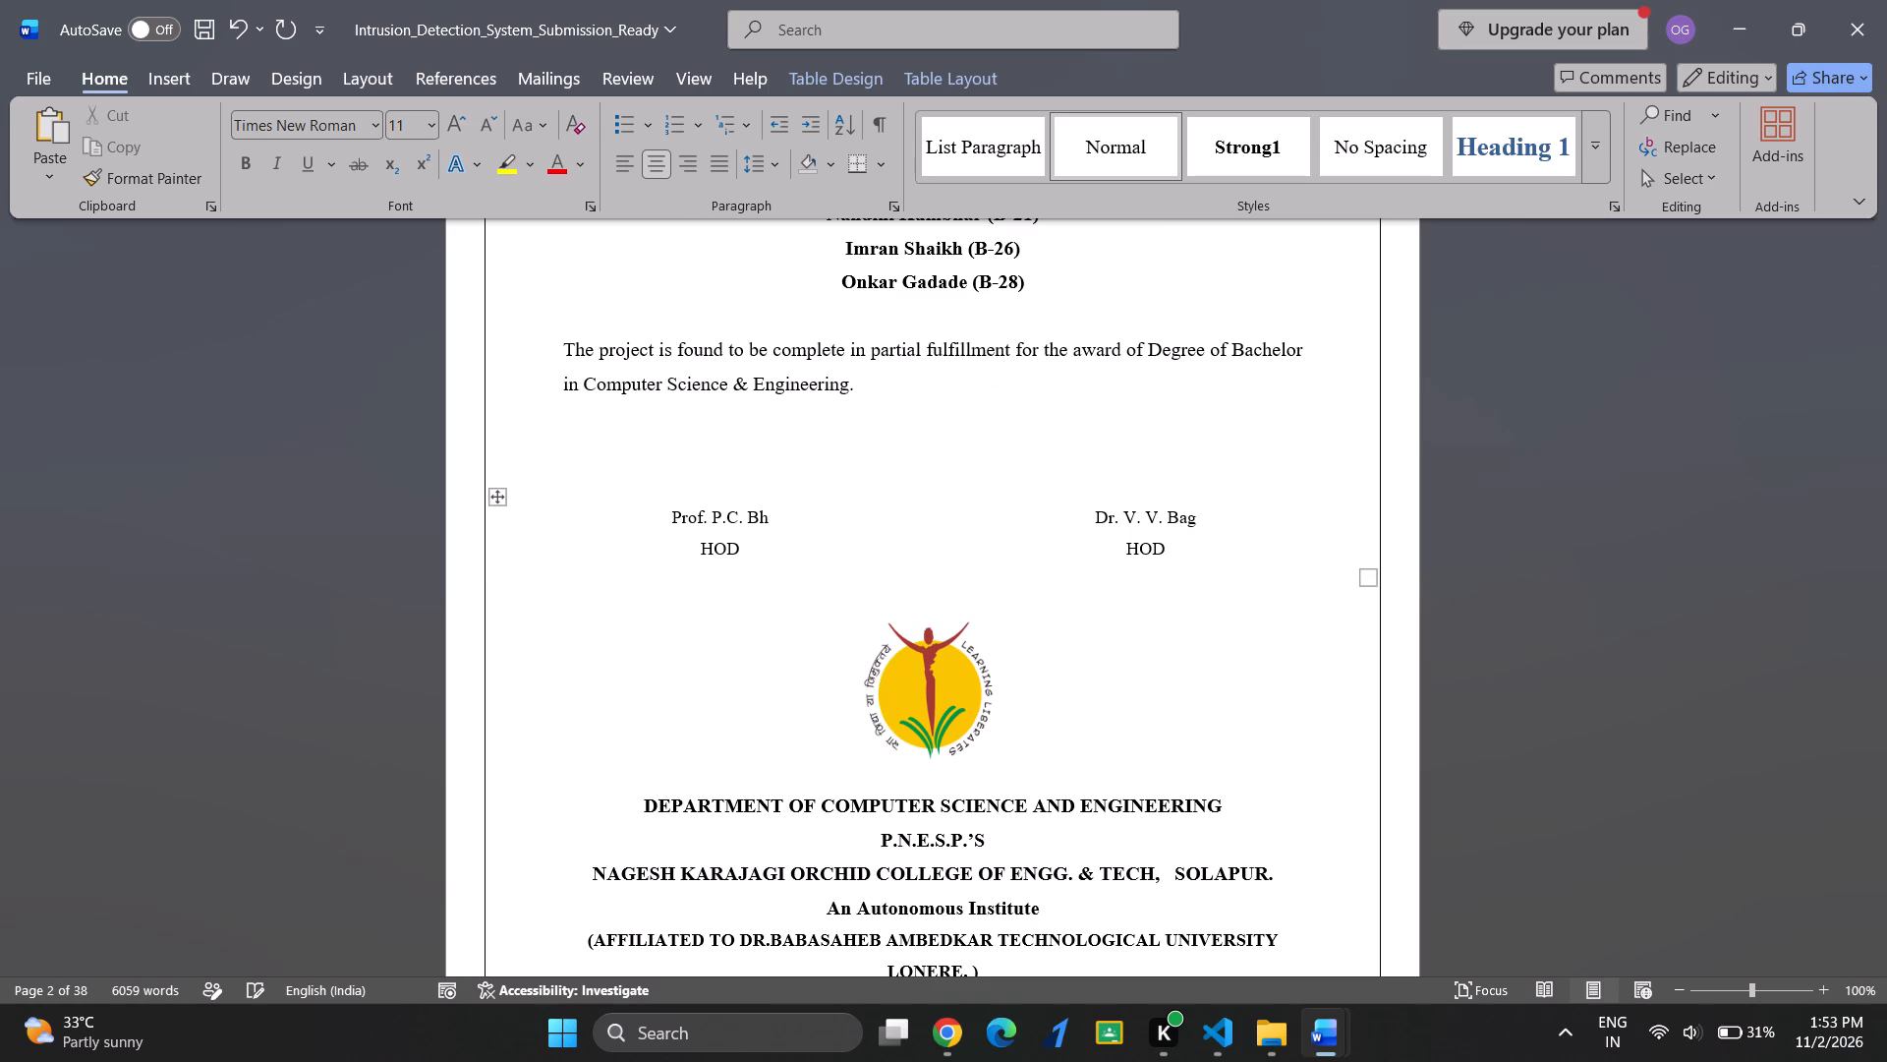
{"action": "scroll", "coordinate": [857, 538], "scroll_direction": "up", "scroll_amount": 3}
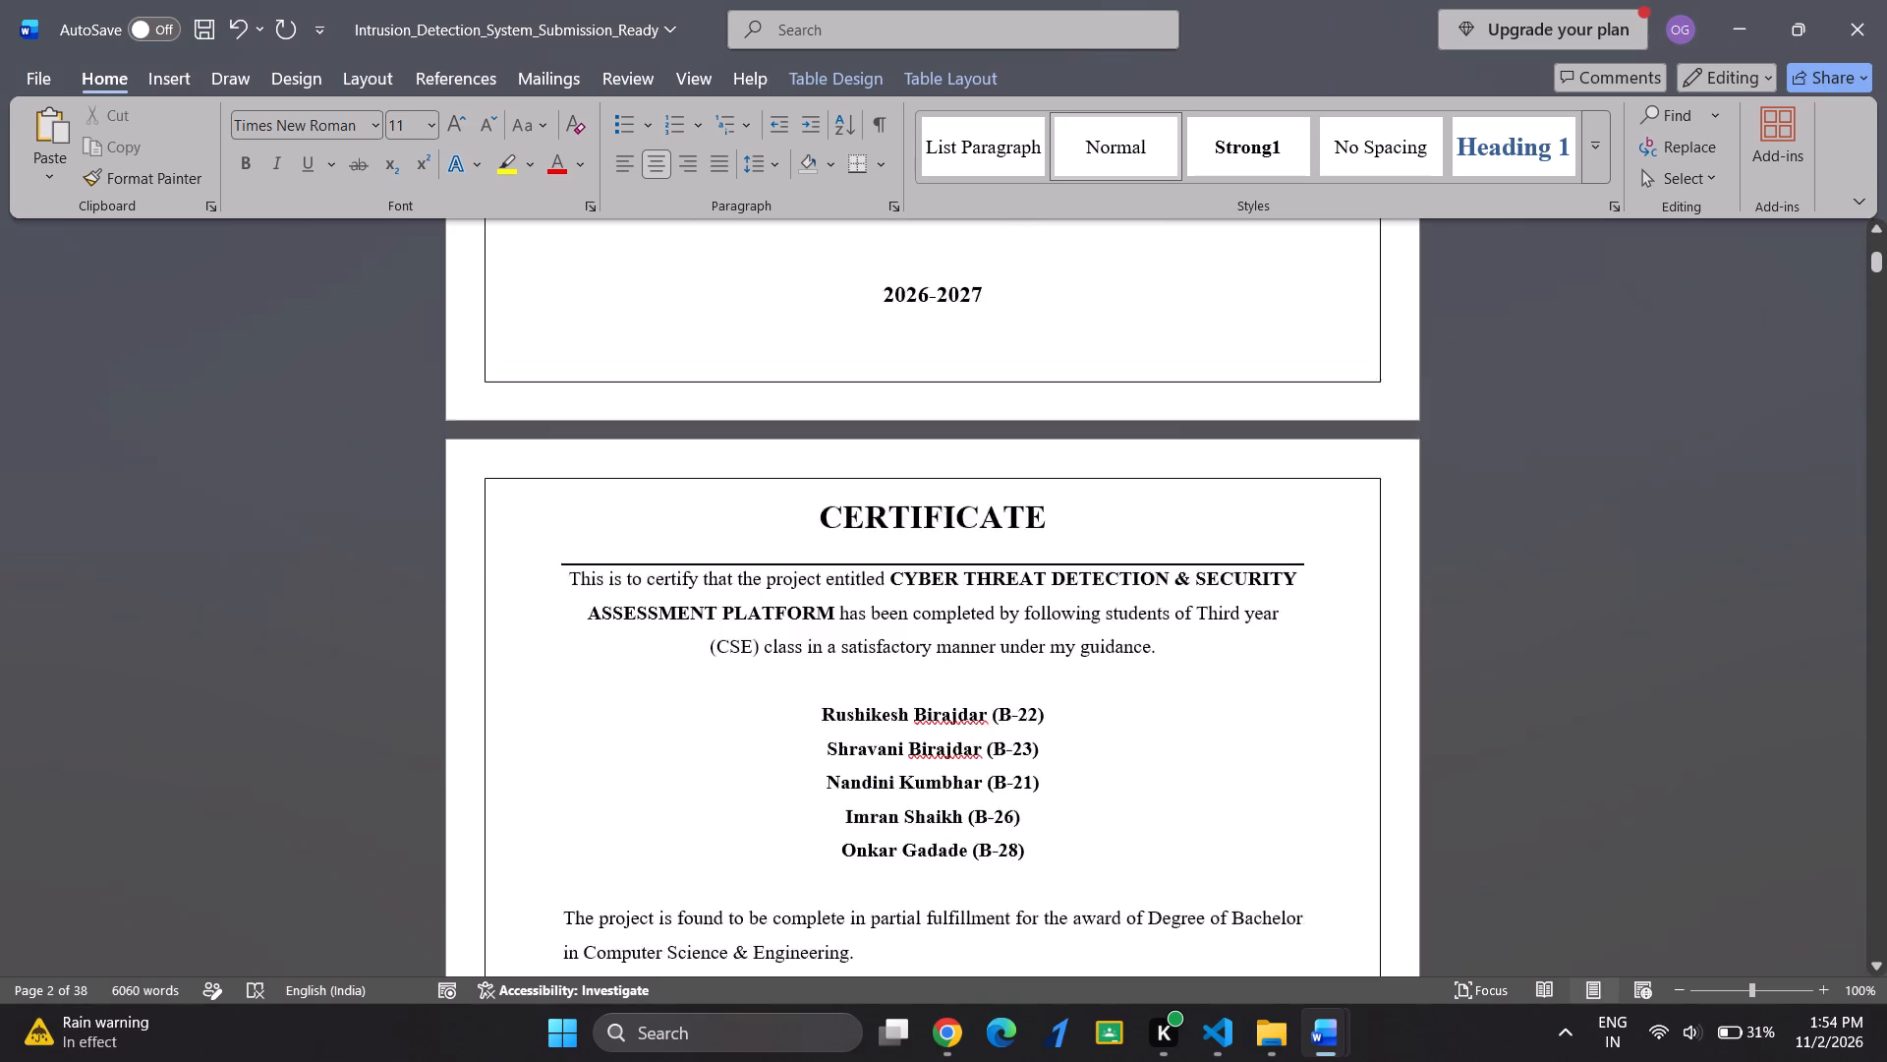
{"action": "scroll", "coordinate": [857, 538], "scroll_direction": "up", "scroll_amount": 3}
{"action": "scroll", "coordinate": [857, 538], "scroll_direction": "down", "scroll_amount": 3}
Delete the page number from the certificate page's footer and return to the document body.
{"action": "scroll", "coordinate": [857, 538], "scroll_direction": "down", "scroll_amount": 1}
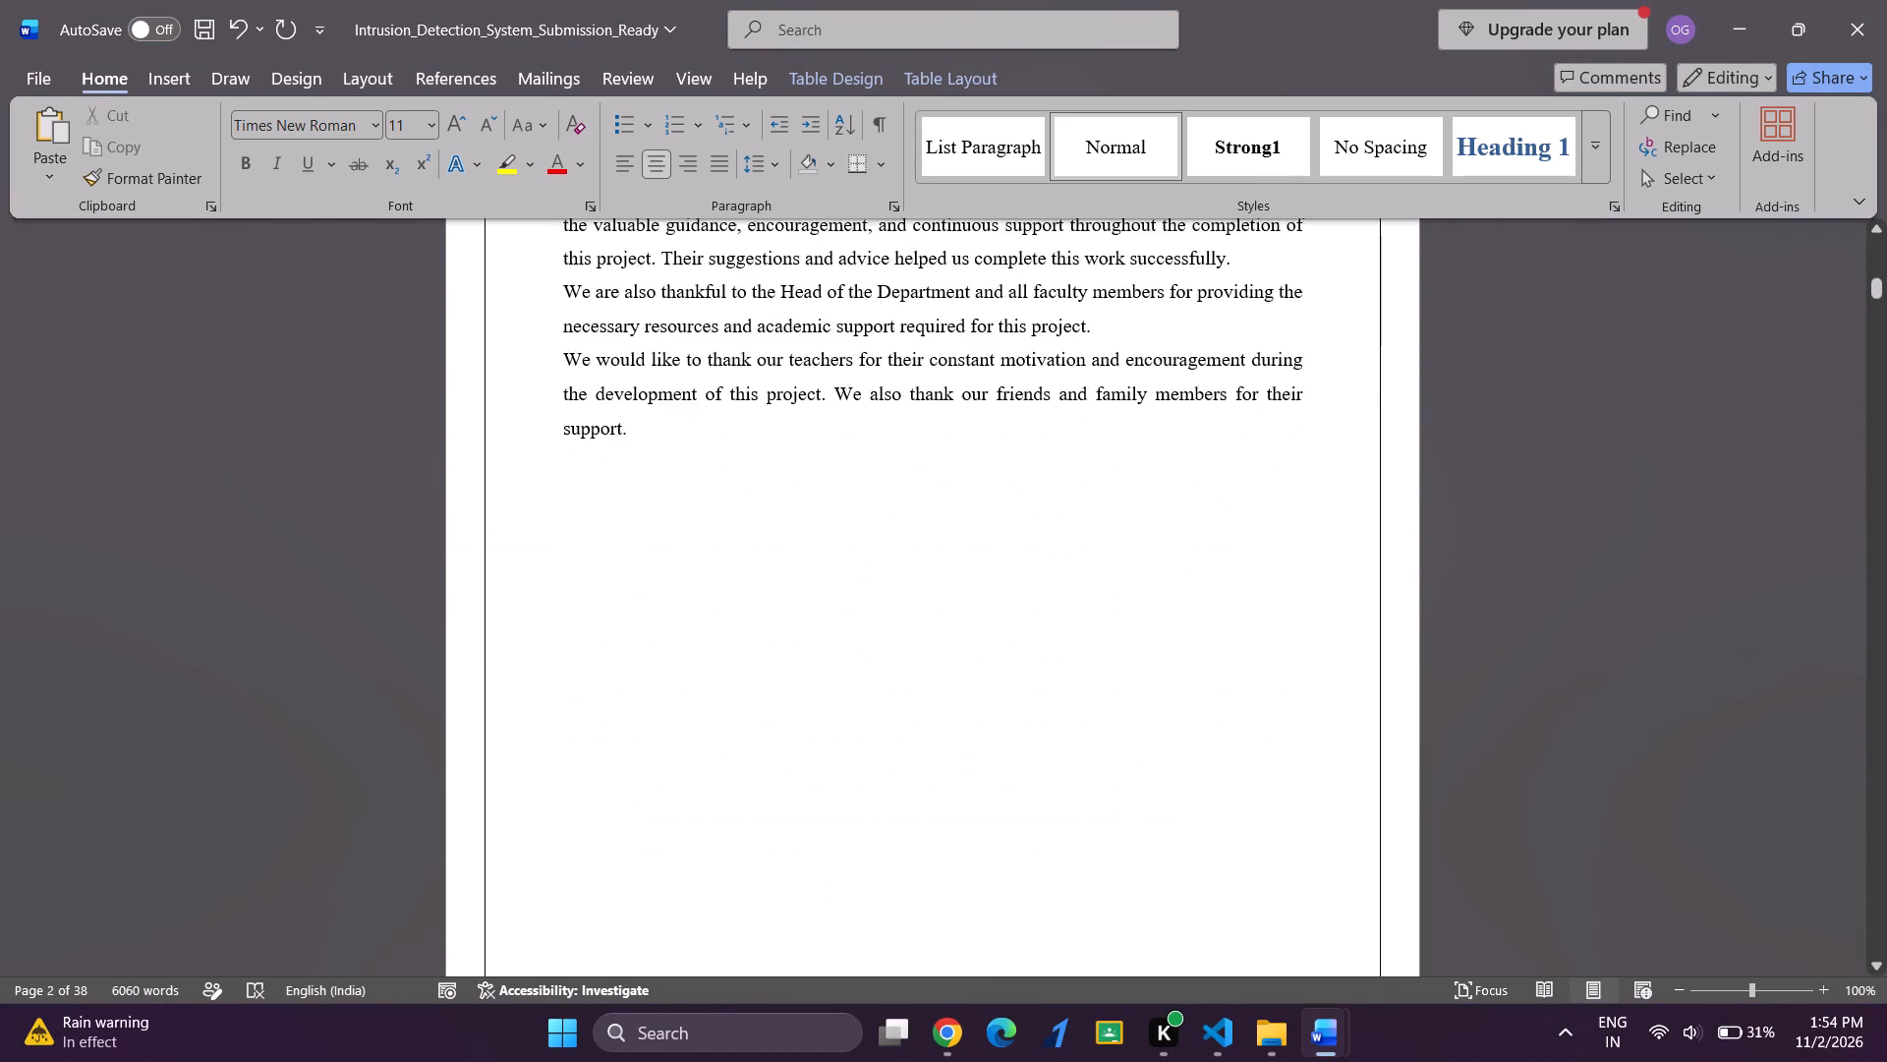
{"action": "scroll", "coordinate": [857, 538], "scroll_direction": "down", "scroll_amount": 1}
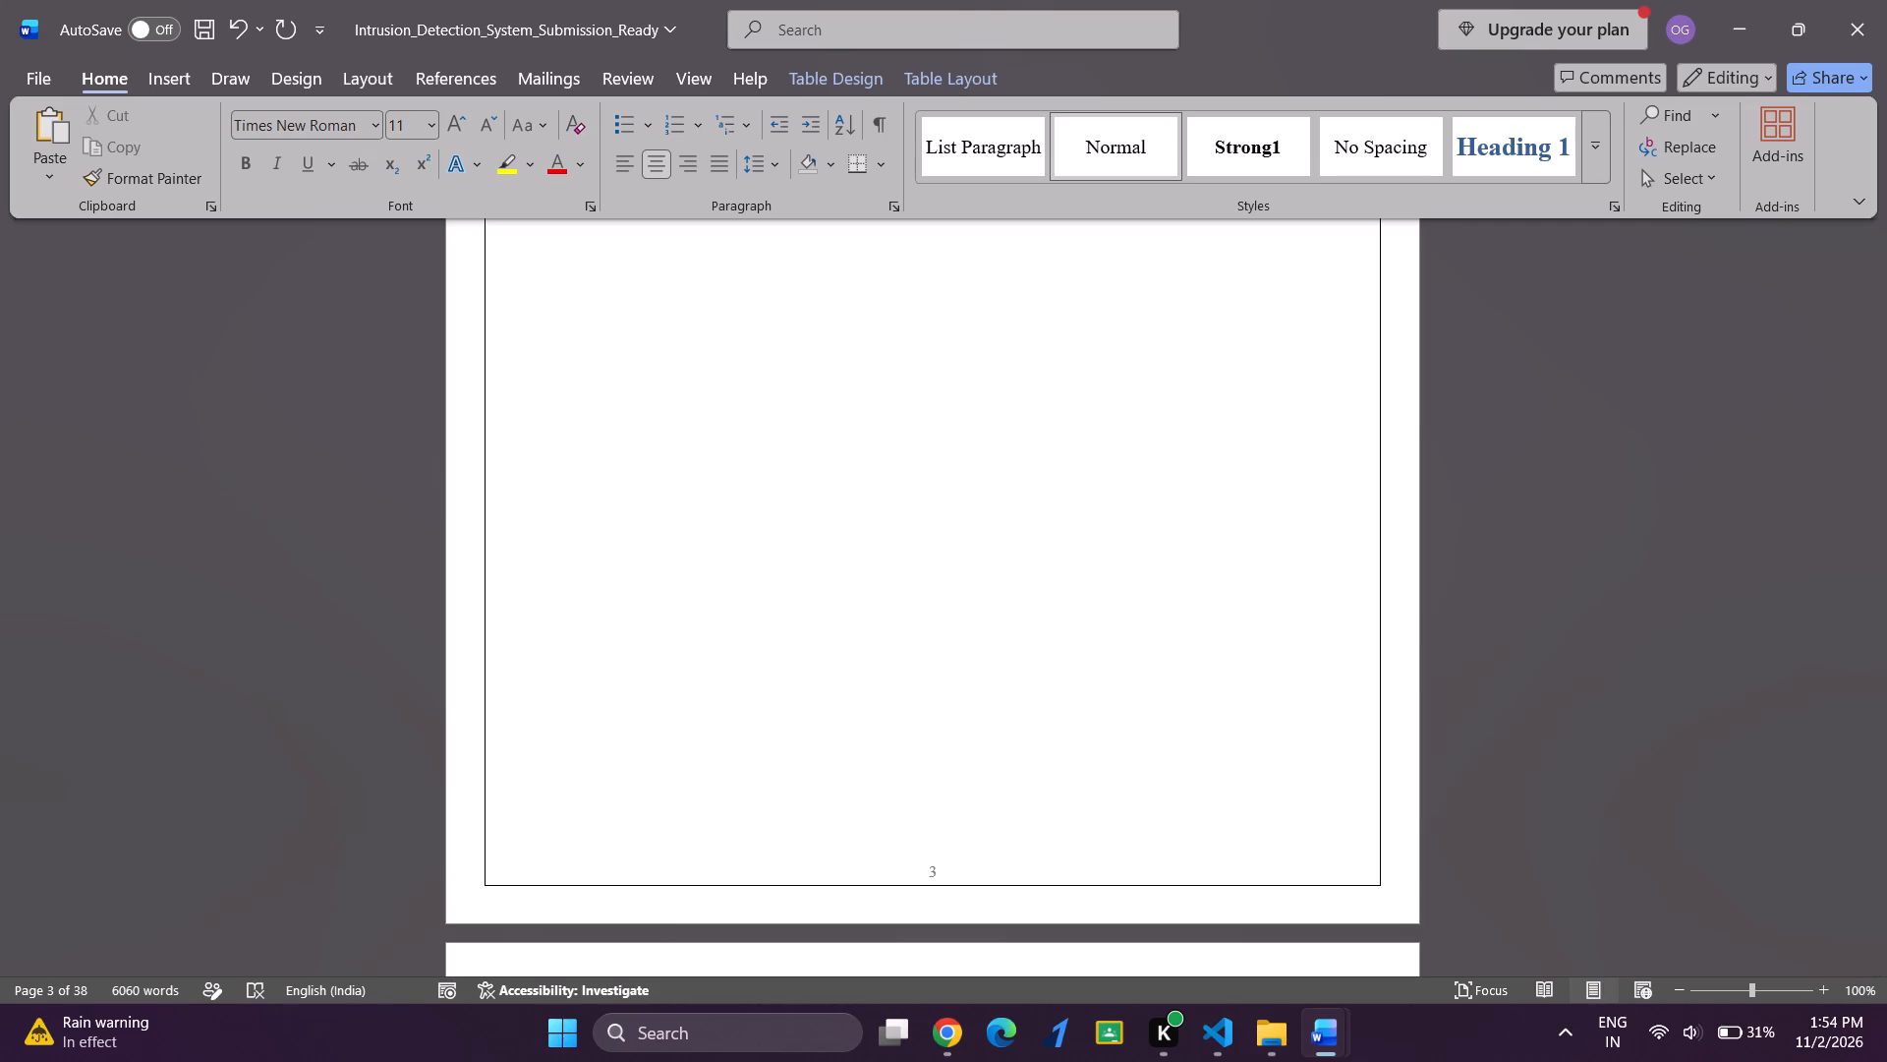
{"action": "left_click", "coordinate": [966, 651]}
{"action": "scroll", "coordinate": [966, 651], "scroll_direction": "up", "scroll_amount": 3}
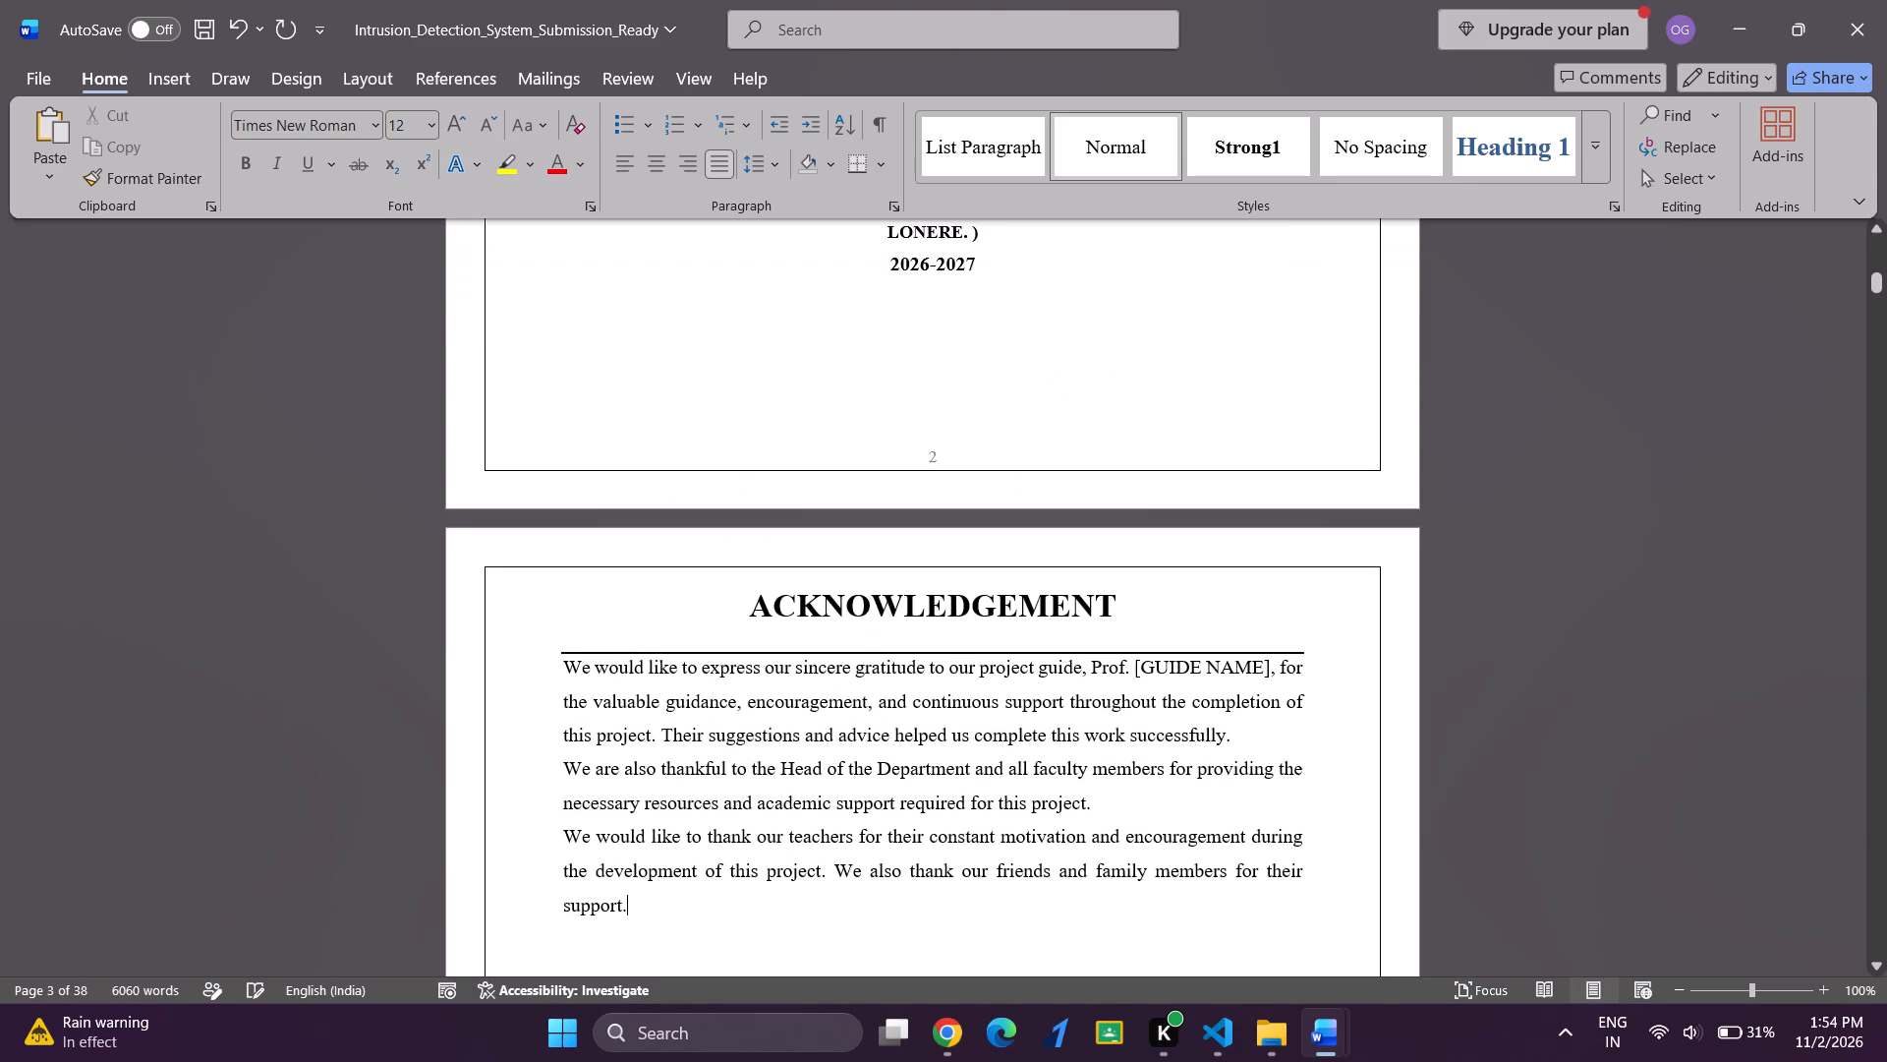
{"action": "scroll", "coordinate": [966, 651], "scroll_direction": "down", "scroll_amount": 1}
{"action": "scroll", "coordinate": [966, 651], "scroll_direction": "up", "scroll_amount": 4}
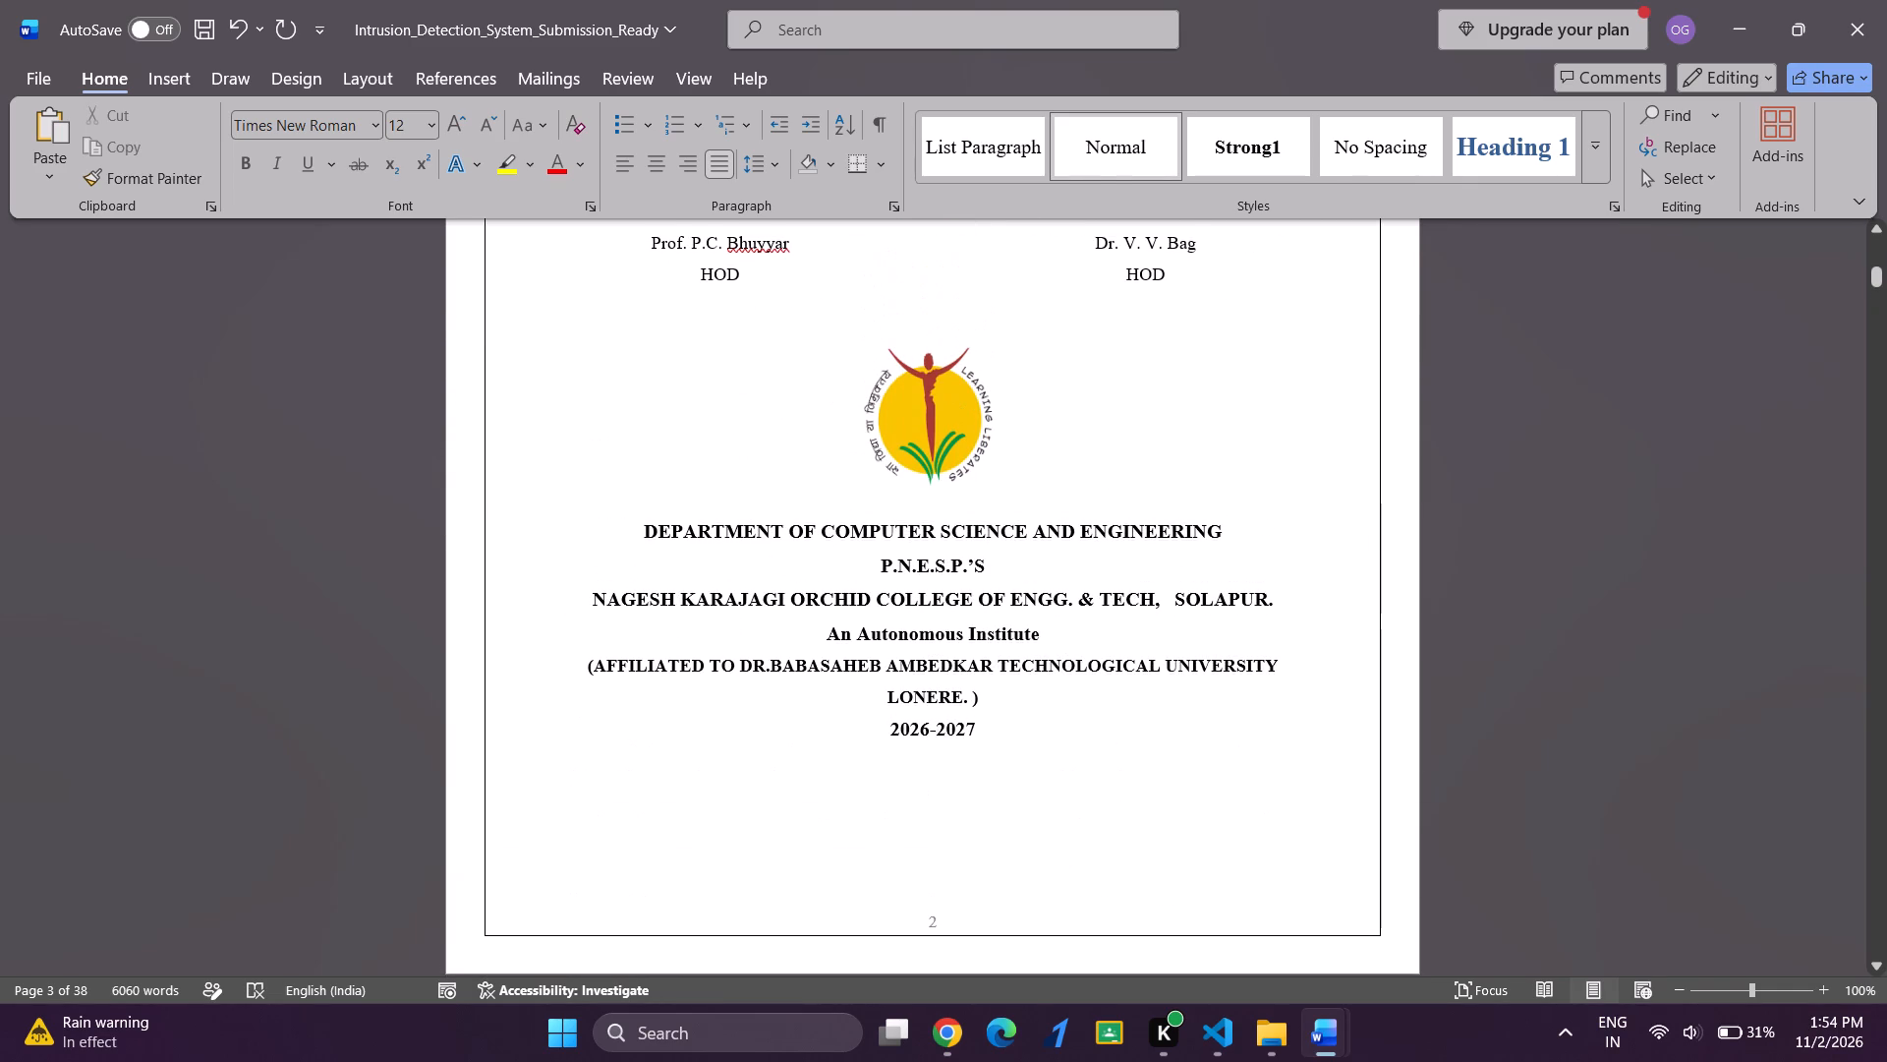
{"action": "left_click", "coordinate": [957, 938]}
{"action": "double_click", "coordinate": [946, 928]}
{"action": "scroll", "coordinate": [947, 925], "scroll_direction": "up", "scroll_amount": 2}
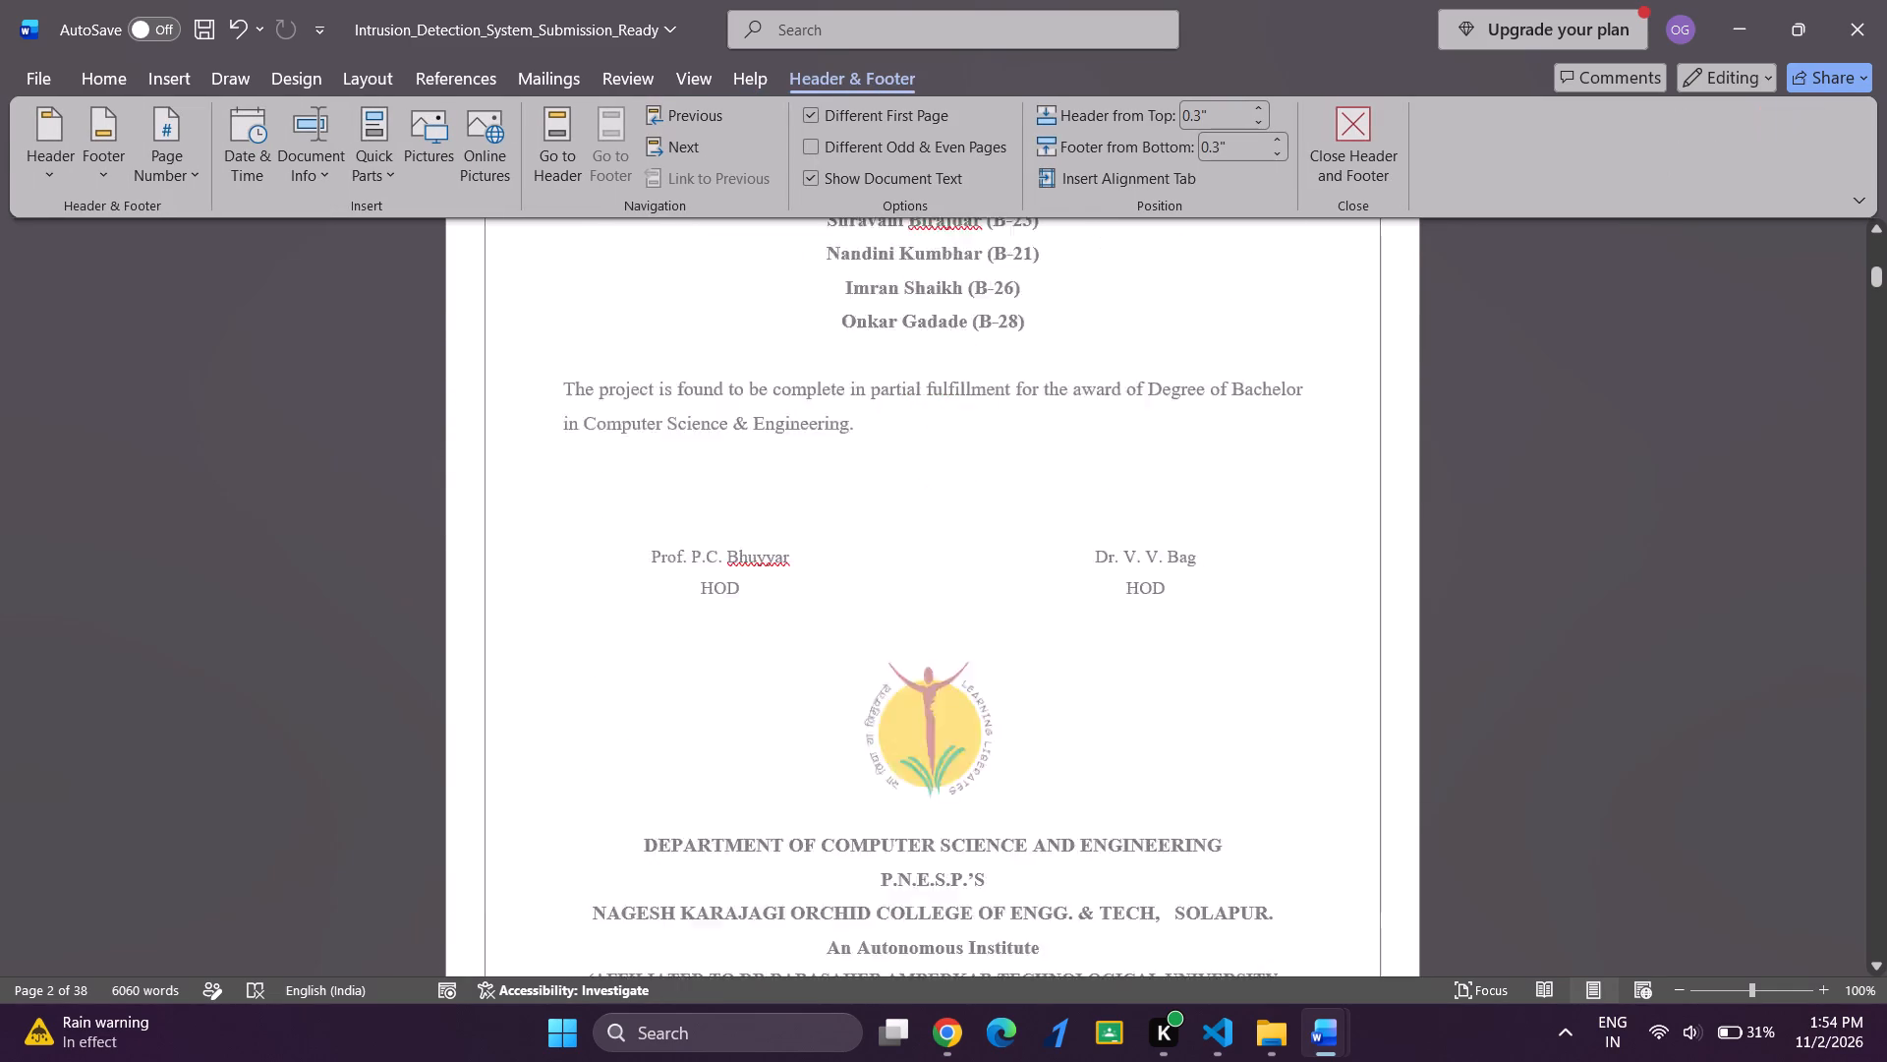
{"action": "scroll", "coordinate": [947, 925], "scroll_direction": "up", "scroll_amount": 4}
{"action": "scroll", "coordinate": [947, 925], "scroll_direction": "down", "scroll_amount": 9}
{"action": "key", "text": "BackSpace"}
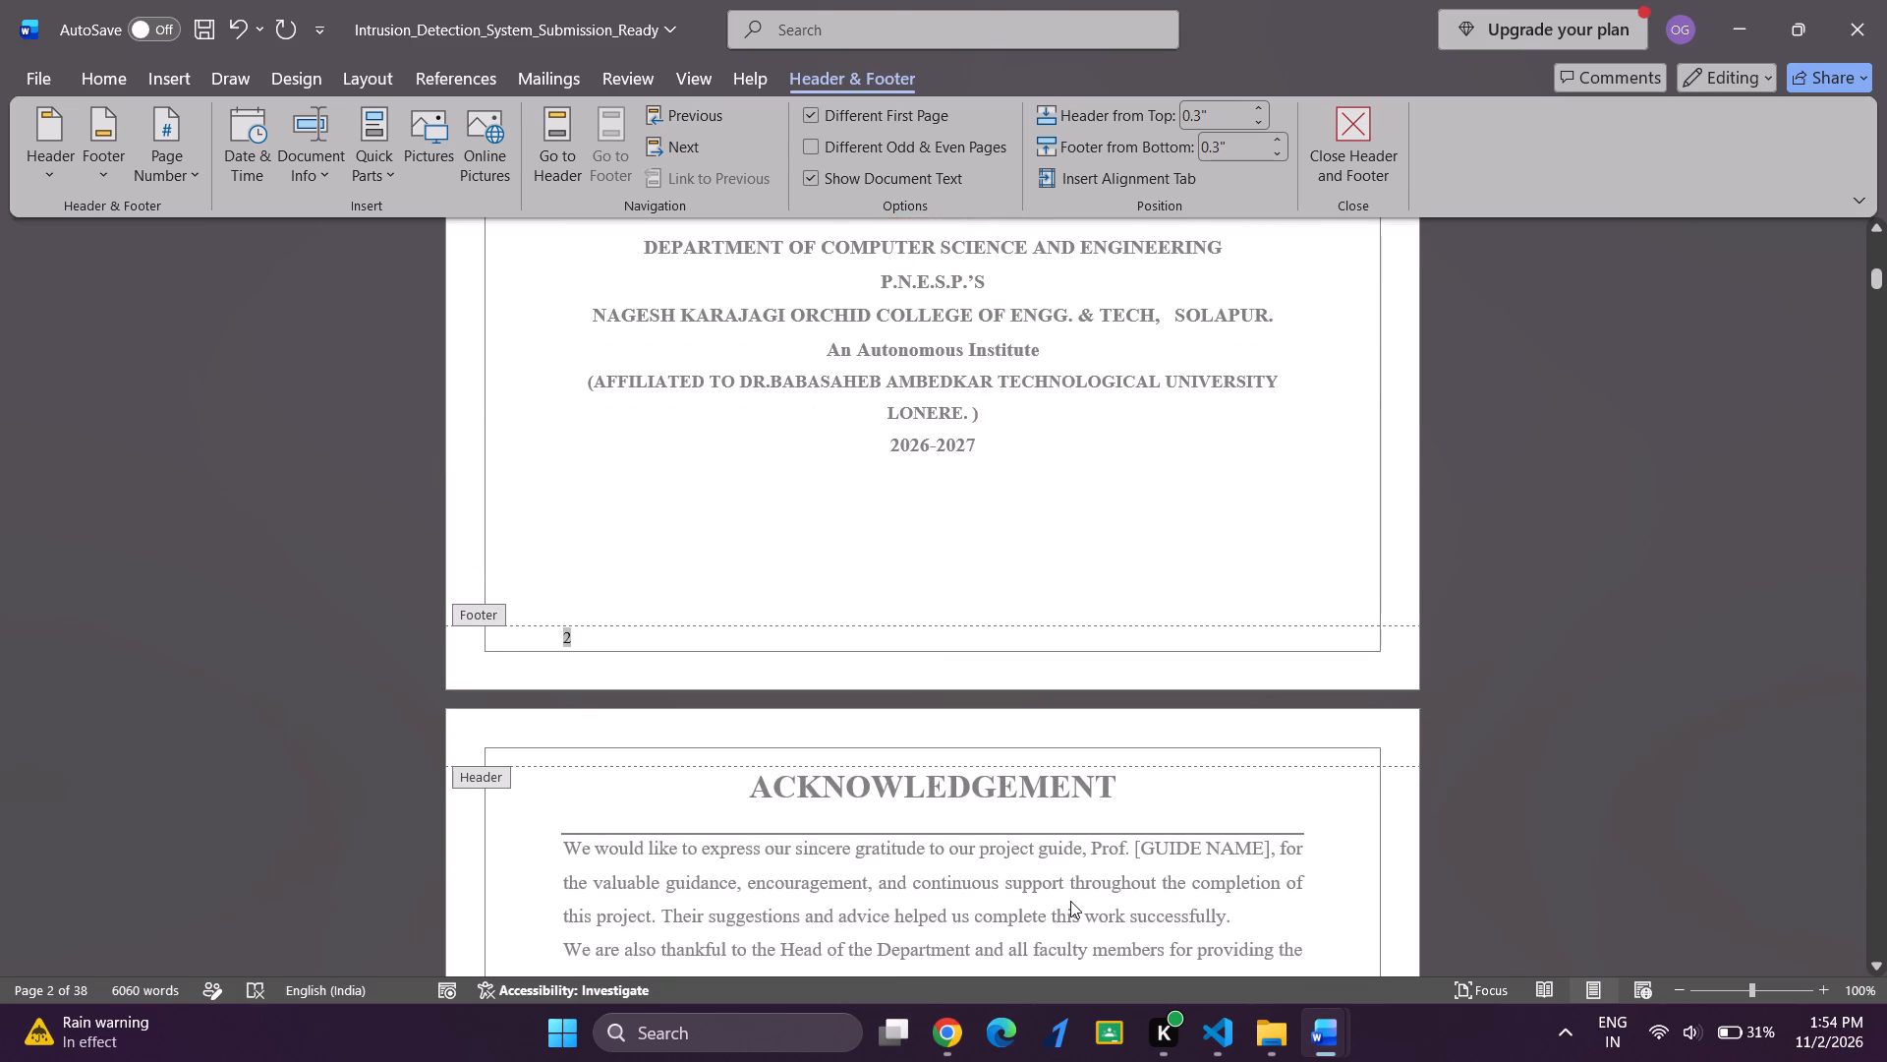
{"action": "key", "text": "BackSpace"}
{"action": "key", "text": "Right"}
{"action": "key", "text": "BackSpace"}
{"action": "key", "text": "BackSpace"}
{"action": "key", "text": "BackSpace"}
{"action": "key", "text": "BackSpace"}
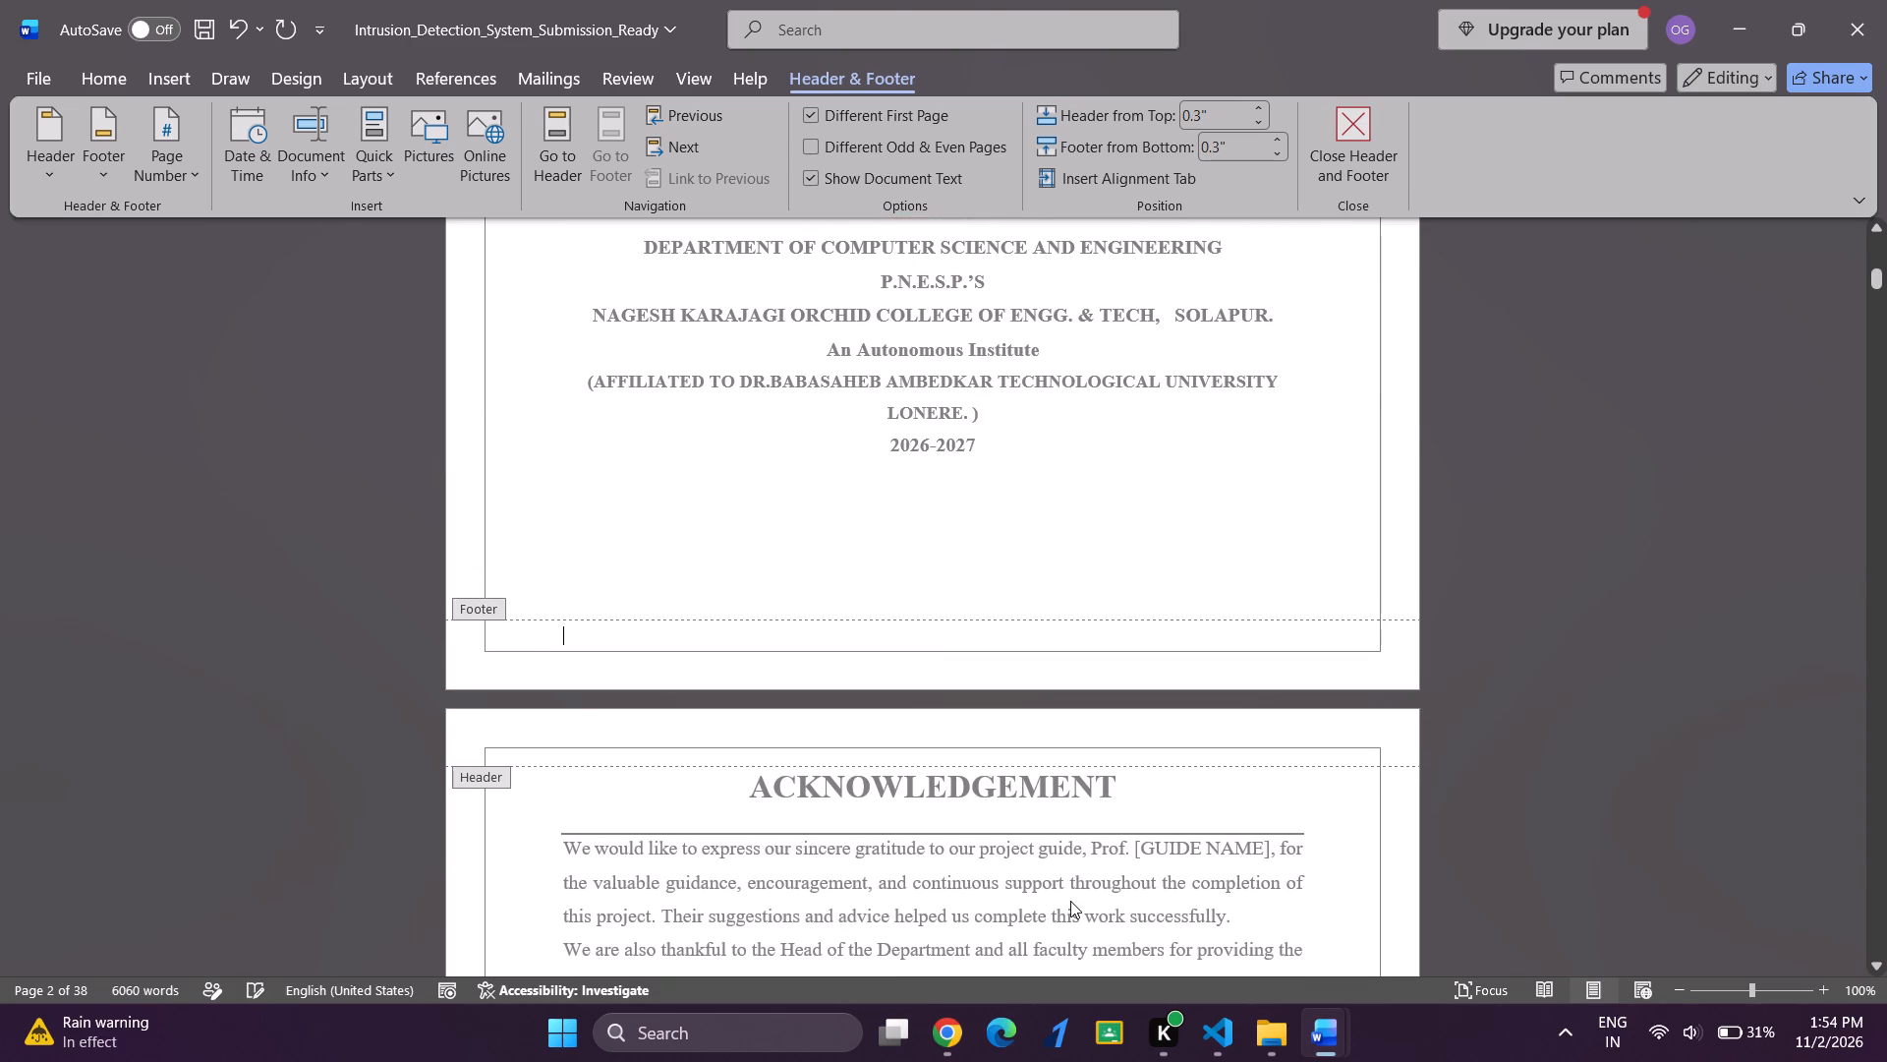
{"action": "double_click", "coordinate": [869, 613]}
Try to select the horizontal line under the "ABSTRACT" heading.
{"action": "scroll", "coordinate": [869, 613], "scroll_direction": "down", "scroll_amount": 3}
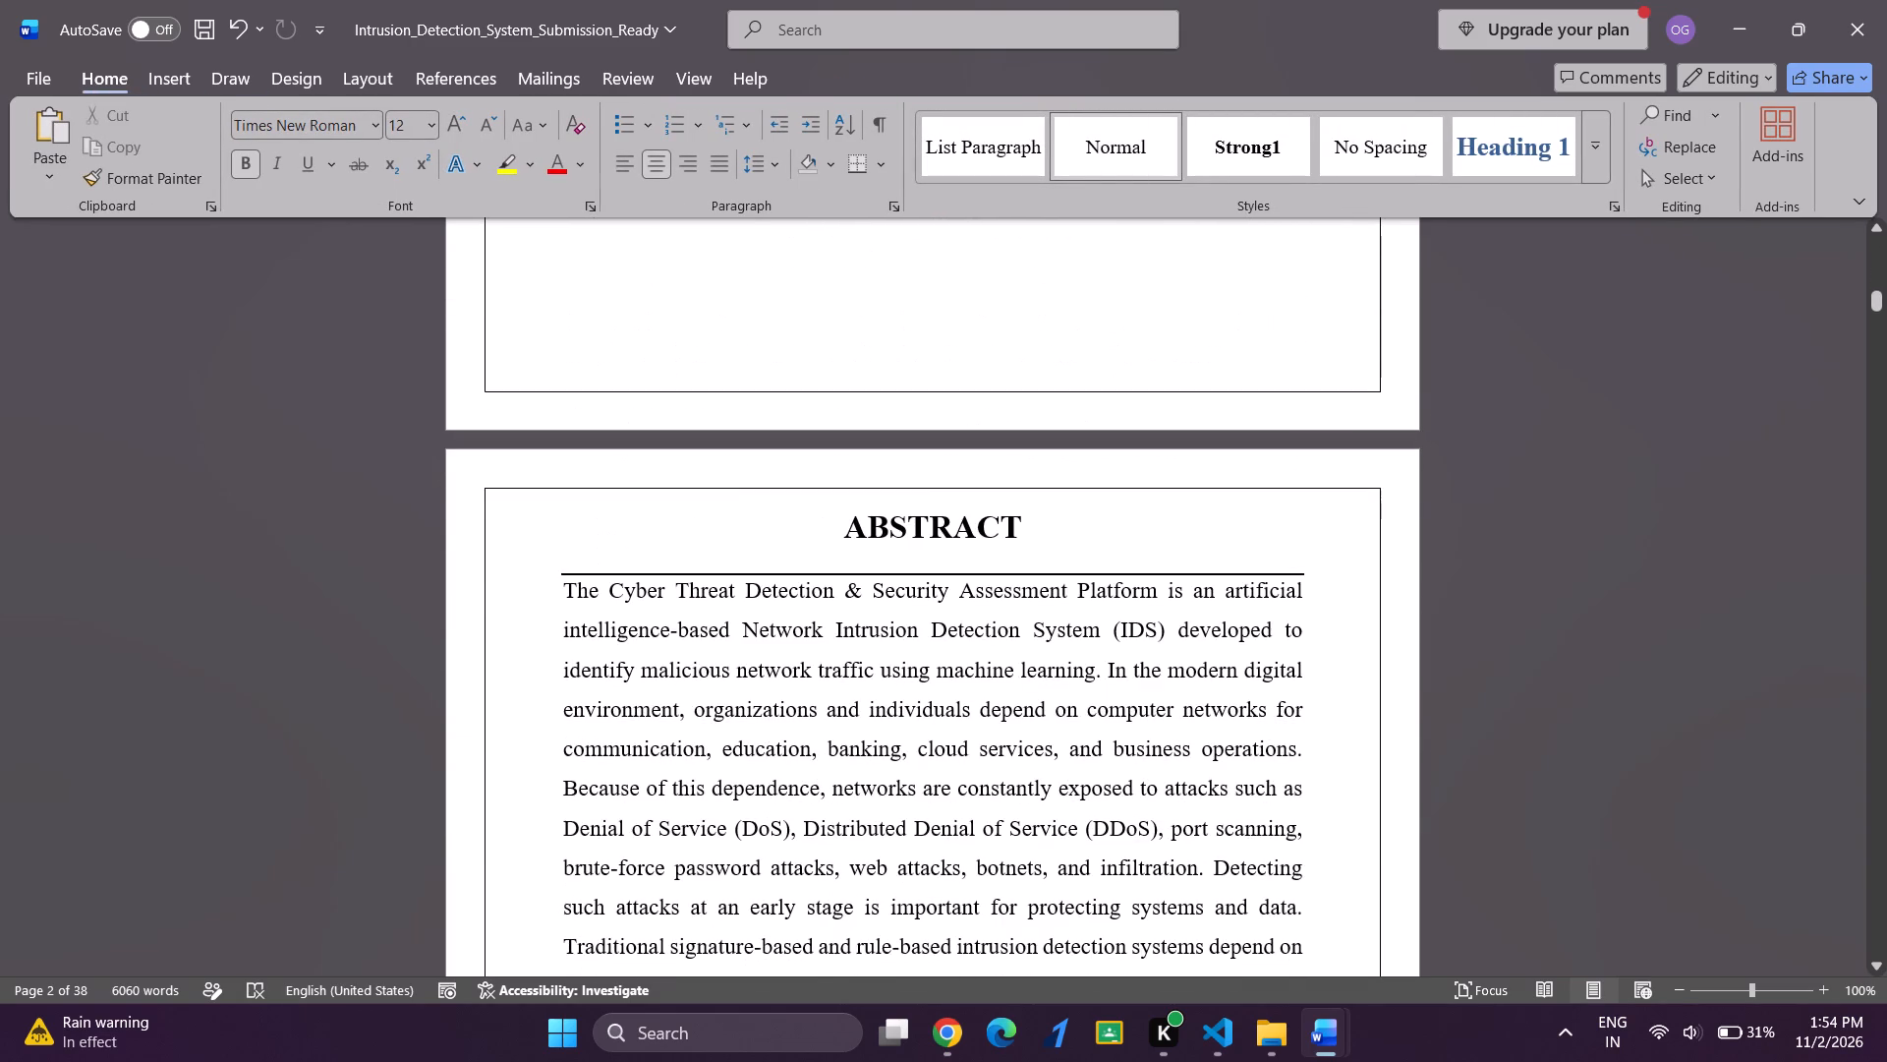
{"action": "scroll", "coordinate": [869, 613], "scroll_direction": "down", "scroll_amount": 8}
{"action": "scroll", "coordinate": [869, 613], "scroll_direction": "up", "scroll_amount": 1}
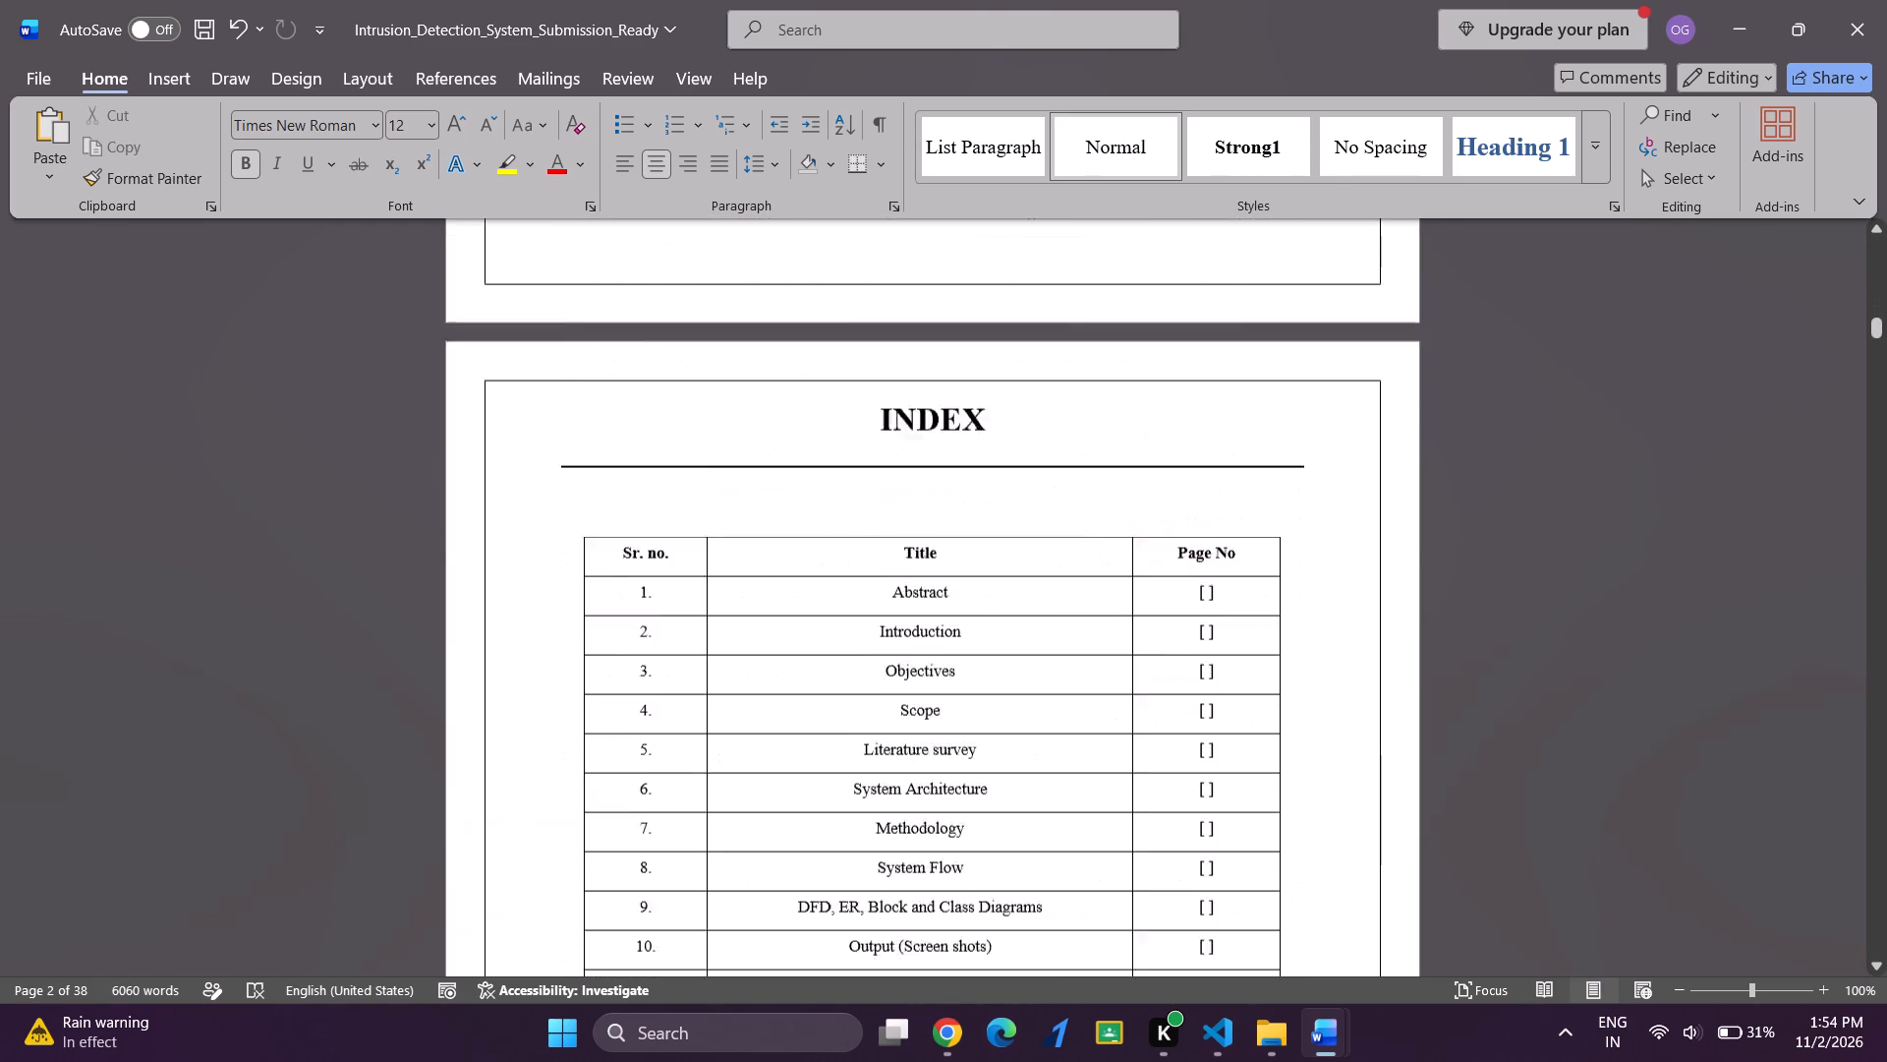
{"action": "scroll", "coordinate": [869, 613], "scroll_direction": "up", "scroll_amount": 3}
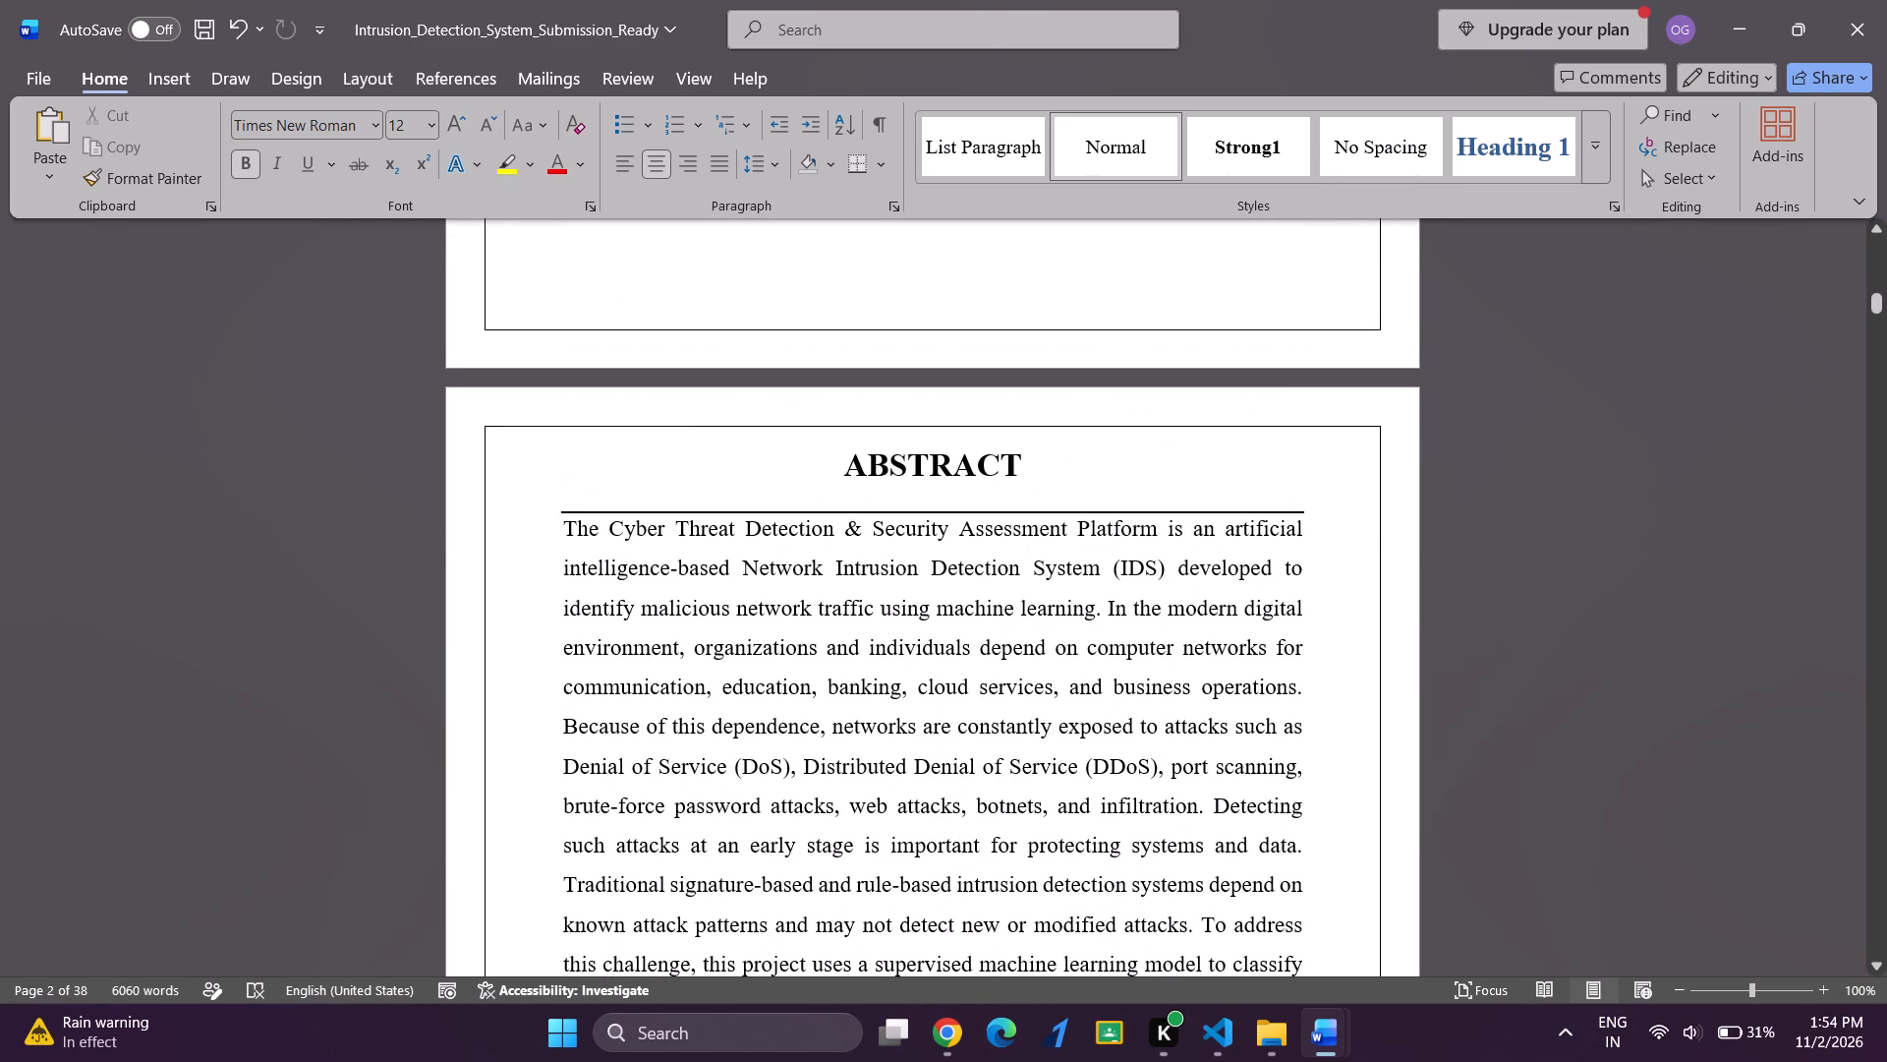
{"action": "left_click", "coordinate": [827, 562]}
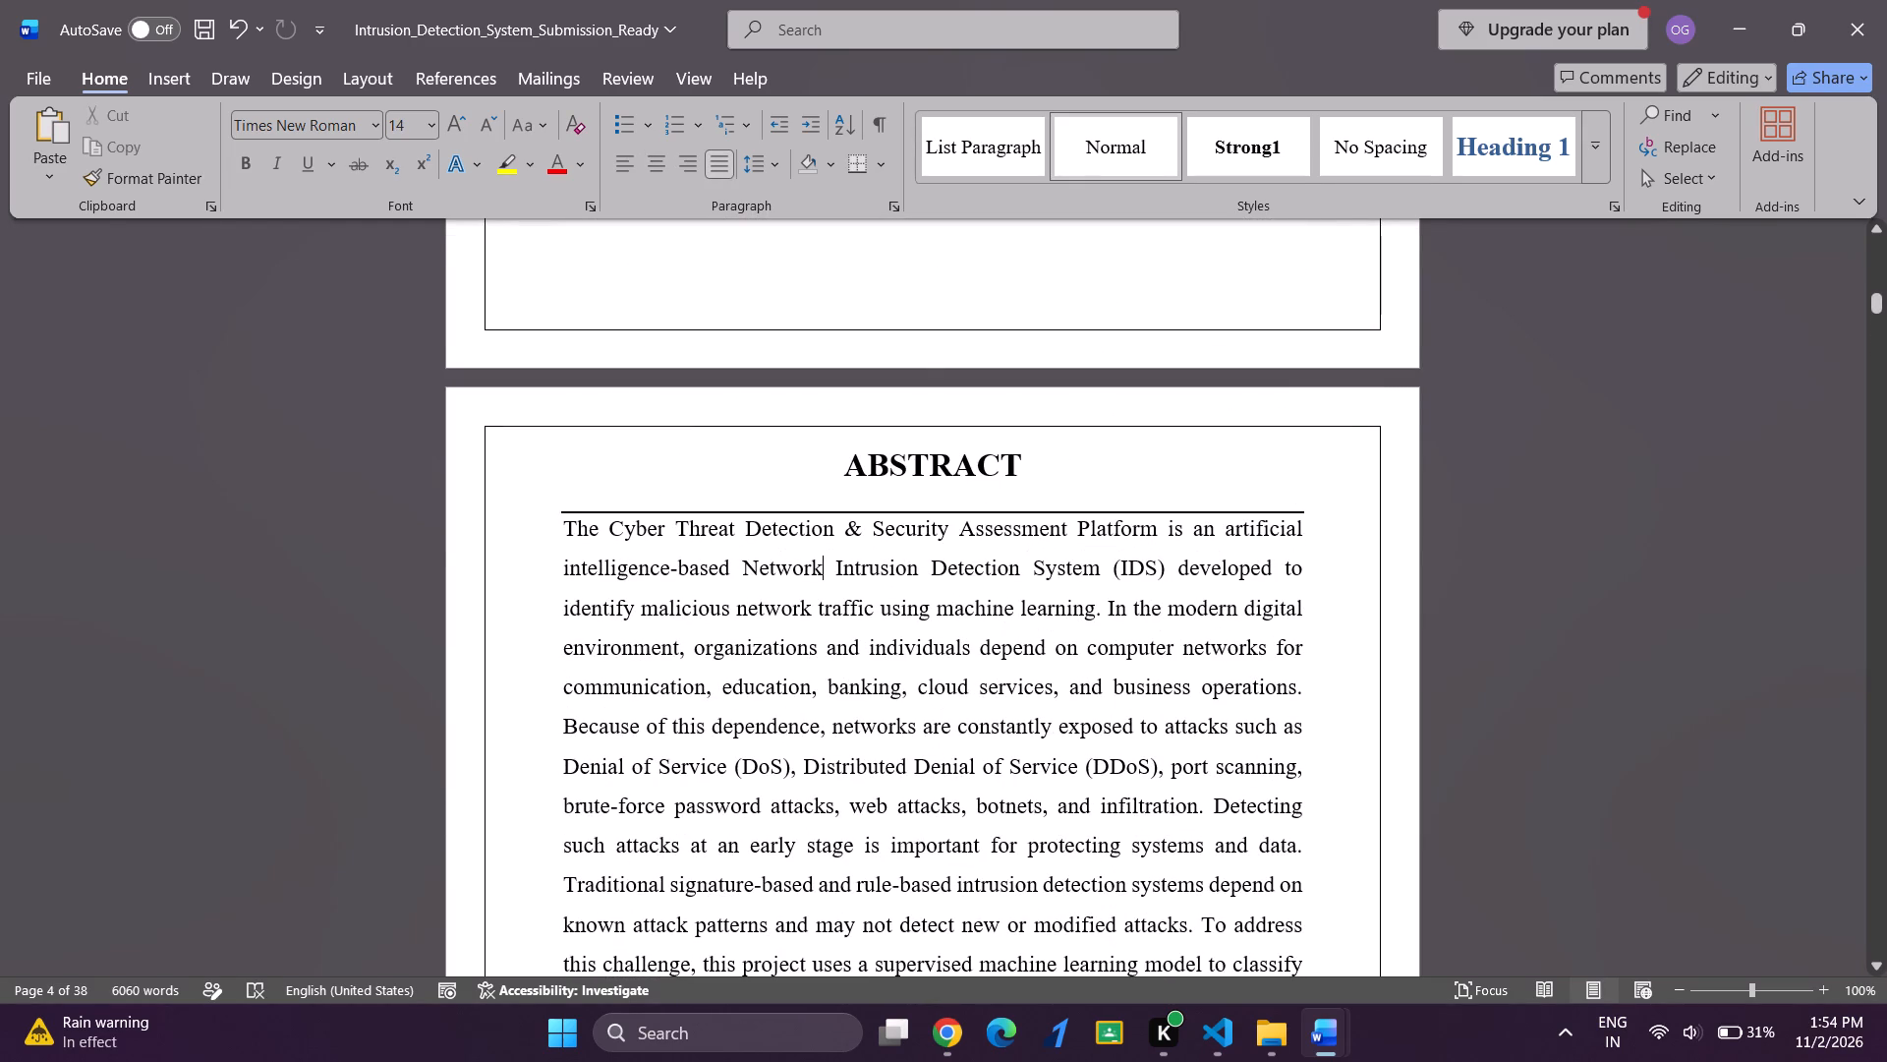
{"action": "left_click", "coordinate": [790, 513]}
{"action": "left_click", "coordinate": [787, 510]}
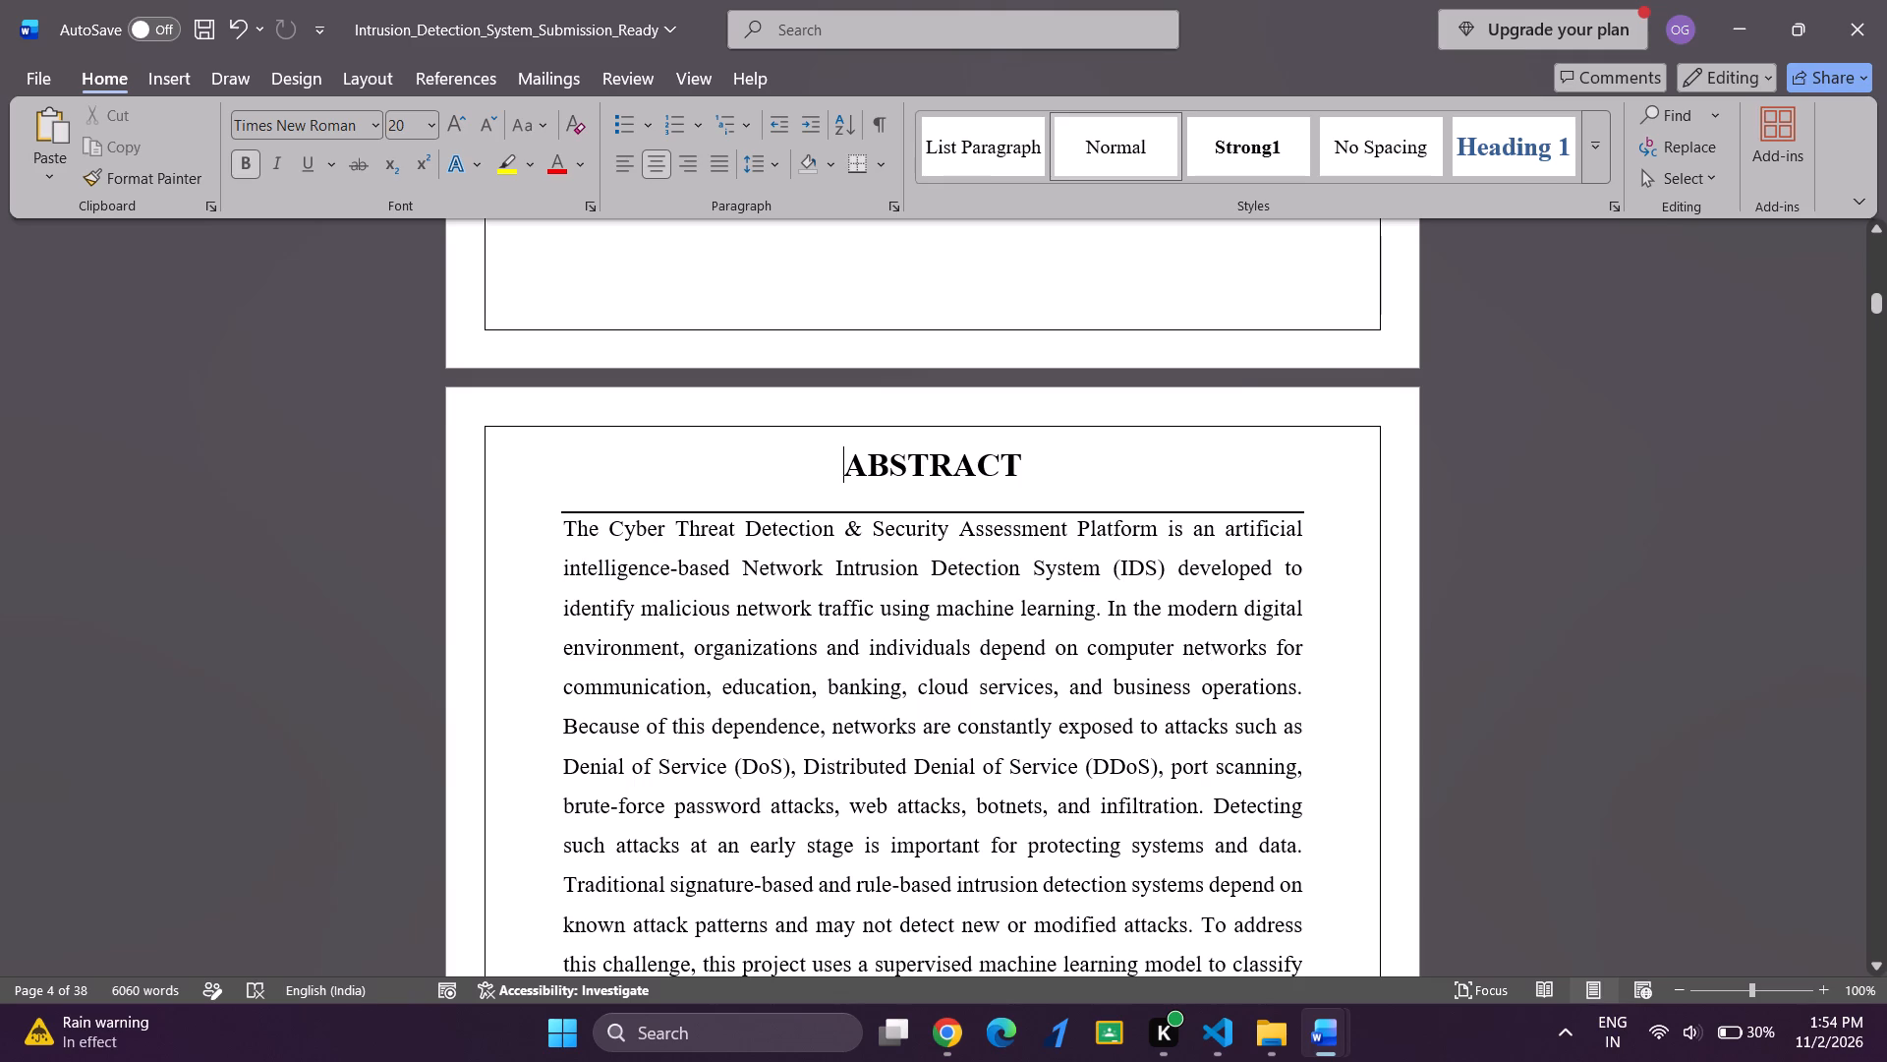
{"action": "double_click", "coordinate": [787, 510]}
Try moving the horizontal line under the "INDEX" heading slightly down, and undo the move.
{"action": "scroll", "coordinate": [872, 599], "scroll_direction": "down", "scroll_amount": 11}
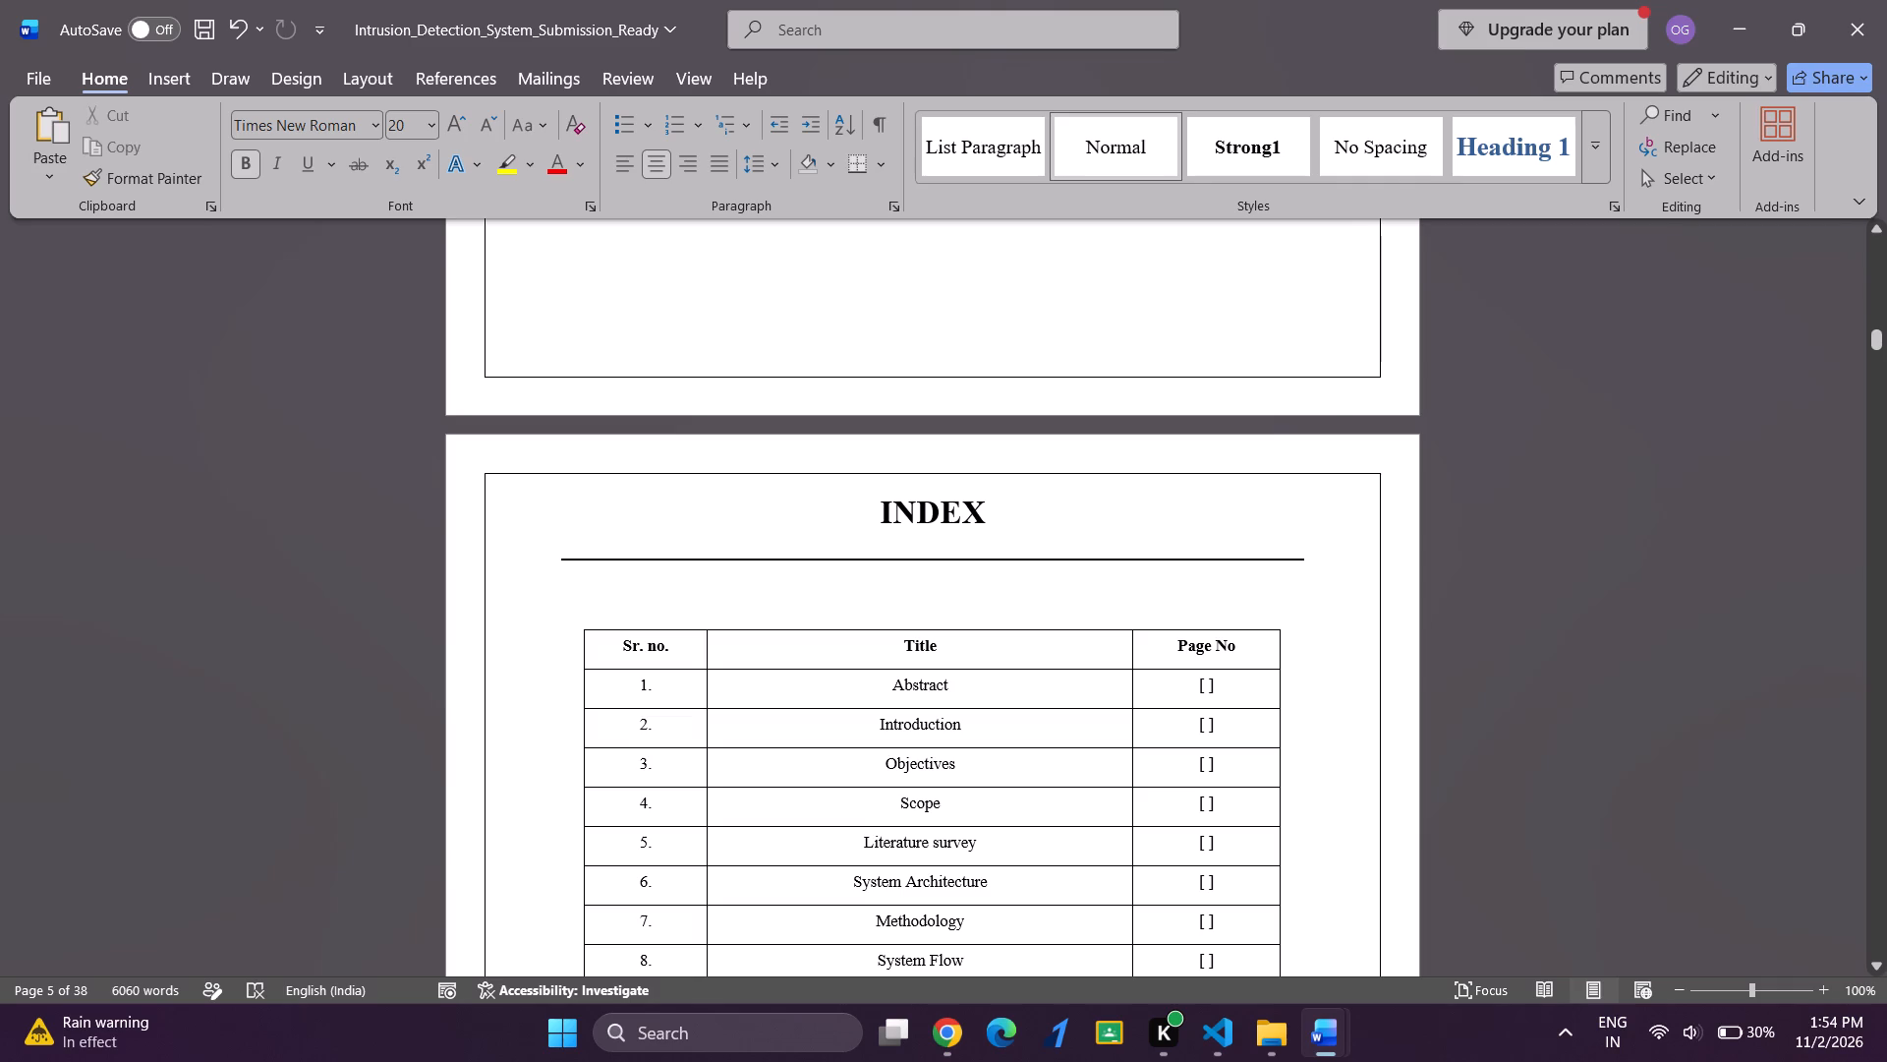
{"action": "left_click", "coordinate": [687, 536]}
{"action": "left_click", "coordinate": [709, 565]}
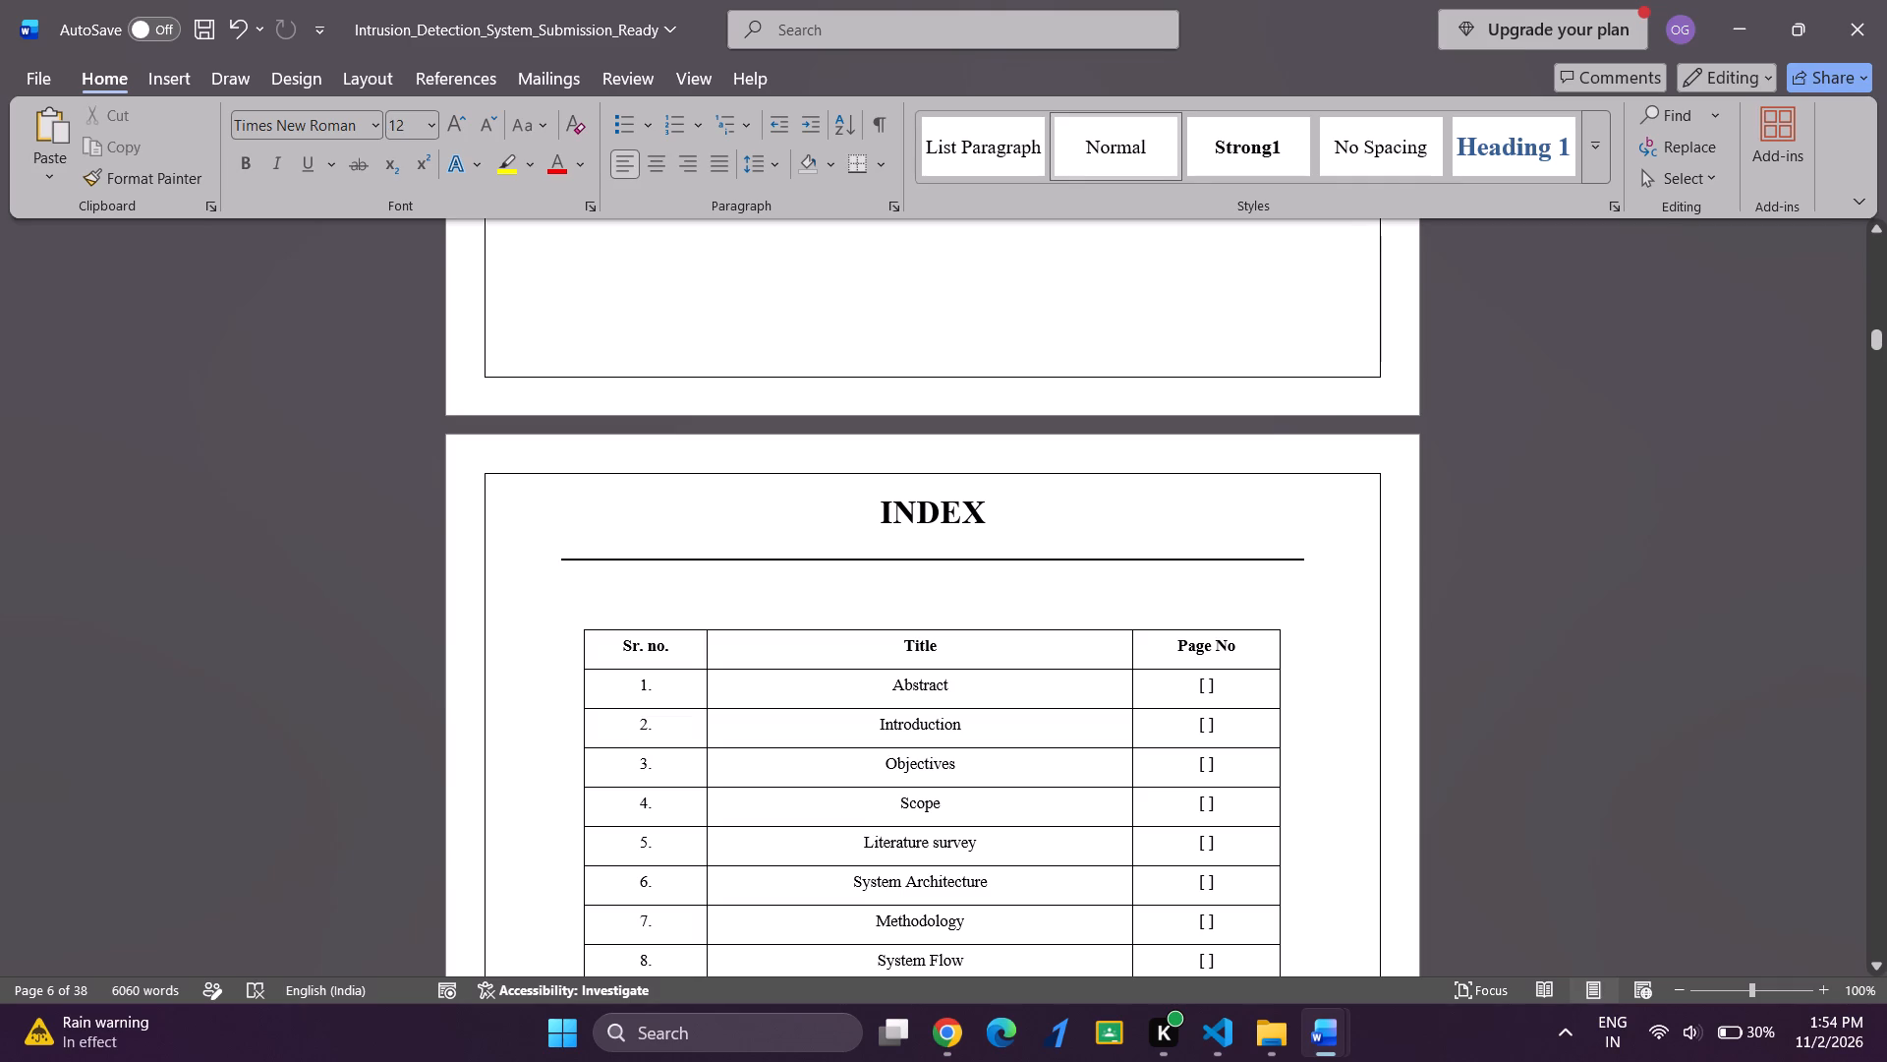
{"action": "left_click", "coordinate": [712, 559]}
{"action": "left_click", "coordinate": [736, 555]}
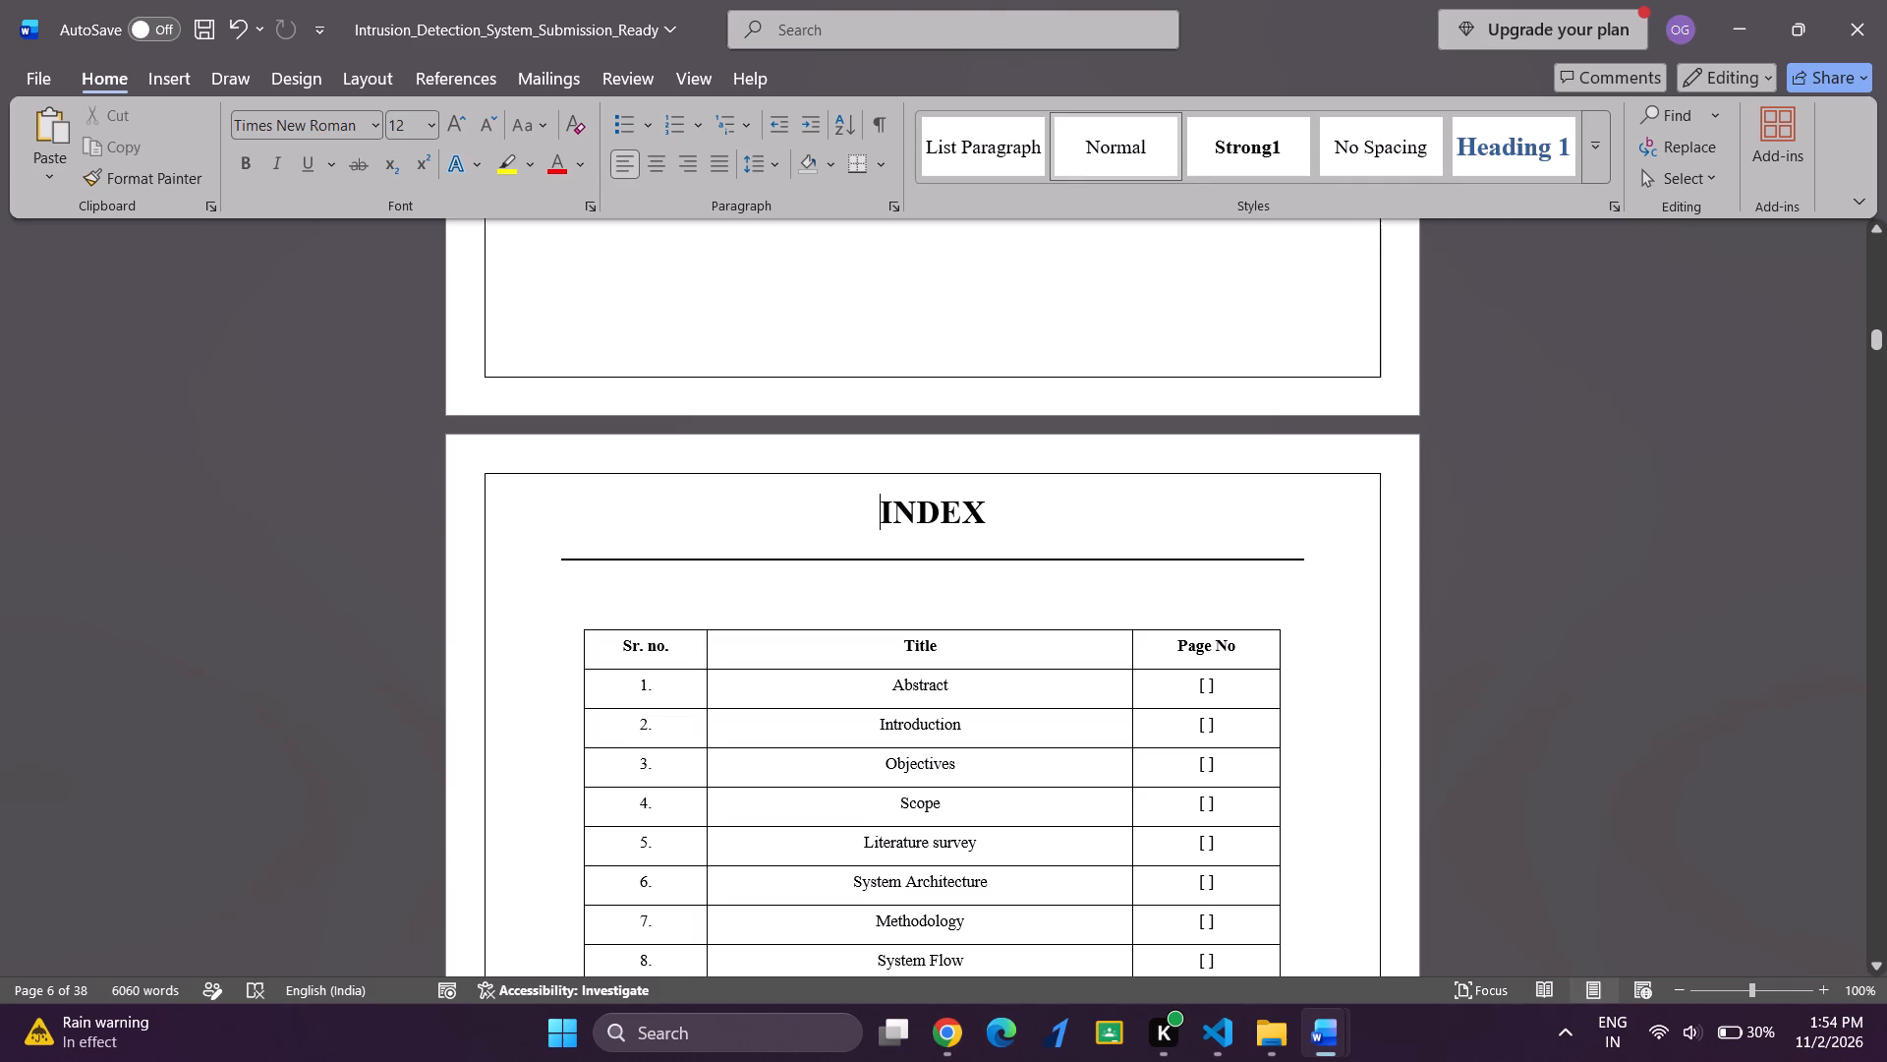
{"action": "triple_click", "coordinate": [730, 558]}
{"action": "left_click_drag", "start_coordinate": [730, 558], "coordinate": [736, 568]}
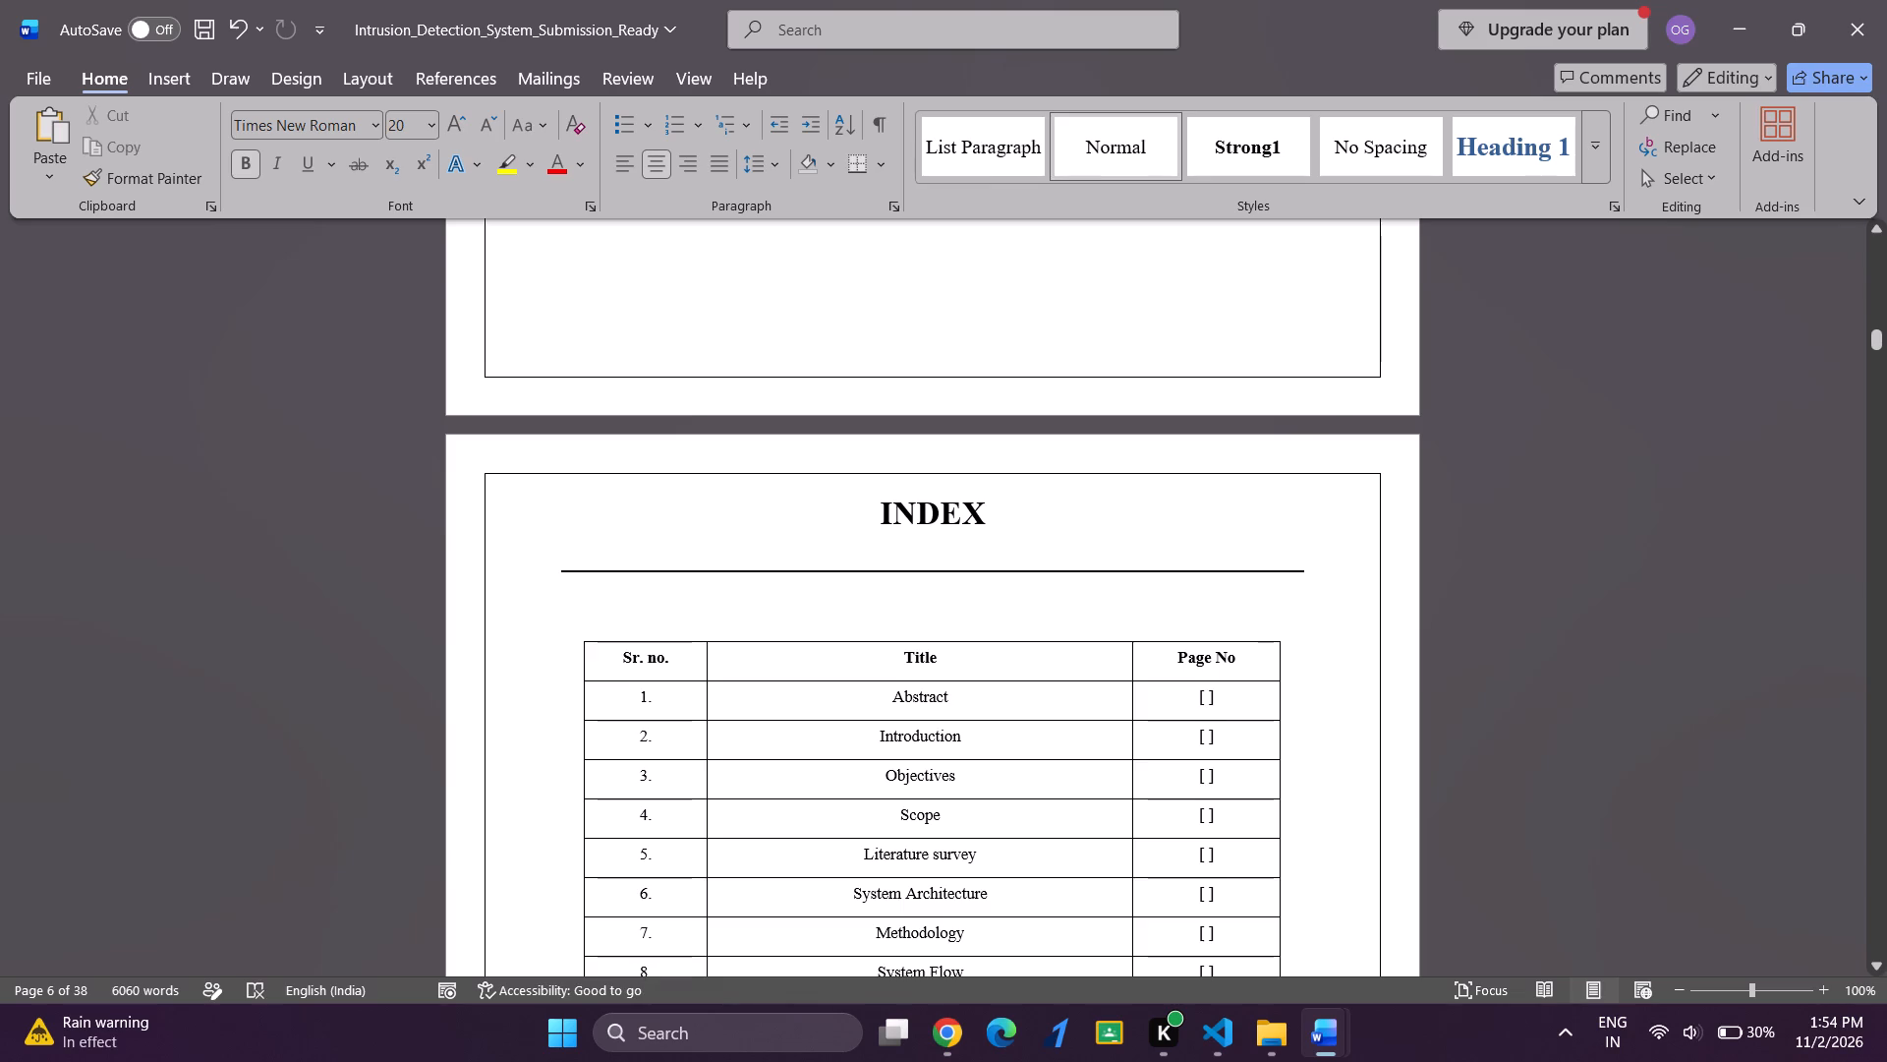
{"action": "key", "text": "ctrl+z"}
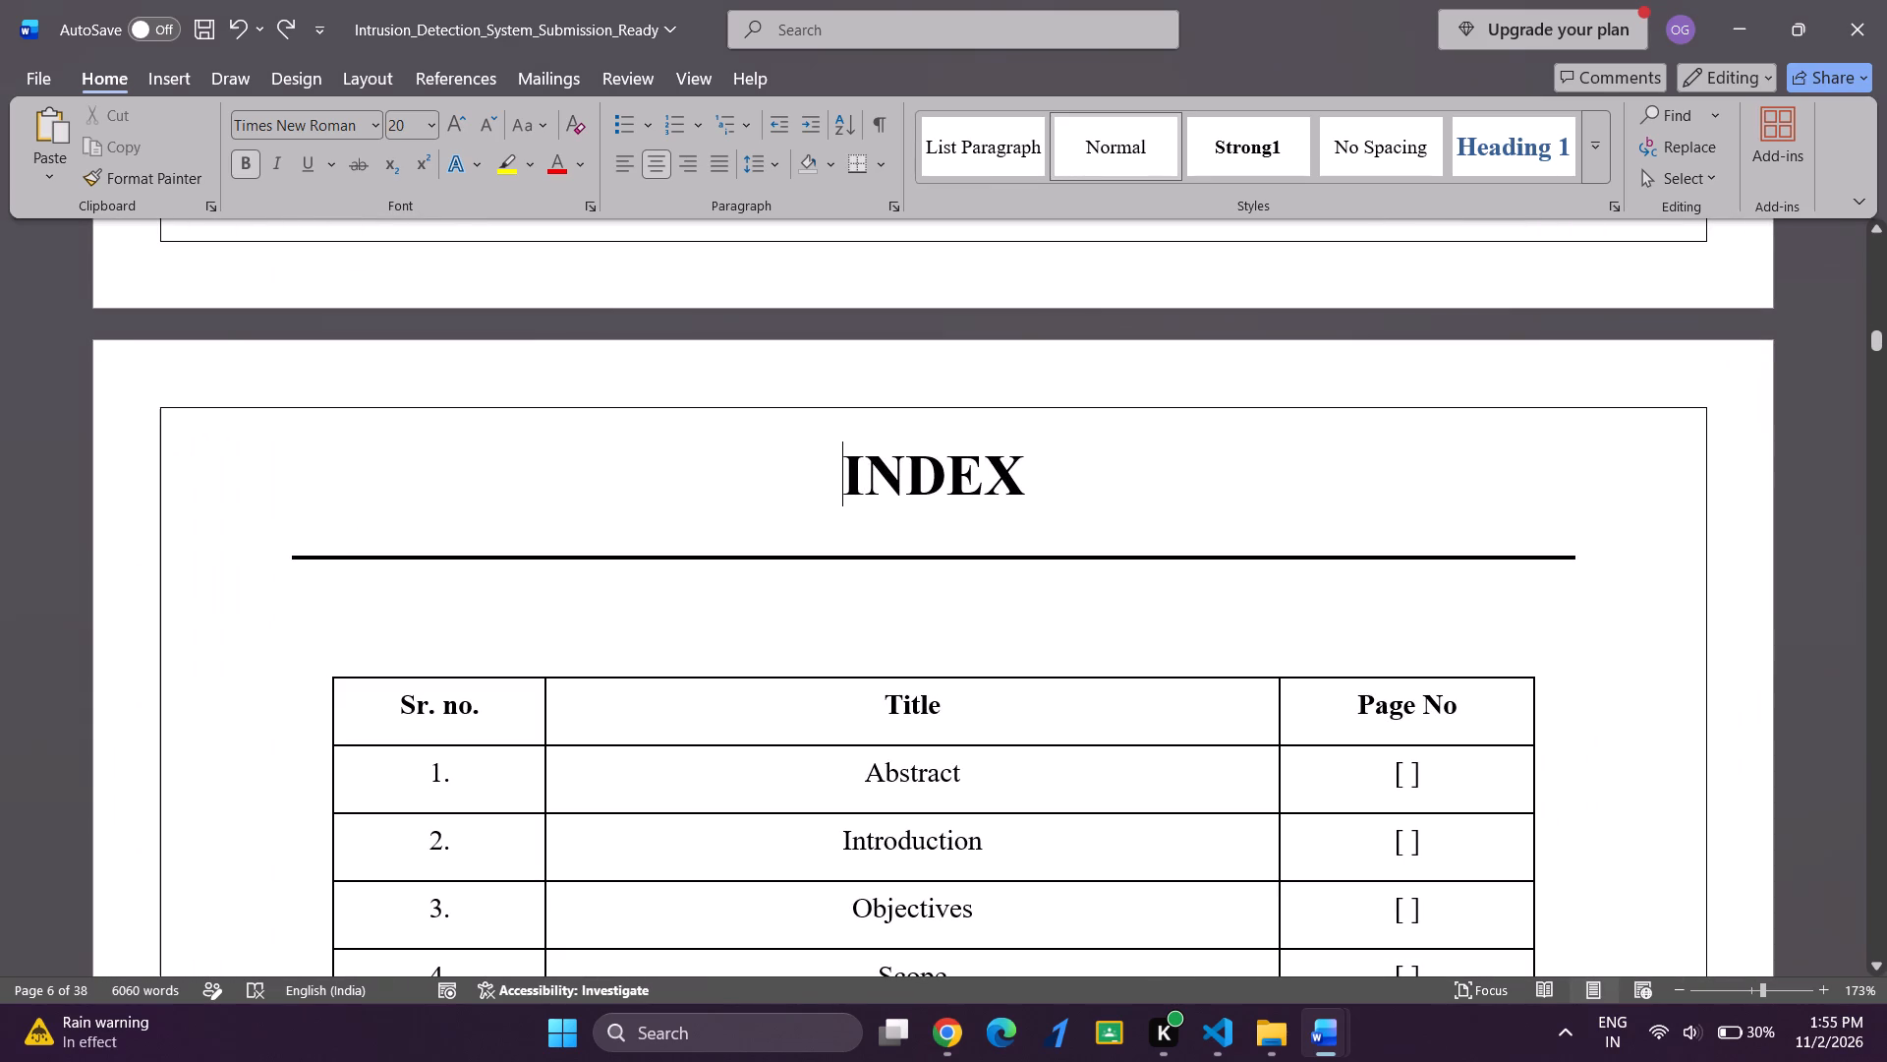
Review the index table and the text and page layout of the "INTRODUCTION" section.
{"action": "scroll", "coordinate": [729, 572], "scroll_direction": "right", "scroll_amount": 1}
{"action": "scroll", "coordinate": [729, 572], "scroll_direction": "down", "scroll_amount": 7}
{"action": "scroll", "coordinate": [729, 572], "scroll_direction": "up", "scroll_amount": 1}
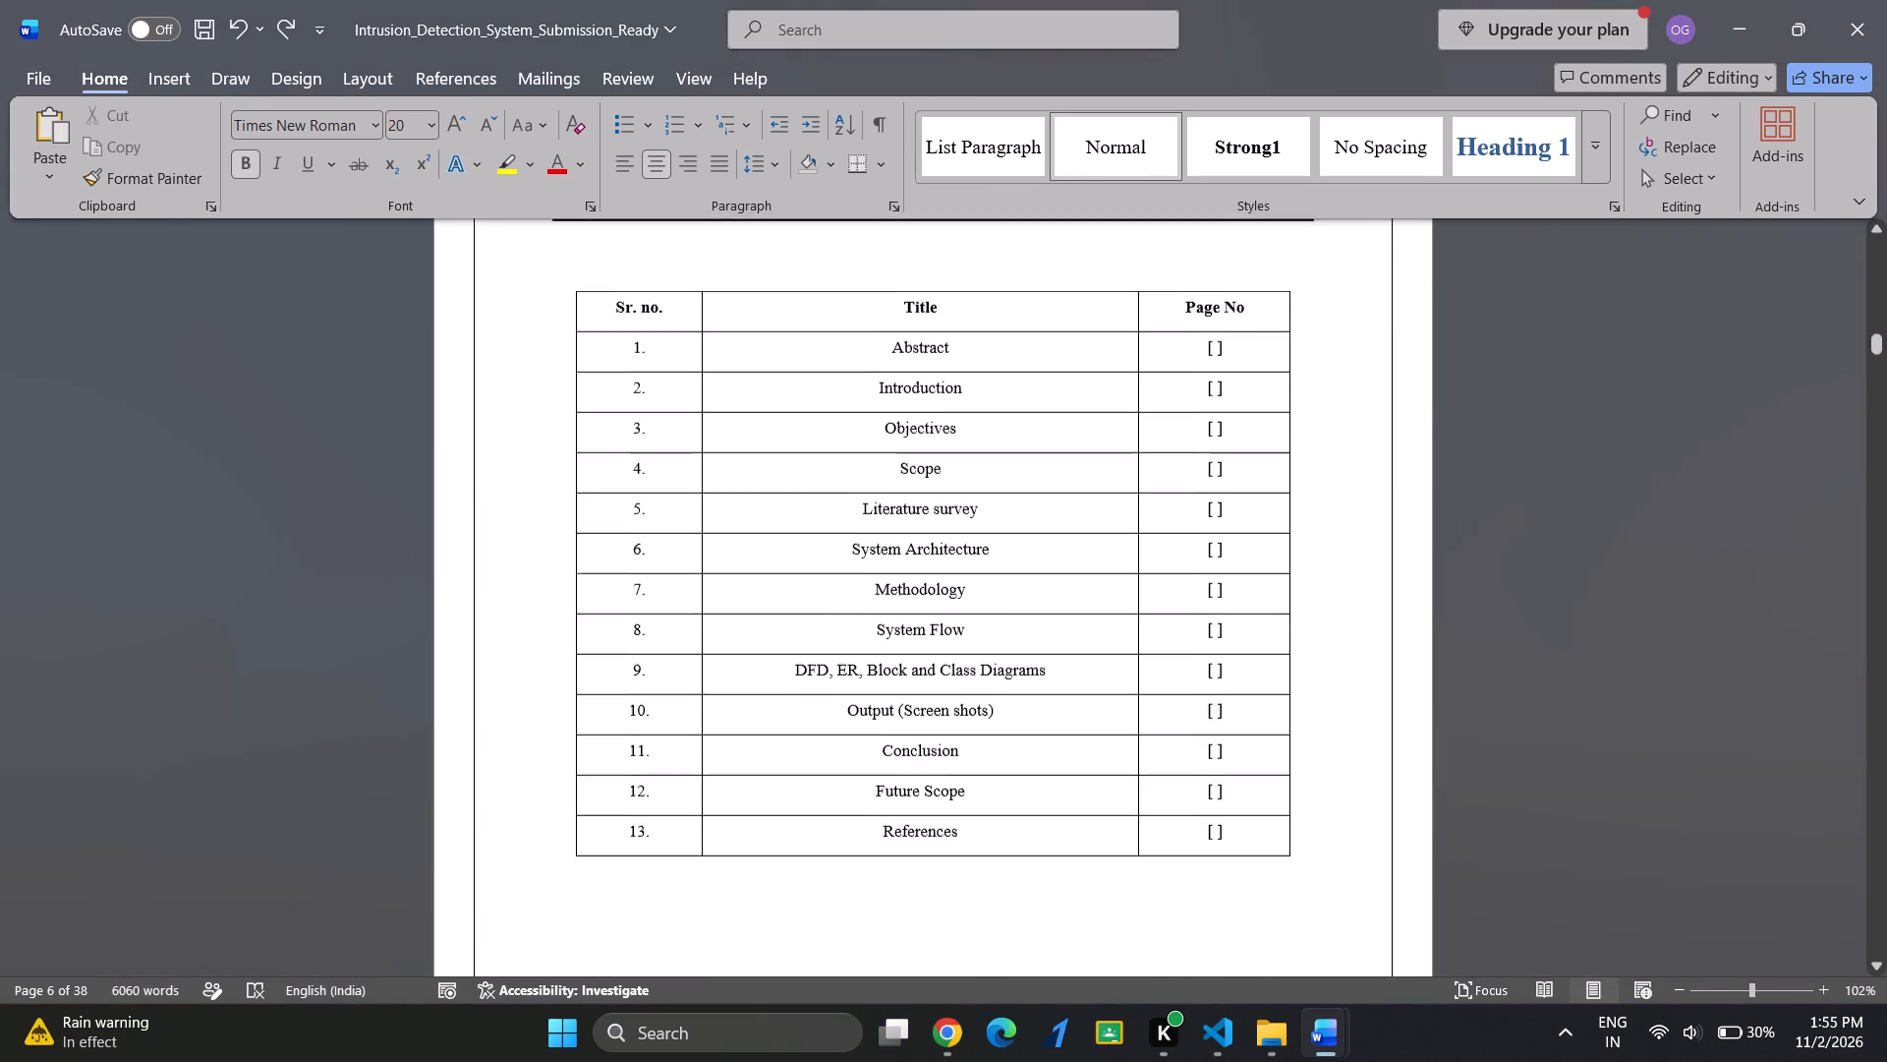
{"action": "scroll", "coordinate": [729, 572], "scroll_direction": "up", "scroll_amount": 1}
{"action": "scroll", "coordinate": [729, 572], "scroll_direction": "down", "scroll_amount": 5}
{"action": "scroll", "coordinate": [729, 572], "scroll_direction": "up", "scroll_amount": 1}
{"action": "left_click", "coordinate": [732, 740]}
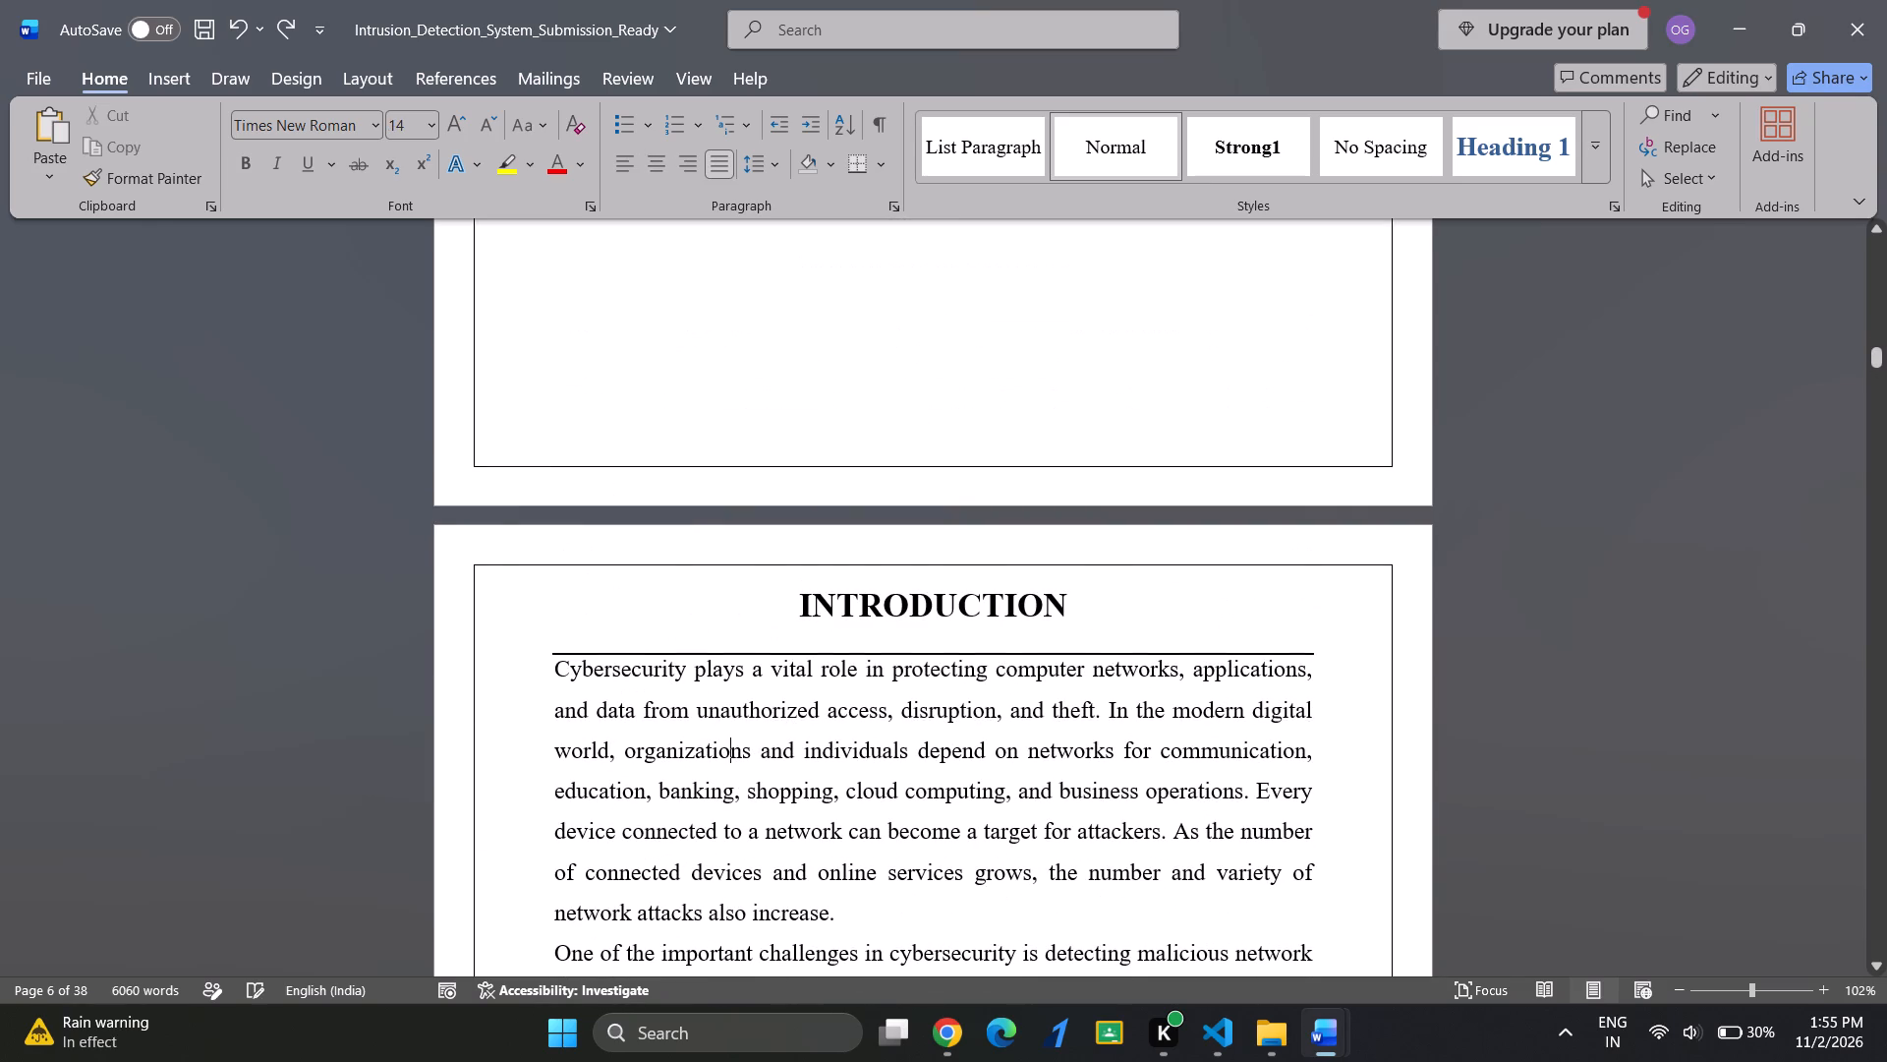
{"action": "scroll", "coordinate": [839, 694], "scroll_direction": "down", "scroll_amount": 2}
{"action": "scroll", "coordinate": [839, 694], "scroll_direction": "up", "scroll_amount": 1}
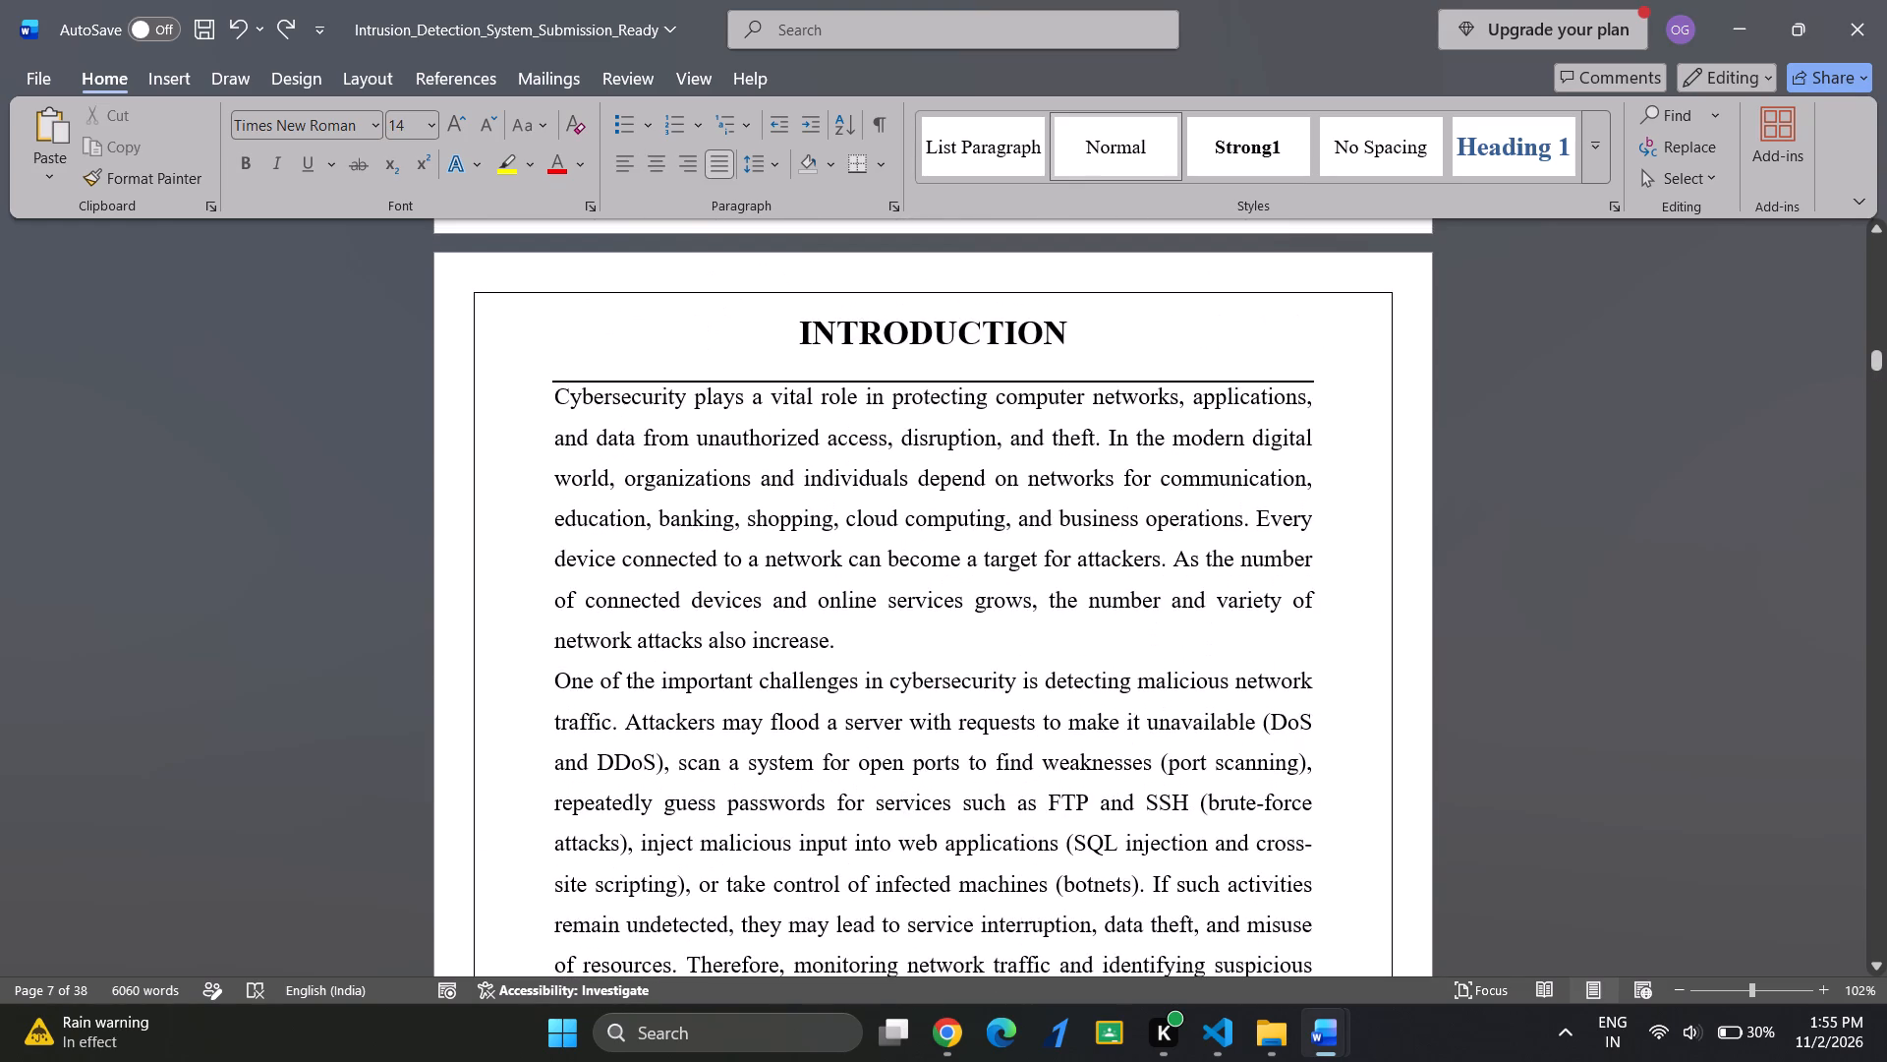
{"action": "scroll", "coordinate": [839, 694], "scroll_direction": "up", "scroll_amount": 1}
{"action": "scroll", "coordinate": [839, 694], "scroll_direction": "down", "scroll_amount": 9}
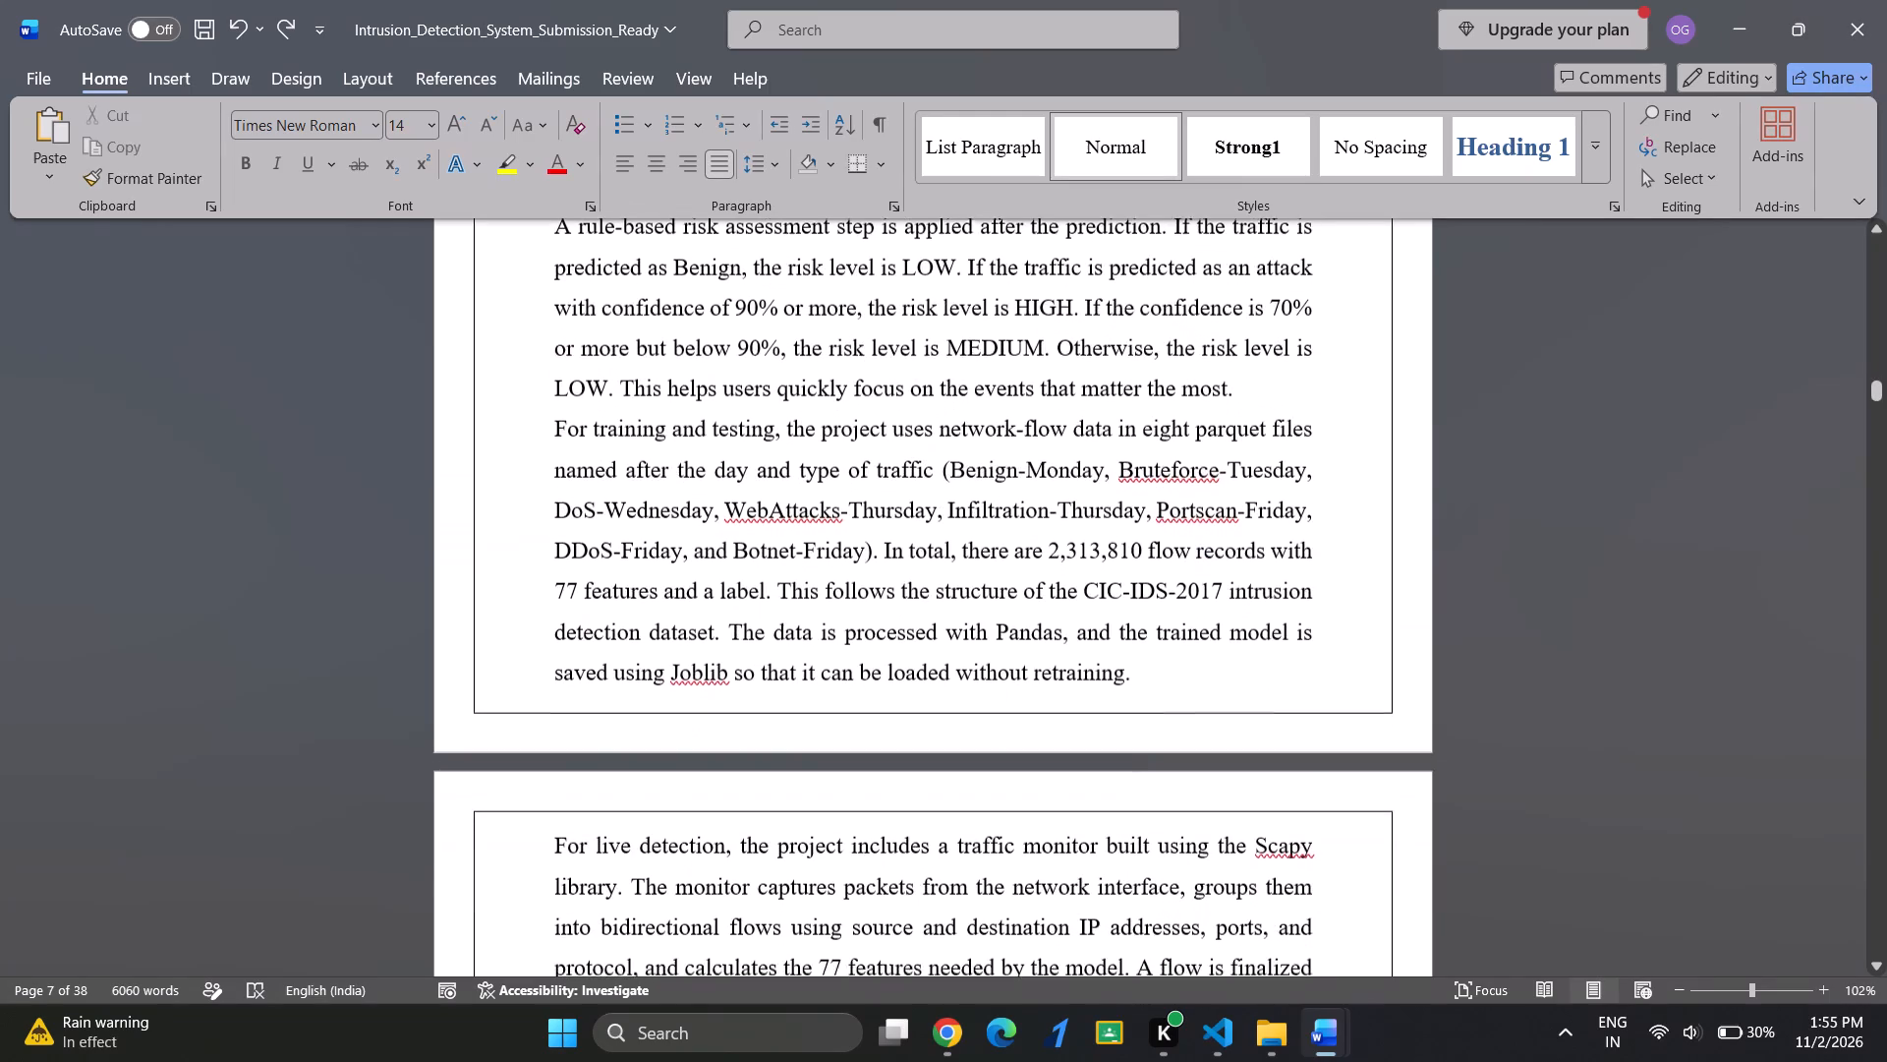
{"action": "scroll", "coordinate": [839, 694], "scroll_direction": "up", "scroll_amount": 6}
{"action": "scroll", "coordinate": [839, 694], "scroll_direction": "down", "scroll_amount": 2}
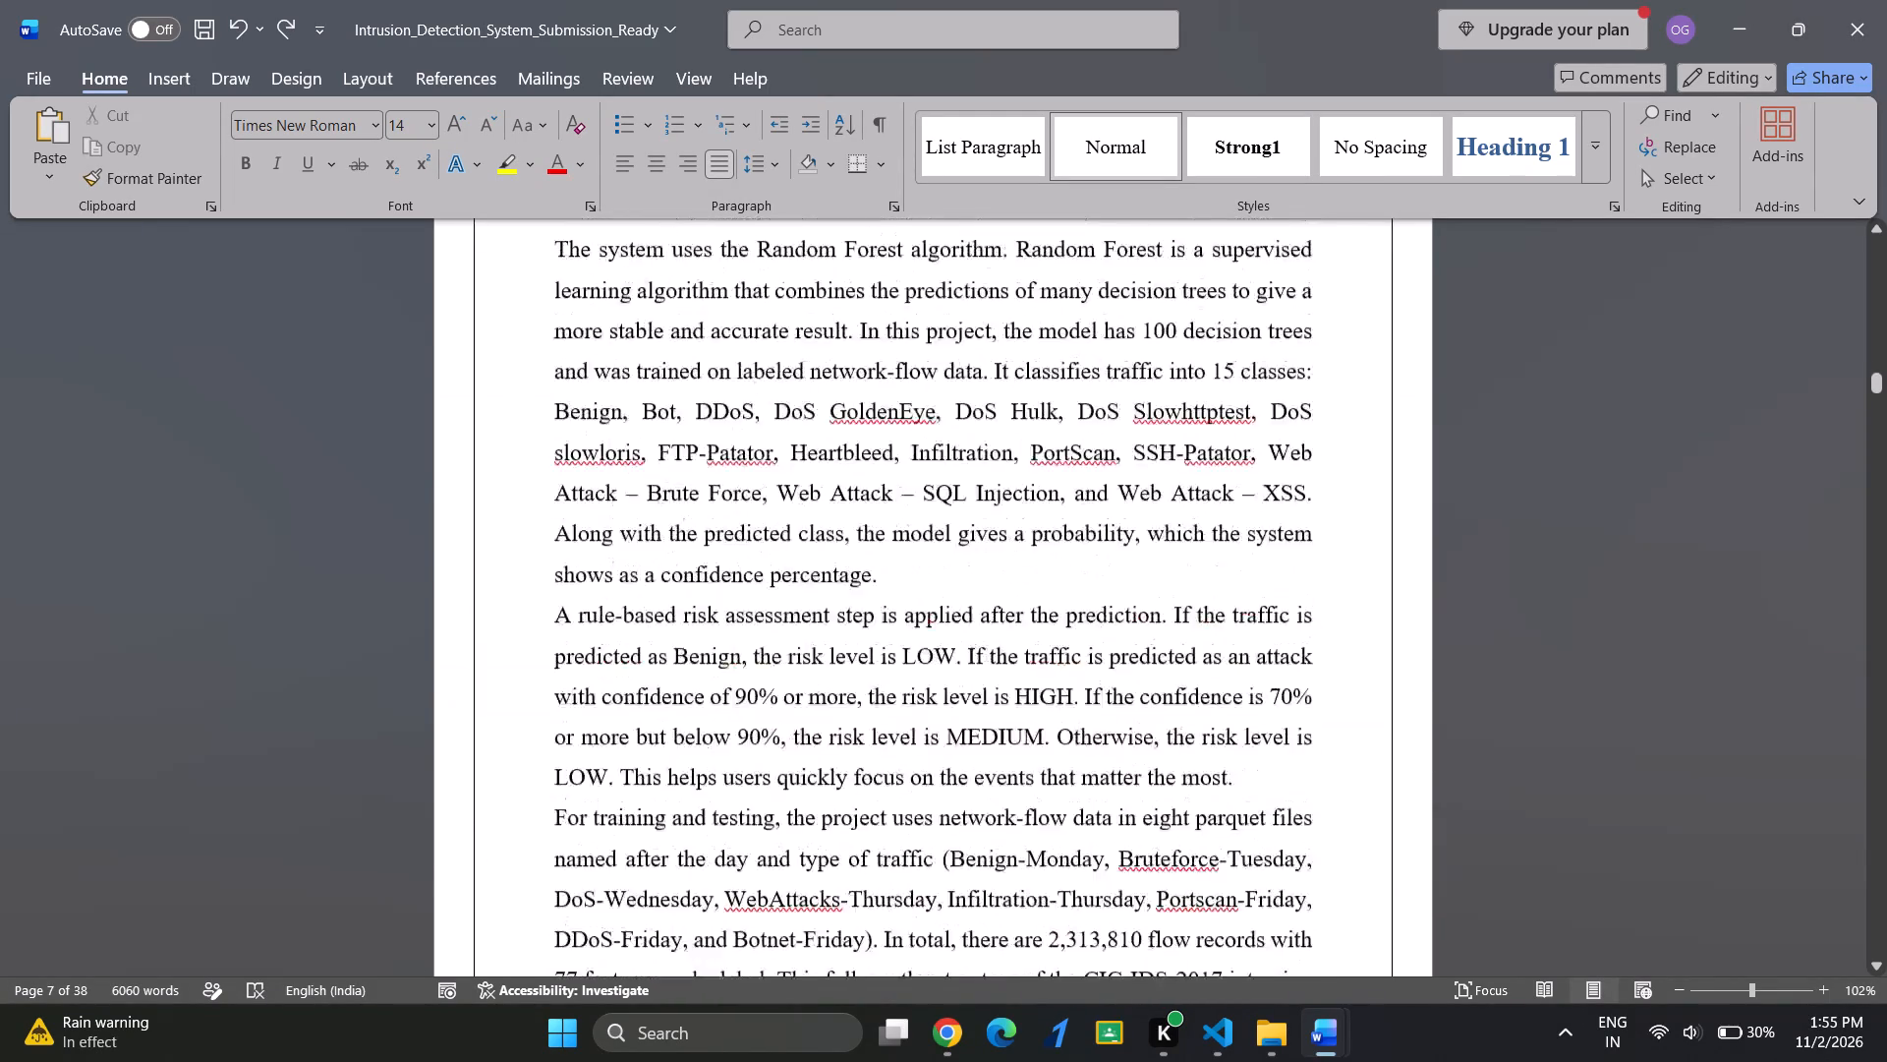
{"action": "scroll", "coordinate": [839, 694], "scroll_direction": "down", "scroll_amount": 7}
{"action": "left_click", "coordinate": [1114, 697]}
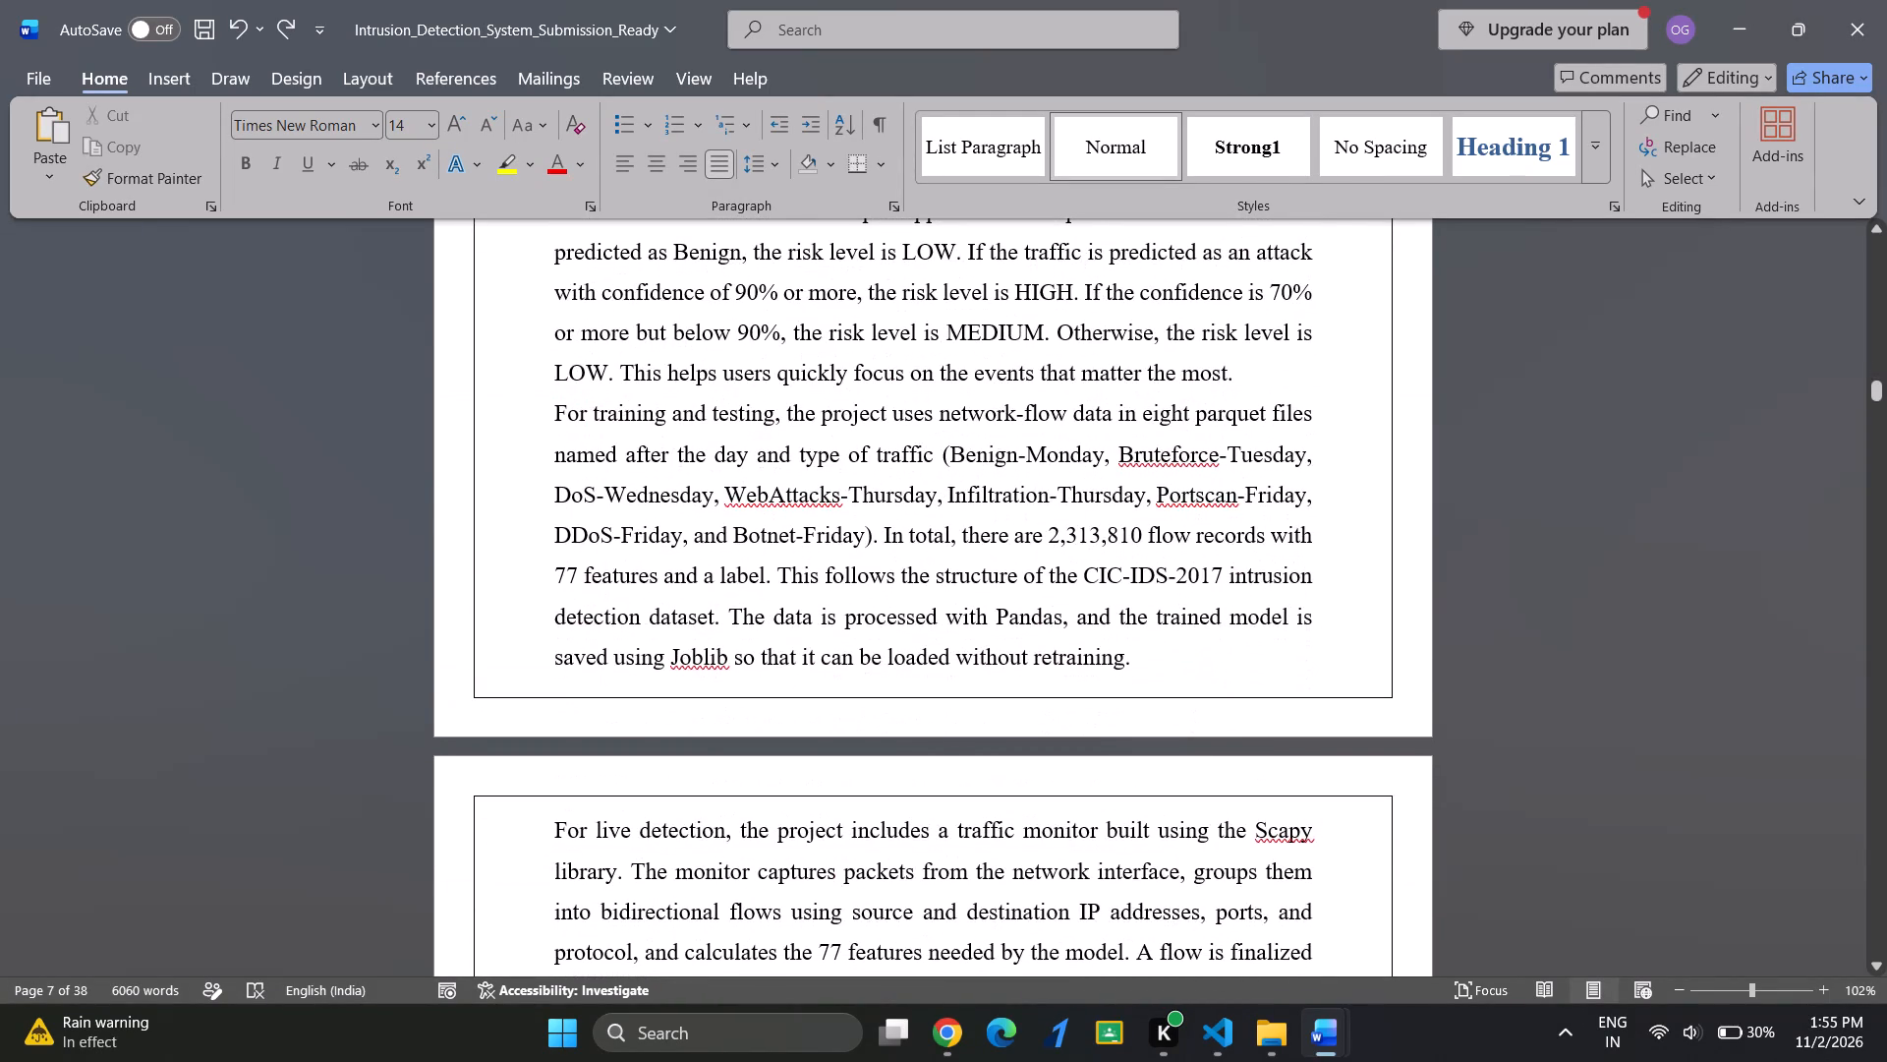
Delete the "In conclusion, the Cyber Threat Detection & Security Assessment Platform…" paragraph spilling onto the page before the "OBJECTIVES" heading.
{"action": "scroll", "coordinate": [1114, 697], "scroll_direction": "down", "scroll_amount": 6}
{"action": "scroll", "coordinate": [1114, 697], "scroll_direction": "up", "scroll_amount": 5}
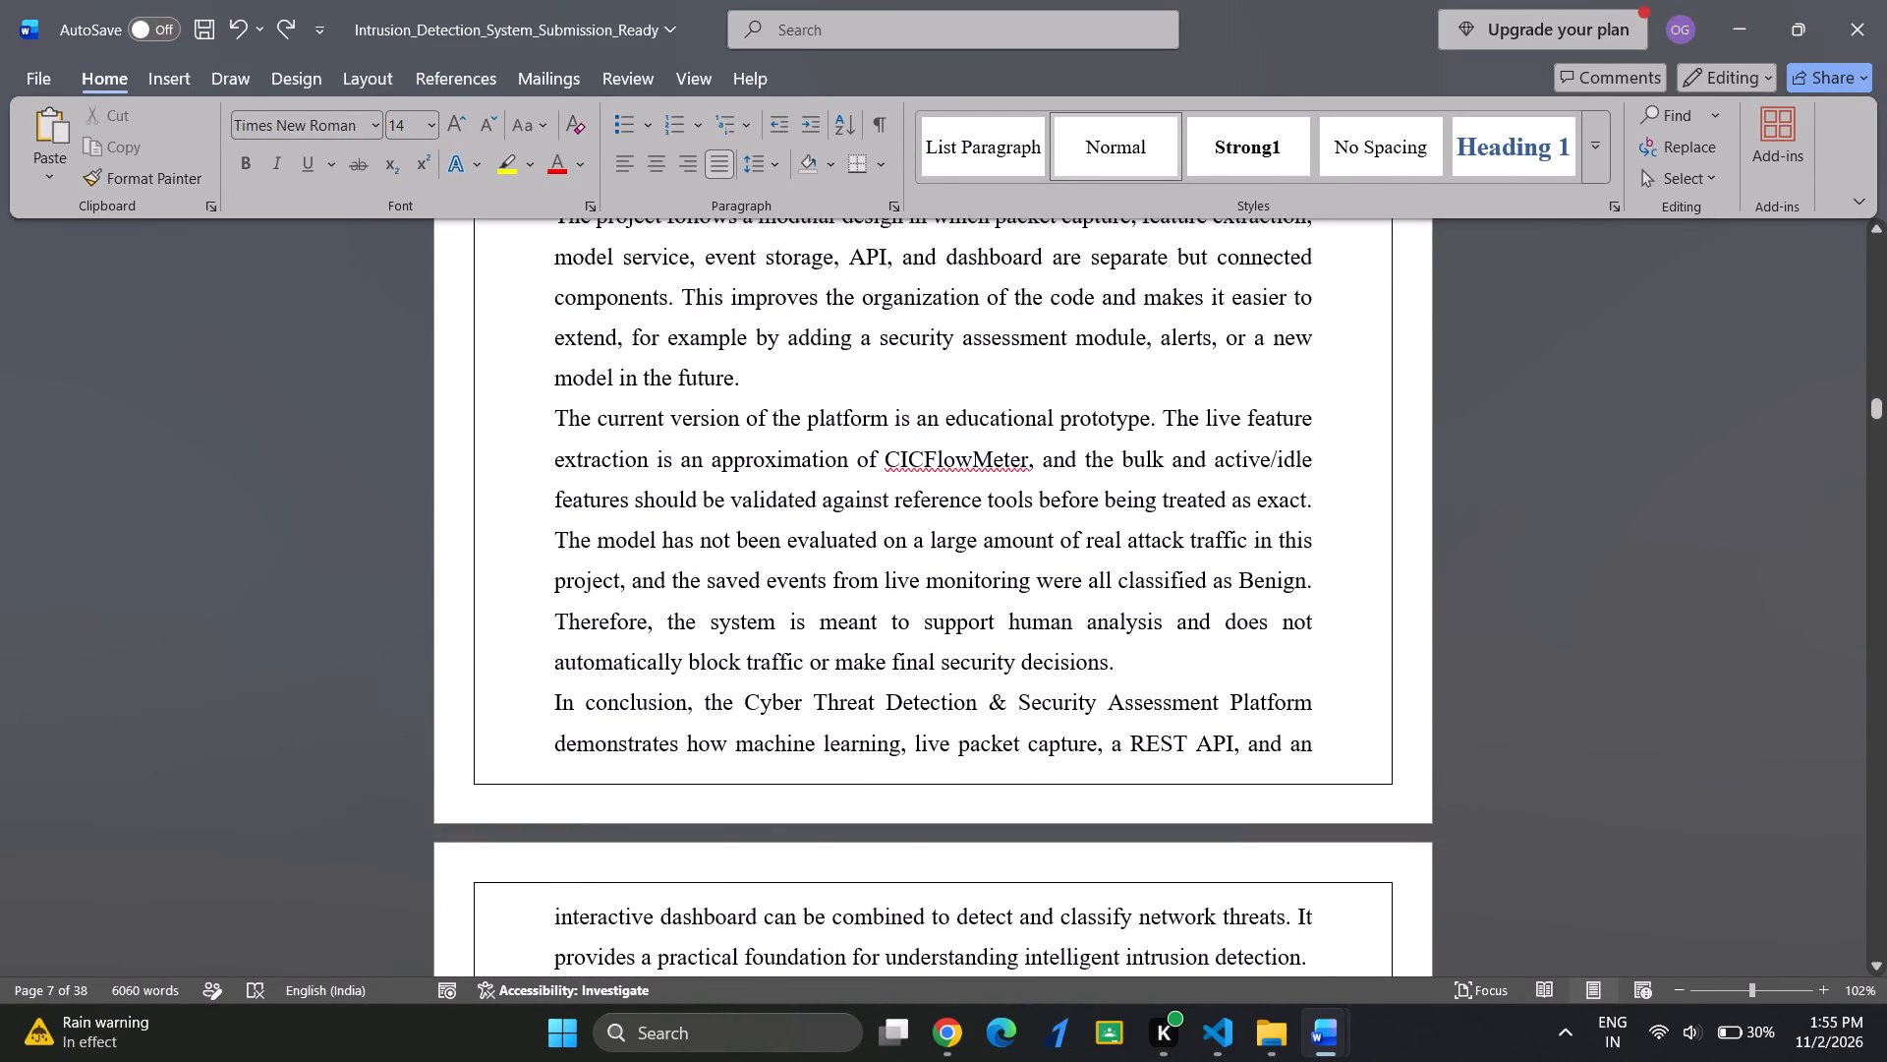
{"action": "scroll", "coordinate": [1114, 697], "scroll_direction": "up", "scroll_amount": 2}
{"action": "scroll", "coordinate": [1114, 697], "scroll_direction": "down", "scroll_amount": 1}
{"action": "scroll", "coordinate": [1114, 697], "scroll_direction": "up", "scroll_amount": 5}
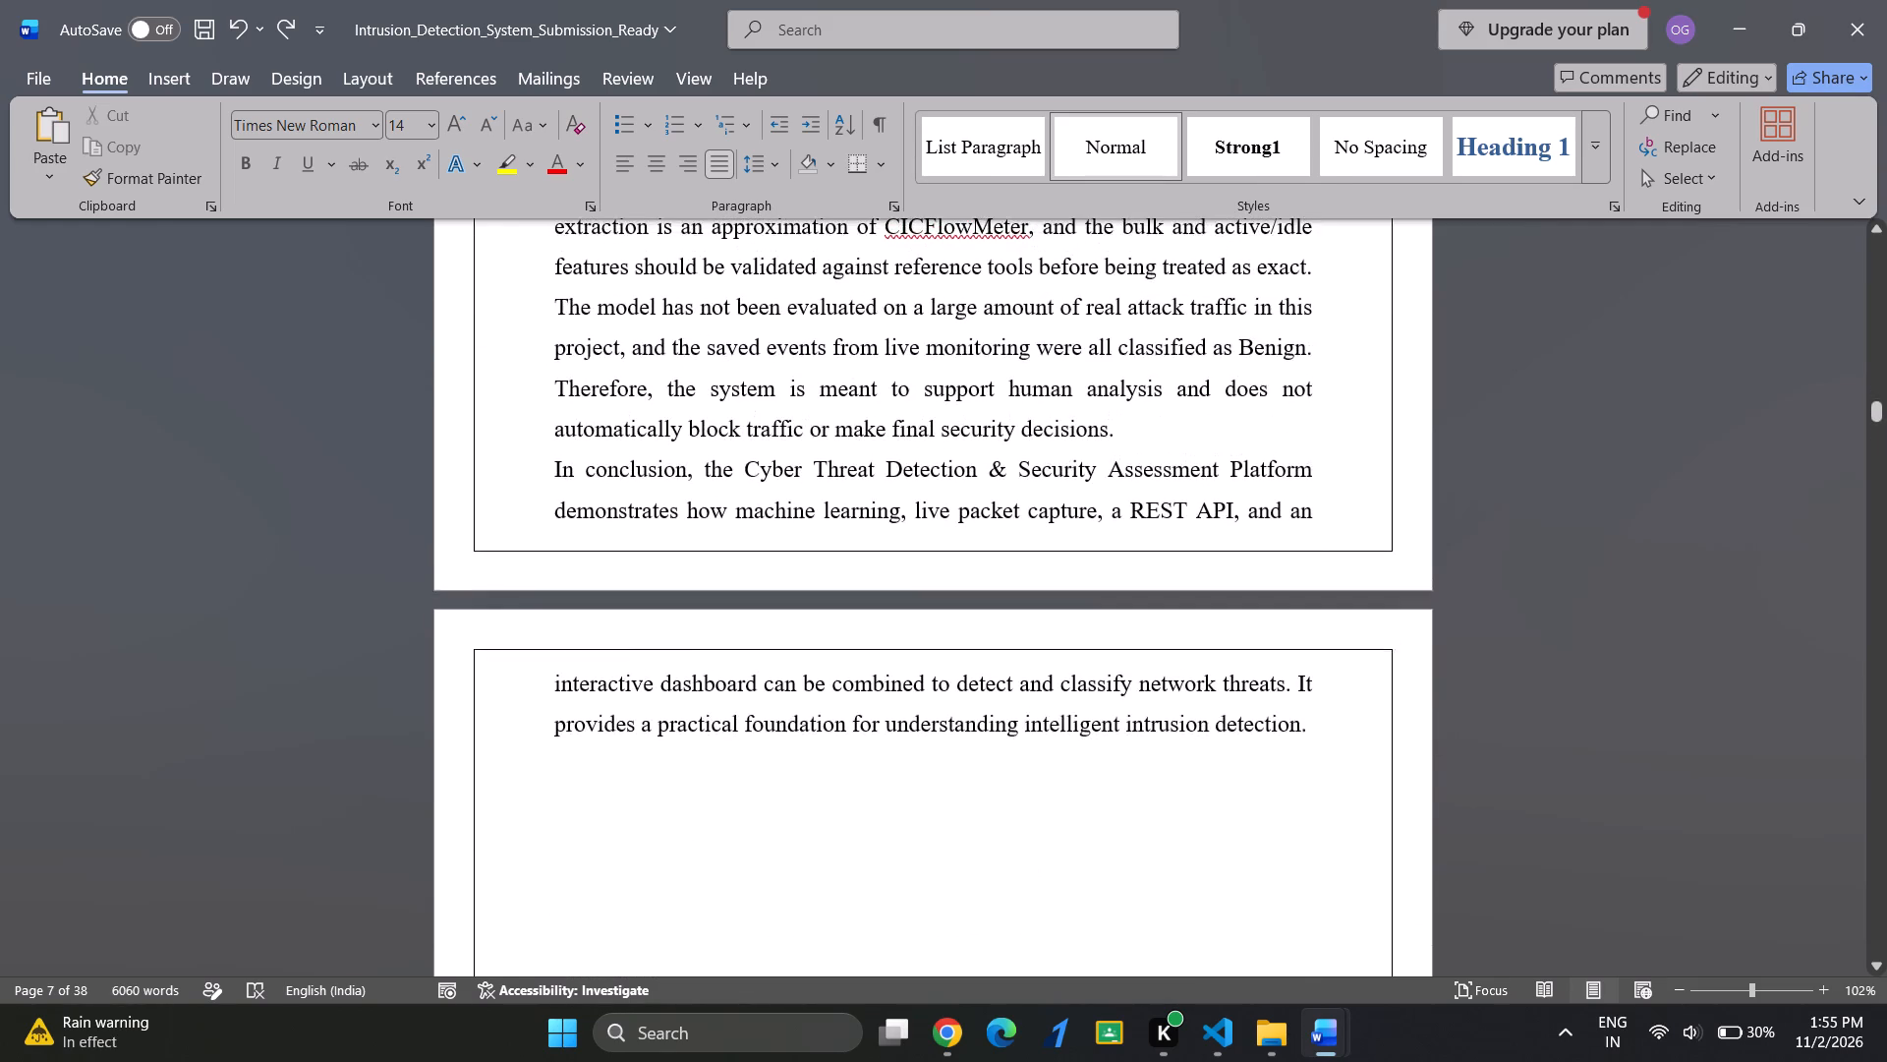
{"action": "scroll", "coordinate": [1114, 697], "scroll_direction": "up", "scroll_amount": 1}
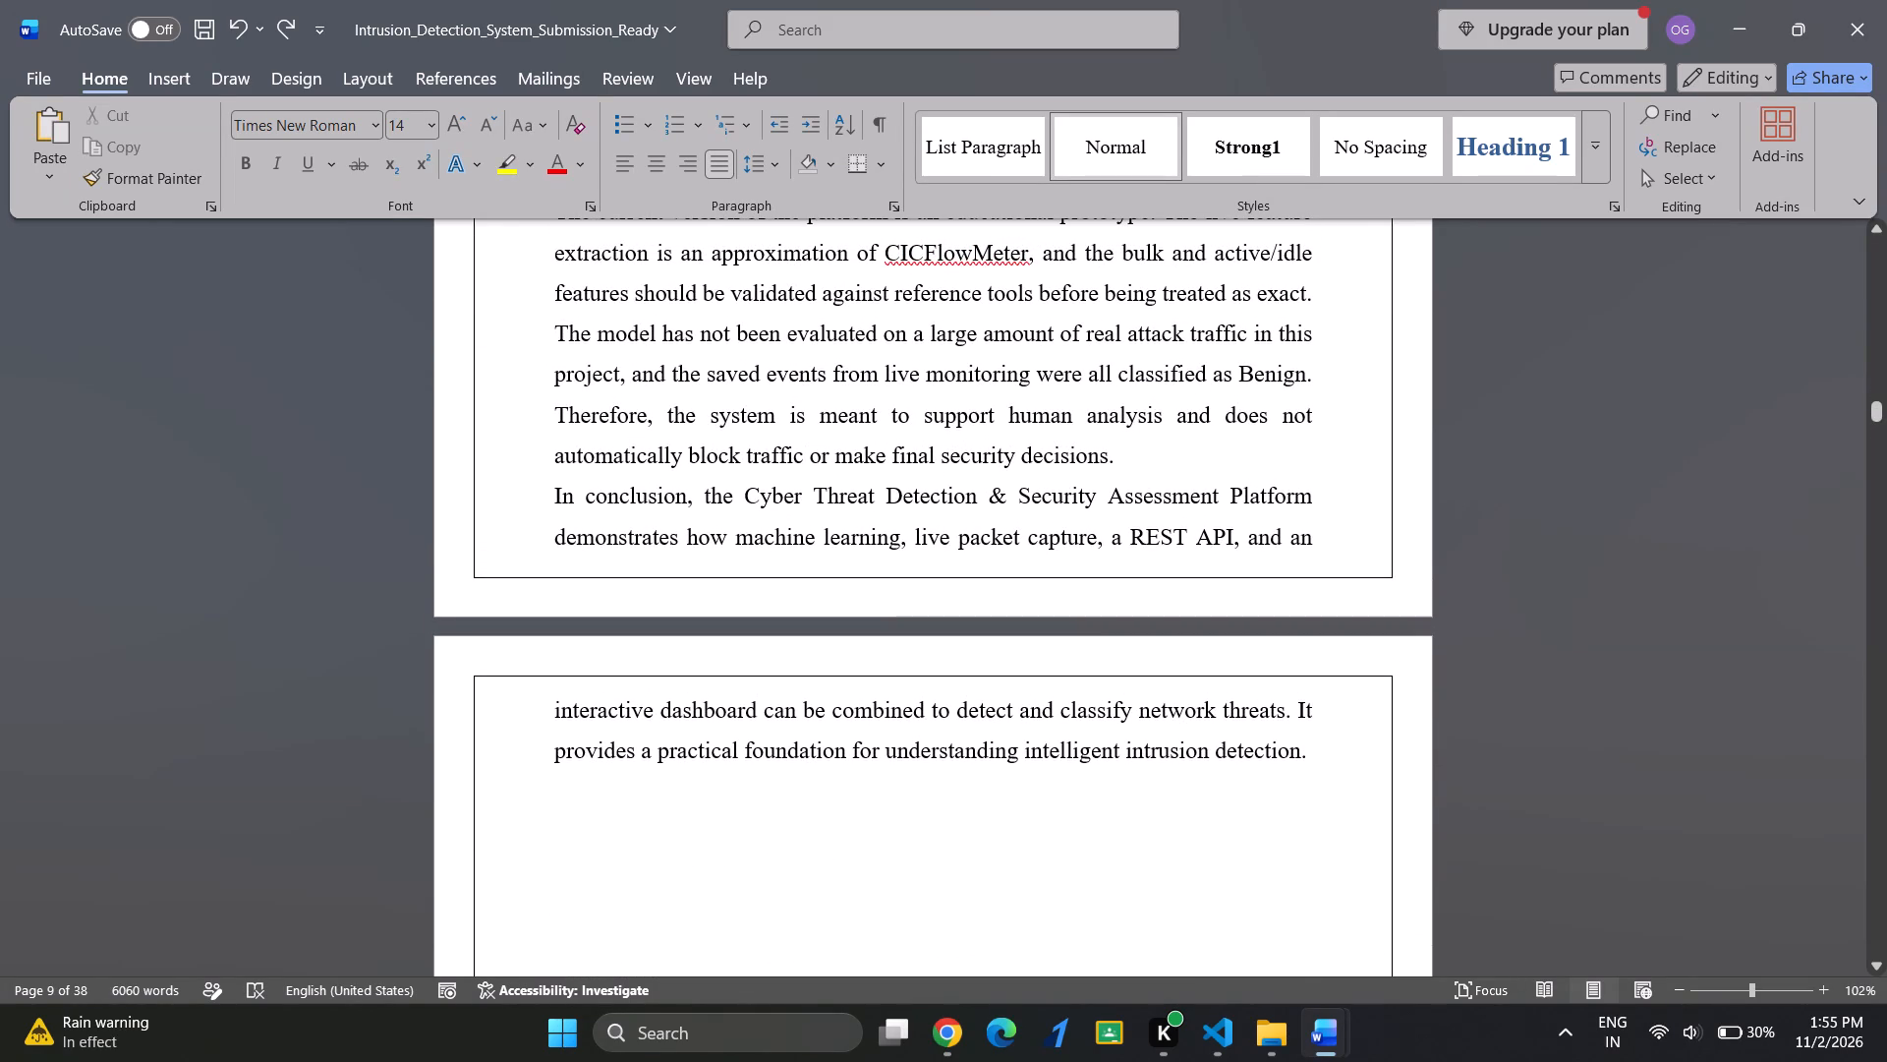
{"action": "left_click_drag", "start_coordinate": [552, 494], "coordinate": [696, 550]}
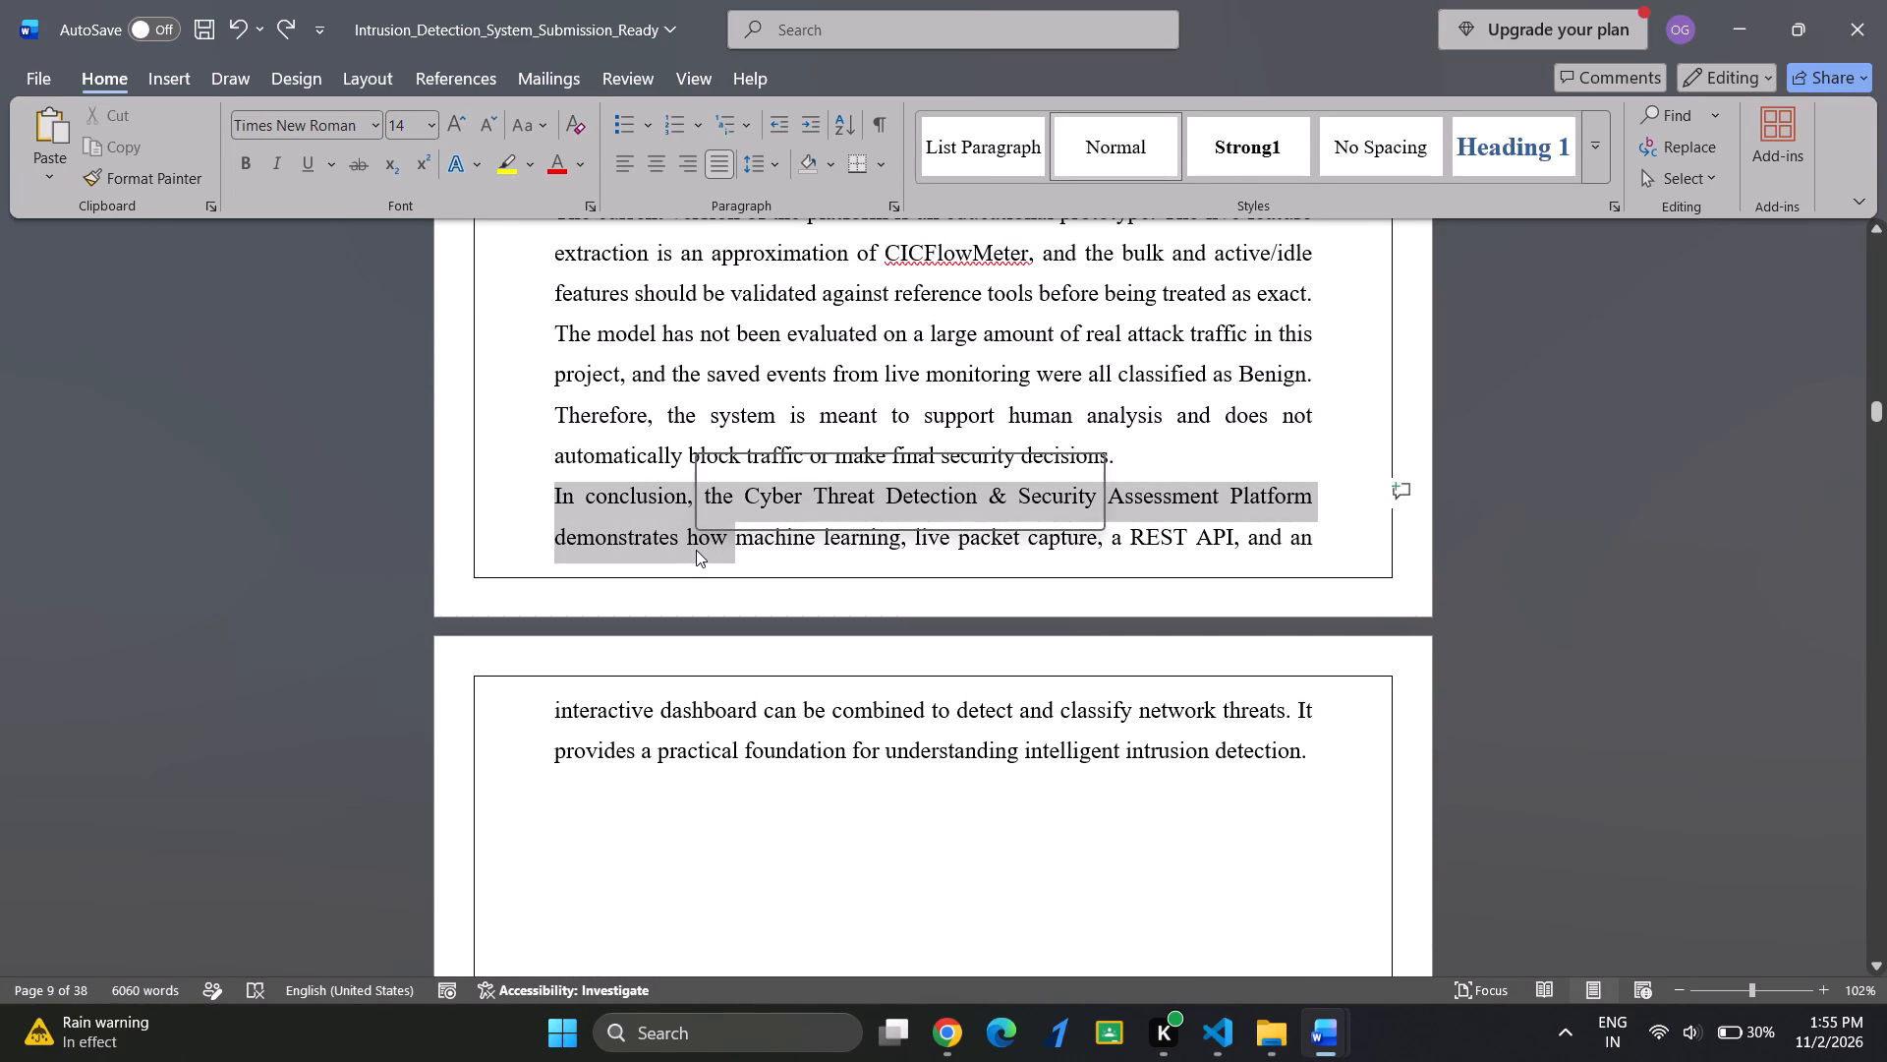
{"action": "left_click", "coordinate": [696, 550]}
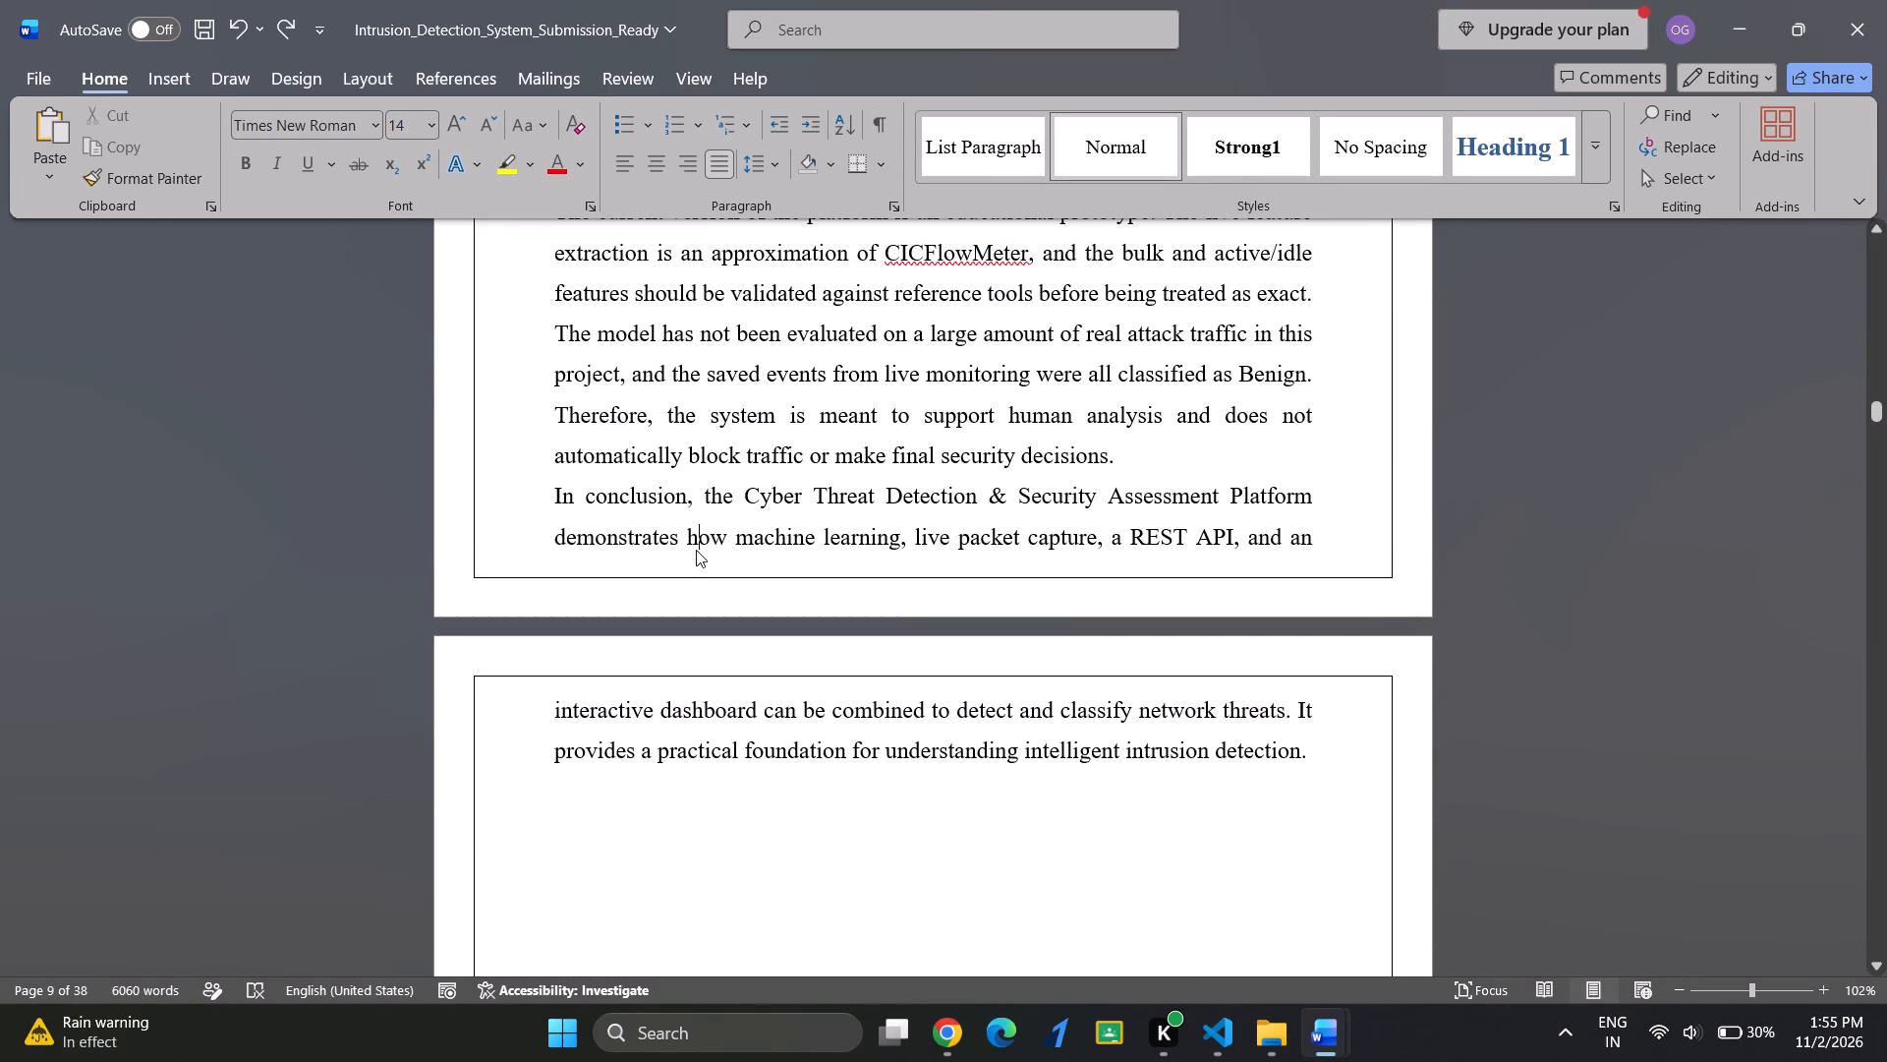
{"action": "left_click_drag", "start_coordinate": [552, 502], "coordinate": [1311, 795]}
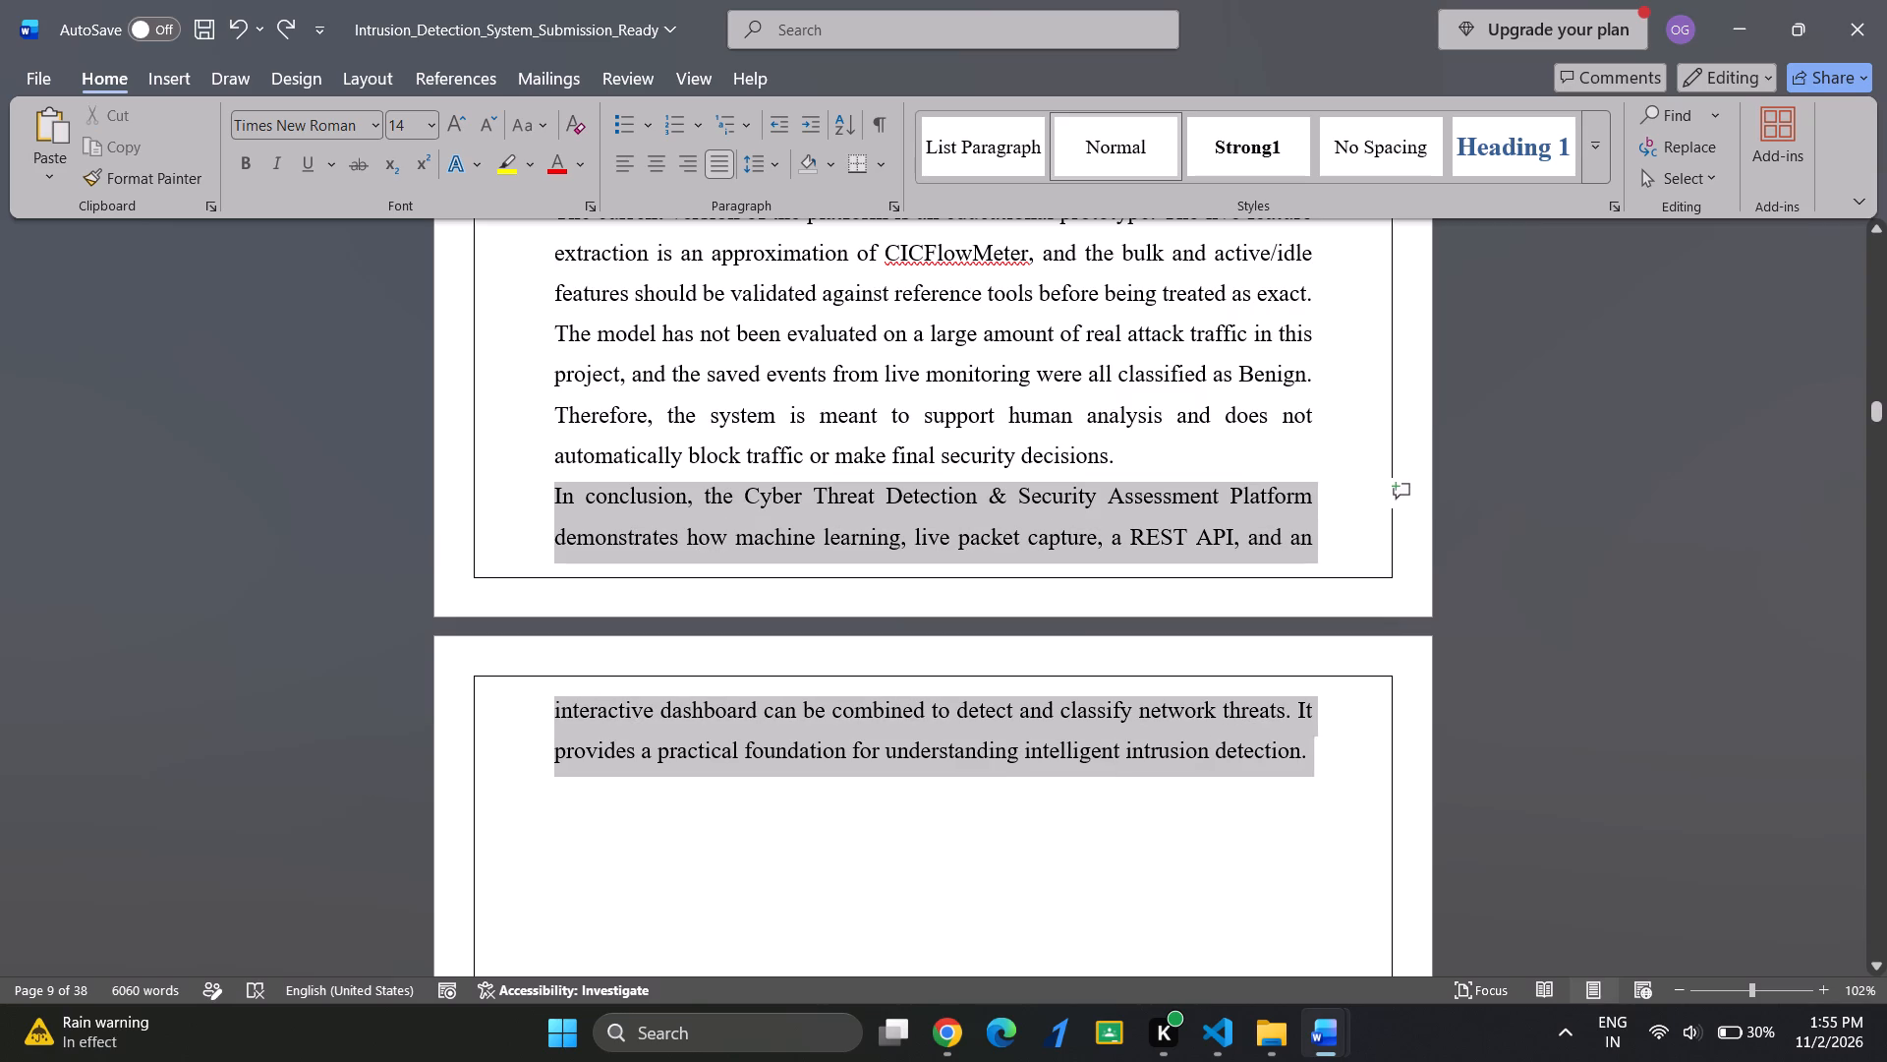
{"action": "left_click_drag", "start_coordinate": [1311, 795], "coordinate": [1314, 795]}
{"action": "key", "text": "BackSpace"}
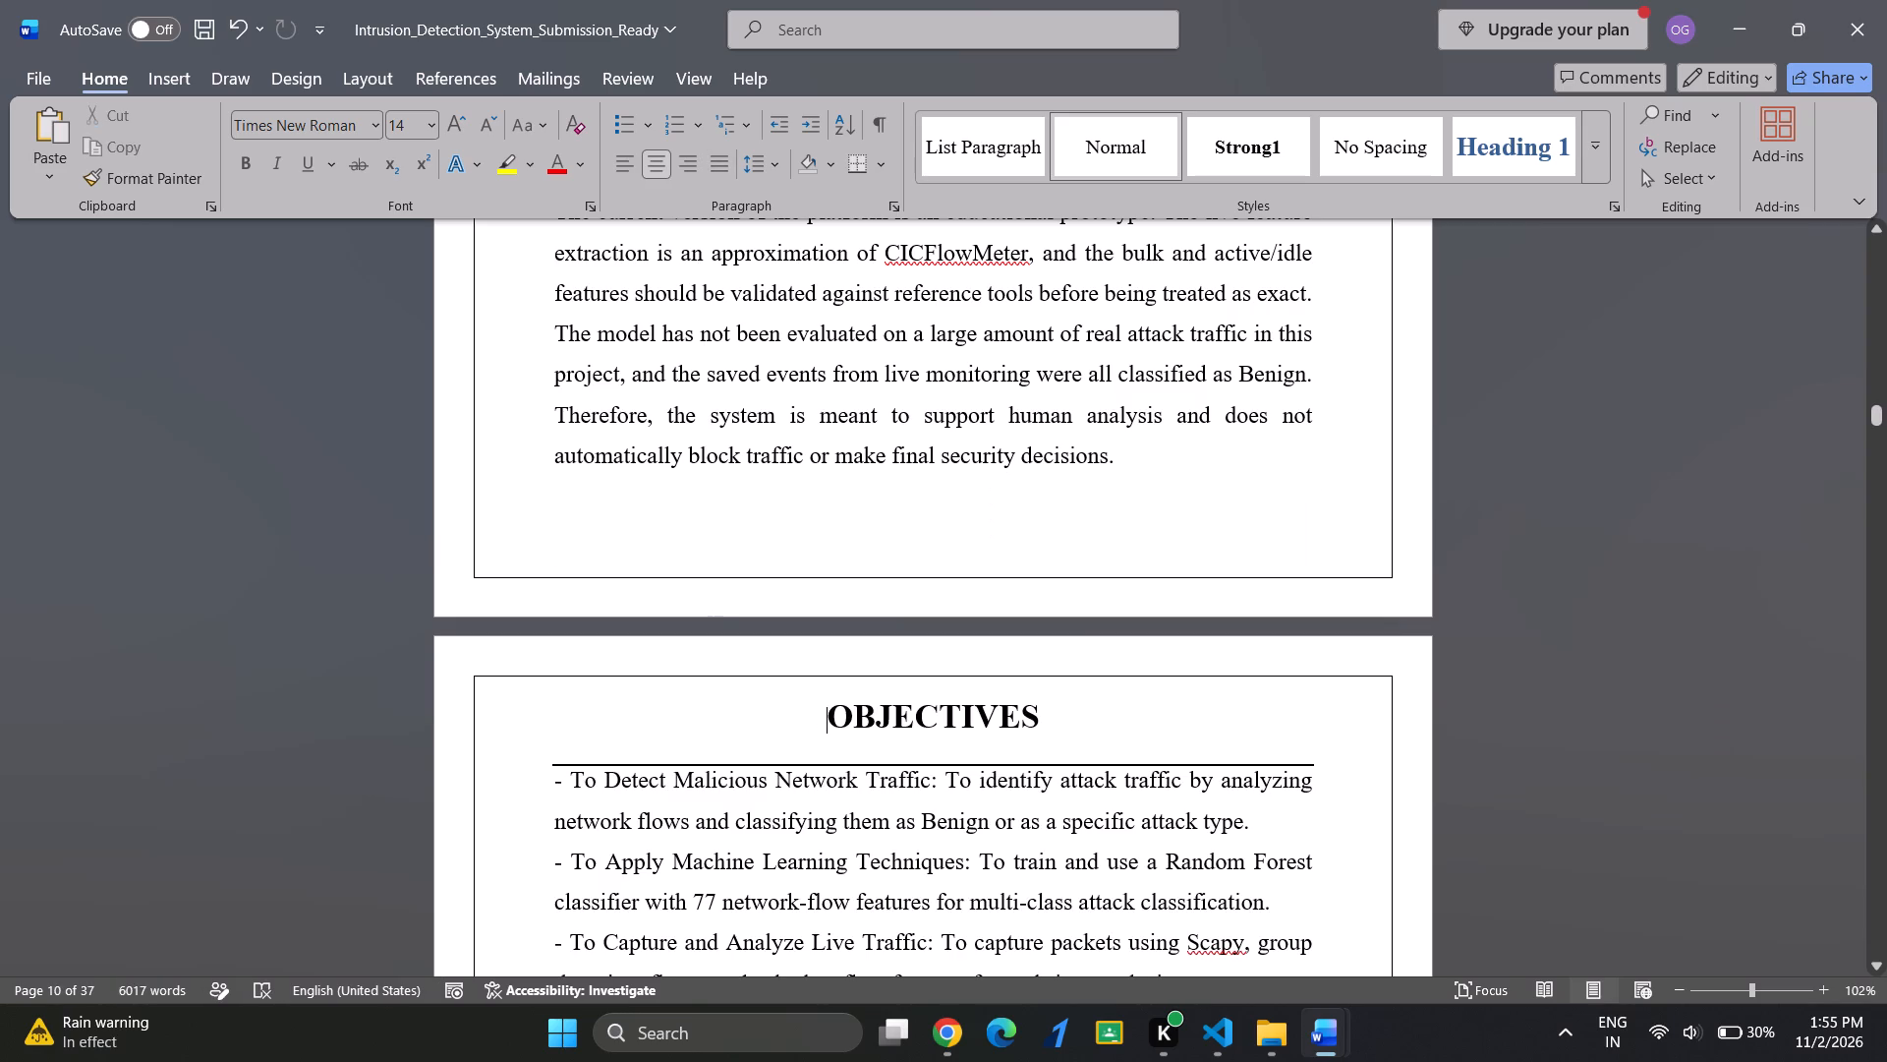
{"action": "key", "text": "Return"}
{"action": "key", "text": "ctrl+z"}
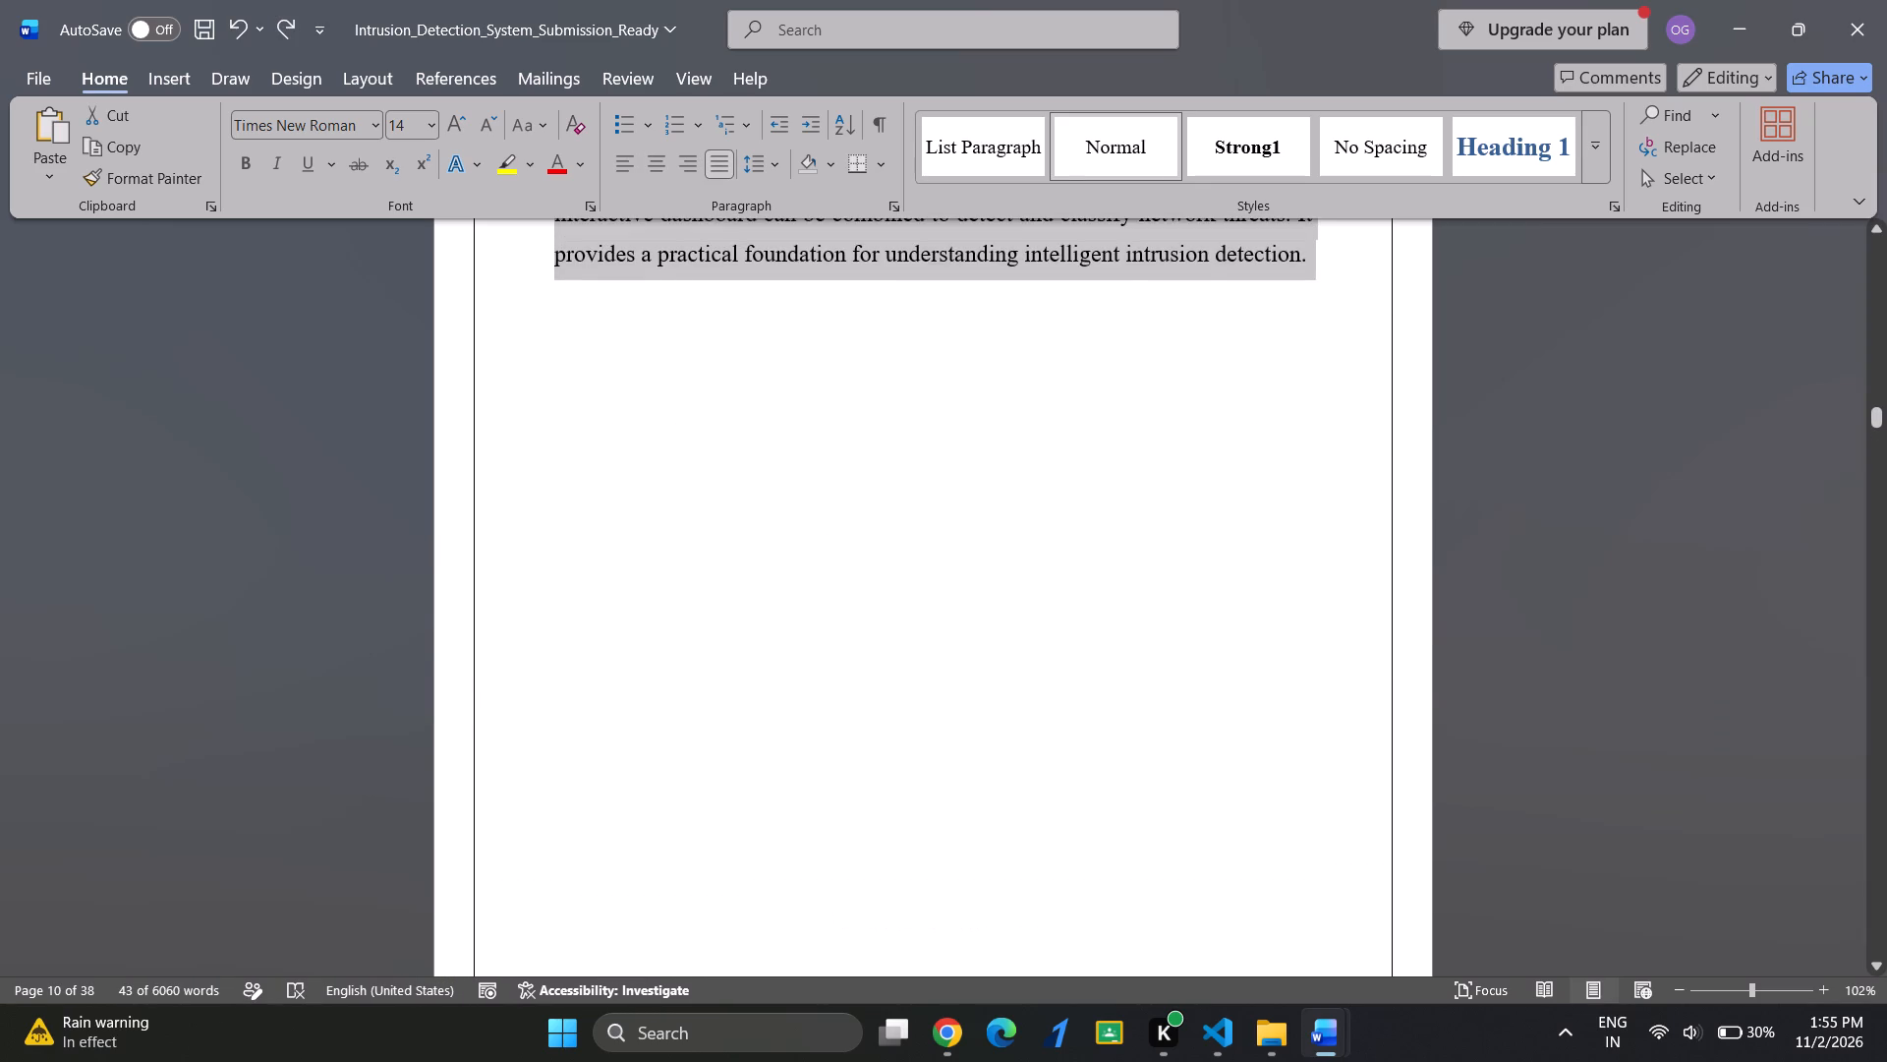
{"action": "scroll", "coordinate": [1059, 645], "scroll_direction": "up", "scroll_amount": 4}
{"action": "scroll", "coordinate": [1059, 645], "scroll_direction": "down", "scroll_amount": 1}
{"action": "key", "text": "BackSpace"}
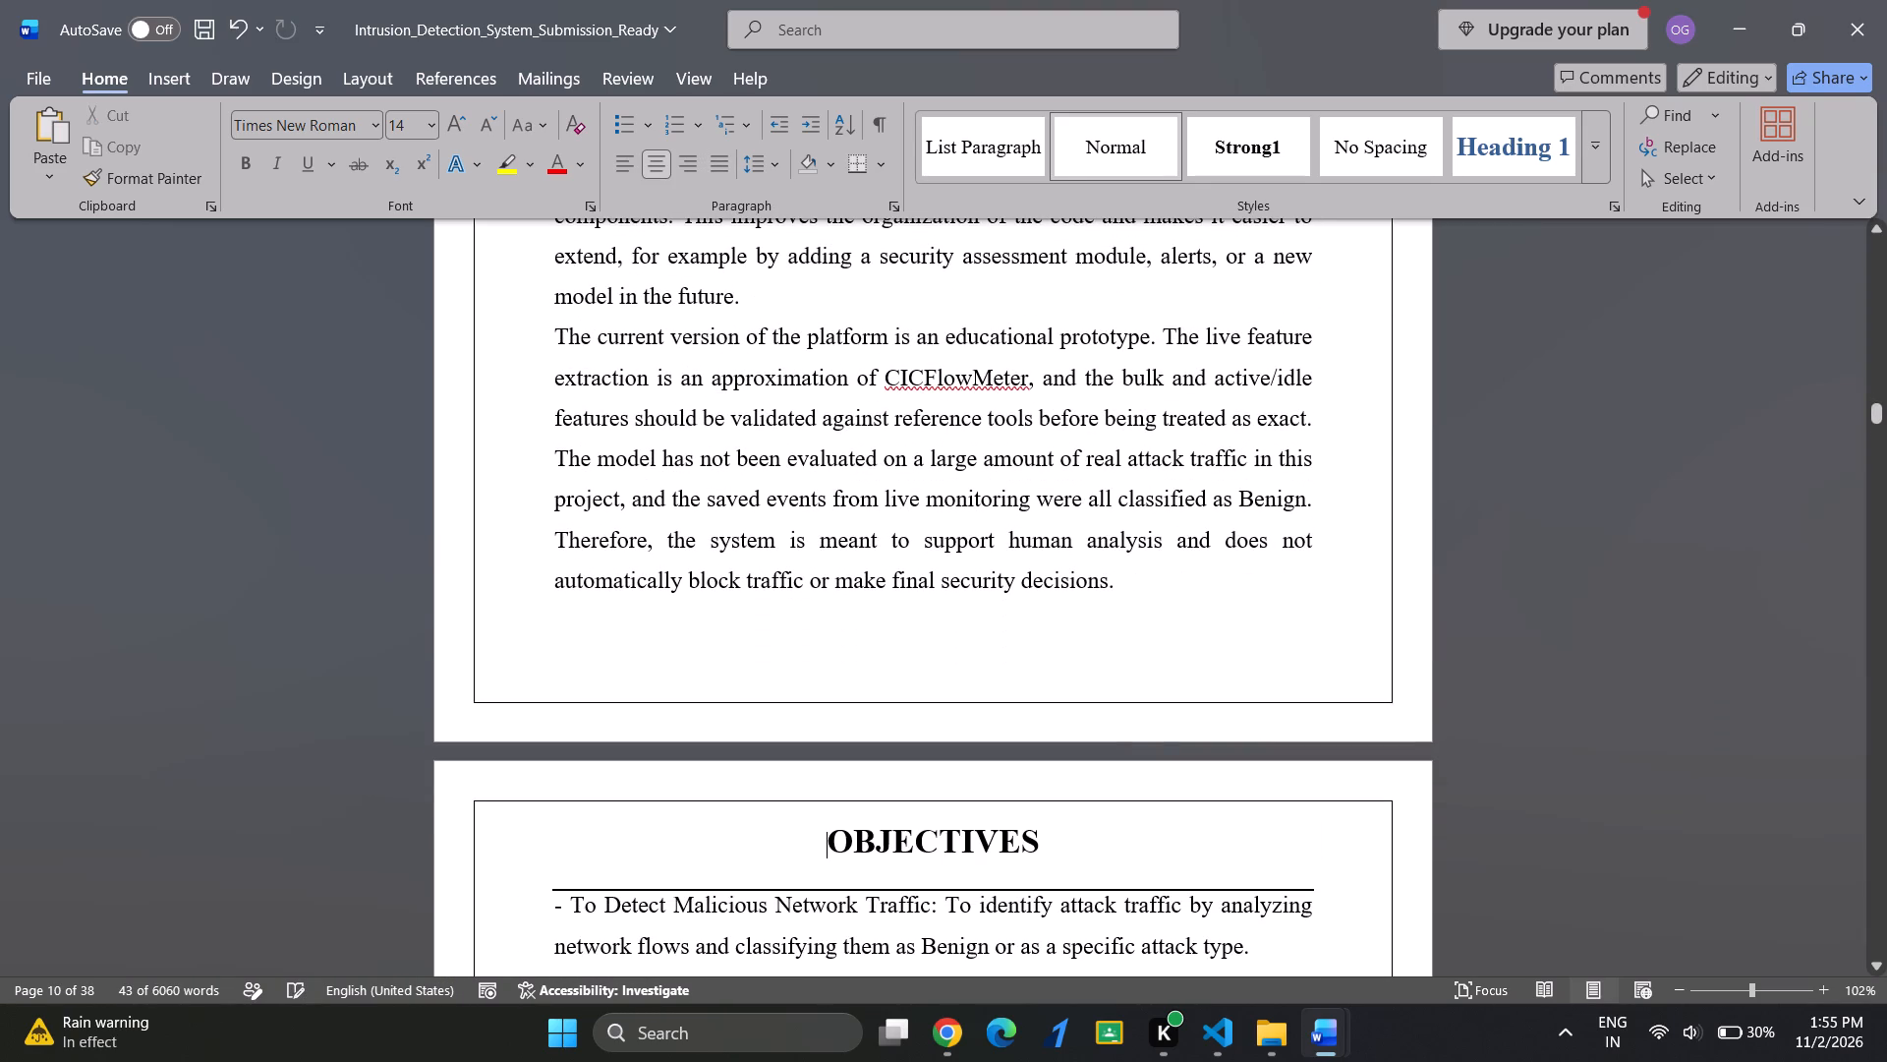
Reduce the font size of the "OBJECTIVES" heading to 16.
{"action": "left_click_drag", "start_coordinate": [1087, 866], "coordinate": [811, 841]}
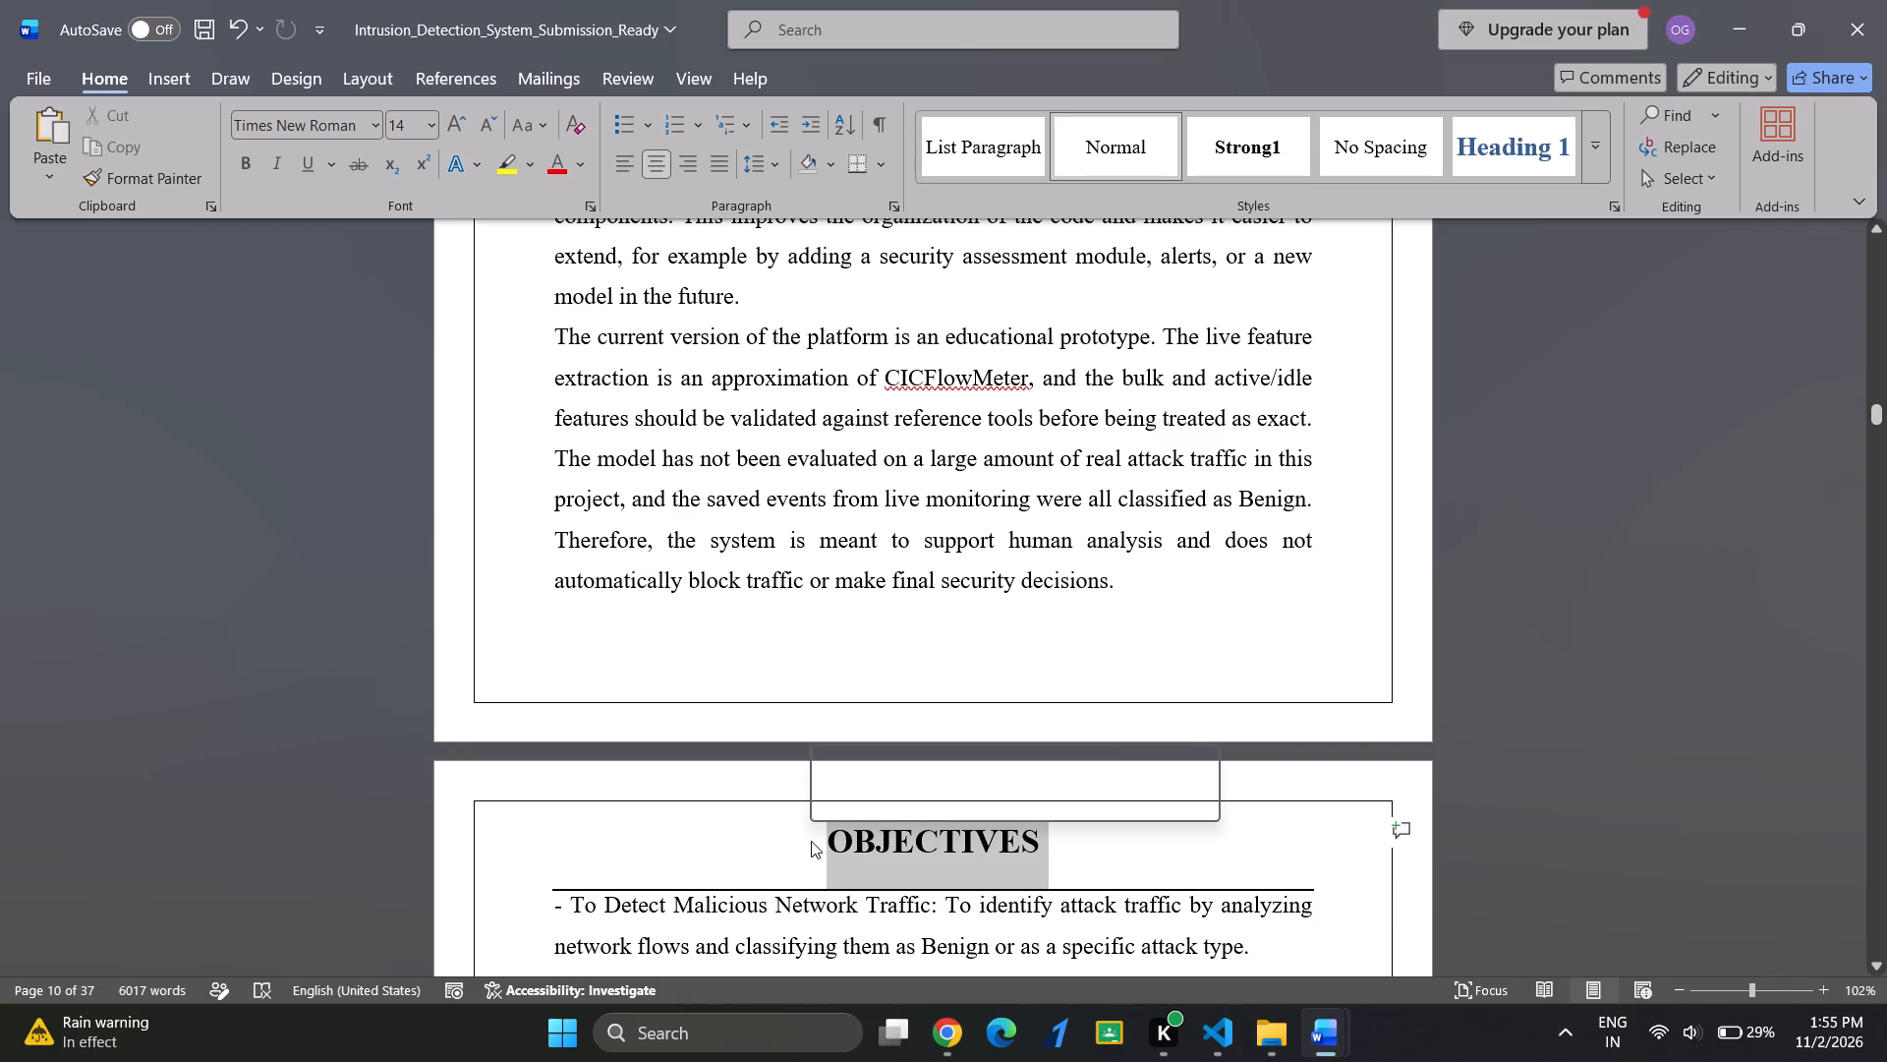
{"action": "left_click", "coordinate": [476, 111]}
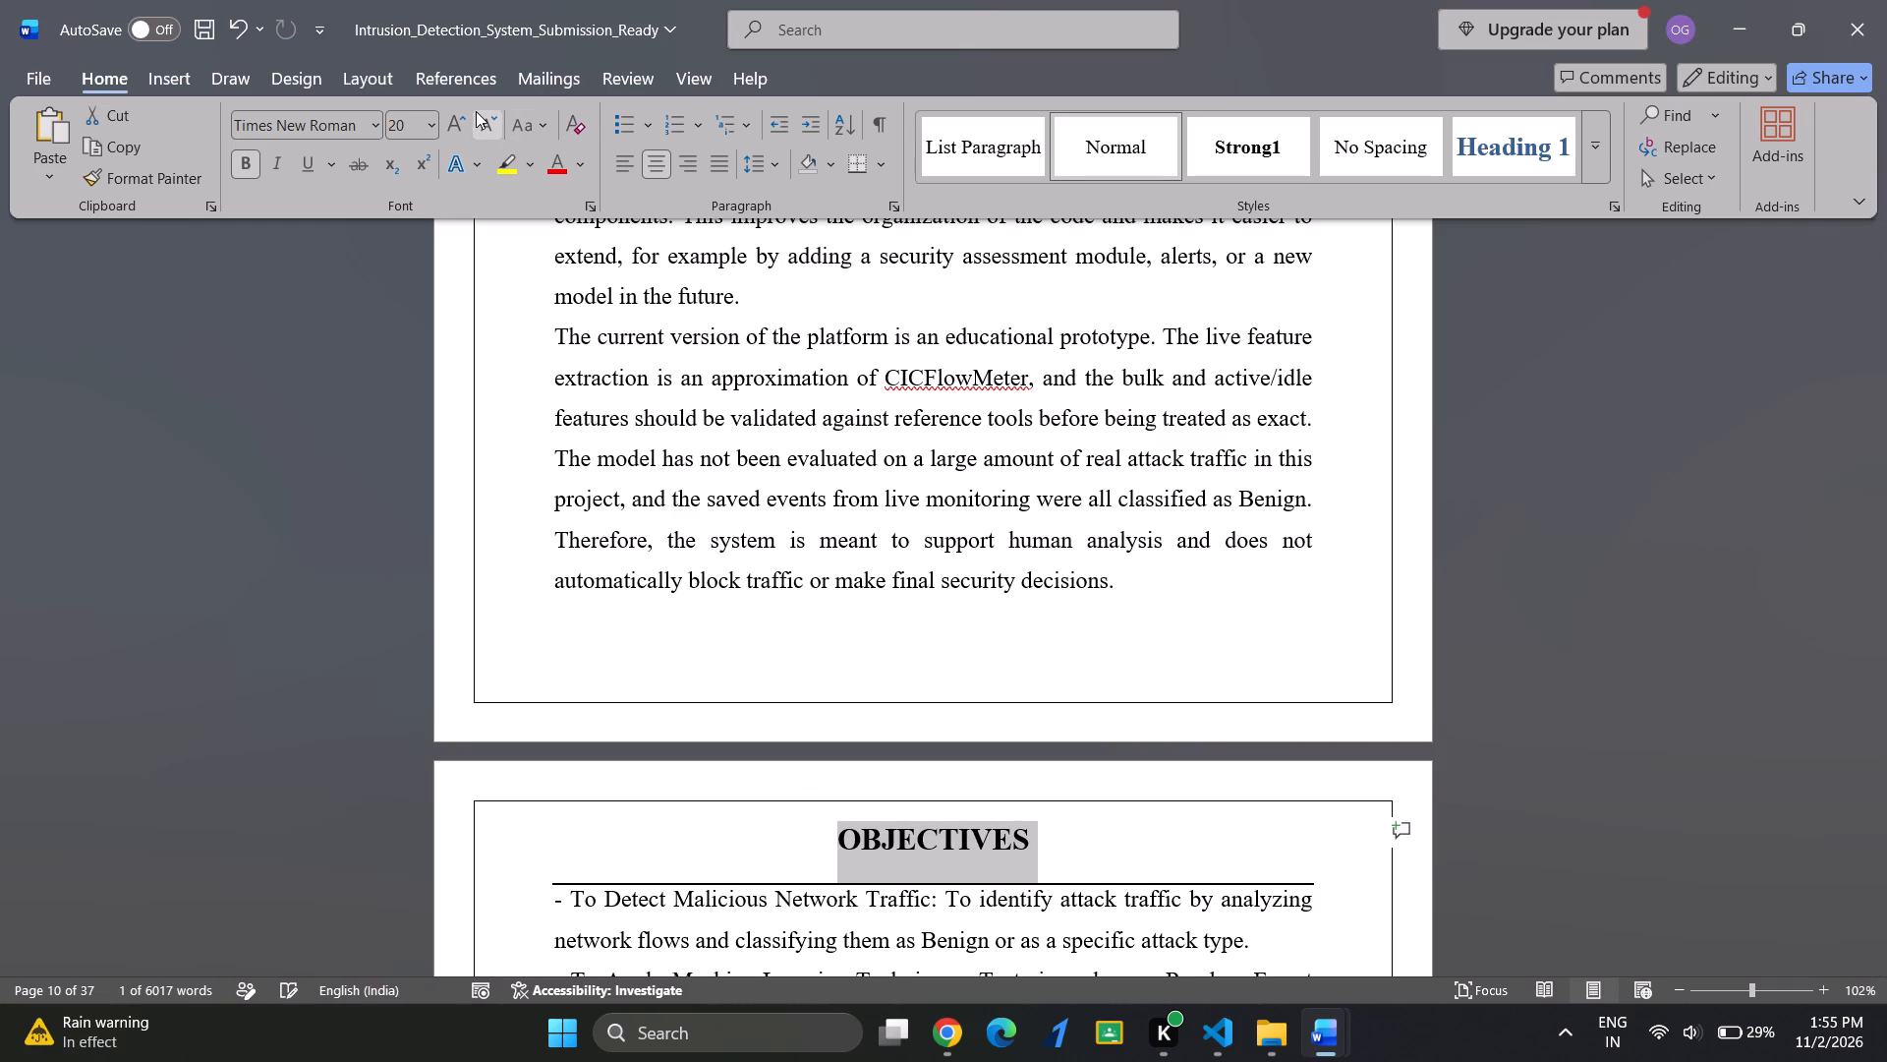
{"action": "left_click", "coordinate": [476, 111]}
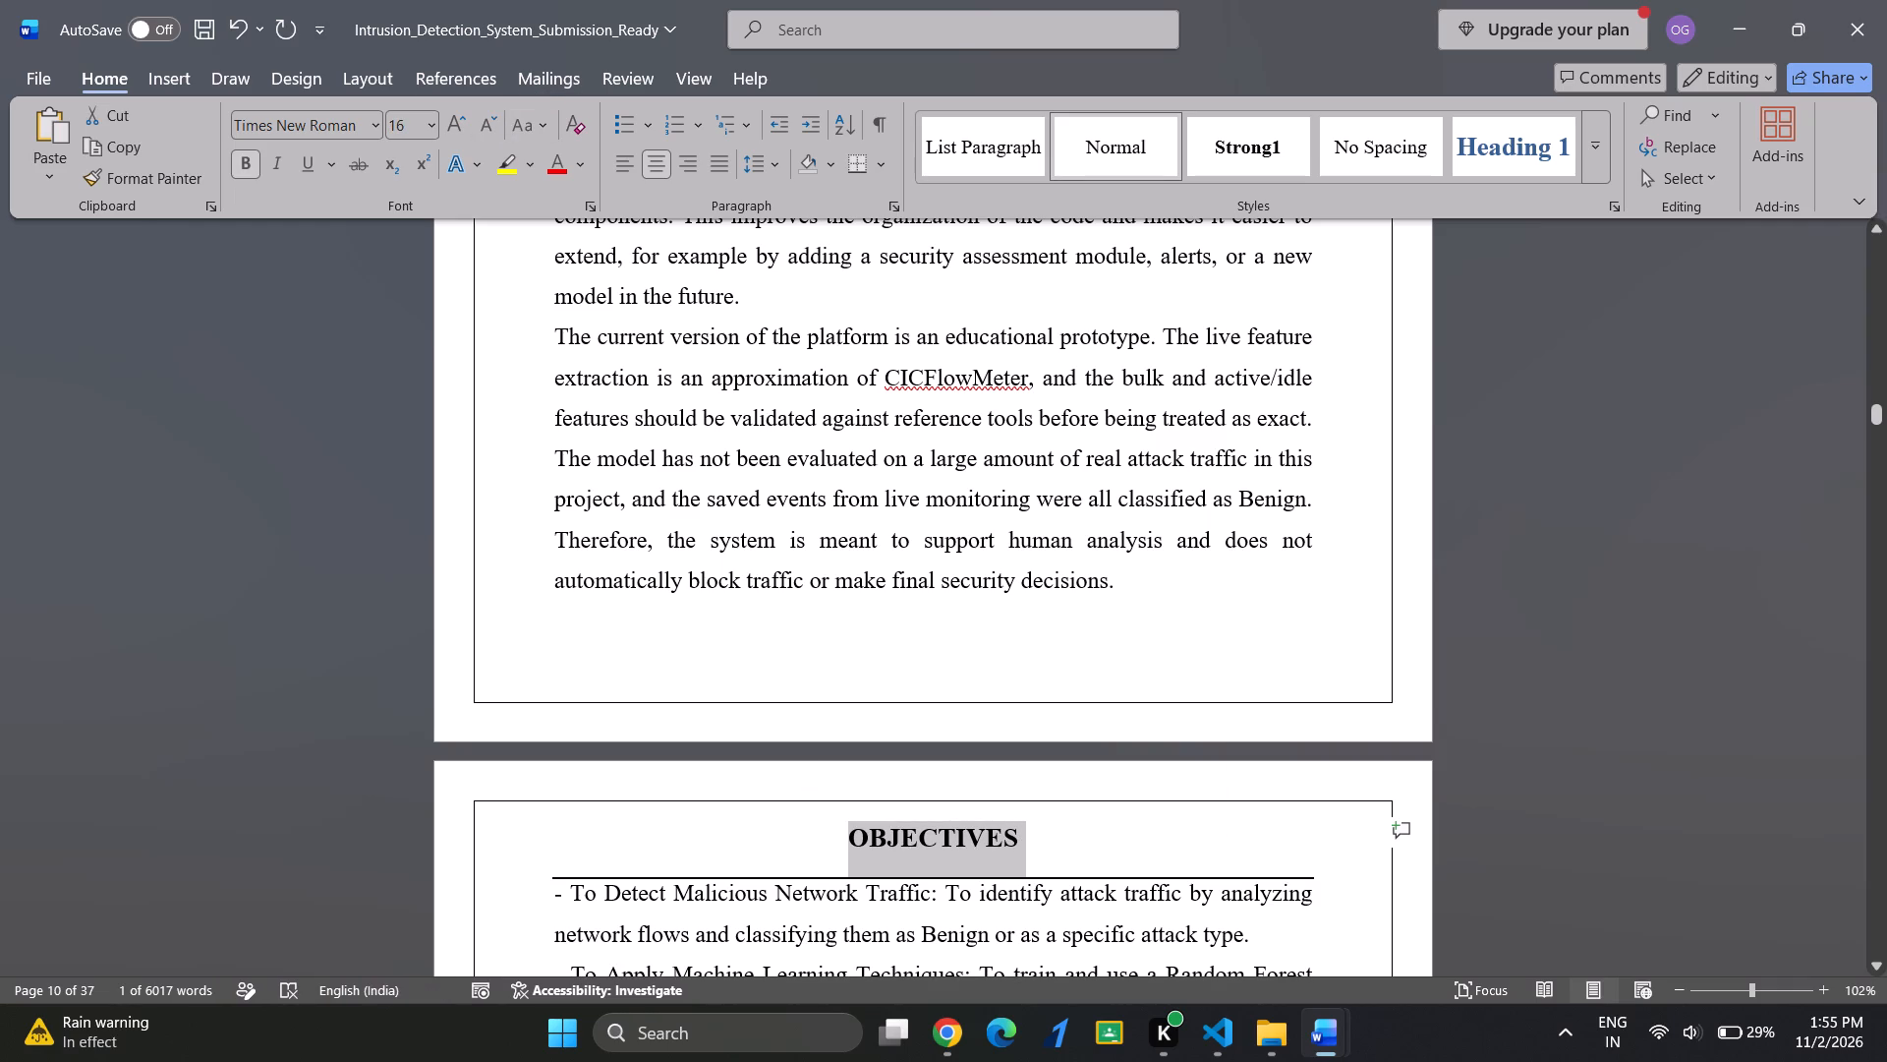
{"action": "scroll", "coordinate": [739, 684], "scroll_direction": "down", "scroll_amount": 2}
{"action": "left_click", "coordinate": [767, 690]}
Review the objectives list and the layout of the Objectives diagram on the following page.
{"action": "scroll", "coordinate": [767, 690], "scroll_direction": "down", "scroll_amount": 4}
{"action": "scroll", "coordinate": [767, 690], "scroll_direction": "up", "scroll_amount": 3}
{"action": "scroll", "coordinate": [767, 690], "scroll_direction": "down", "scroll_amount": 1}
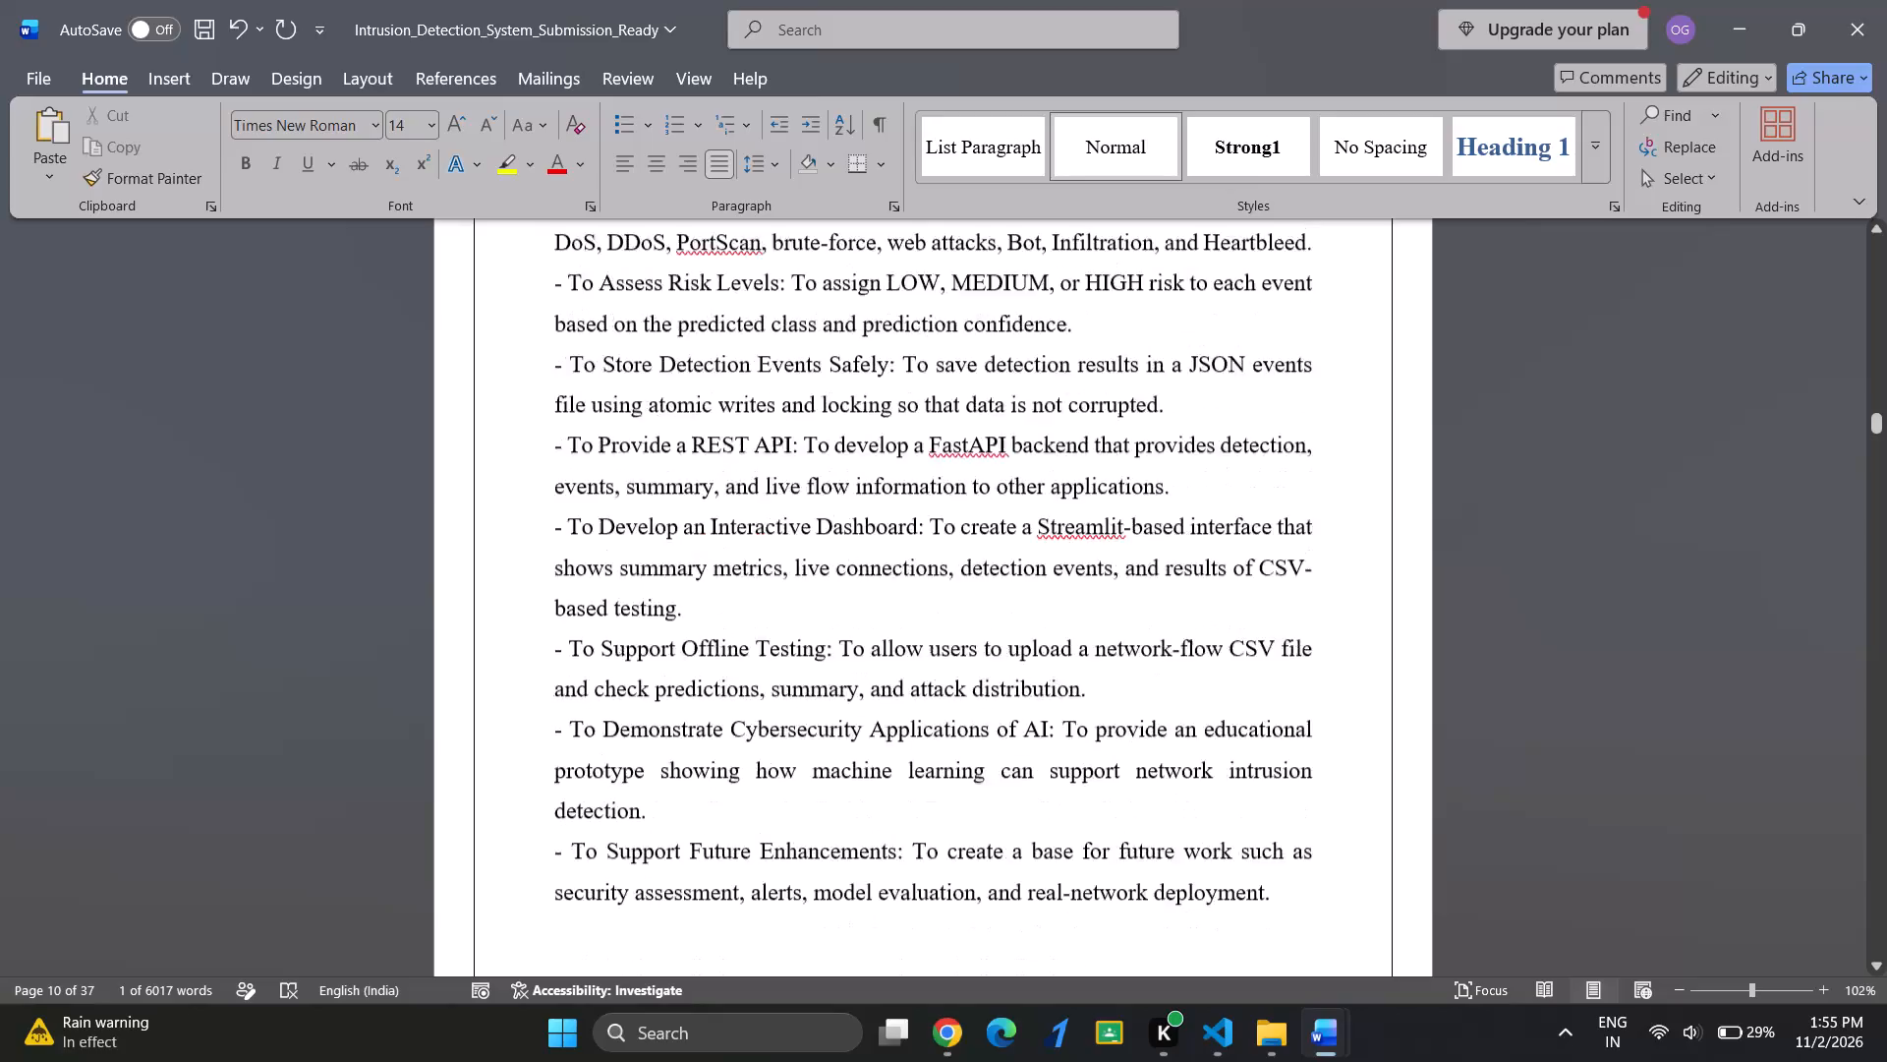
{"action": "scroll", "coordinate": [767, 690], "scroll_direction": "down", "scroll_amount": 1}
{"action": "scroll", "coordinate": [767, 690], "scroll_direction": "up", "scroll_amount": 7}
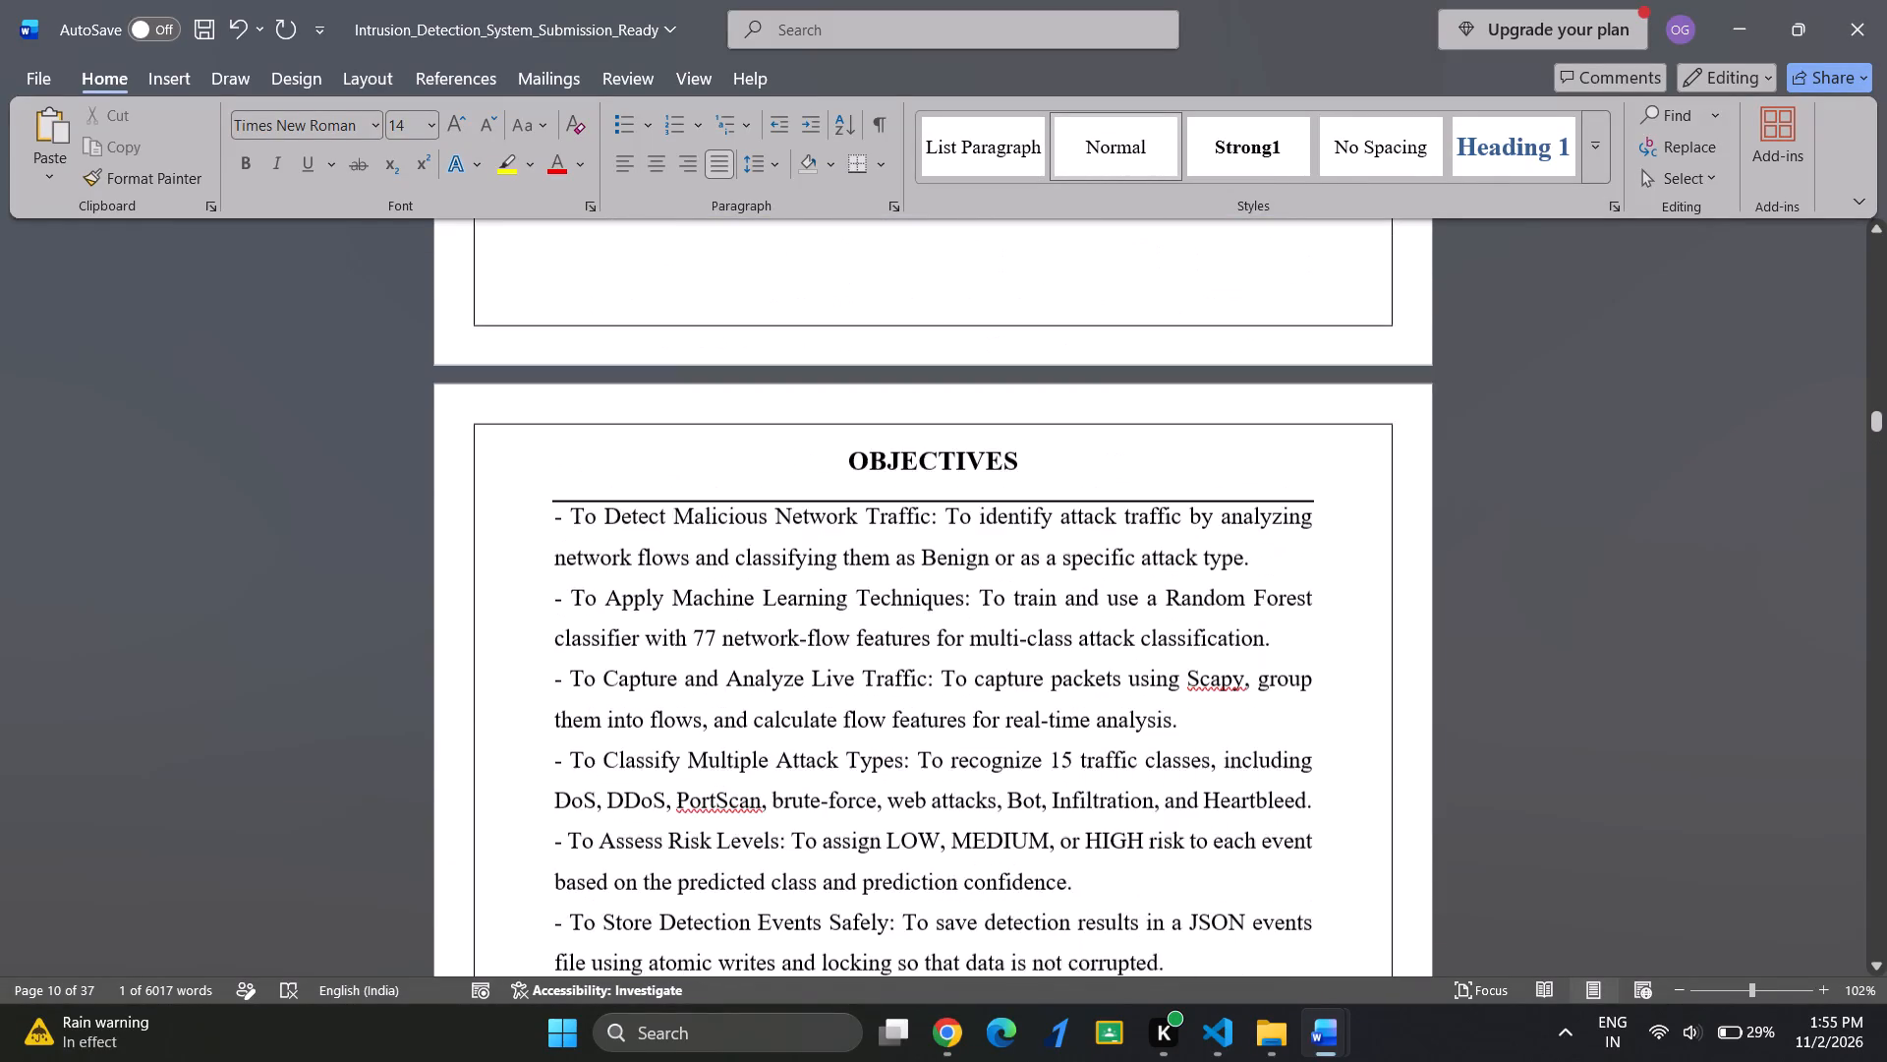
{"action": "scroll", "coordinate": [767, 690], "scroll_direction": "up", "scroll_amount": 1}
{"action": "scroll", "coordinate": [767, 690], "scroll_direction": "down", "scroll_amount": 6}
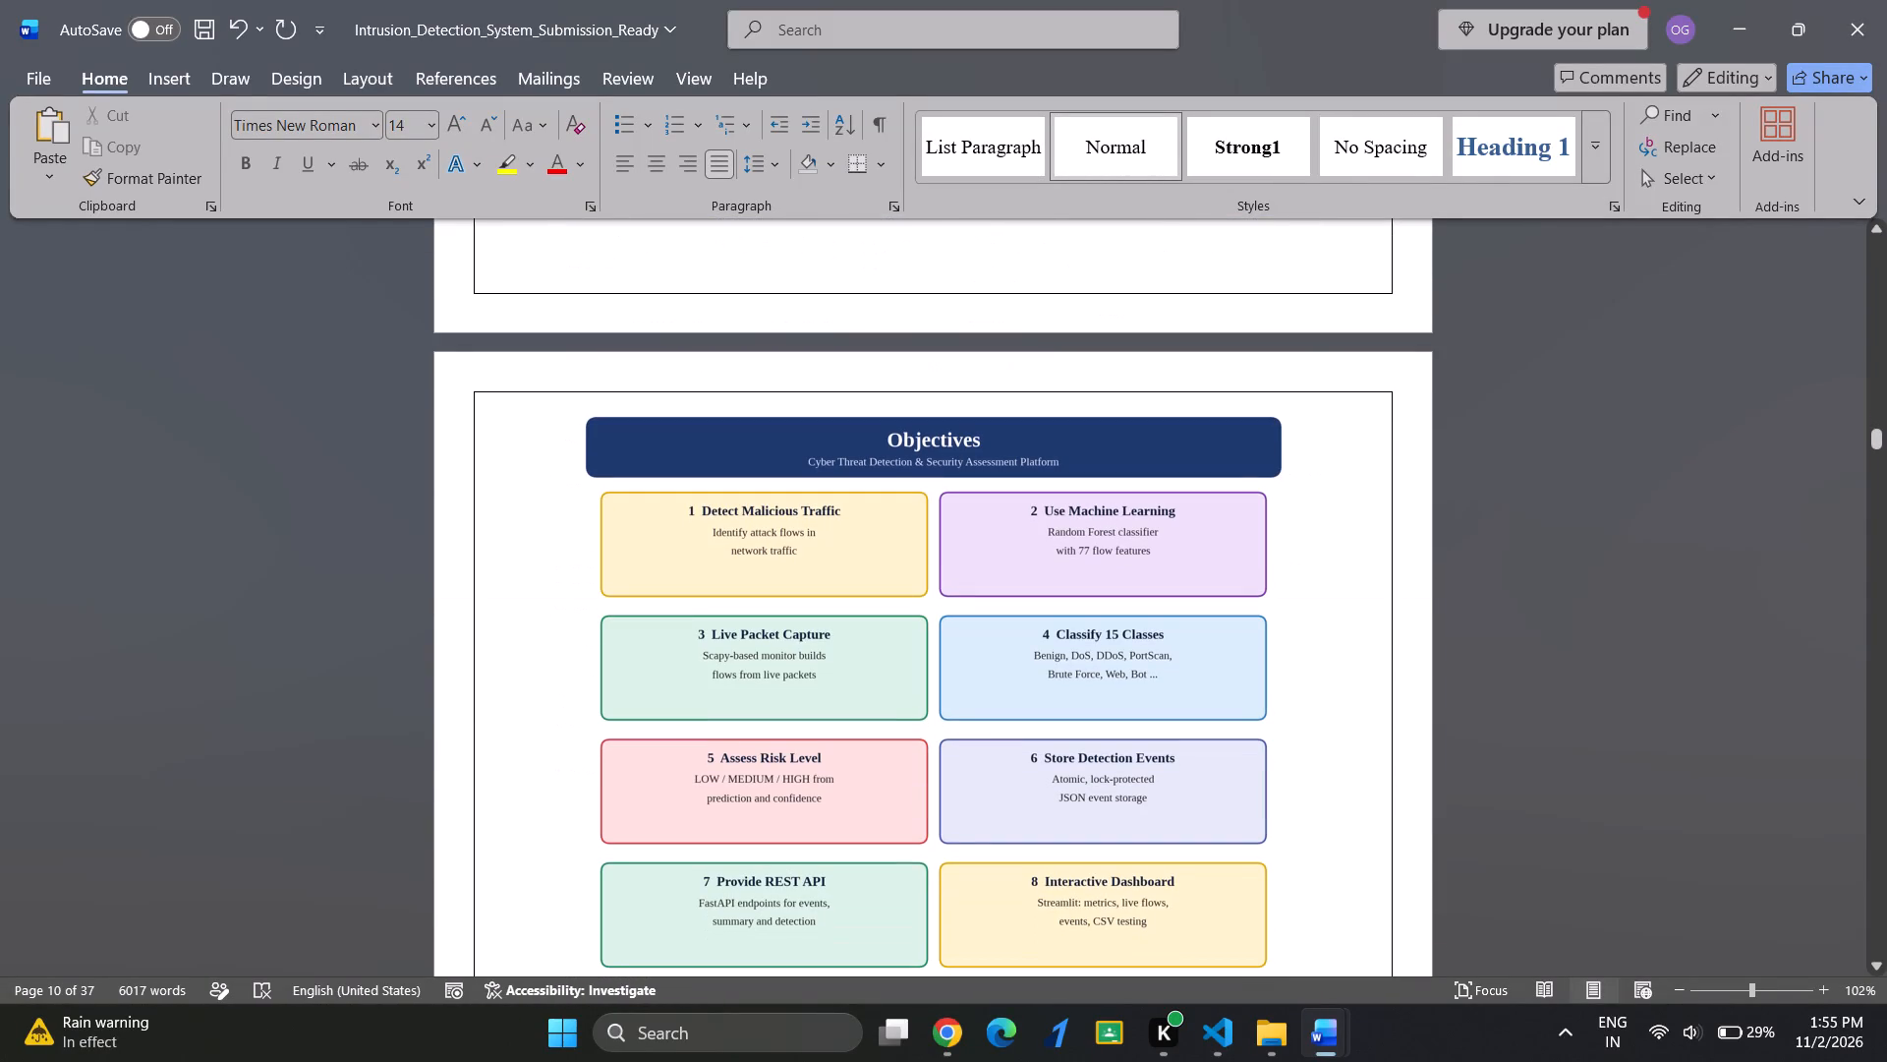
{"action": "scroll", "coordinate": [784, 551], "scroll_direction": "up", "scroll_amount": 7}
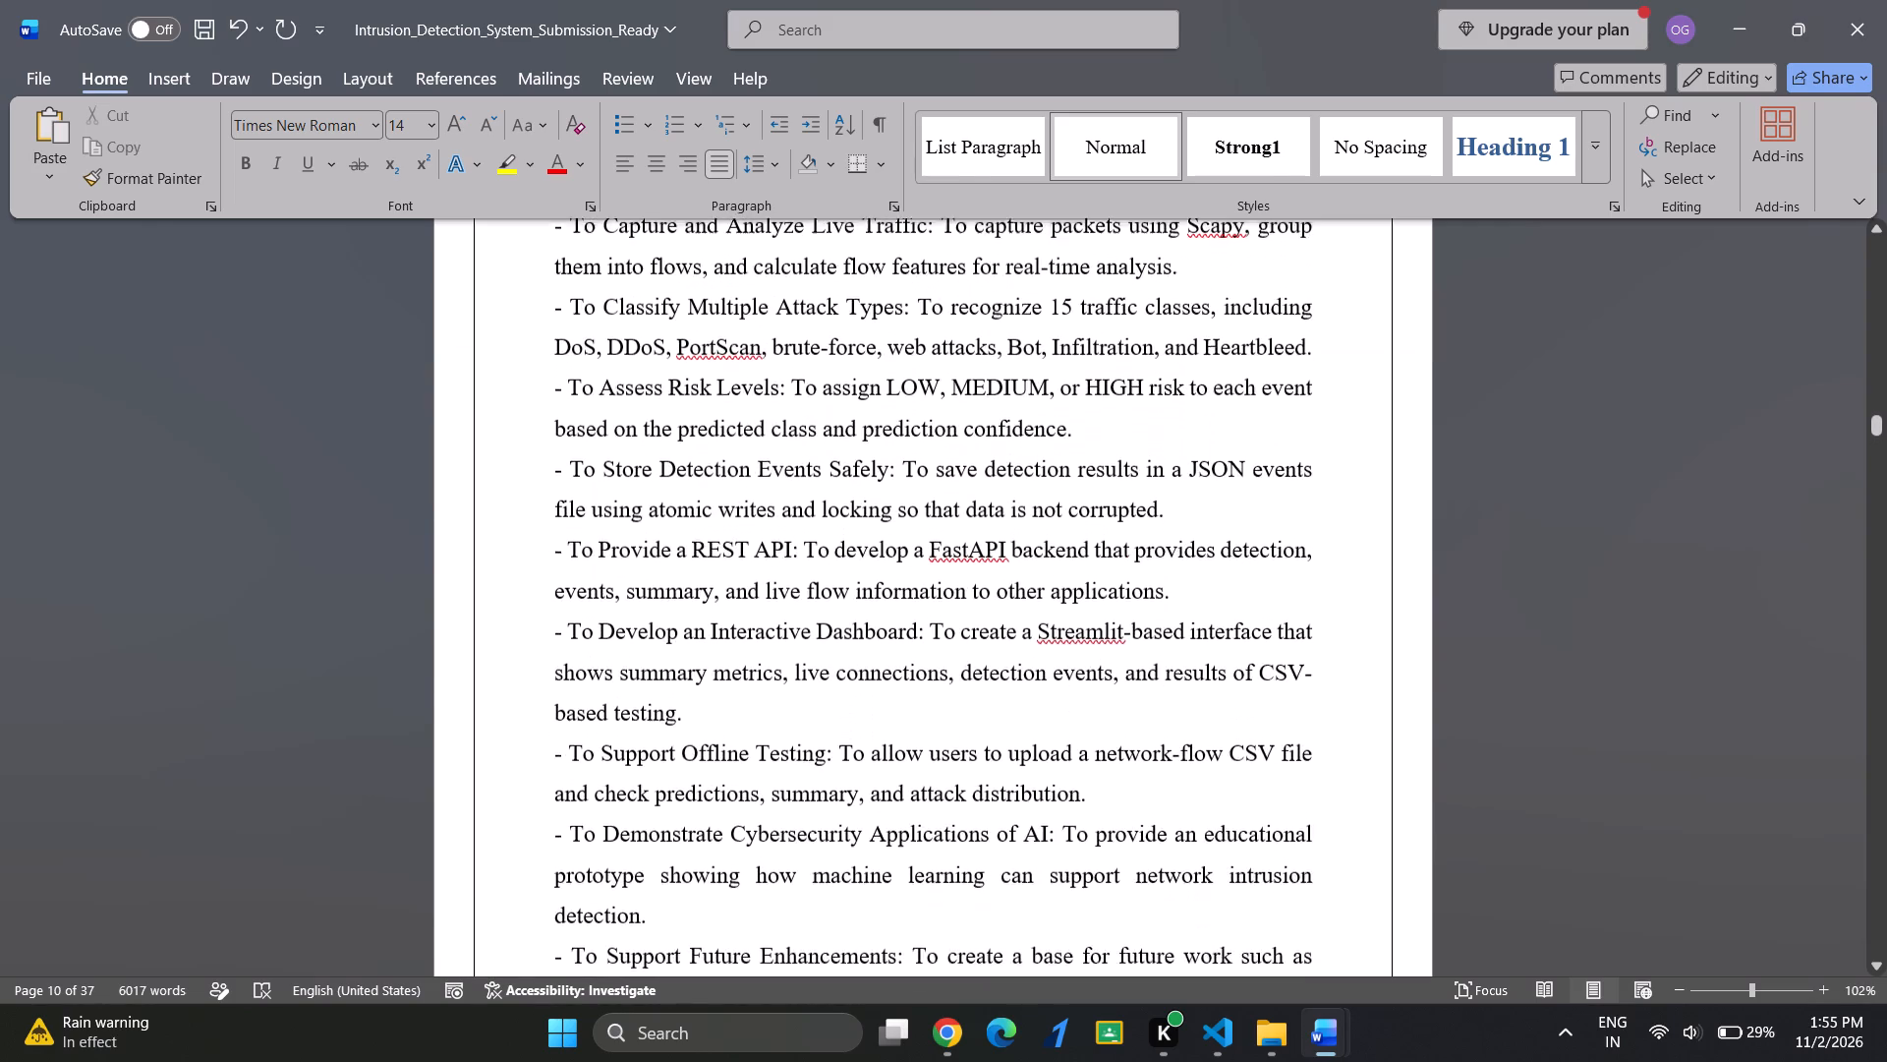
{"action": "scroll", "coordinate": [784, 551], "scroll_direction": "up", "scroll_amount": 1}
{"action": "scroll", "coordinate": [784, 551], "scroll_direction": "down", "scroll_amount": 4}
{"action": "left_click", "coordinate": [866, 552]}
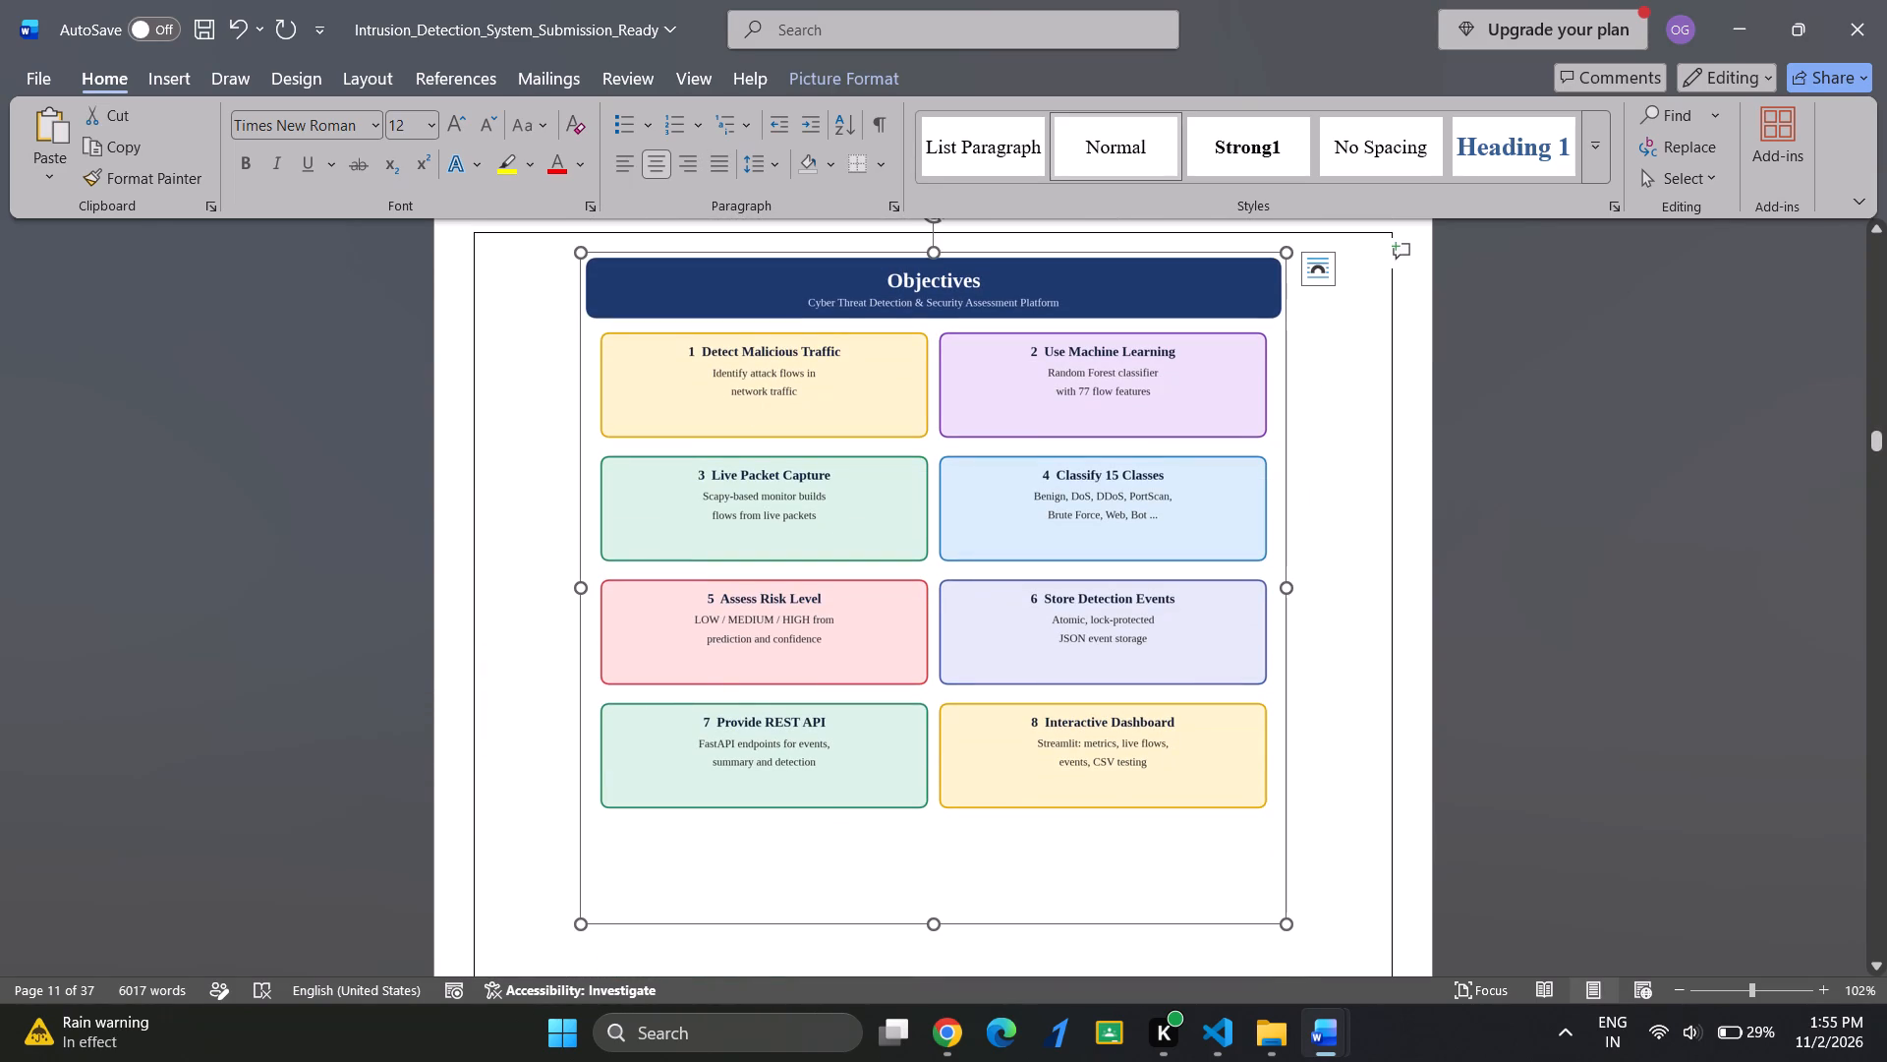
{"action": "scroll", "coordinate": [578, 663], "scroll_direction": "down", "scroll_amount": 3}
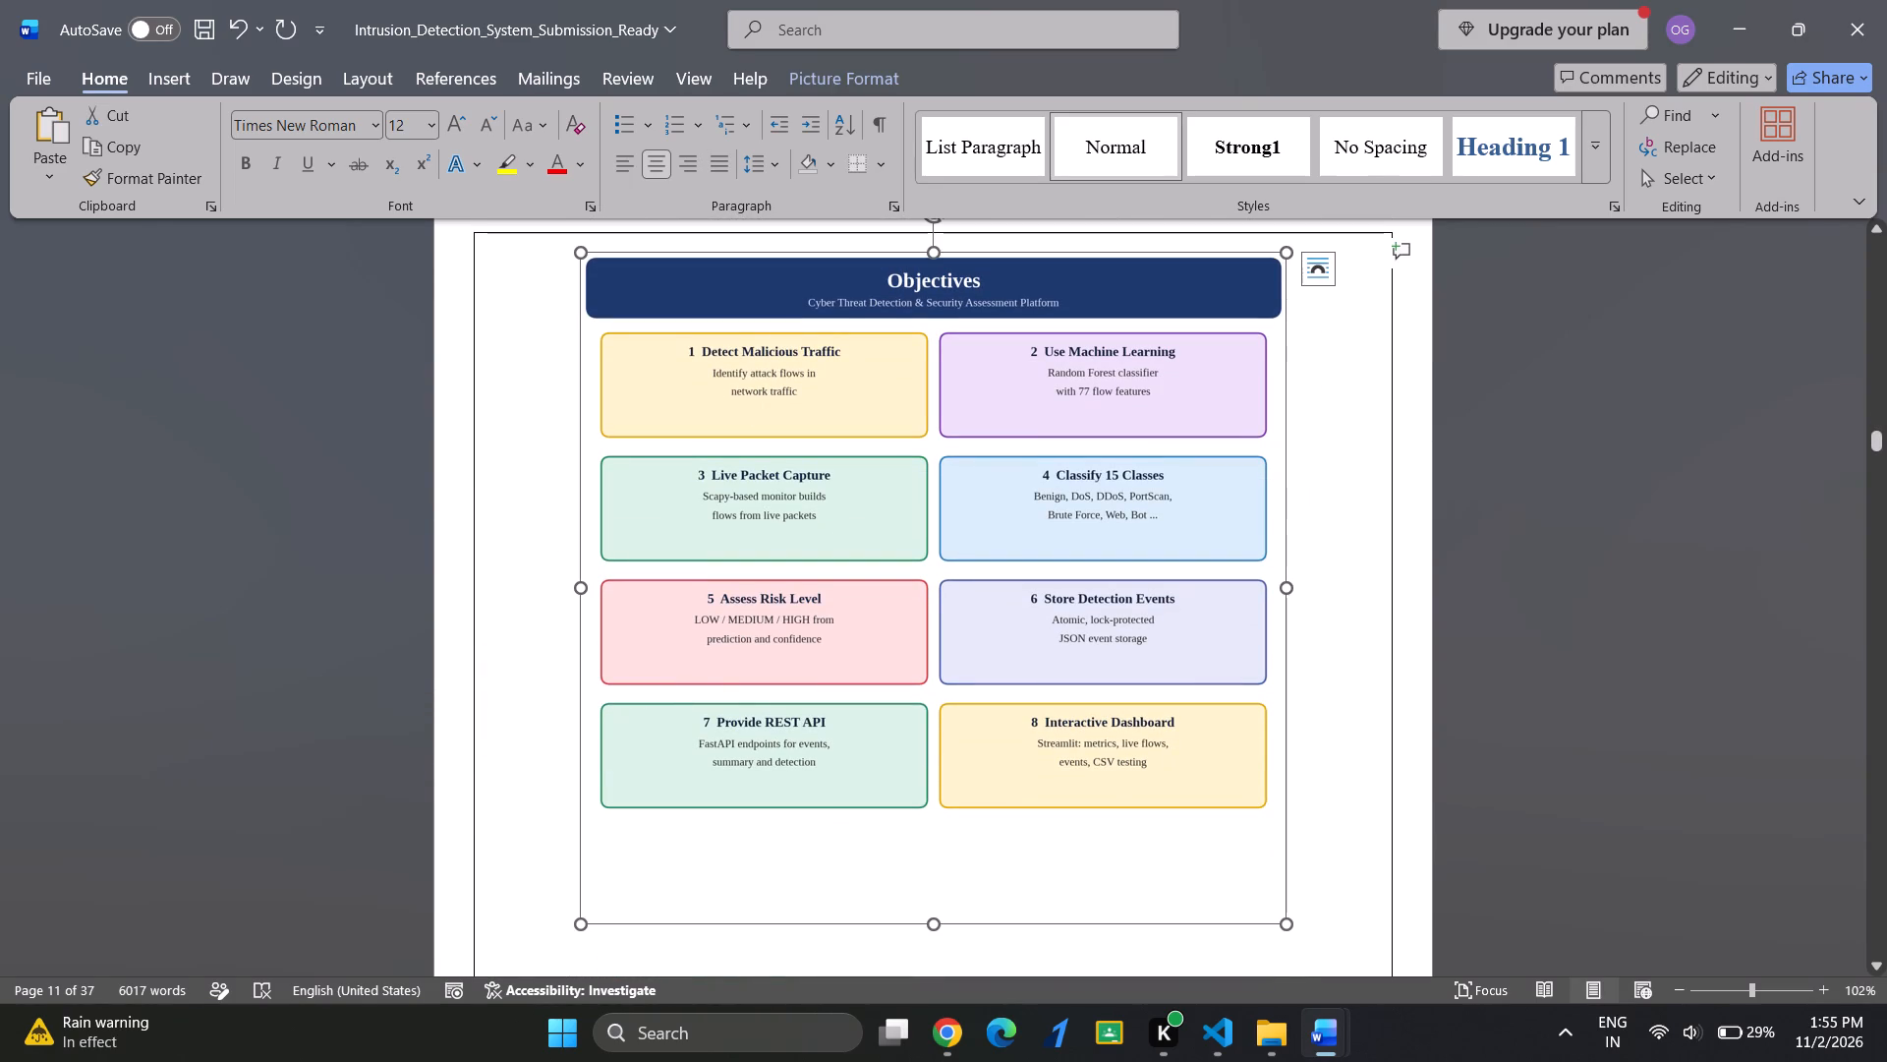
{"action": "left_click", "coordinate": [490, 872]}
Review the text and page layout from the "SCOPE" section through the "SYSTEM ARCHITECTURE" modules.
{"action": "scroll", "coordinate": [490, 872], "scroll_direction": "down", "scroll_amount": 1}
{"action": "scroll", "coordinate": [761, 886], "scroll_direction": "down", "scroll_amount": 5}
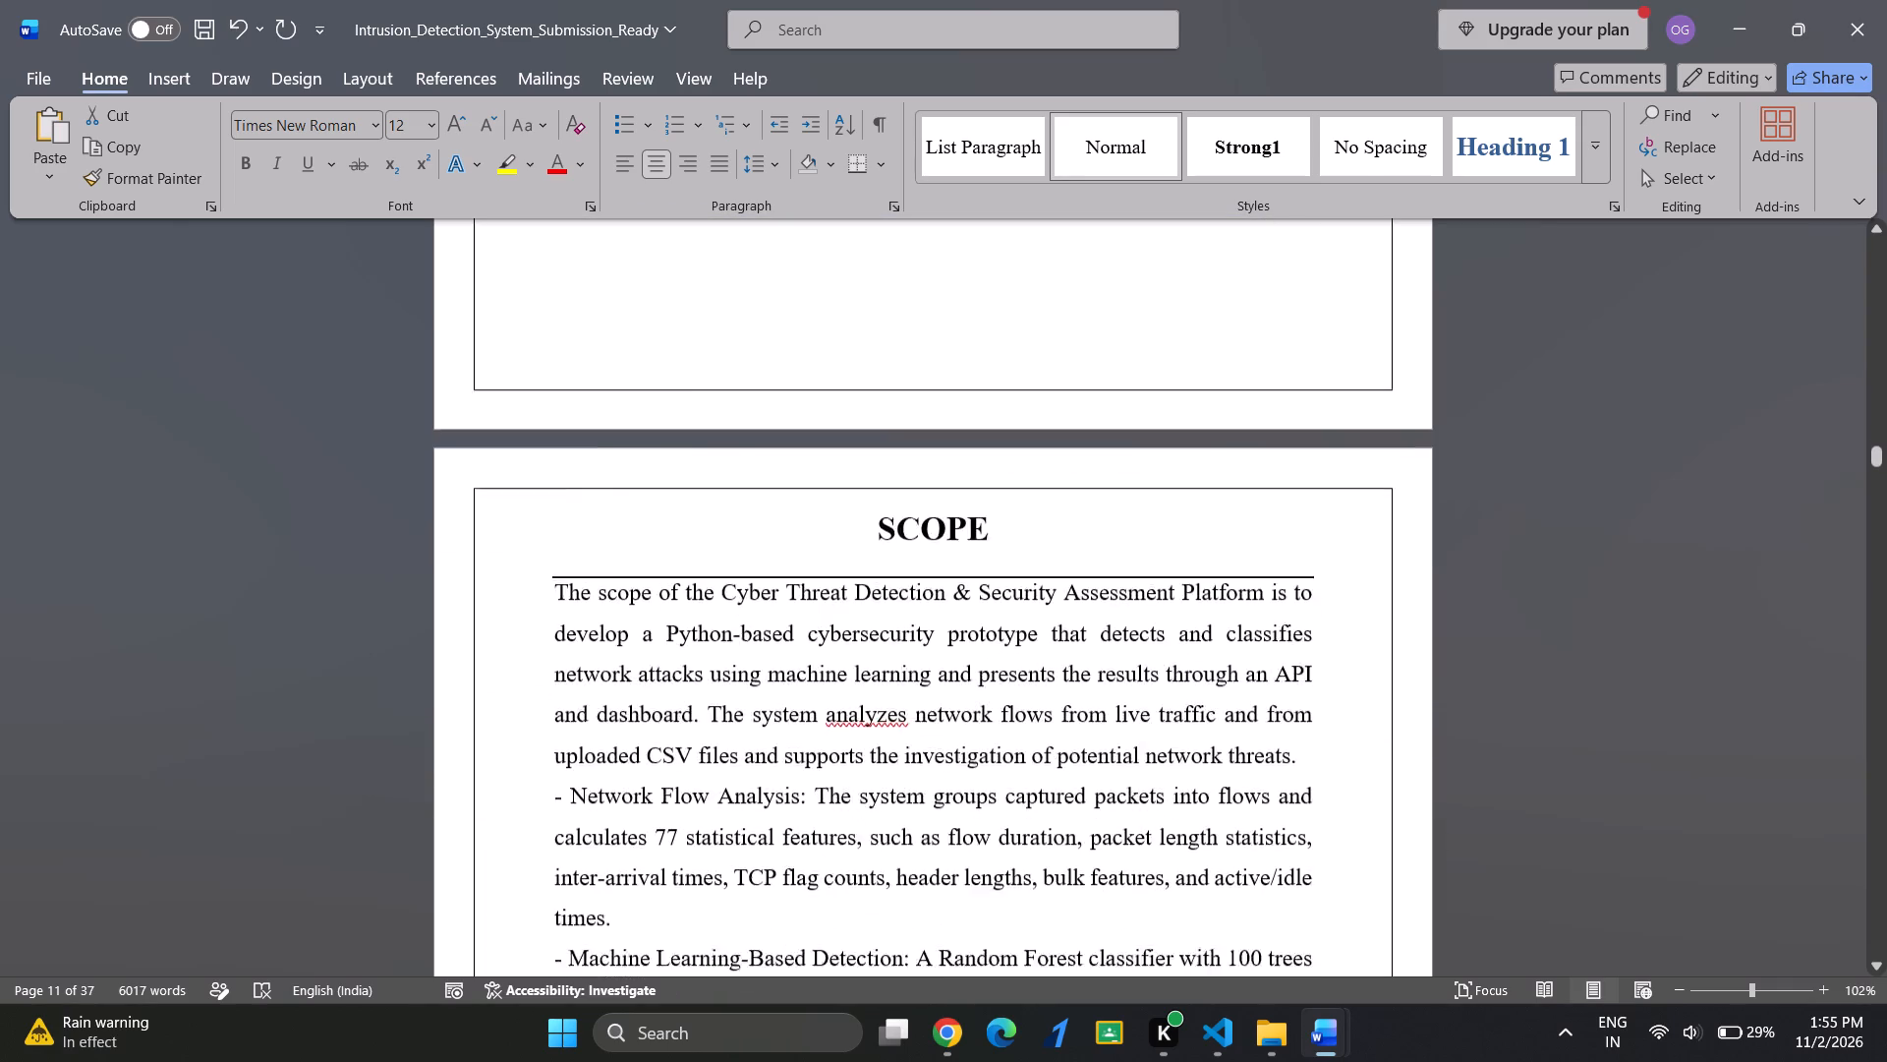
{"action": "scroll", "coordinate": [761, 886], "scroll_direction": "down", "scroll_amount": 11}
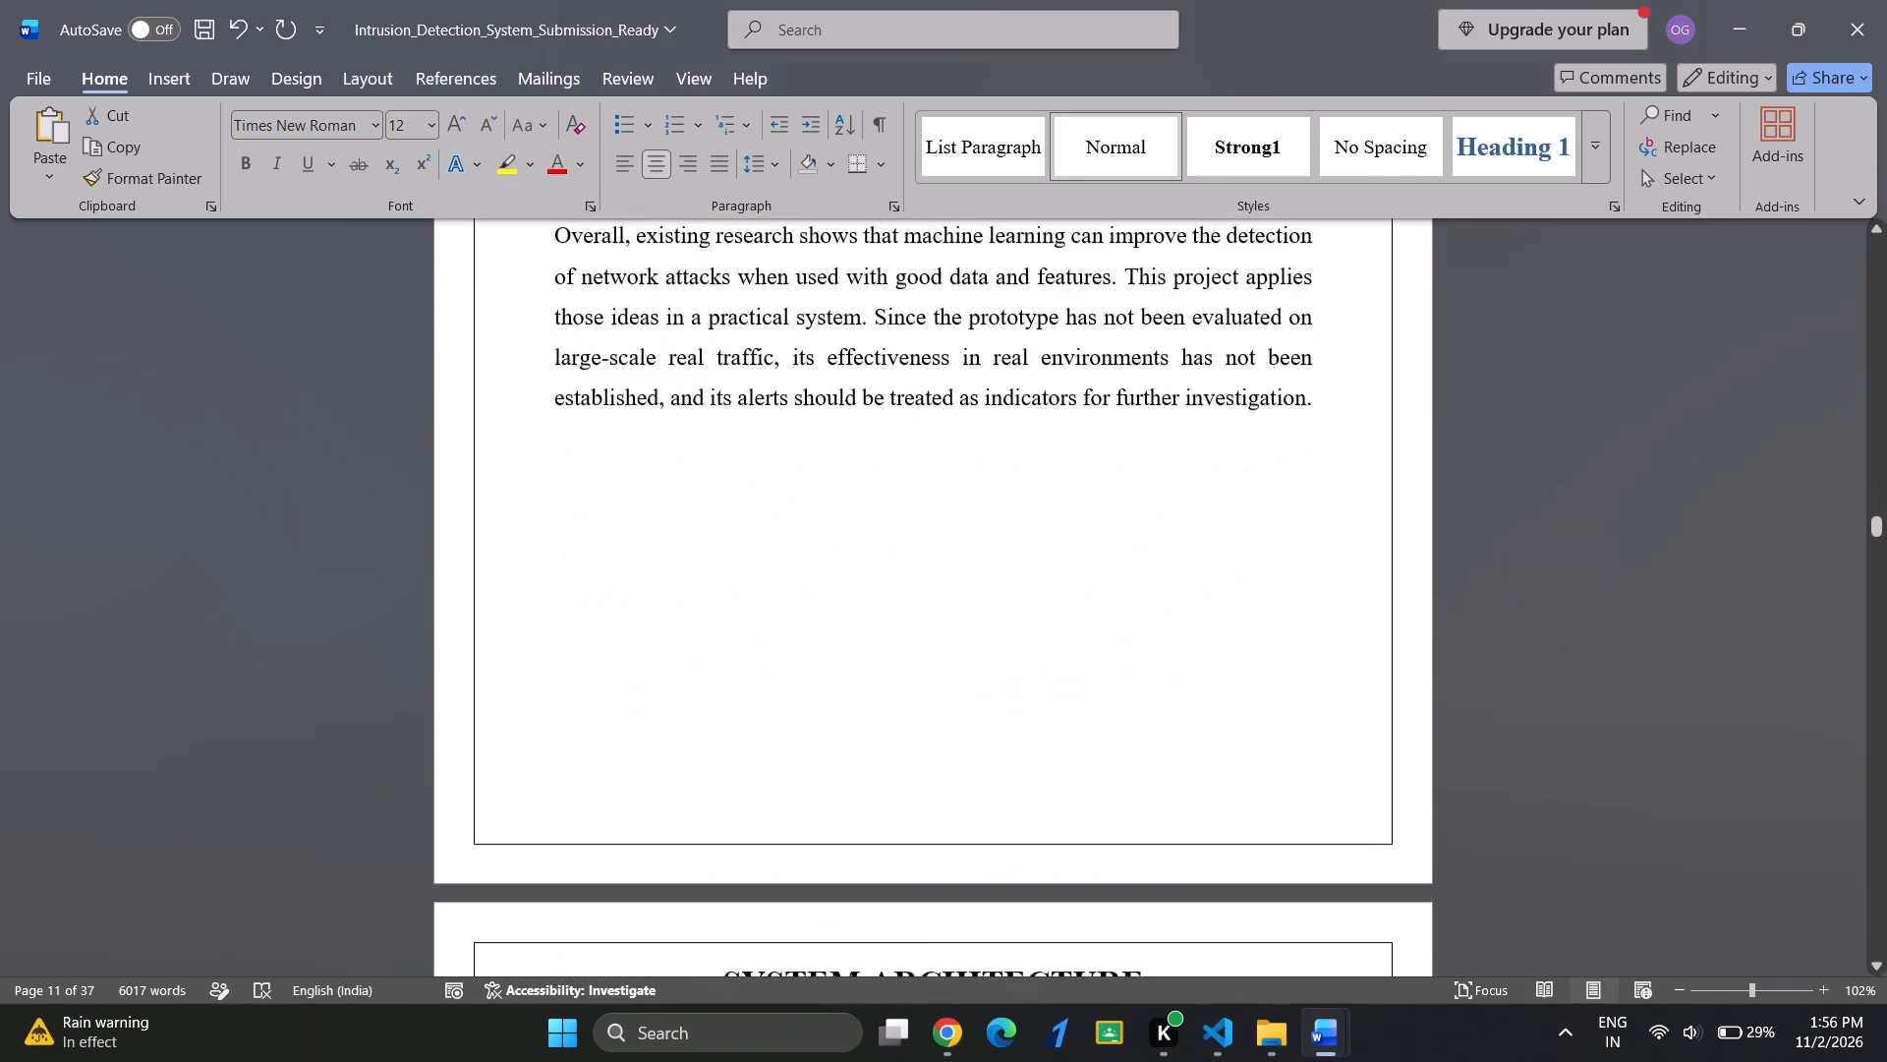
{"action": "scroll", "coordinate": [761, 886], "scroll_direction": "down", "scroll_amount": 11}
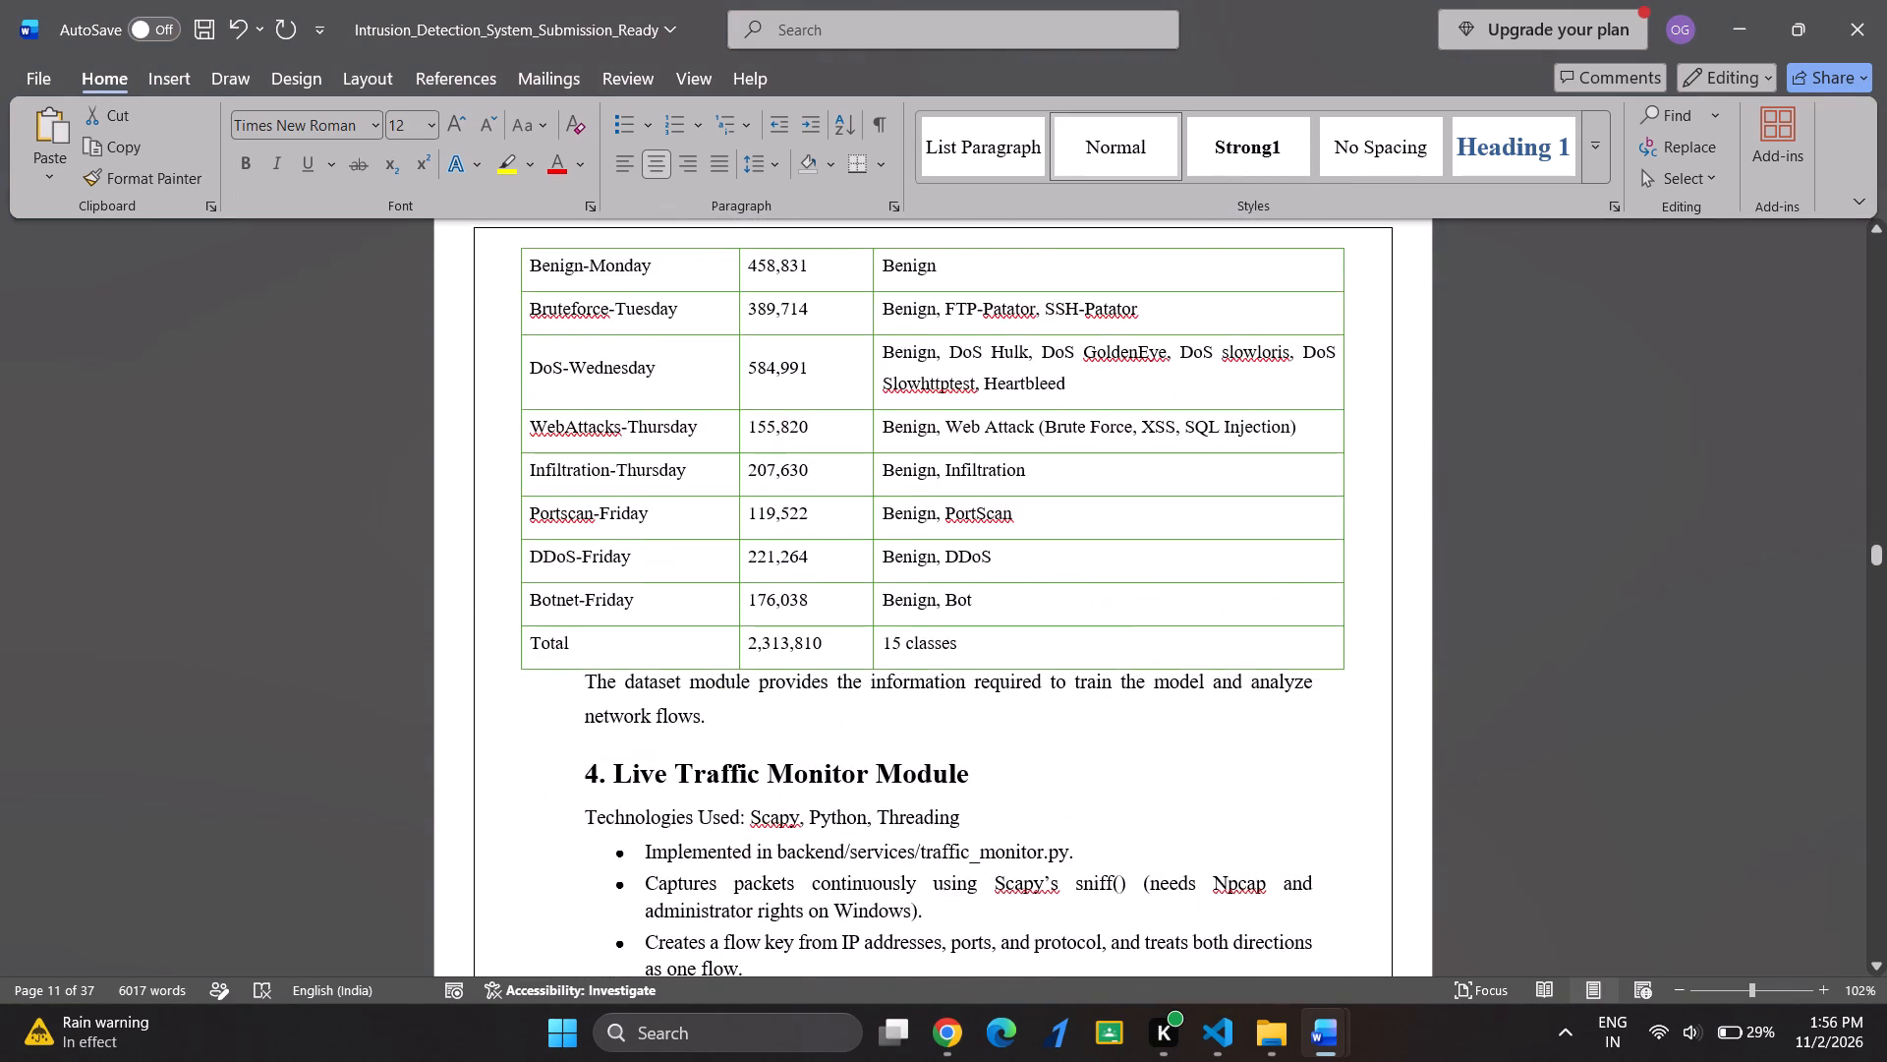
{"action": "scroll", "coordinate": [761, 886], "scroll_direction": "down", "scroll_amount": 3}
{"action": "scroll", "coordinate": [761, 886], "scroll_direction": "up", "scroll_amount": 7}
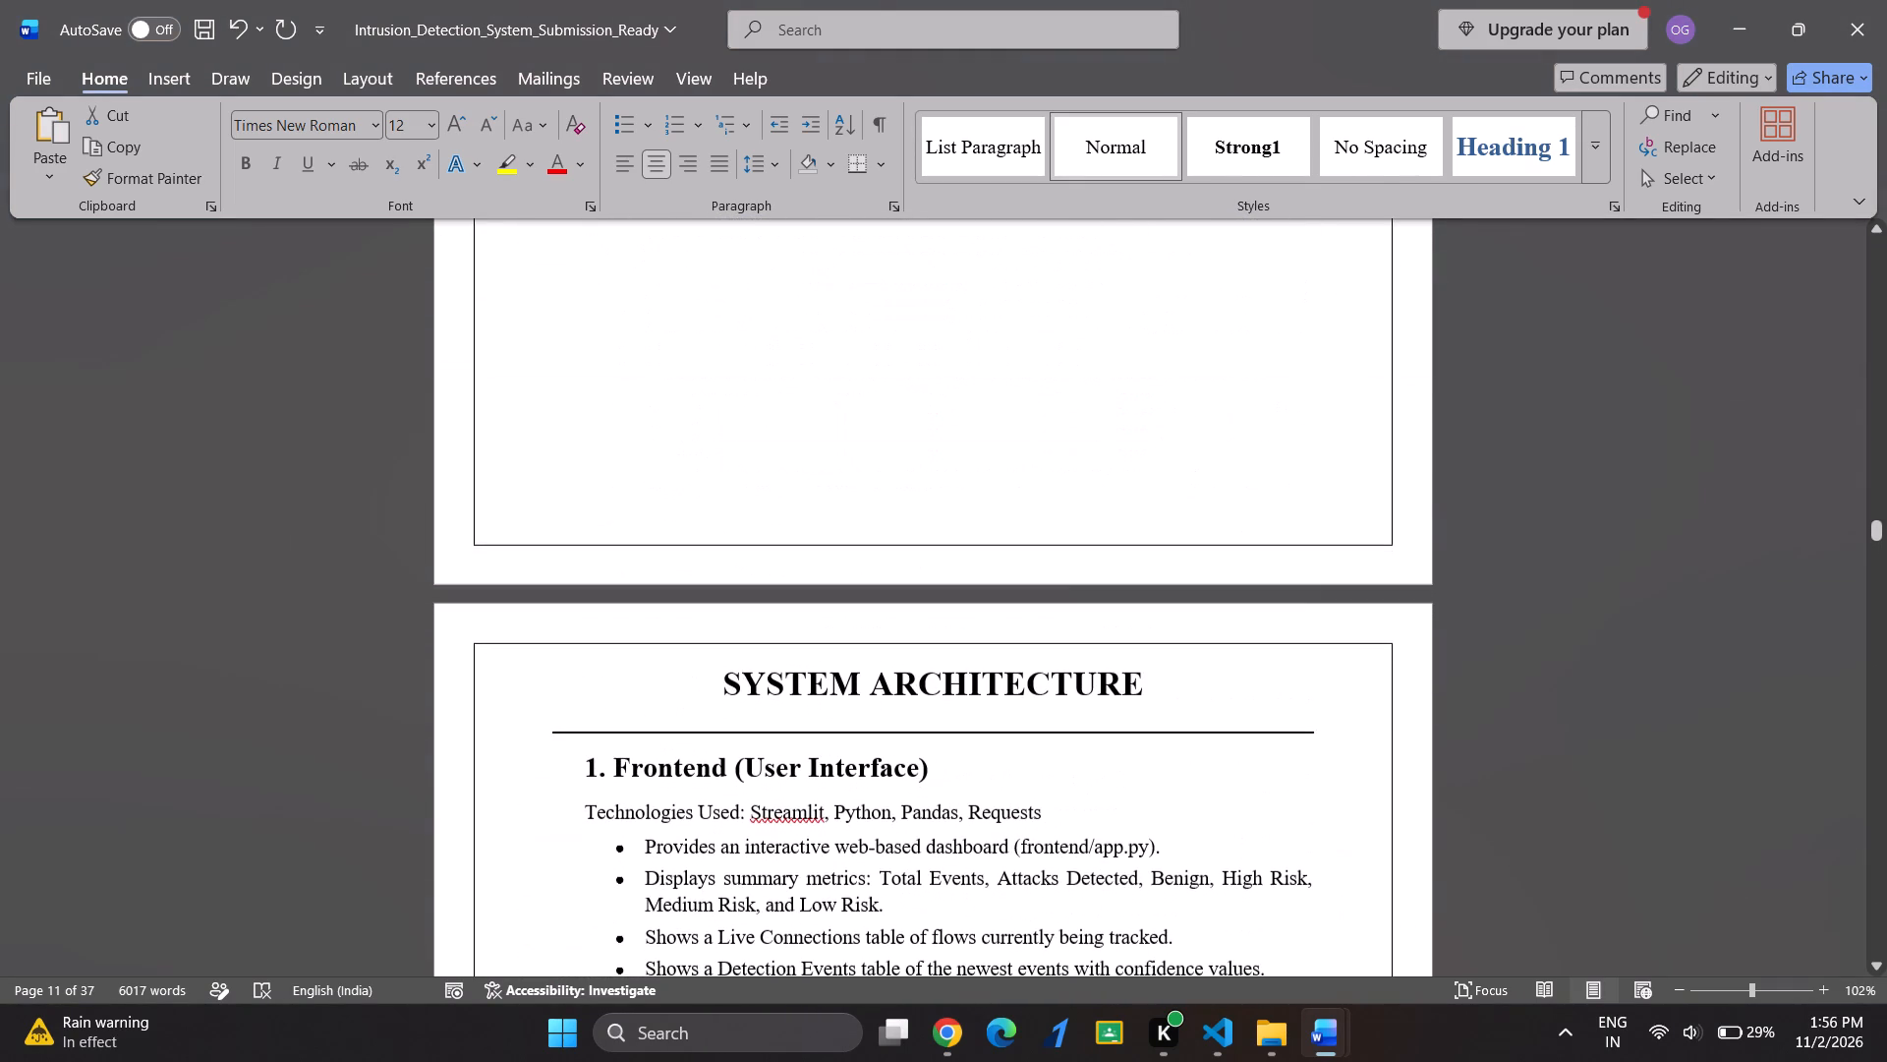
{"action": "scroll", "coordinate": [761, 886], "scroll_direction": "down", "scroll_amount": 8}
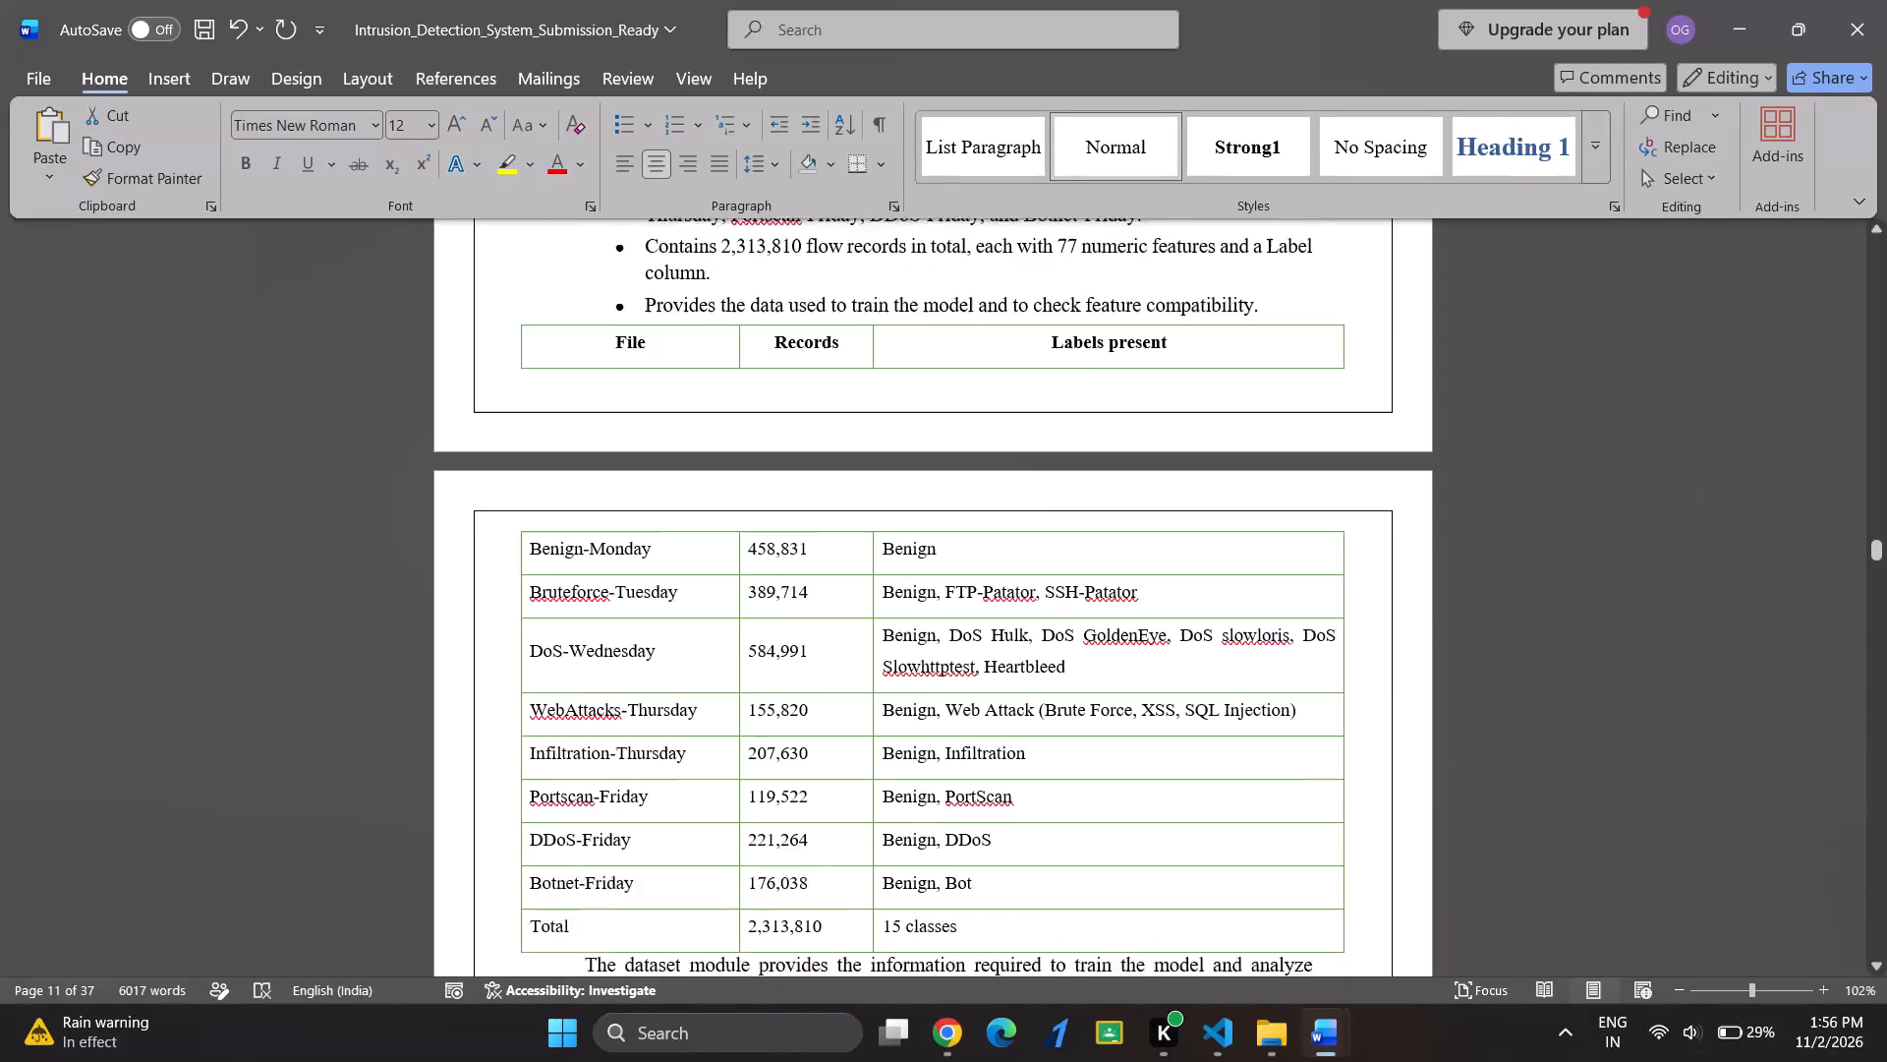
{"action": "scroll", "coordinate": [761, 886], "scroll_direction": "down", "scroll_amount": 8}
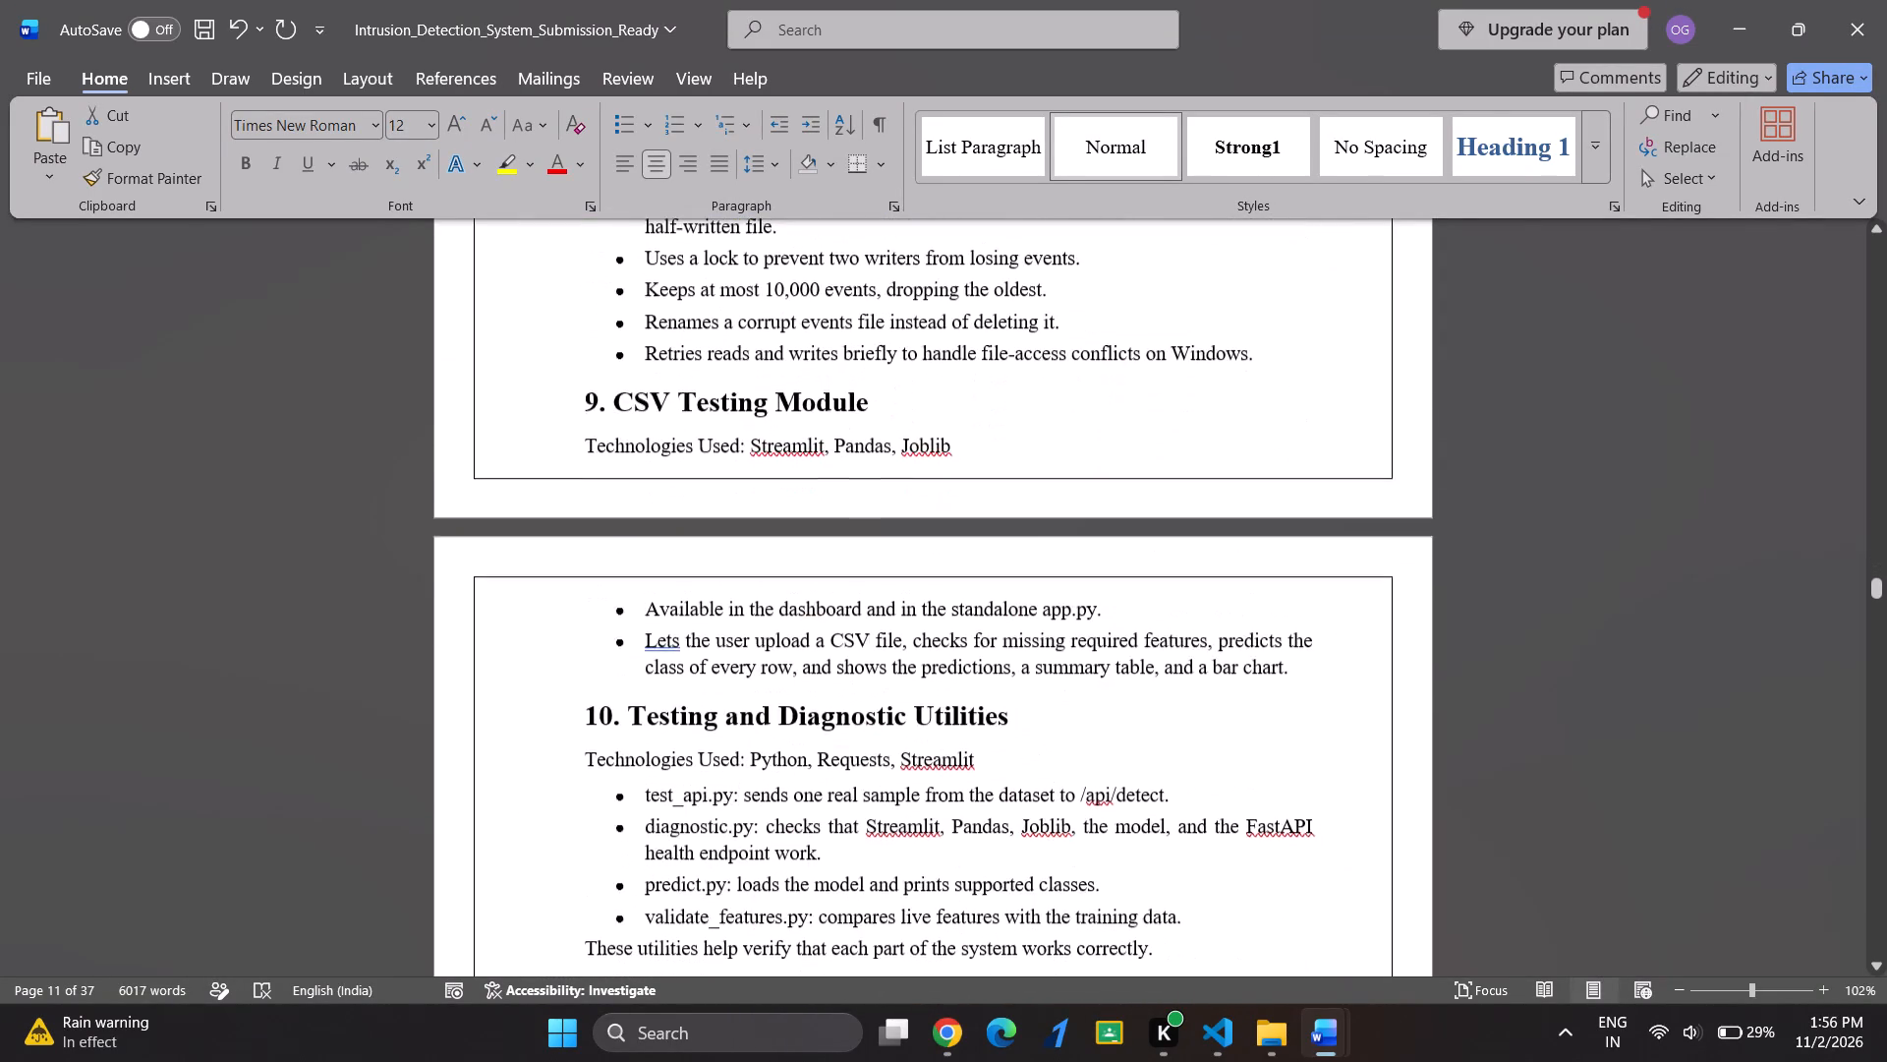
{"action": "scroll", "coordinate": [761, 886], "scroll_direction": "down", "scroll_amount": 3}
{"action": "scroll", "coordinate": [761, 886], "scroll_direction": "up", "scroll_amount": 4}
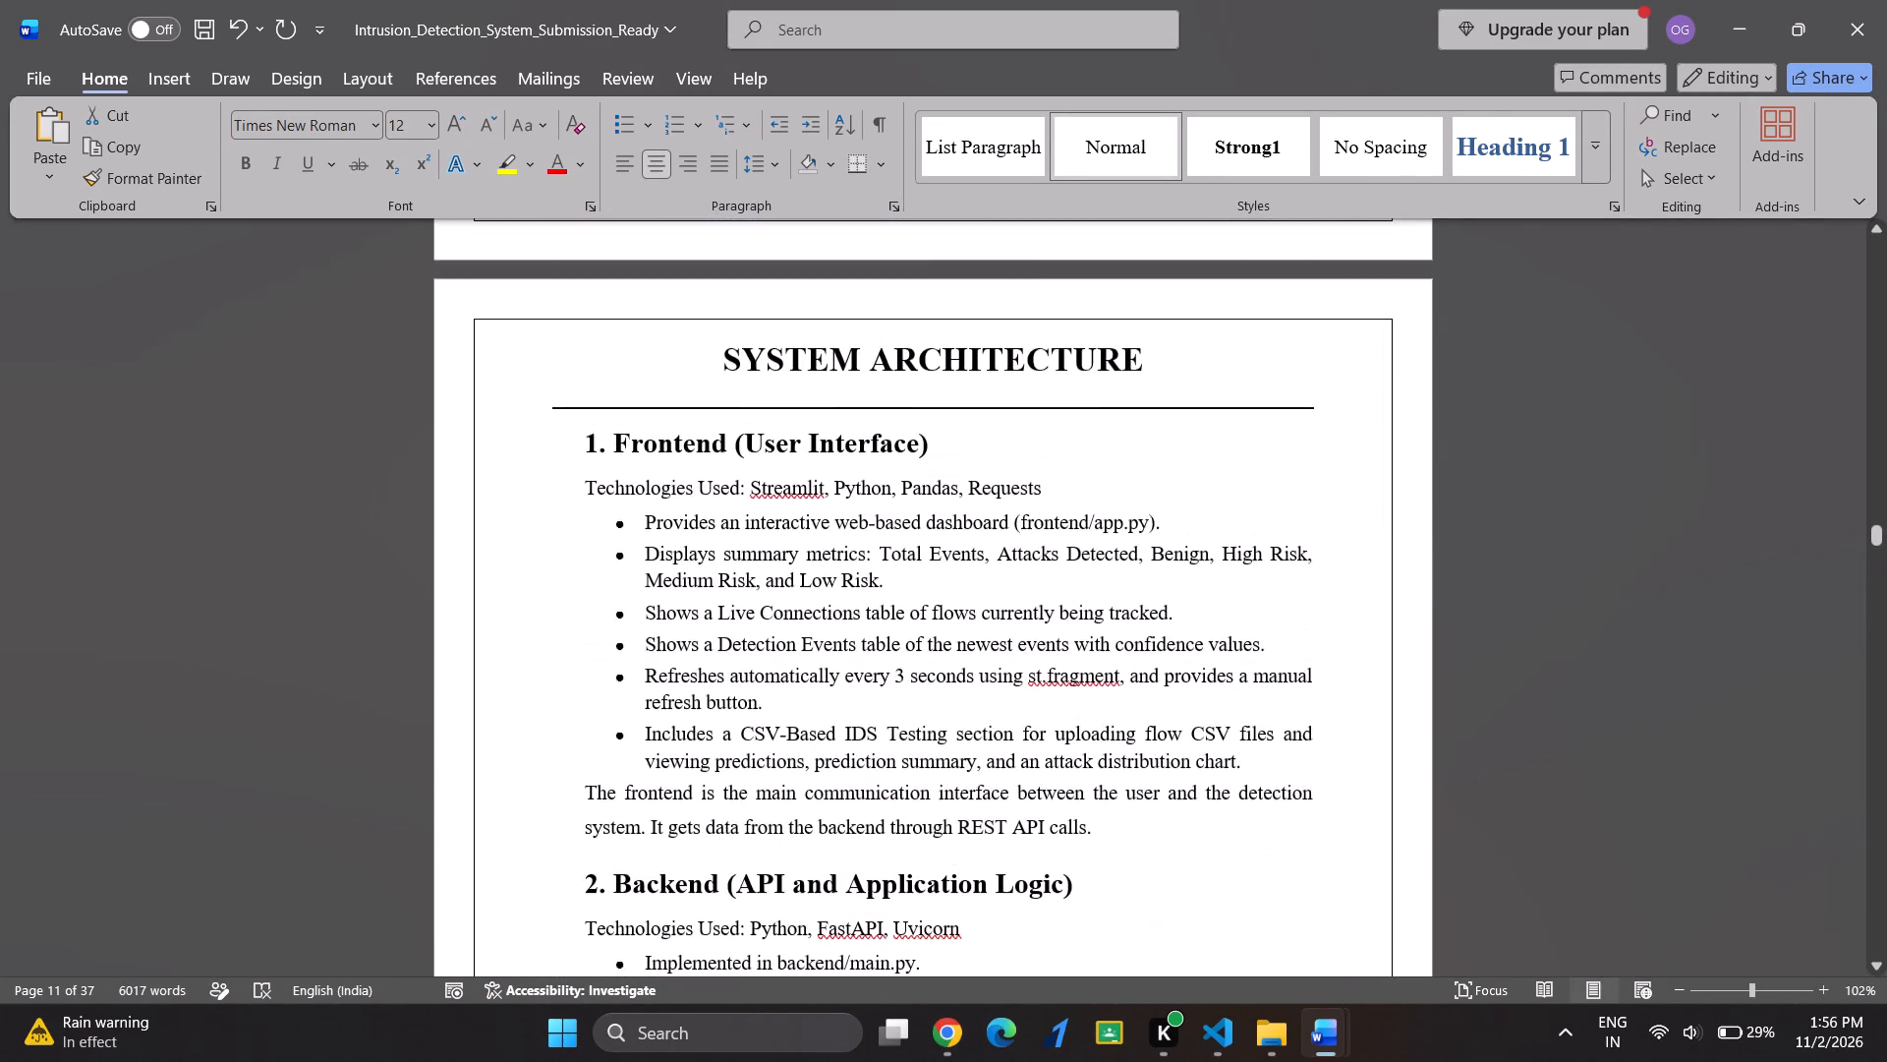
Insert an empty unbulleted line after the last Network Flow Dataset Module bullet to move the table's header row onto the next page.
{"action": "scroll", "coordinate": [761, 886], "scroll_direction": "up", "scroll_amount": 1}
{"action": "scroll", "coordinate": [761, 886], "scroll_direction": "down", "scroll_amount": 4}
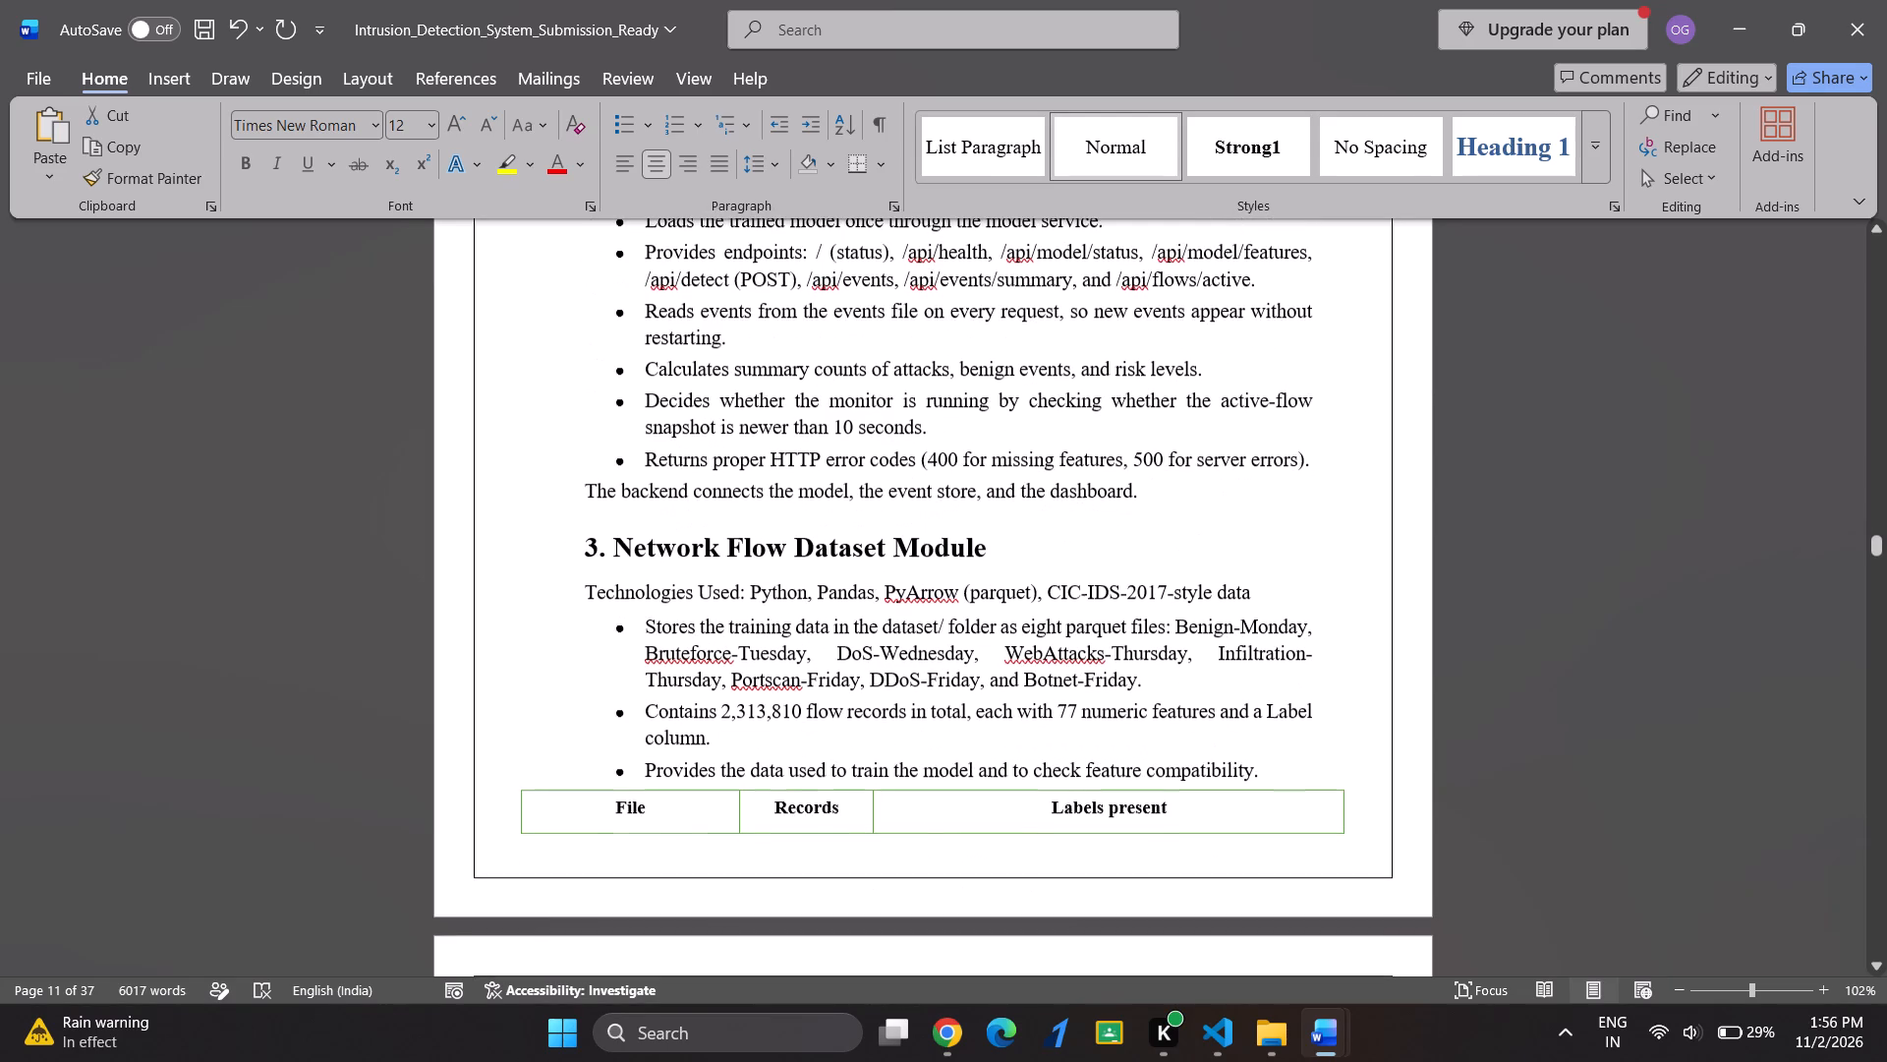
{"action": "left_click", "coordinate": [1090, 644]}
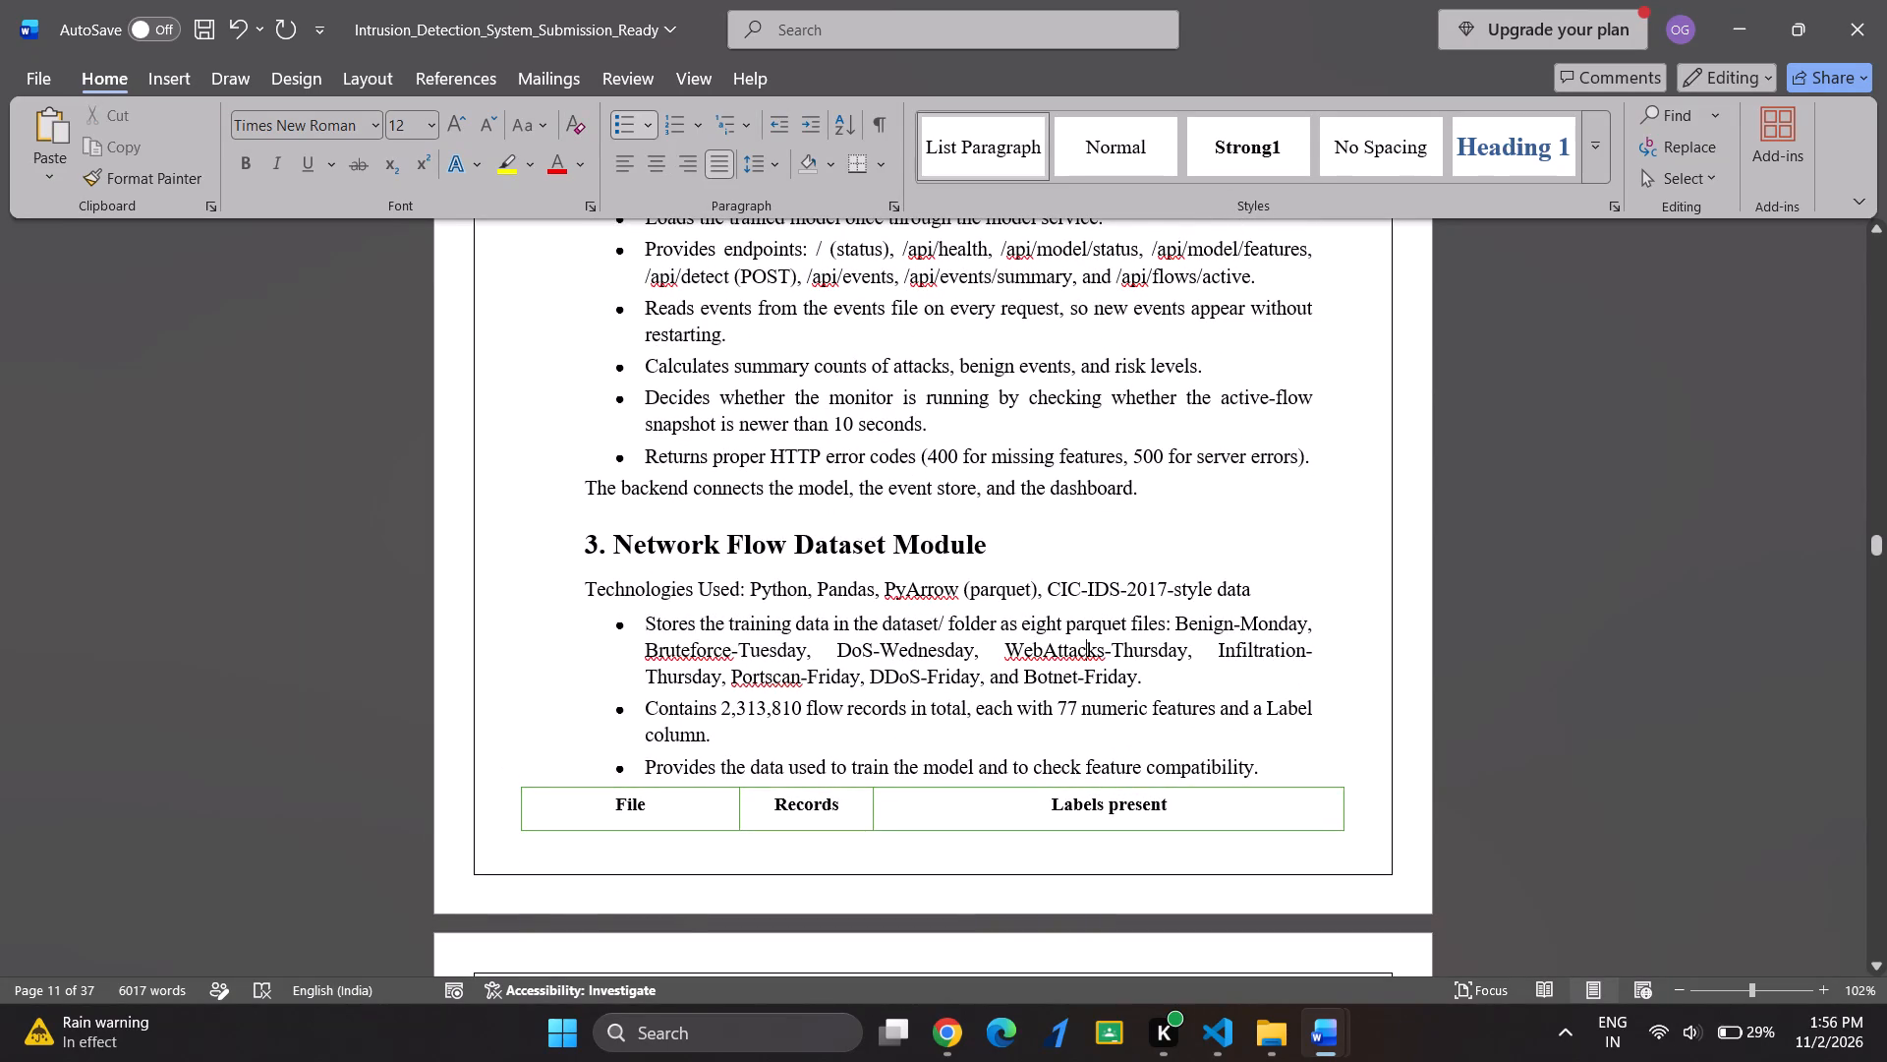
{"action": "scroll", "coordinate": [1166, 693], "scroll_direction": "down", "scroll_amount": 1}
{"action": "left_click", "coordinate": [1269, 627]}
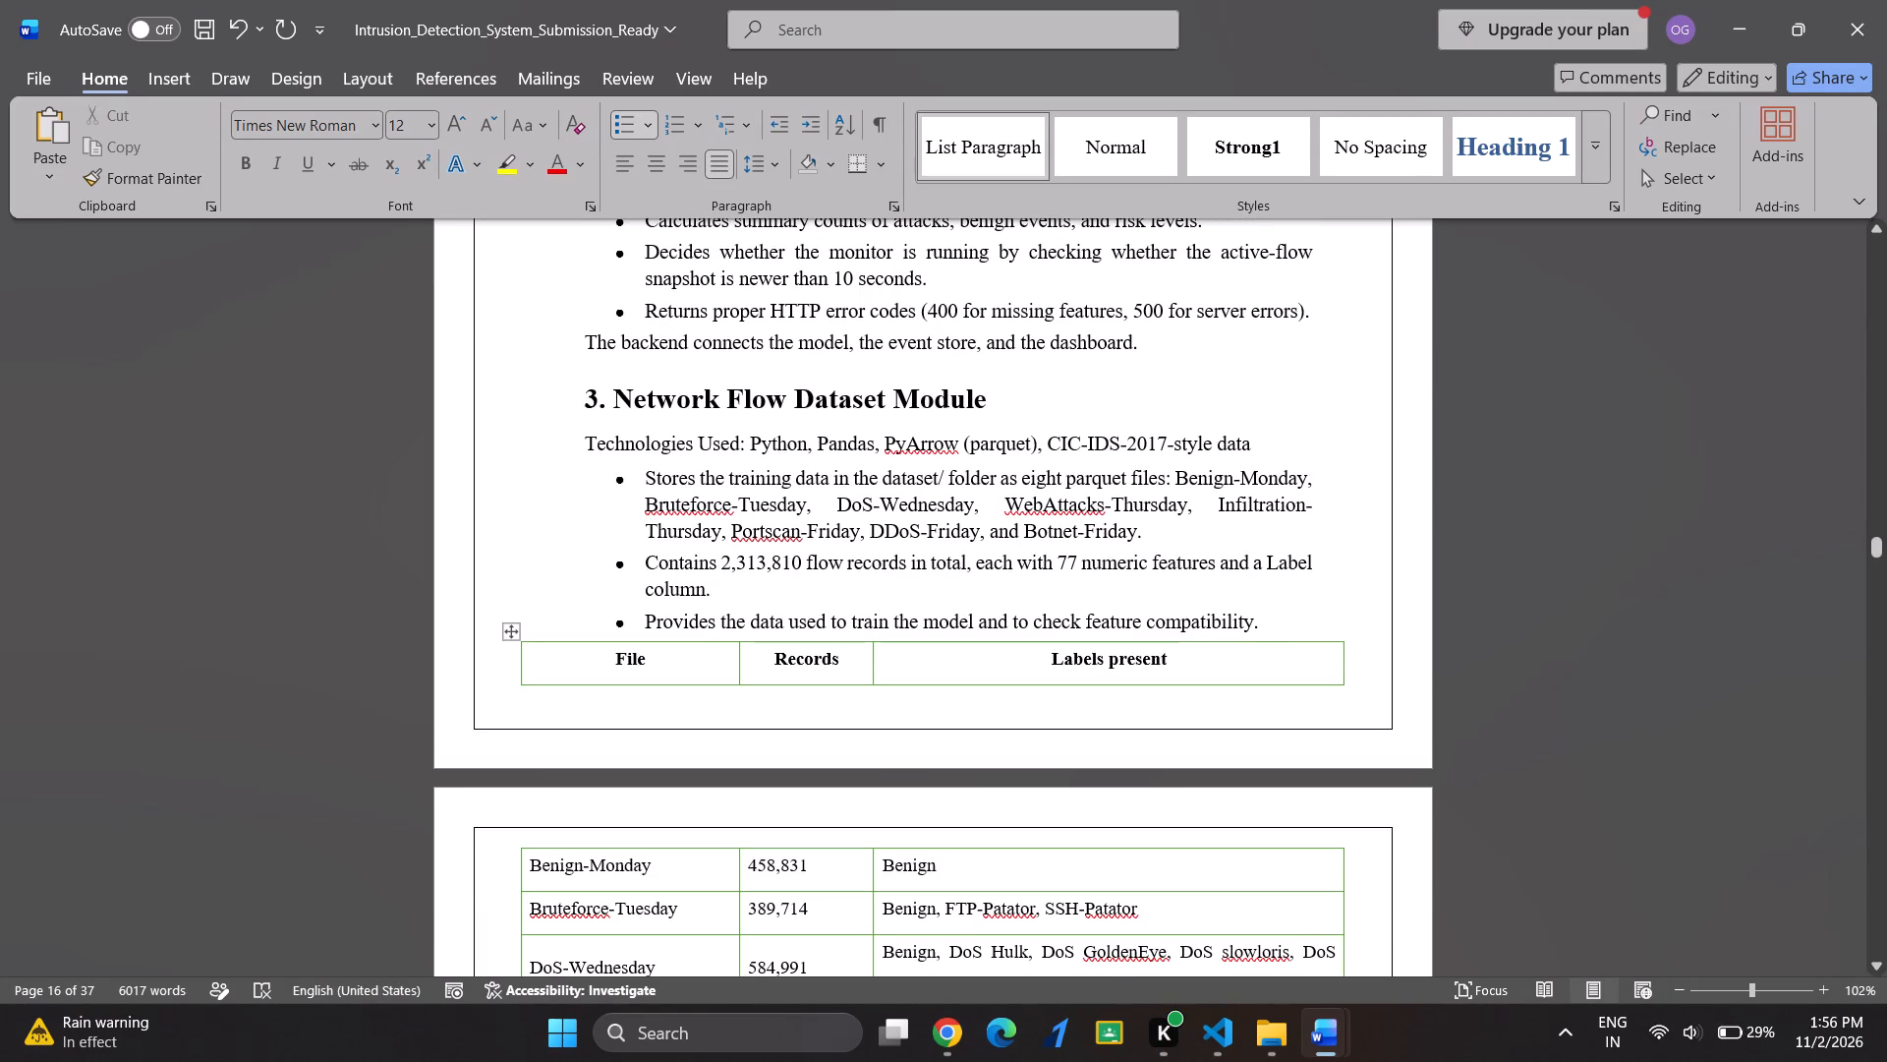
{"action": "key", "text": "Return"}
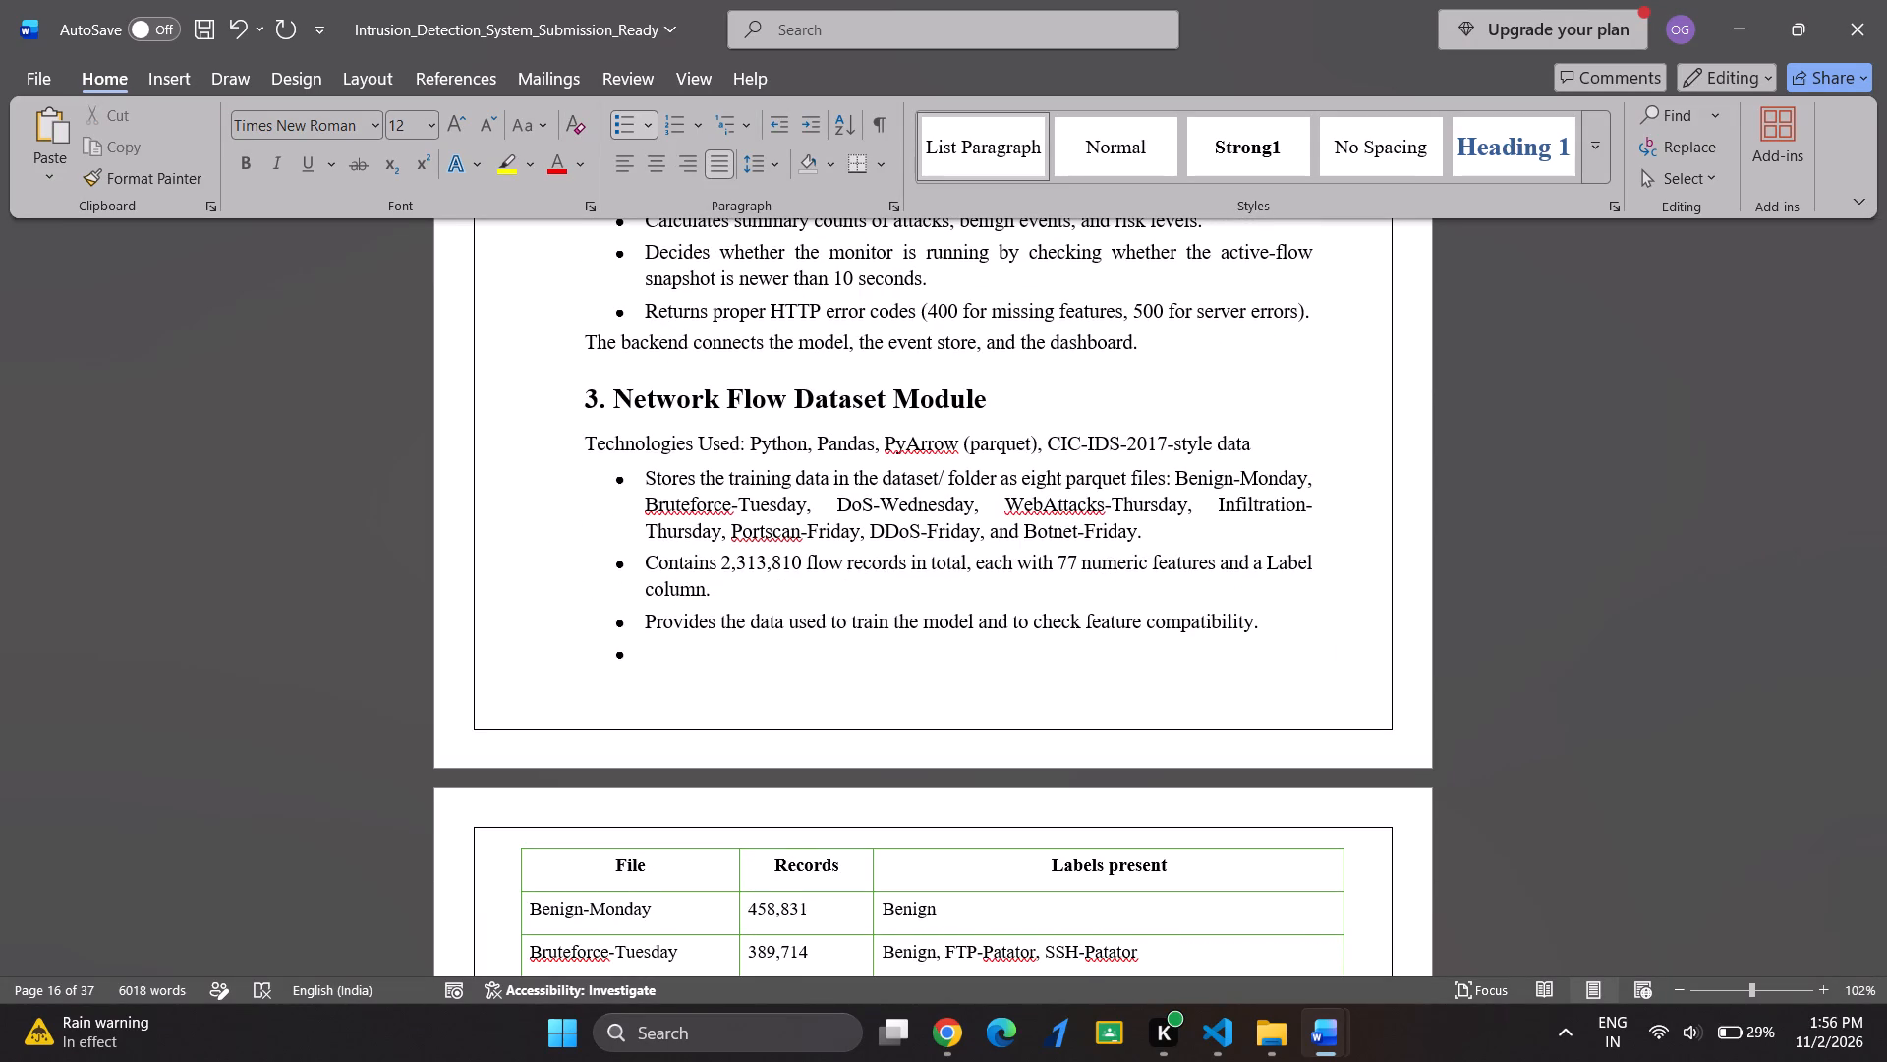
{"action": "key", "text": "BackSpace"}
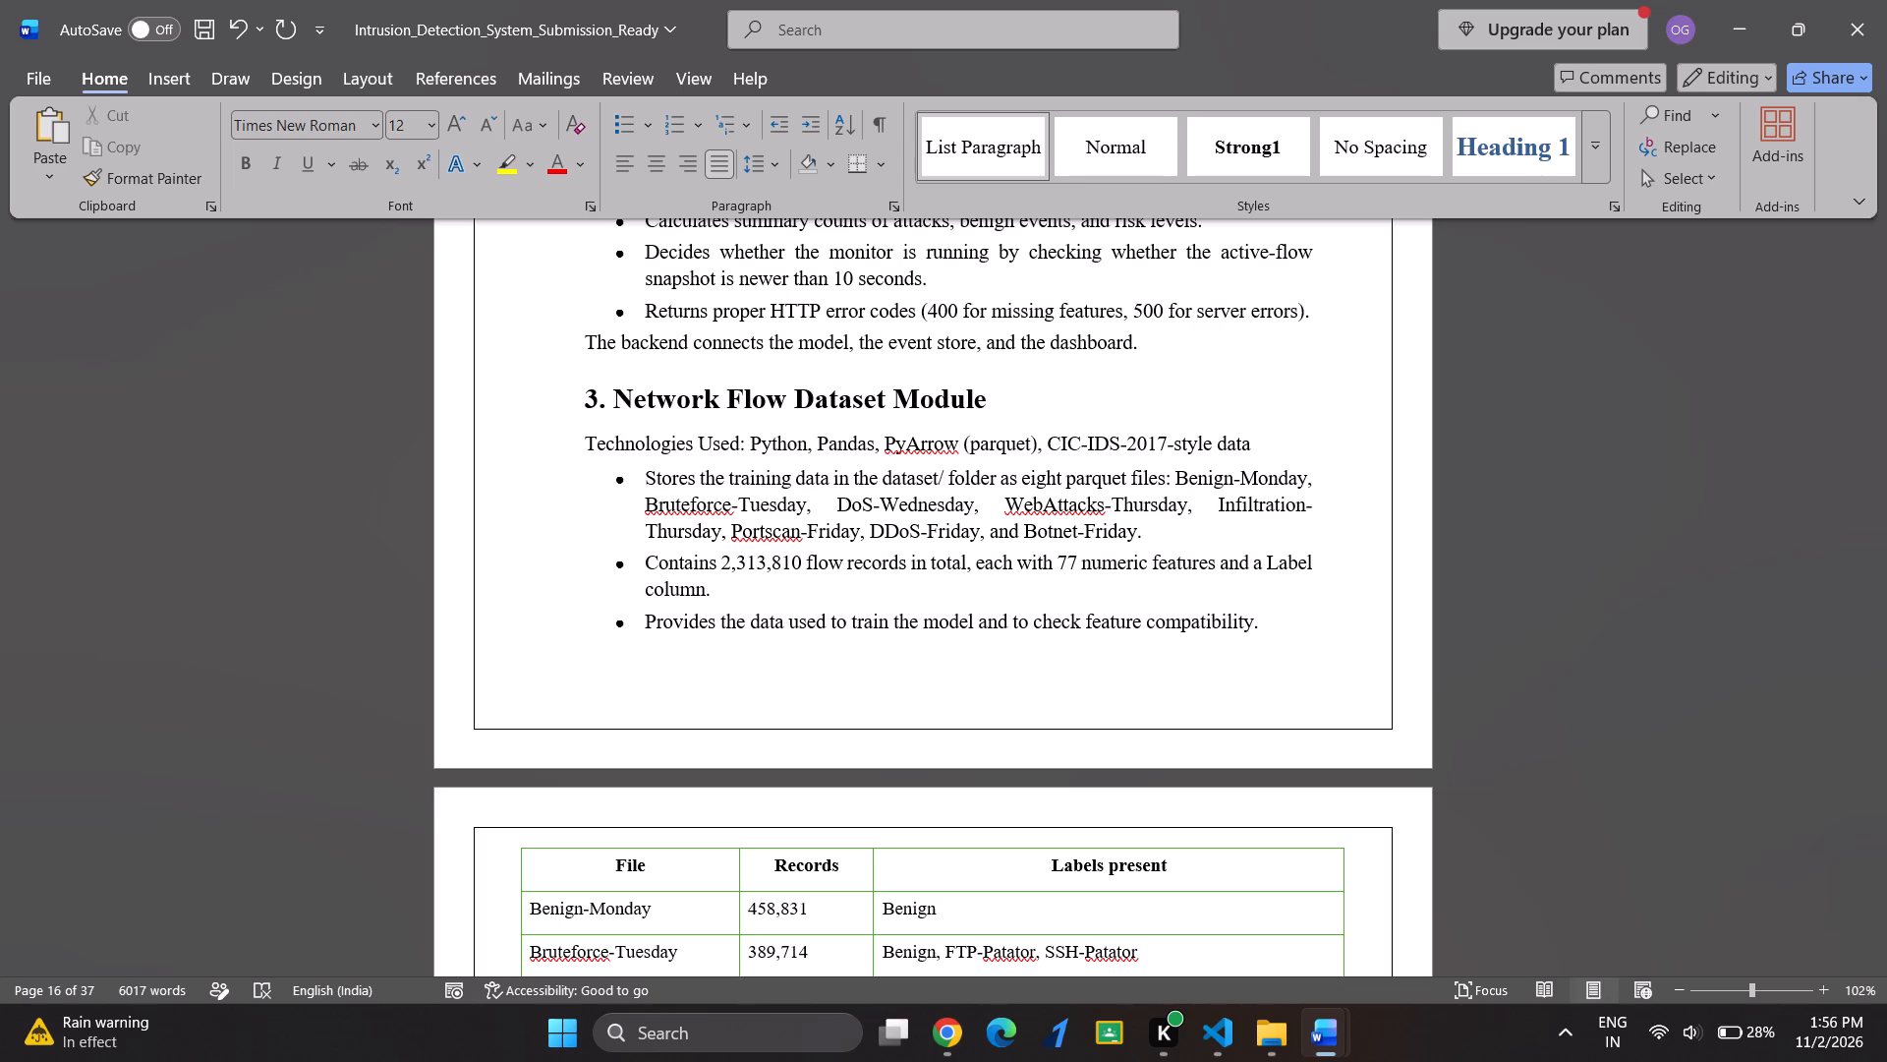
Check the dataset table on its page and review the layout of the following model training and System Flow pages.
{"action": "scroll", "coordinate": [1268, 702], "scroll_direction": "down", "scroll_amount": 2}
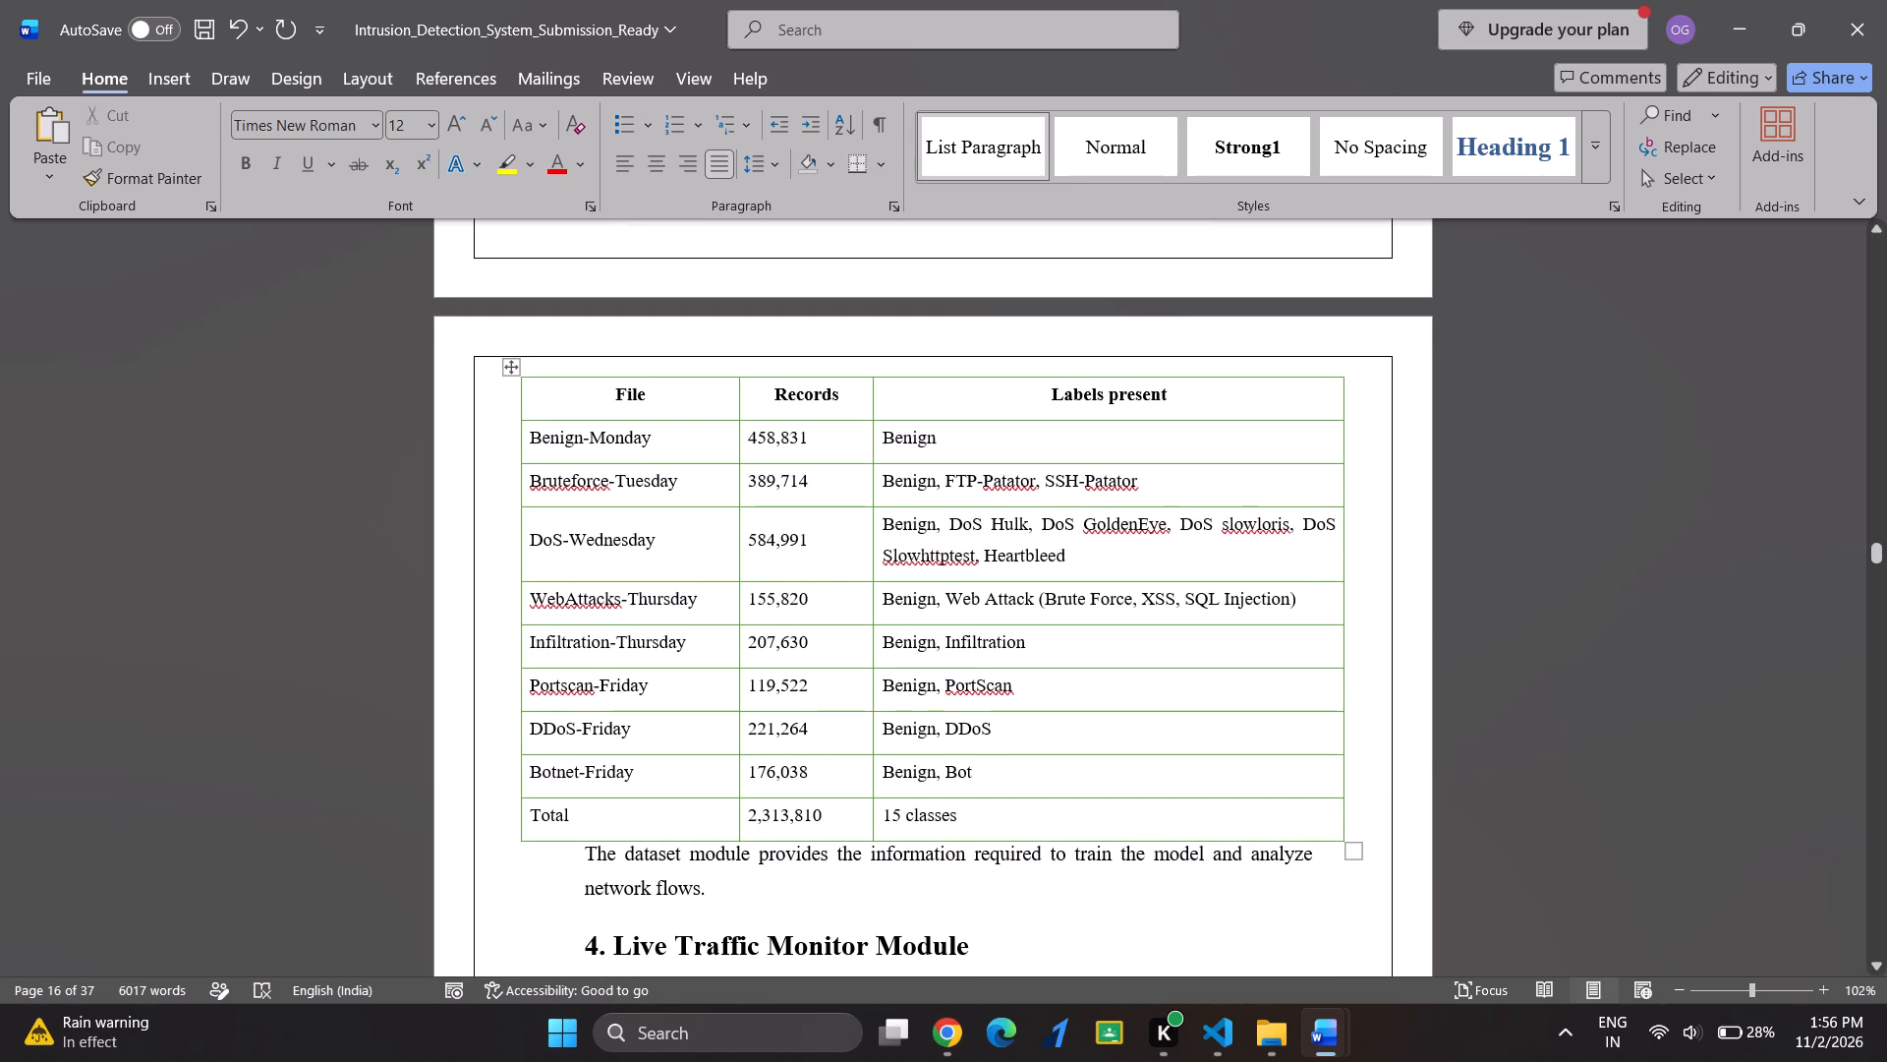
{"action": "scroll", "coordinate": [997, 585], "scroll_direction": "down", "scroll_amount": 1}
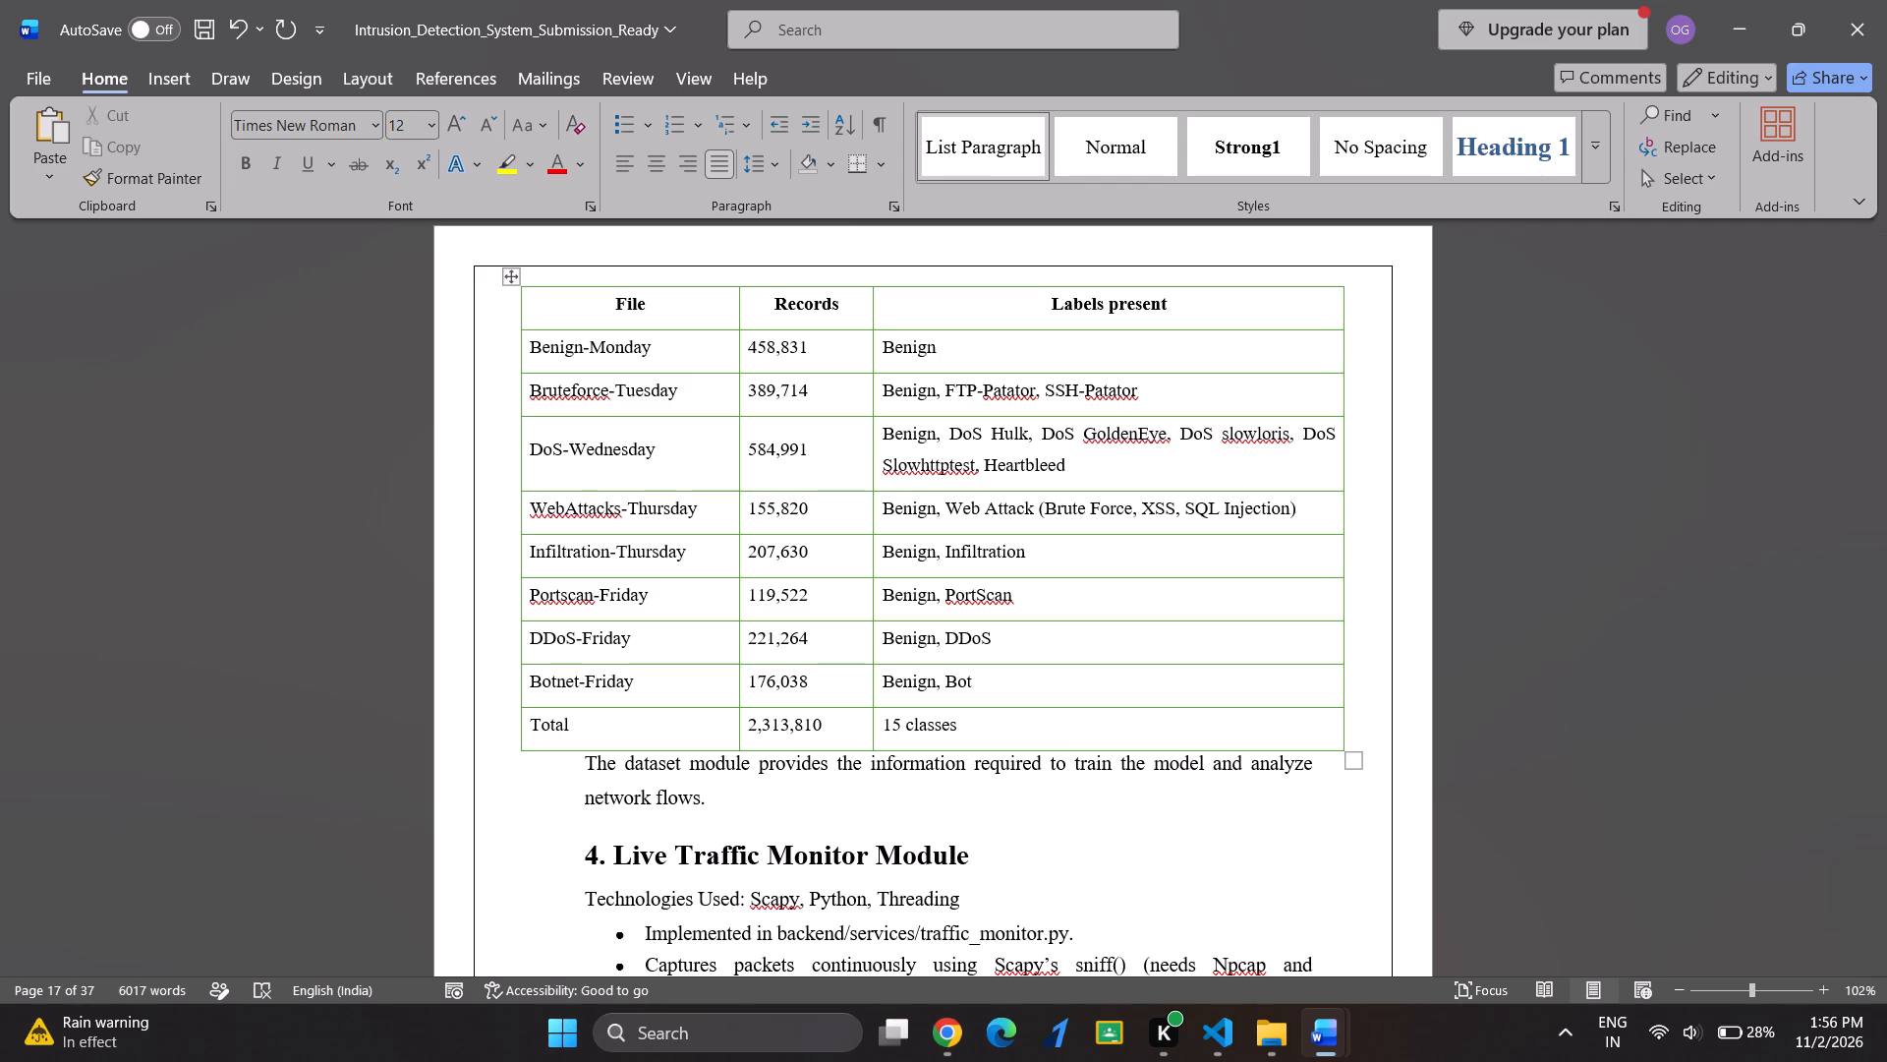
{"action": "left_click", "coordinate": [788, 603]}
{"action": "scroll", "coordinate": [788, 603], "scroll_direction": "down", "scroll_amount": 10}
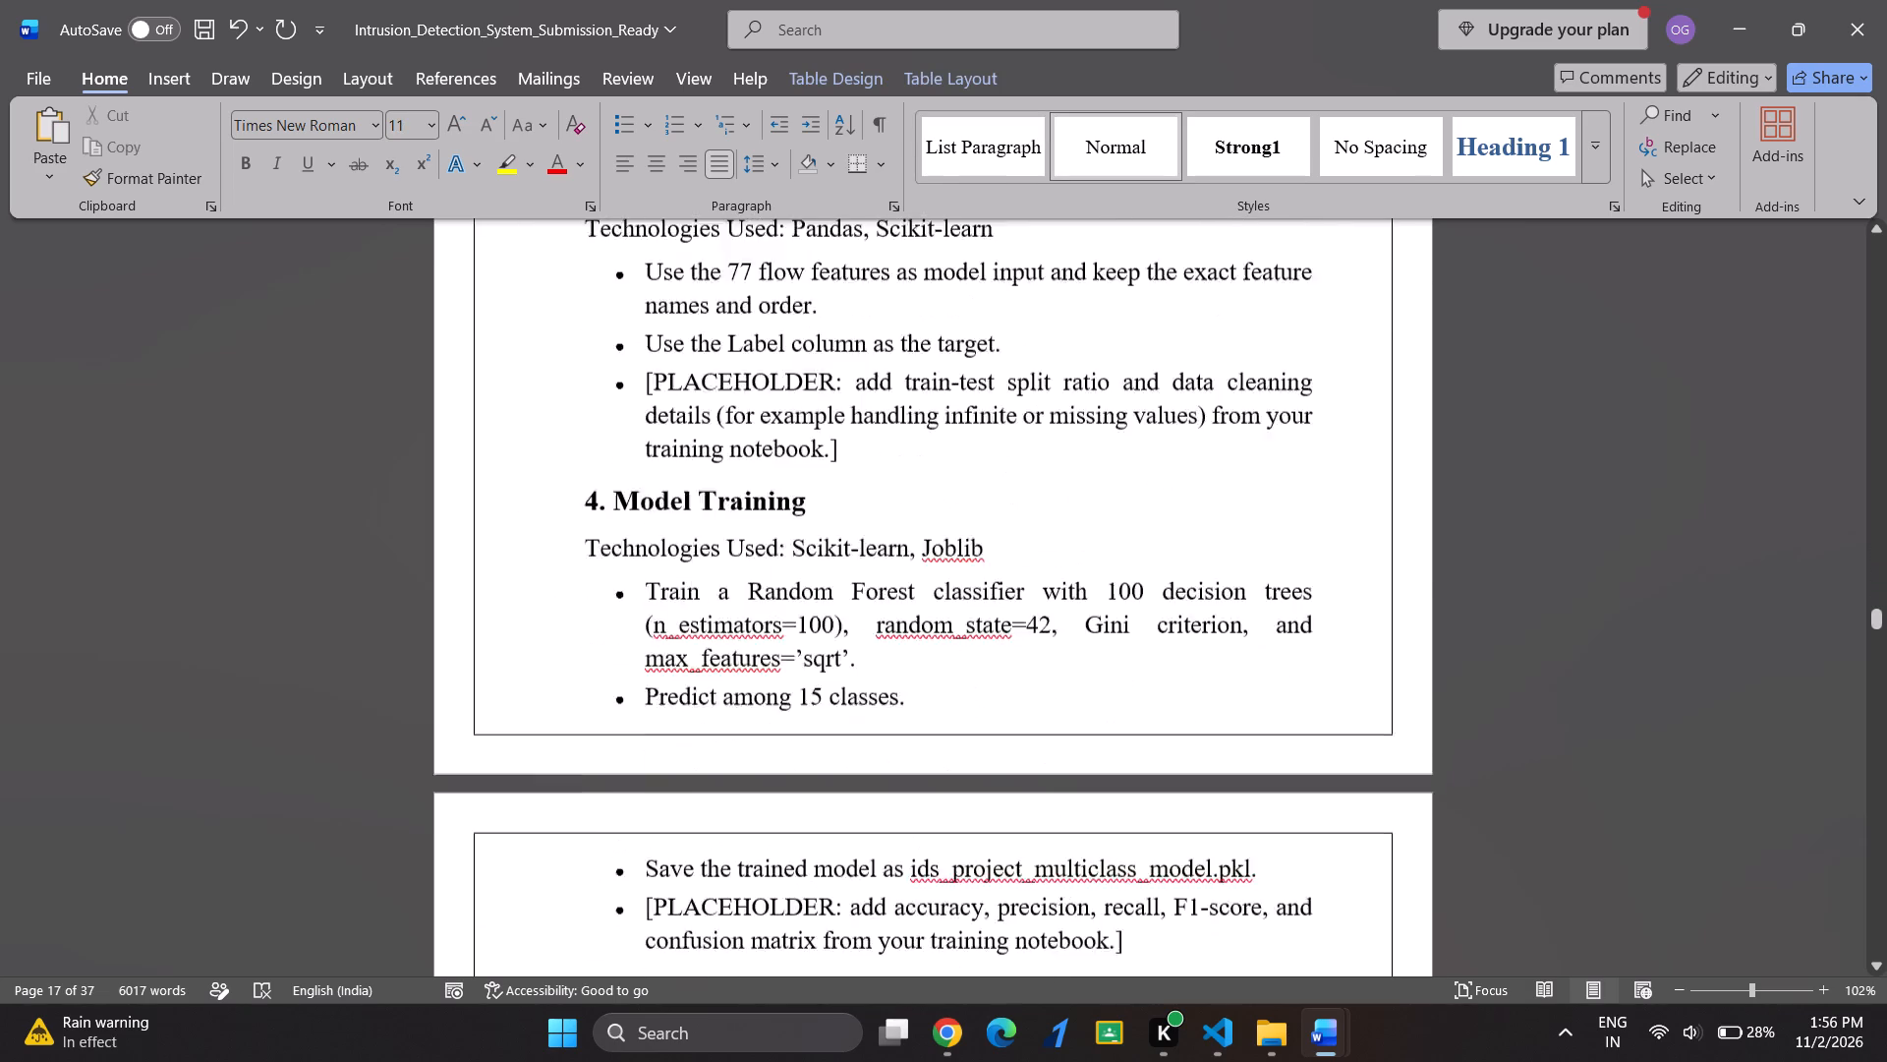
{"action": "scroll", "coordinate": [788, 603], "scroll_direction": "down", "scroll_amount": 6}
{"action": "scroll", "coordinate": [788, 603], "scroll_direction": "up", "scroll_amount": 3}
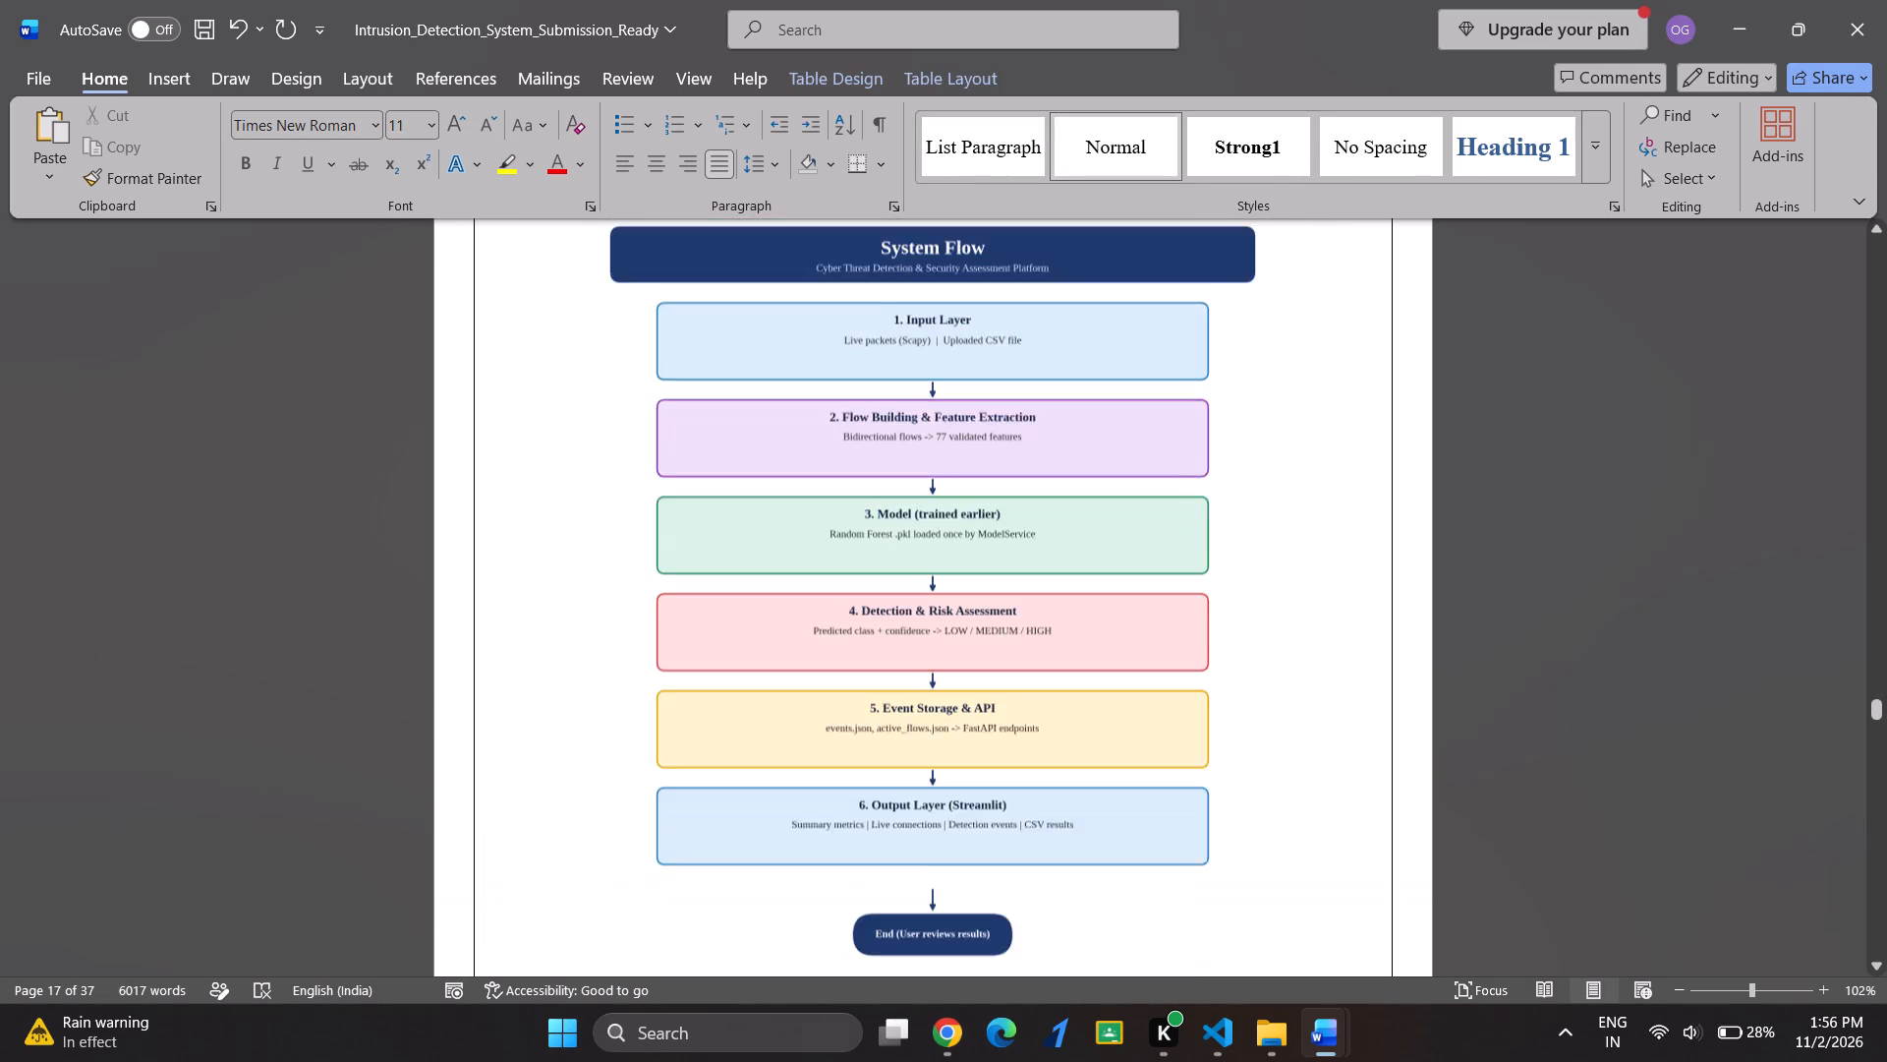
{"action": "scroll", "coordinate": [788, 603], "scroll_direction": "up", "scroll_amount": 8}
{"action": "scroll", "coordinate": [788, 603], "scroll_direction": "down", "scroll_amount": 2}
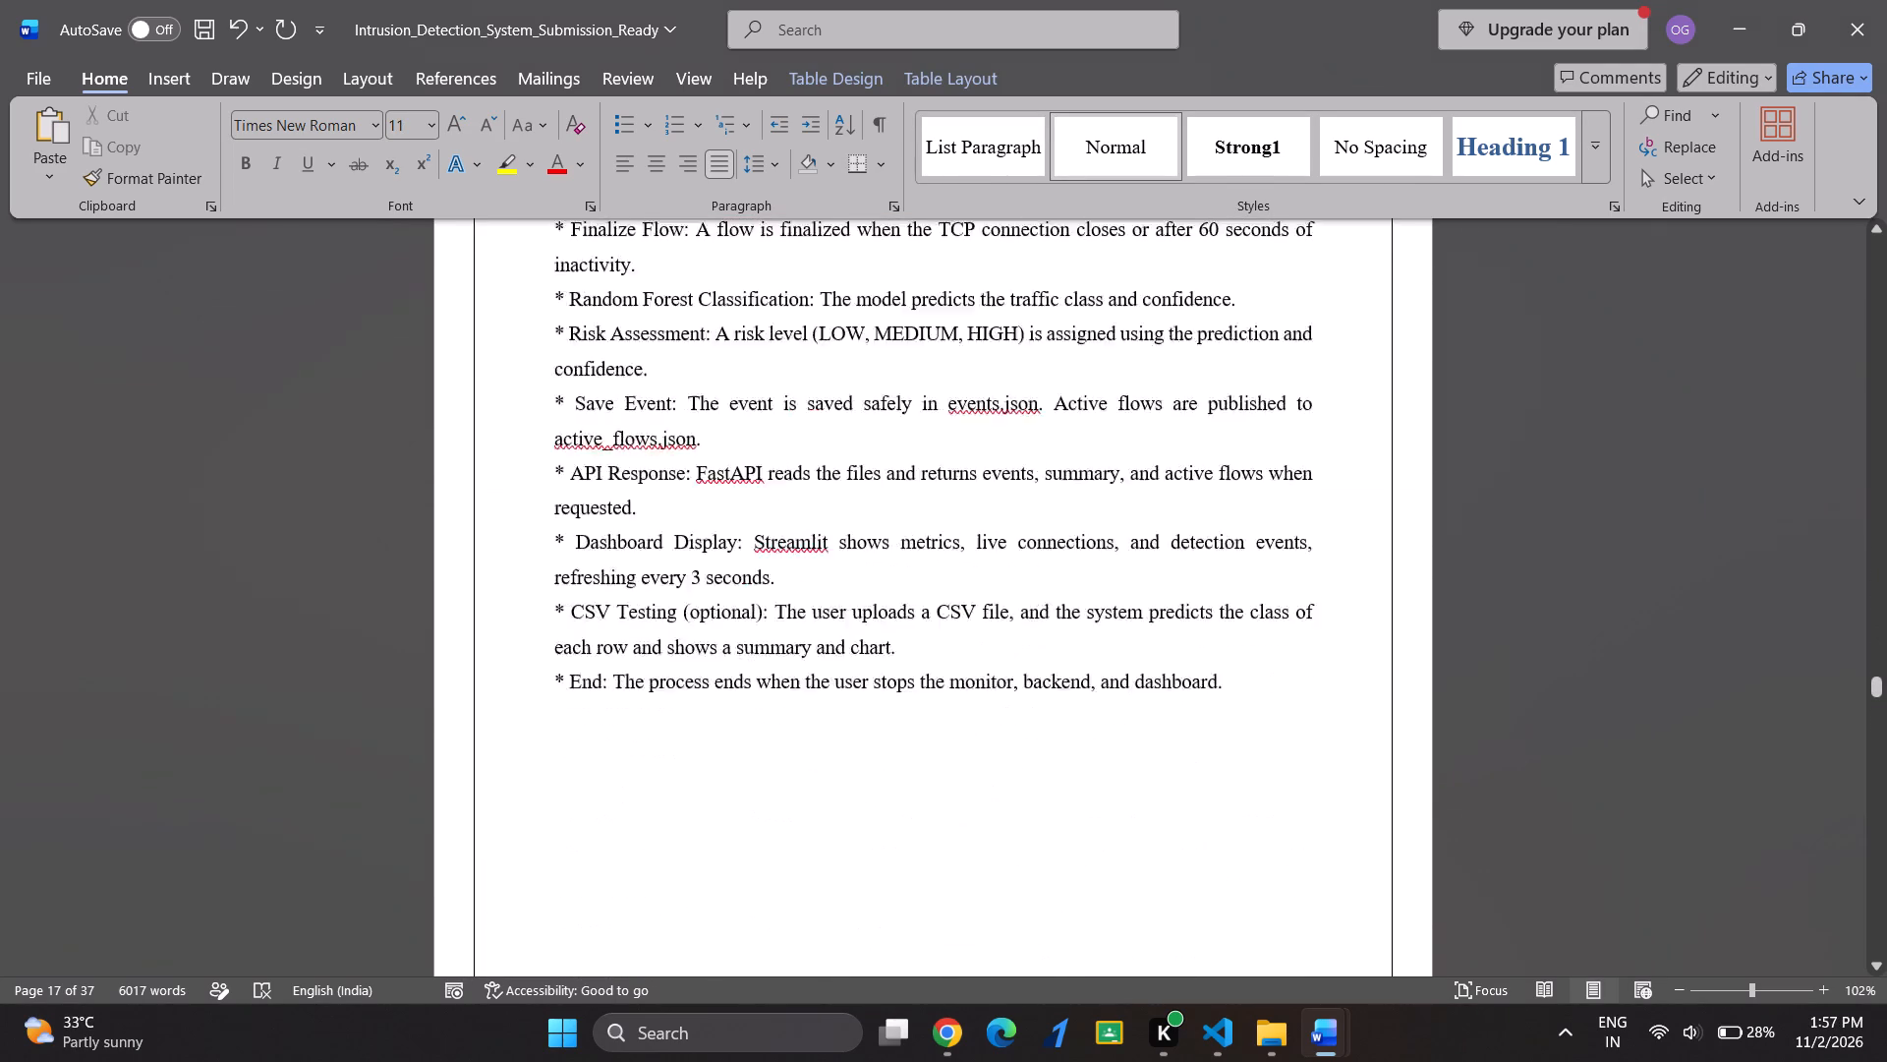
Review the page layout from the System Flow steps back through the architecture modules to the Objectives diagram.
{"action": "scroll", "coordinate": [788, 603], "scroll_direction": "down", "scroll_amount": 1}
{"action": "scroll", "coordinate": [788, 603], "scroll_direction": "up", "scroll_amount": 20}
{"action": "scroll", "coordinate": [788, 603], "scroll_direction": "up", "scroll_amount": 3}
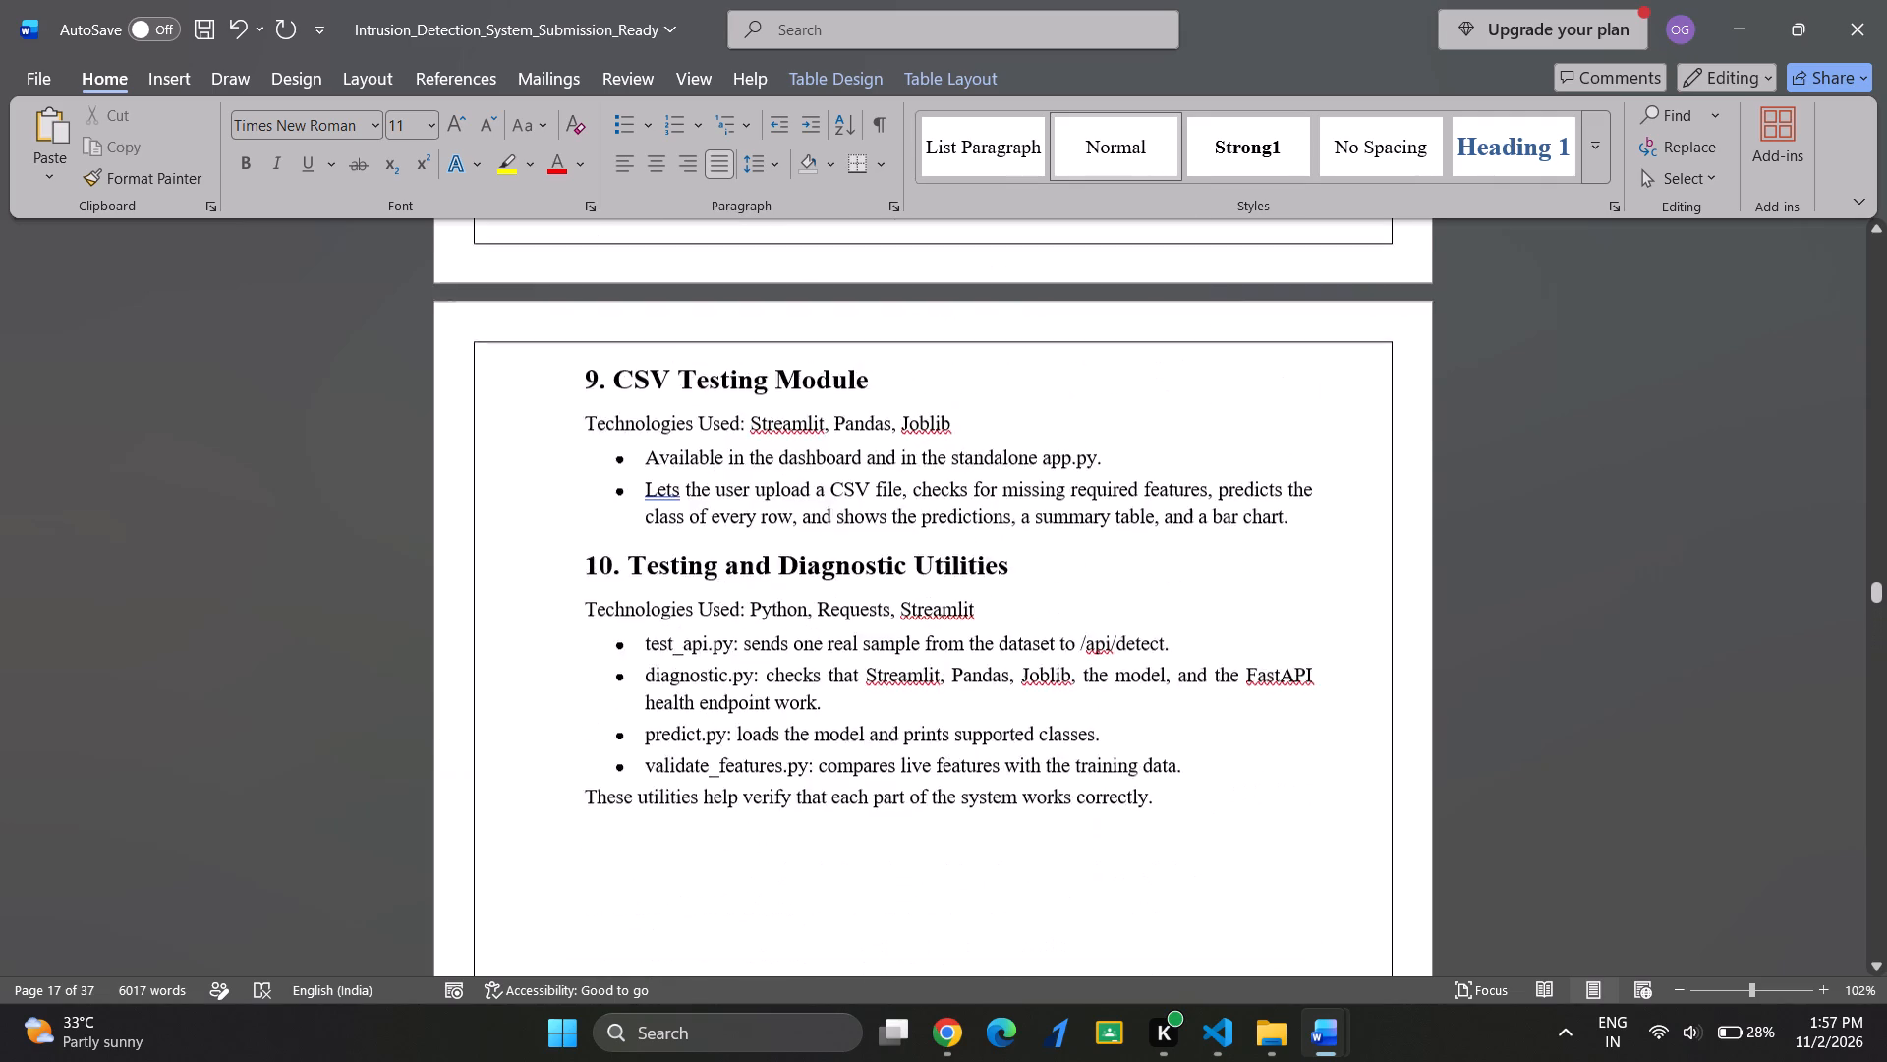
{"action": "scroll", "coordinate": [788, 603], "scroll_direction": "up", "scroll_amount": 10}
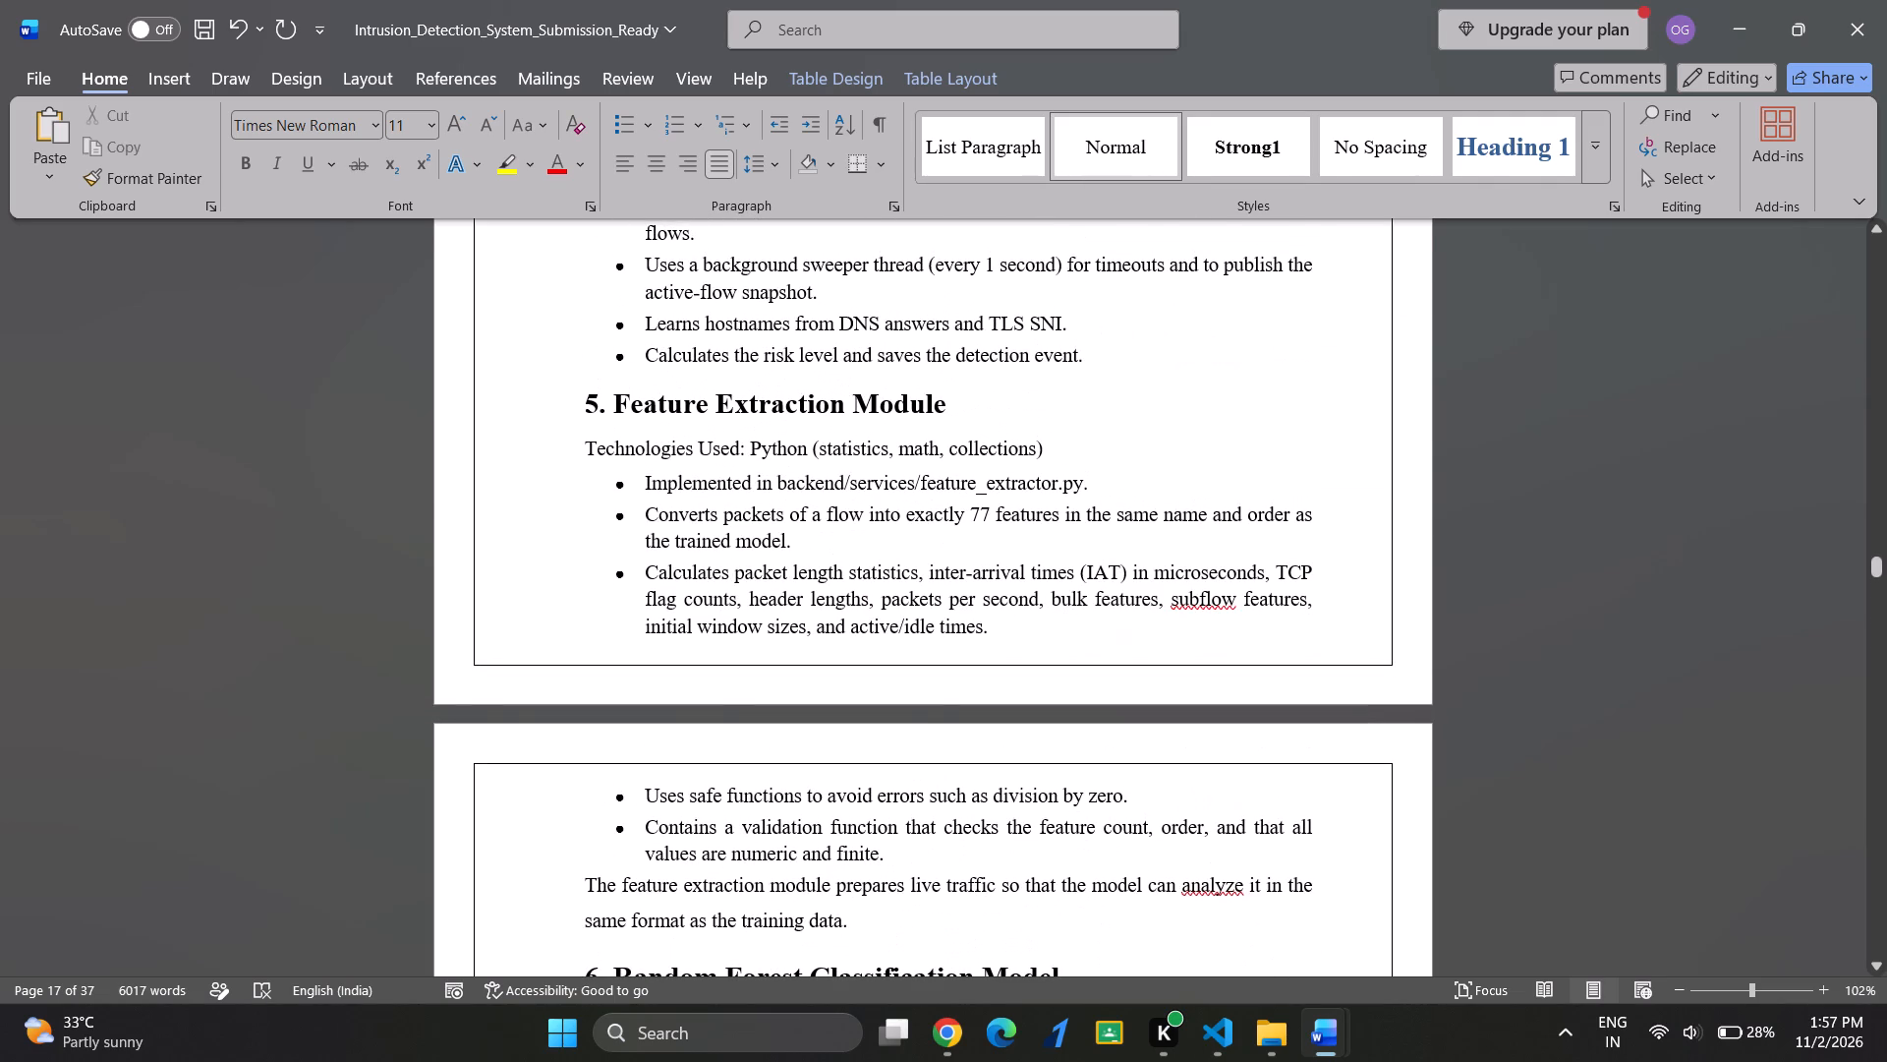
{"action": "scroll", "coordinate": [733, 513], "scroll_direction": "up", "scroll_amount": 10}
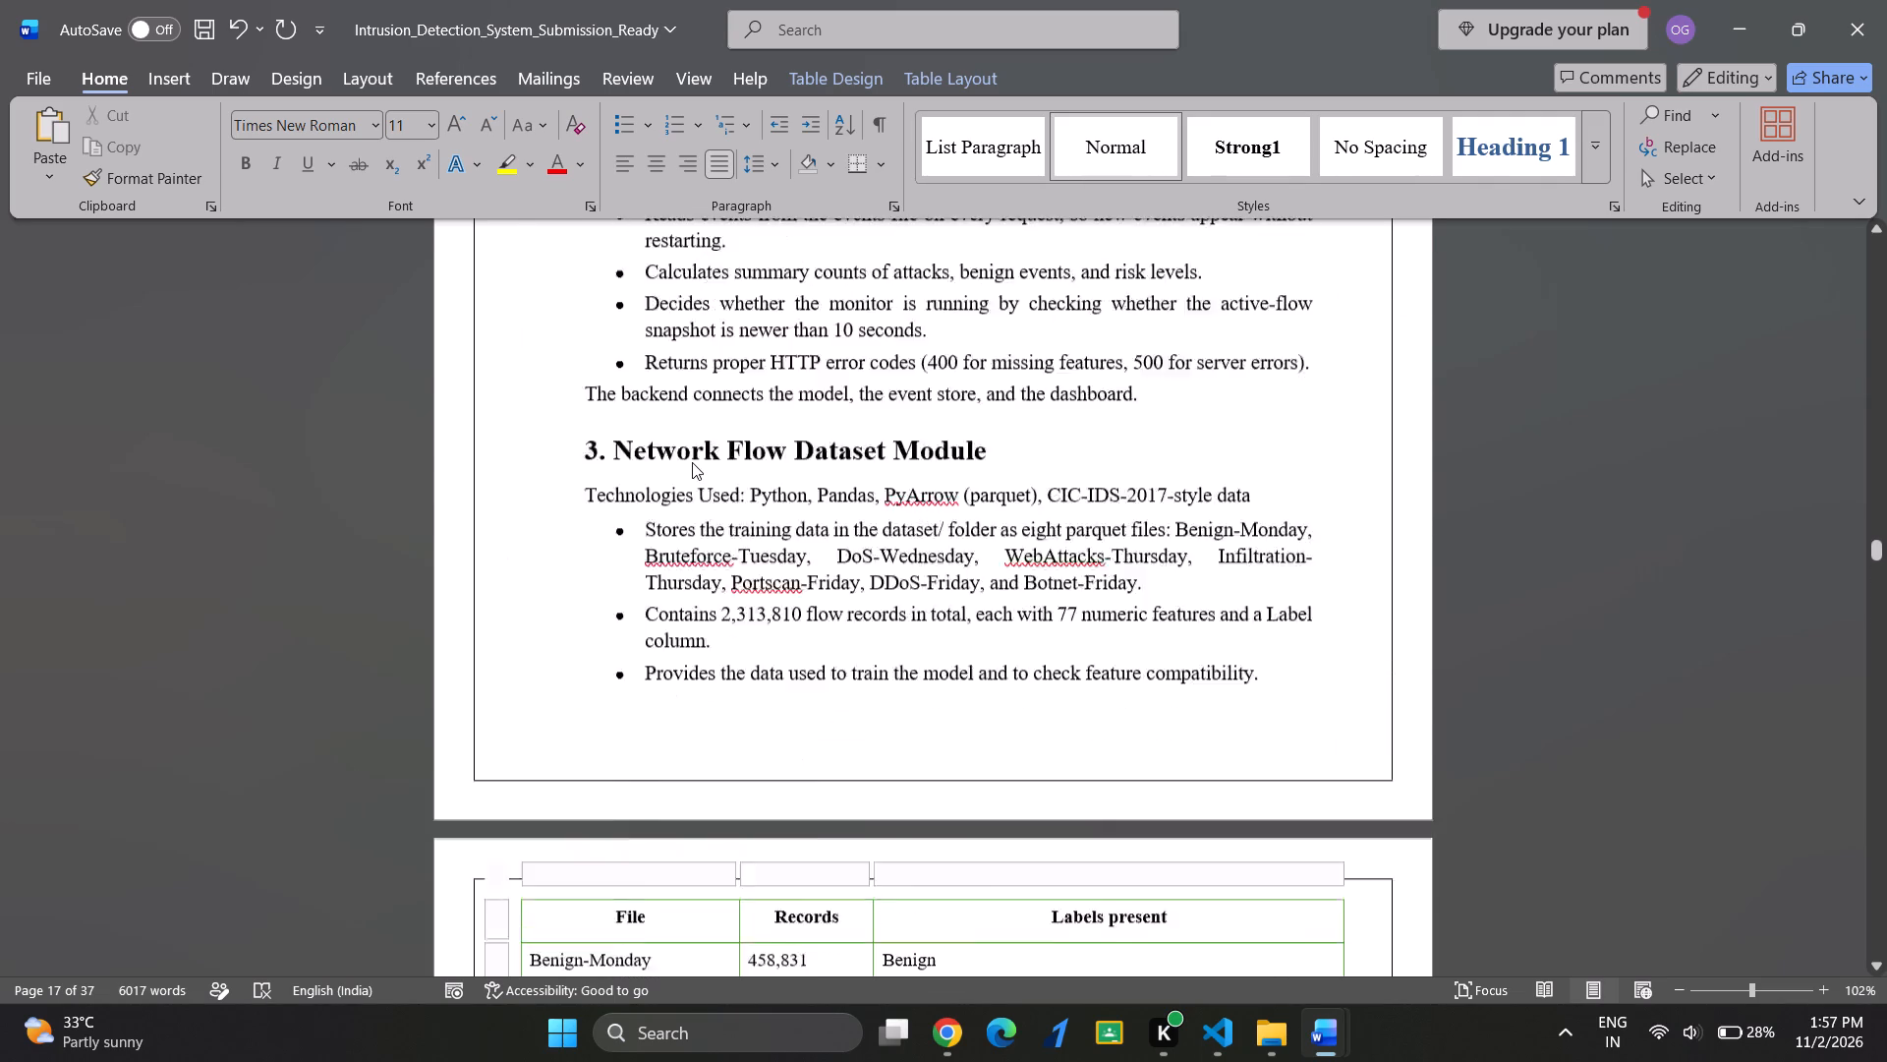
{"action": "scroll", "coordinate": [692, 462], "scroll_direction": "up", "scroll_amount": 16}
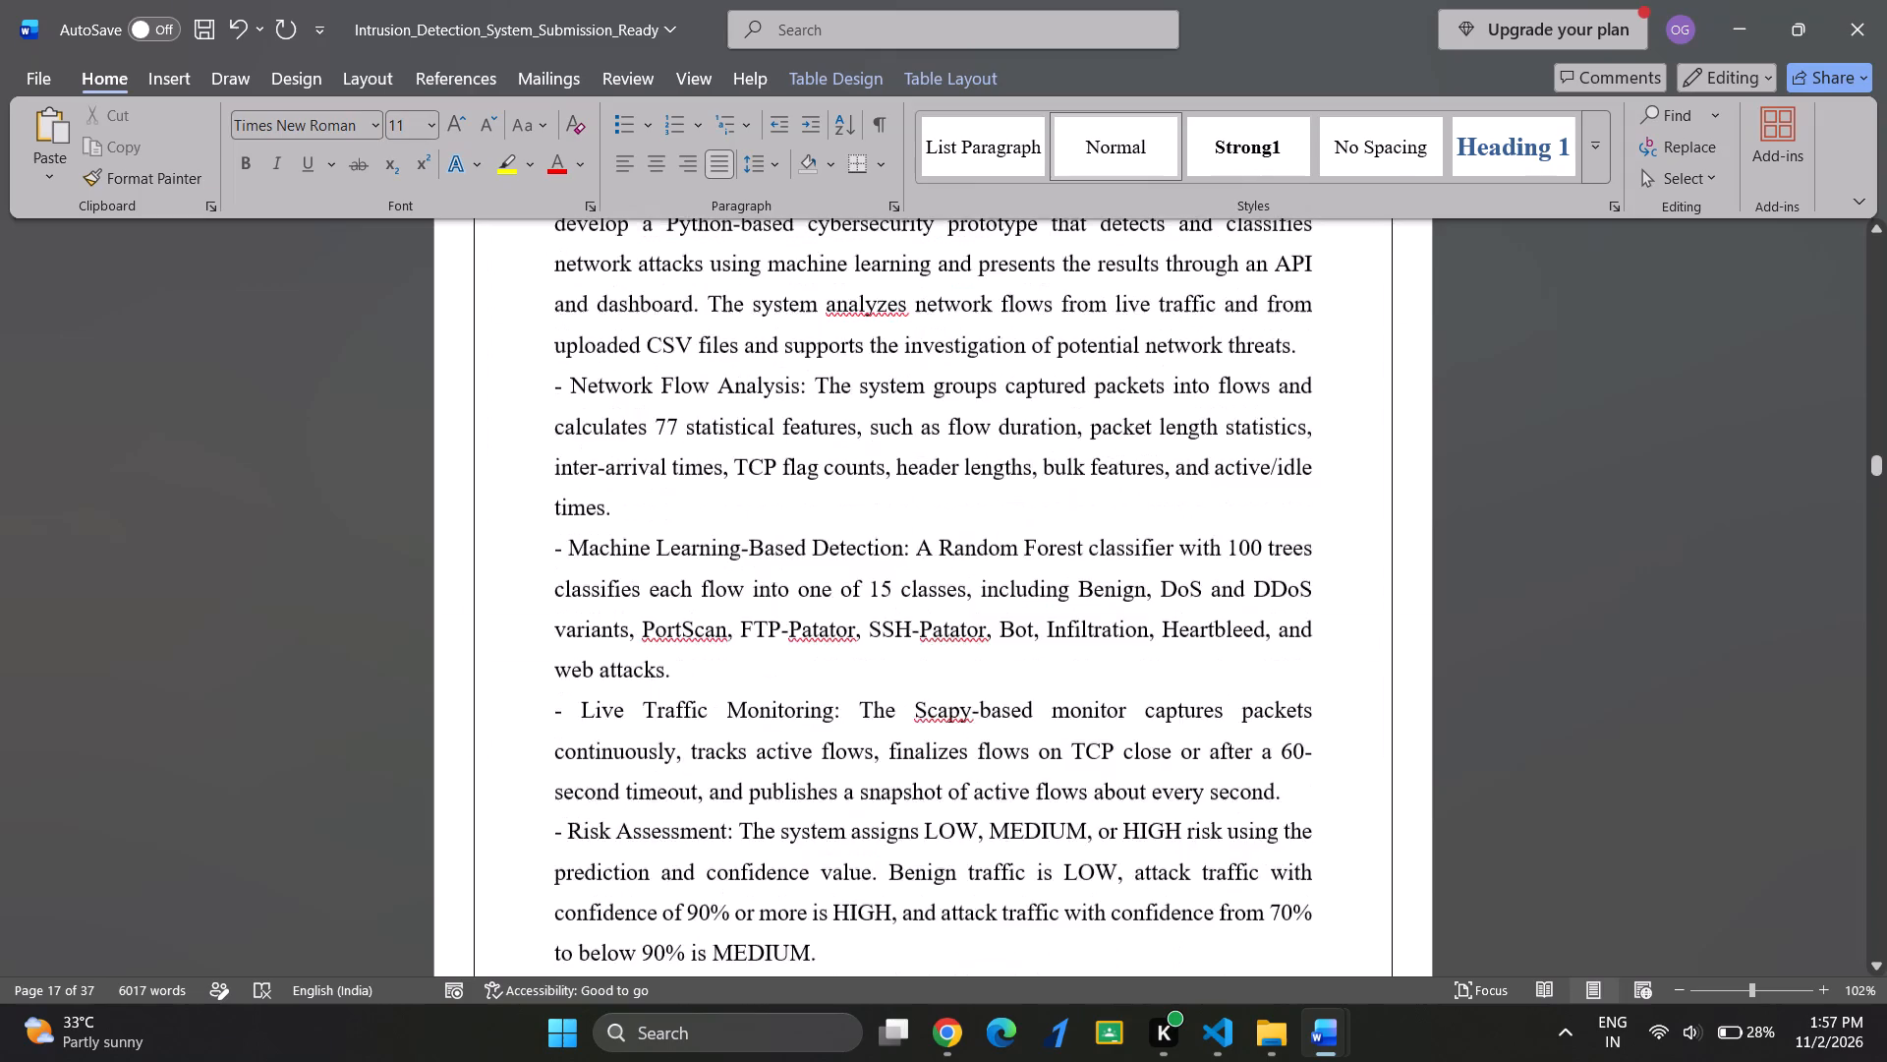
{"action": "scroll", "coordinate": [692, 462], "scroll_direction": "up", "scroll_amount": 10}
{"action": "left_click", "coordinate": [788, 566]}
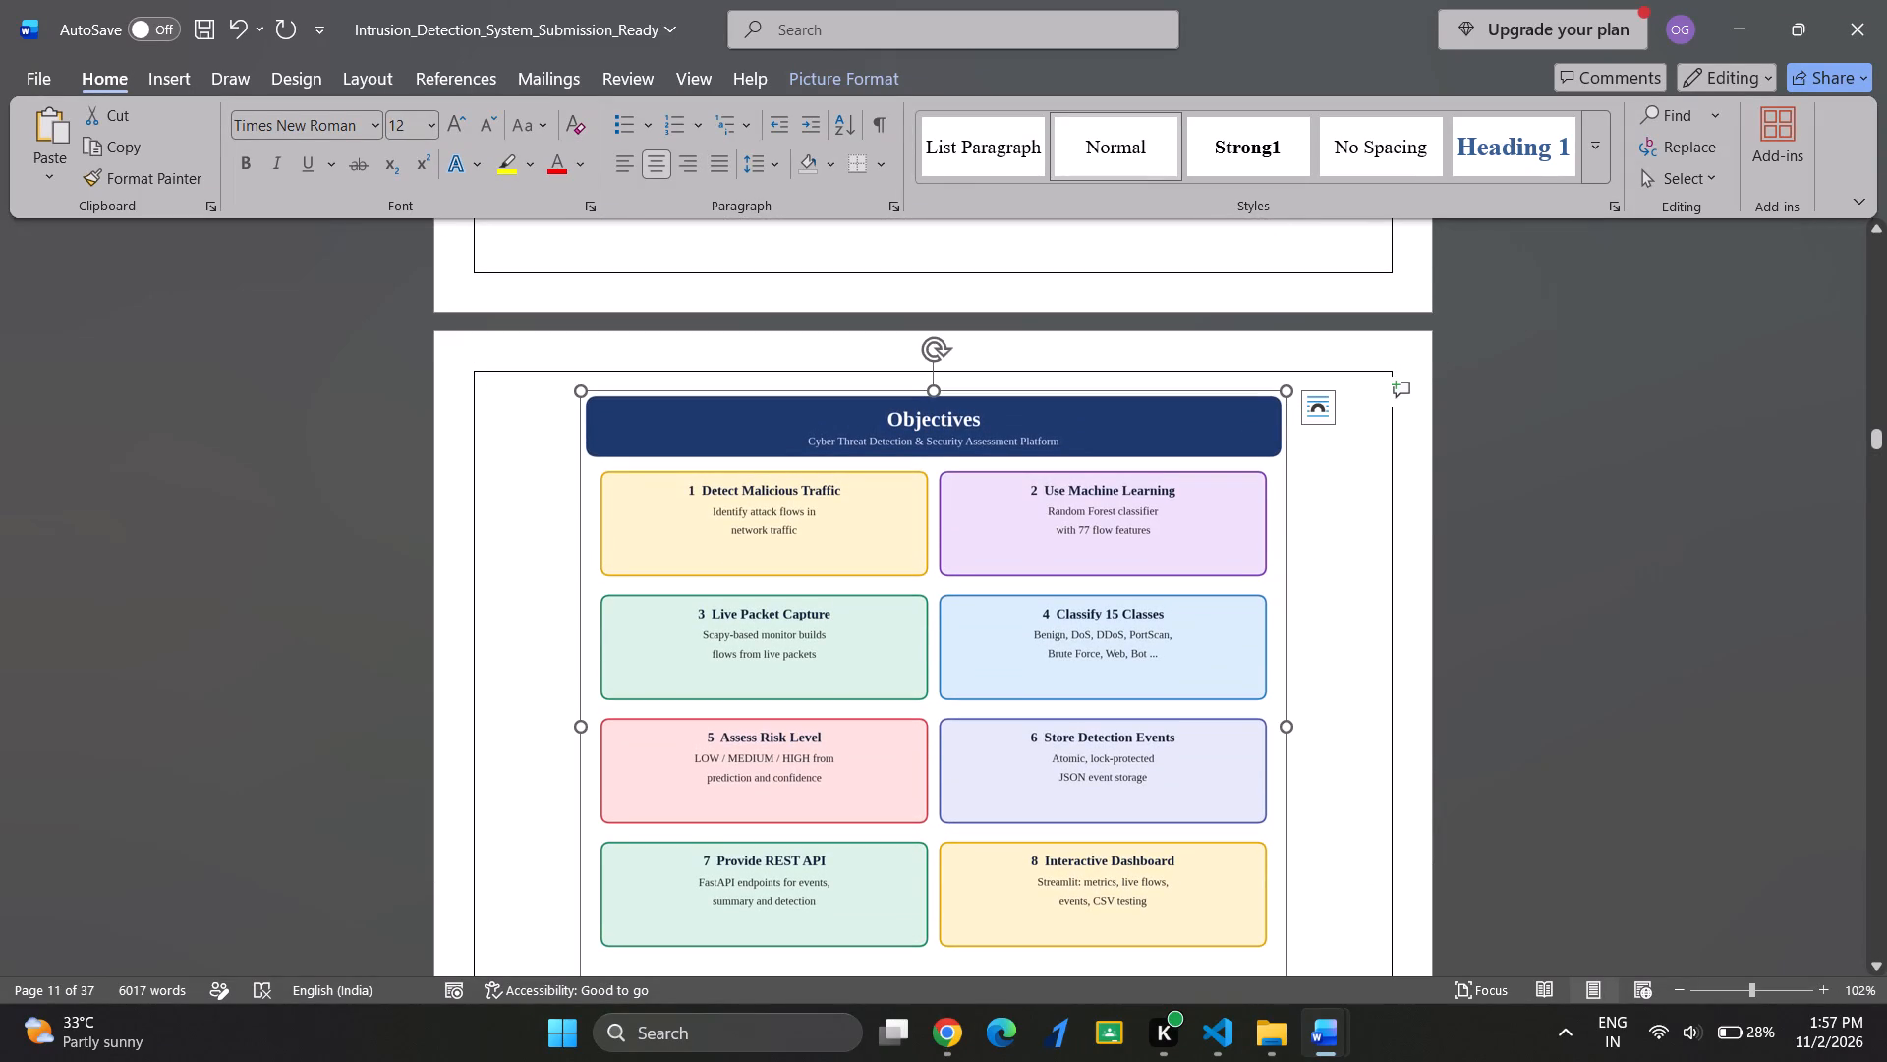
{"action": "left_click", "coordinate": [1365, 600]}
Reduce the "LITERATURE SURVEY" heading to font size 16.
{"action": "scroll", "coordinate": [1365, 600], "scroll_direction": "down", "scroll_amount": 6}
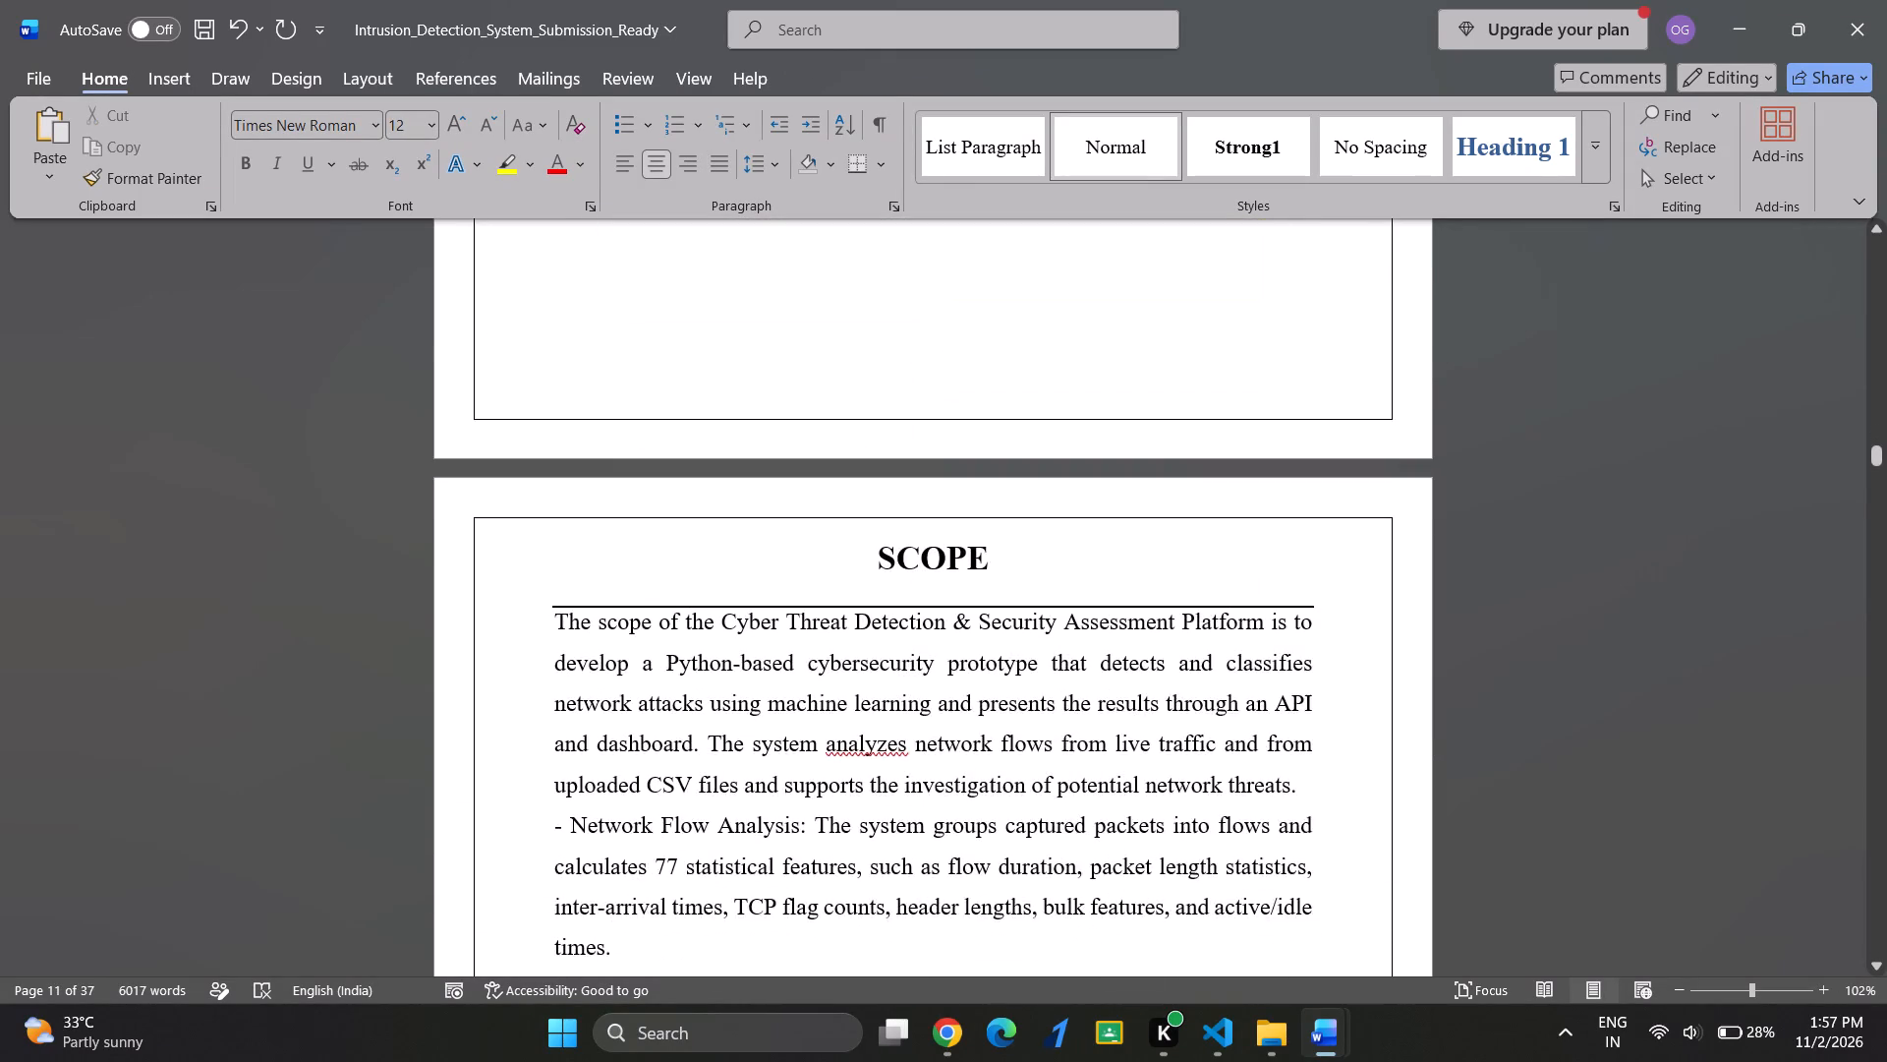
{"action": "scroll", "coordinate": [1365, 600], "scroll_direction": "down", "scroll_amount": 6}
{"action": "scroll", "coordinate": [1365, 600], "scroll_direction": "left", "scroll_amount": 1}
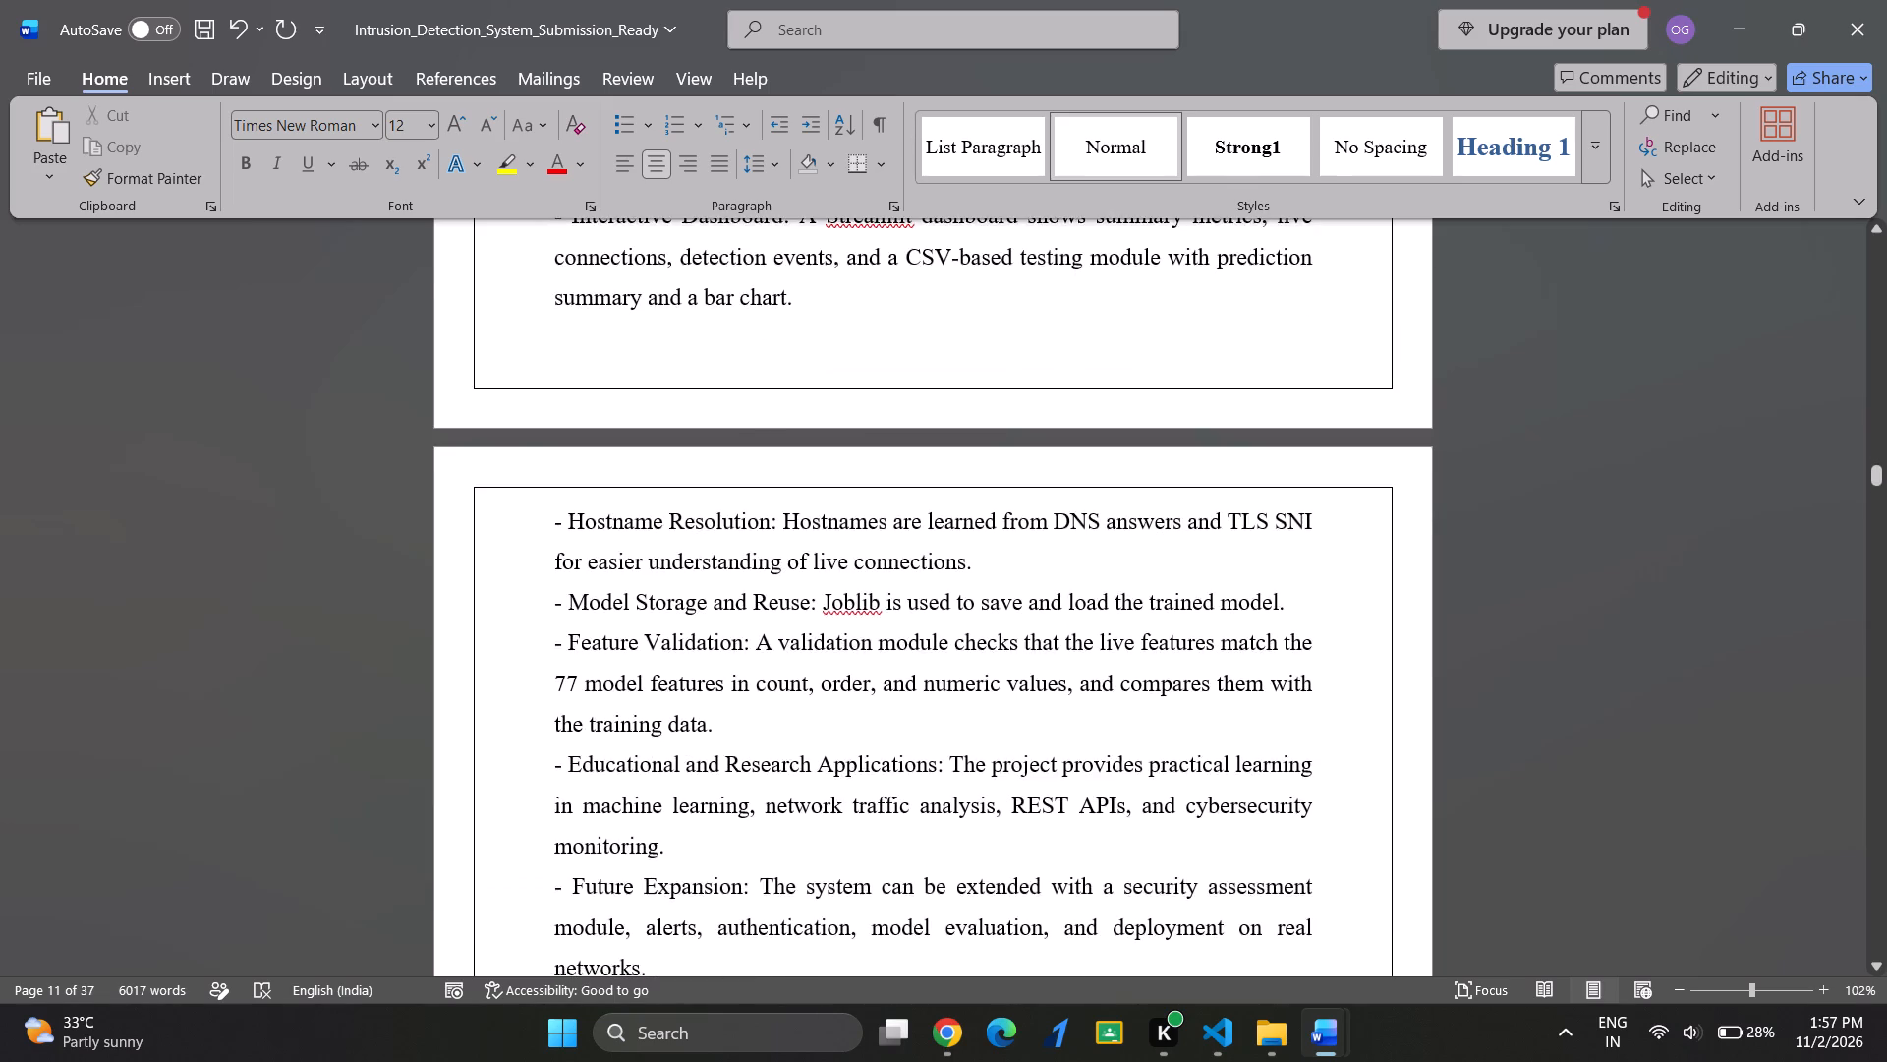
{"action": "scroll", "coordinate": [1365, 600], "scroll_direction": "left", "scroll_amount": 1}
{"action": "scroll", "coordinate": [1365, 600], "scroll_direction": "down", "scroll_amount": 4}
{"action": "scroll", "coordinate": [1365, 600], "scroll_direction": "up", "scroll_amount": 1}
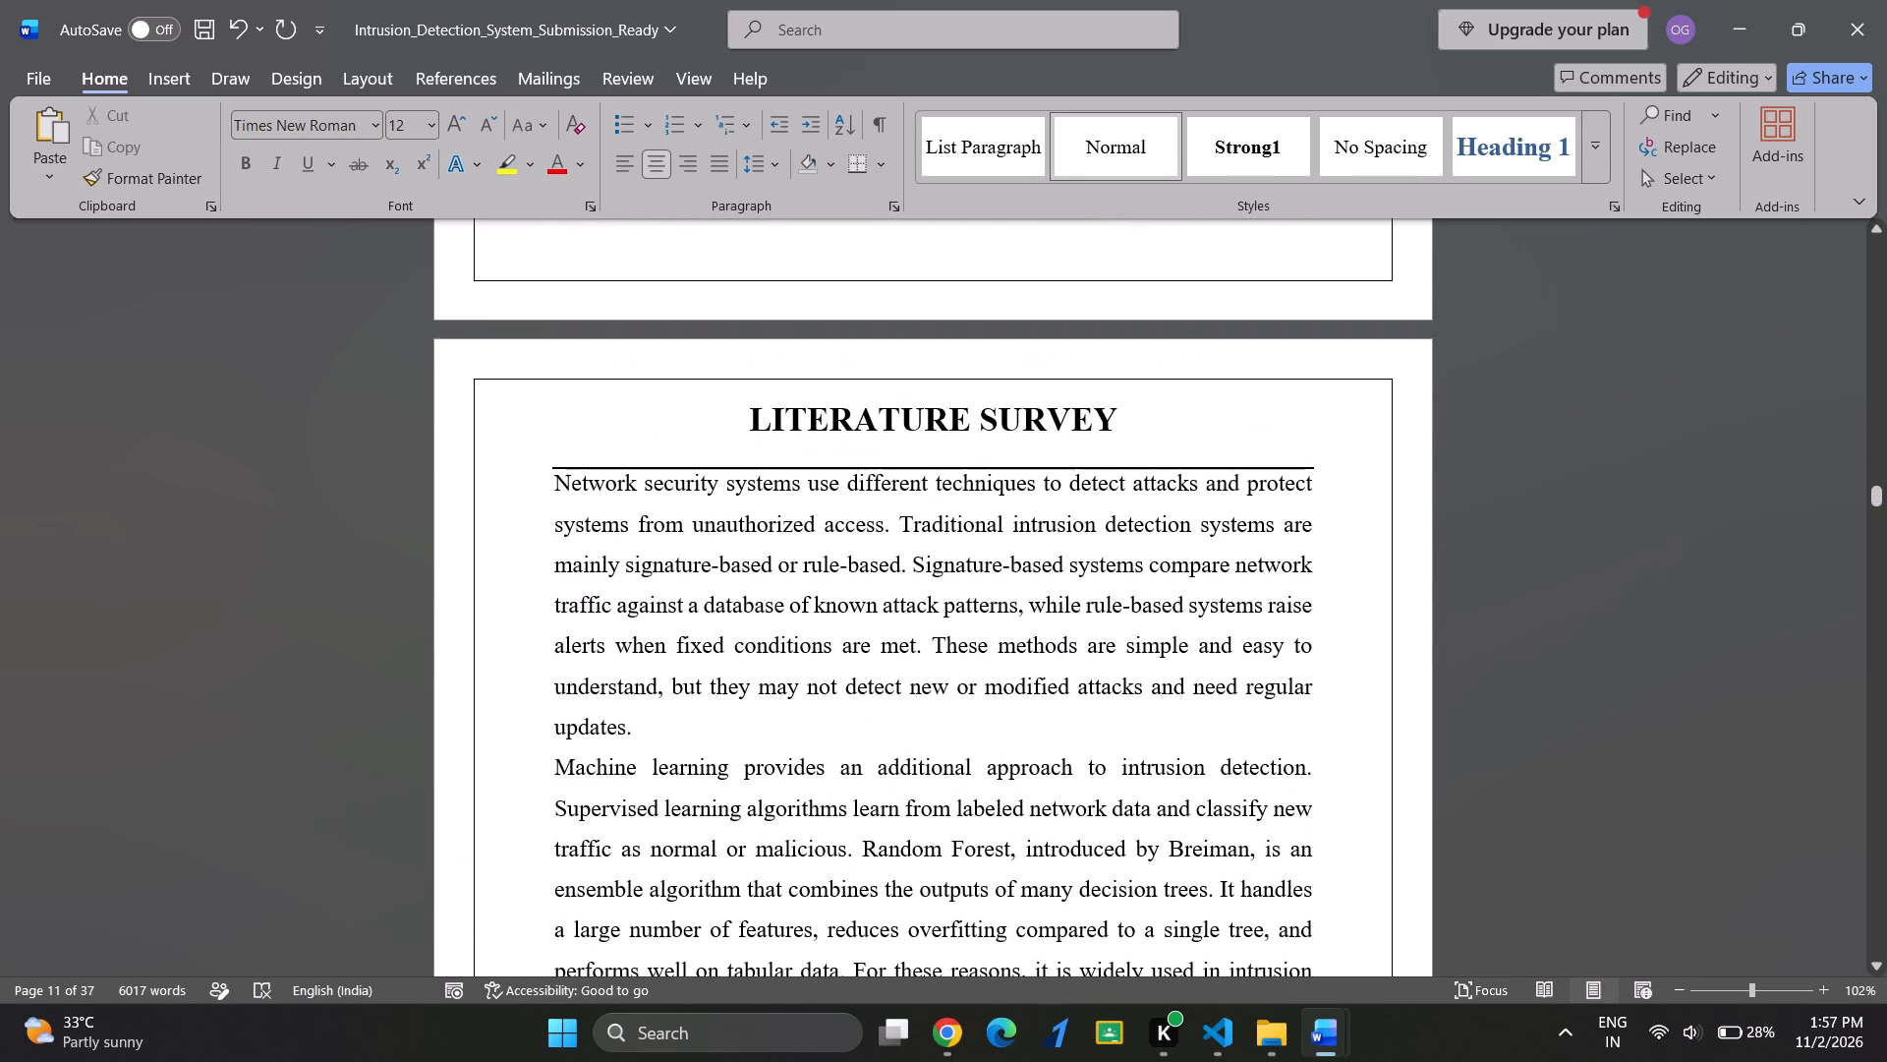
{"action": "left_click", "coordinate": [1153, 462]}
{"action": "left_click_drag", "start_coordinate": [1153, 436], "coordinate": [828, 441]}
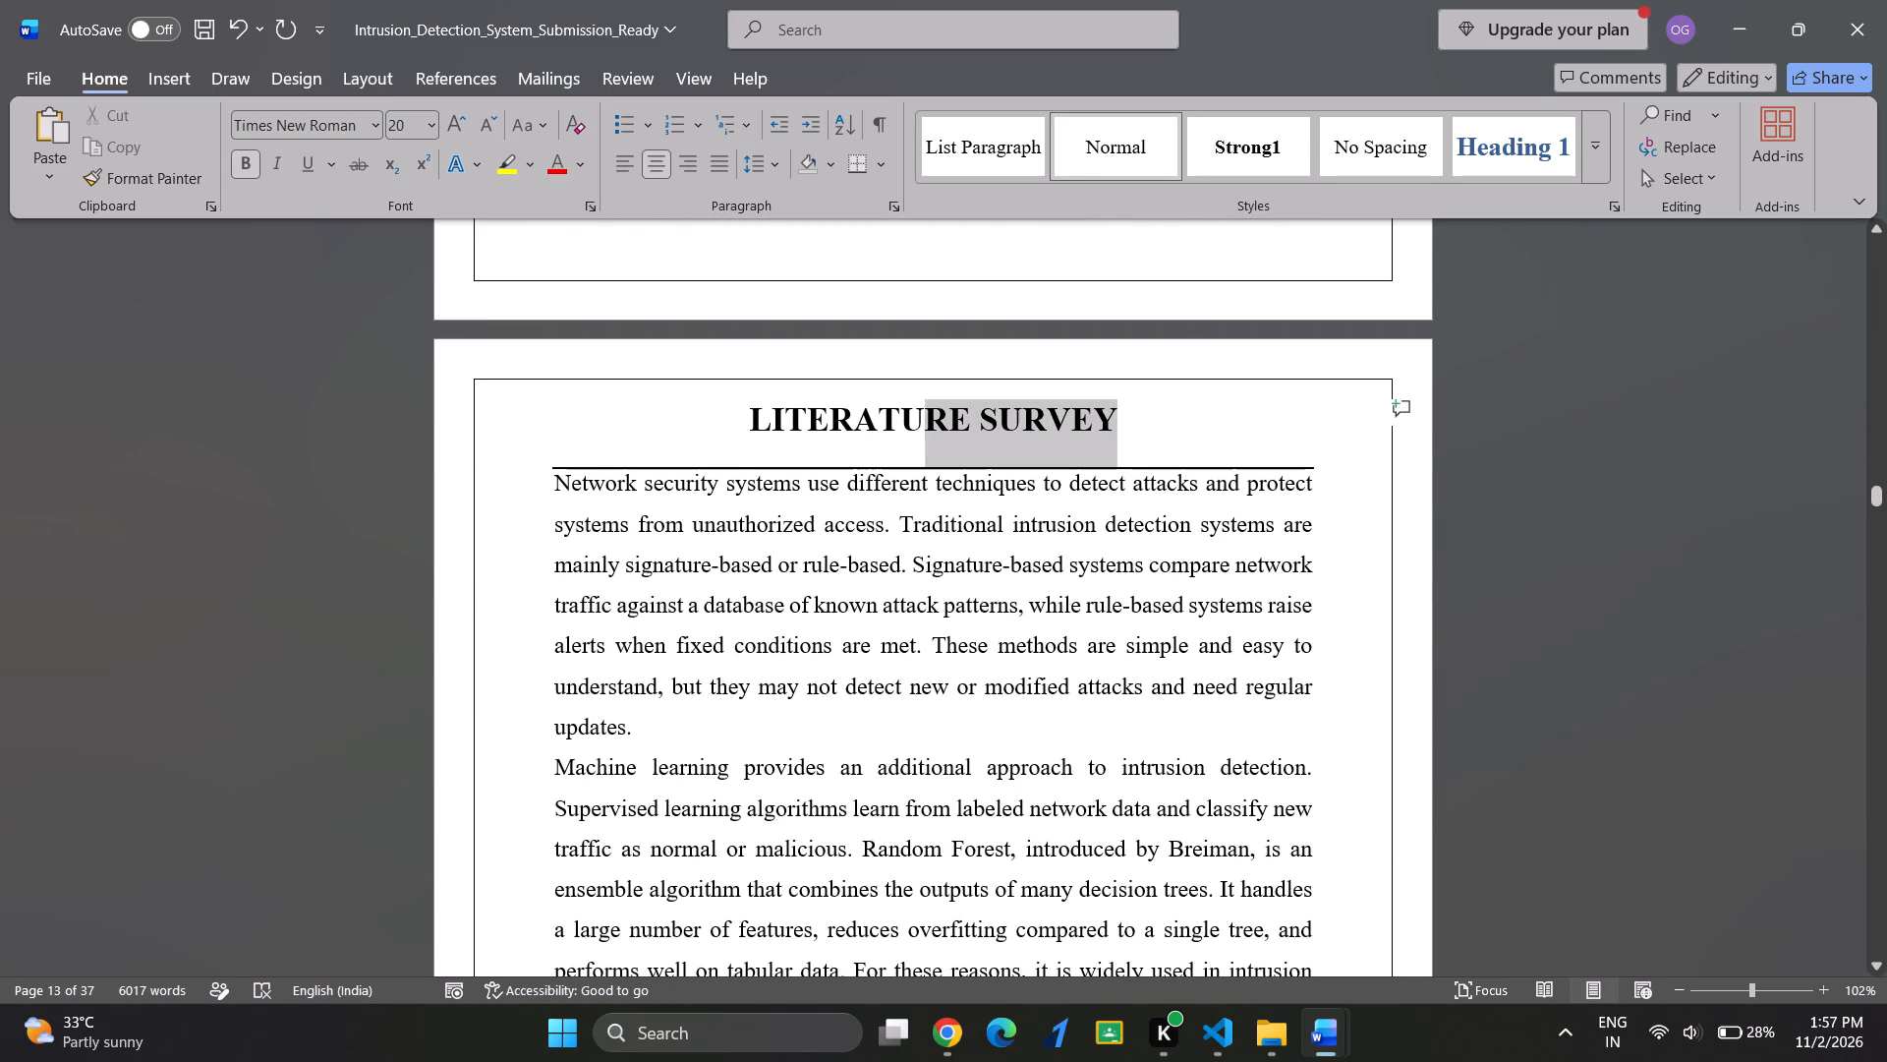
{"action": "left_click_drag", "start_coordinate": [828, 441], "coordinate": [772, 436]}
{"action": "double_click", "coordinate": [478, 123]}
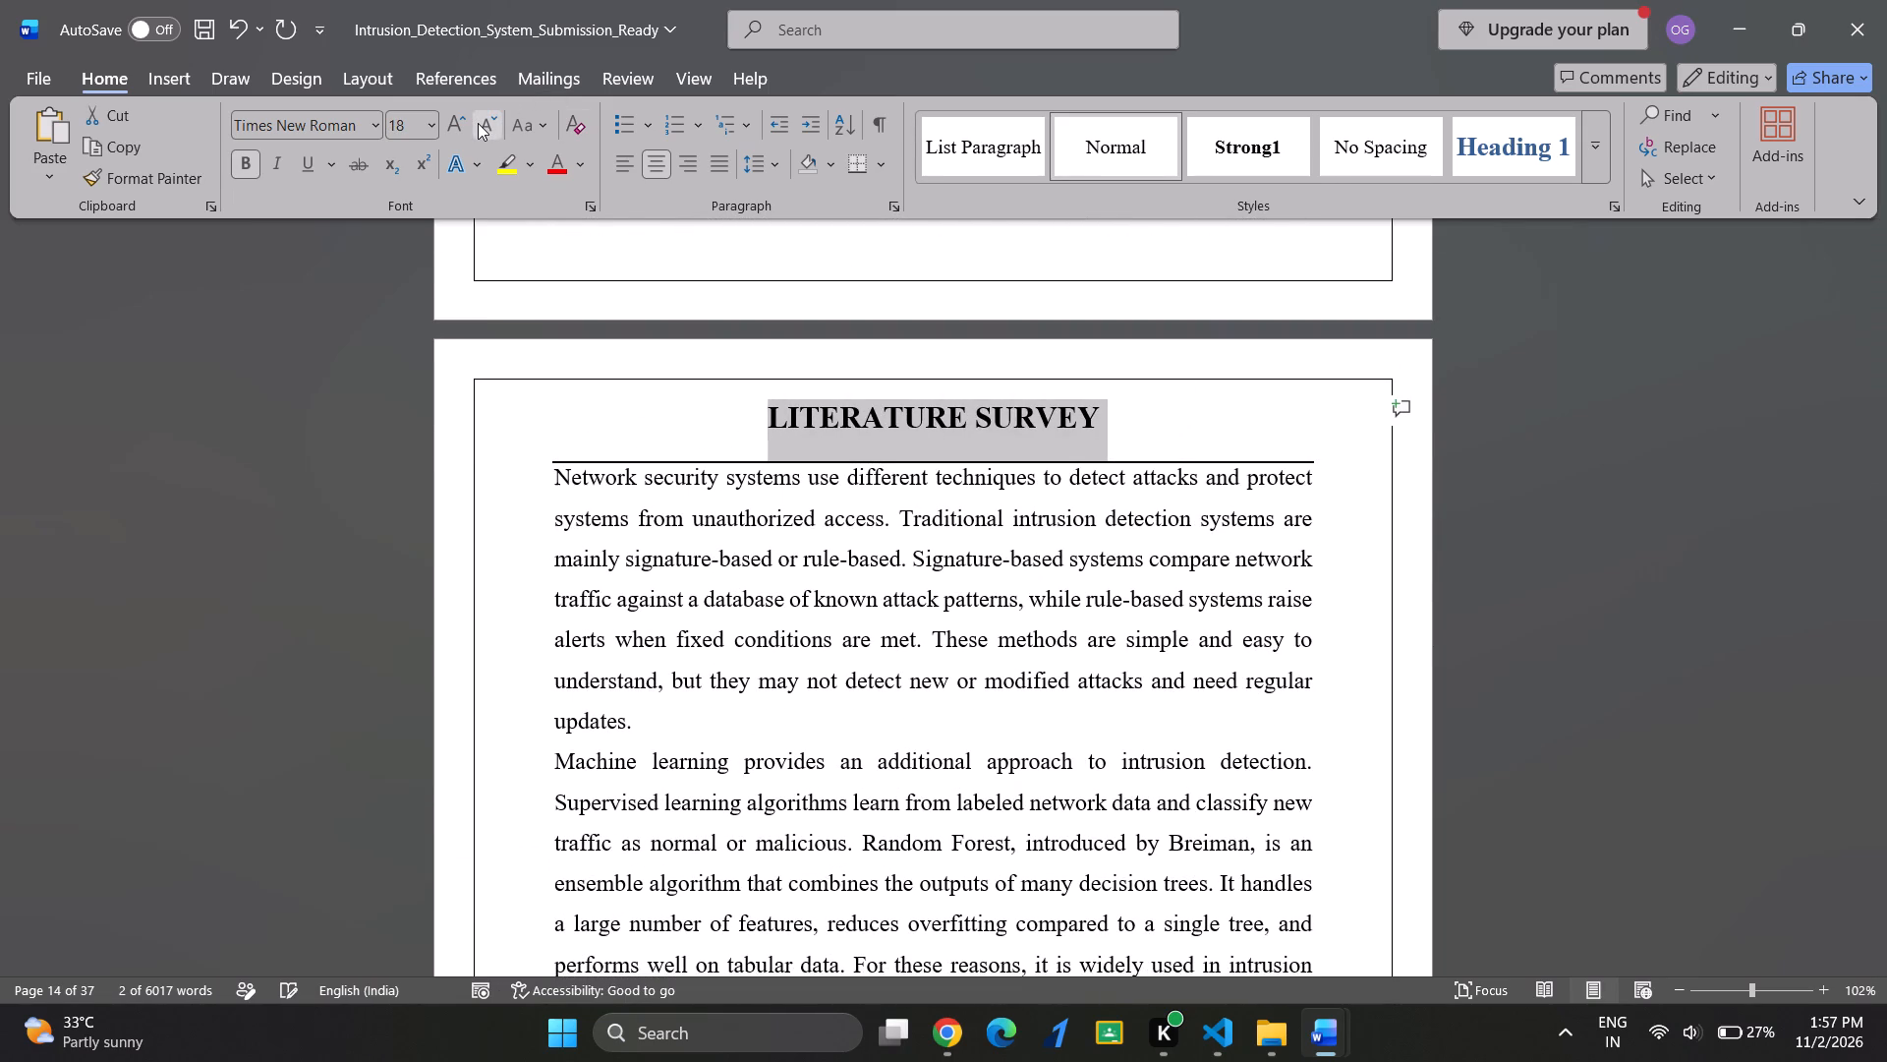
{"action": "left_click", "coordinate": [772, 430]}
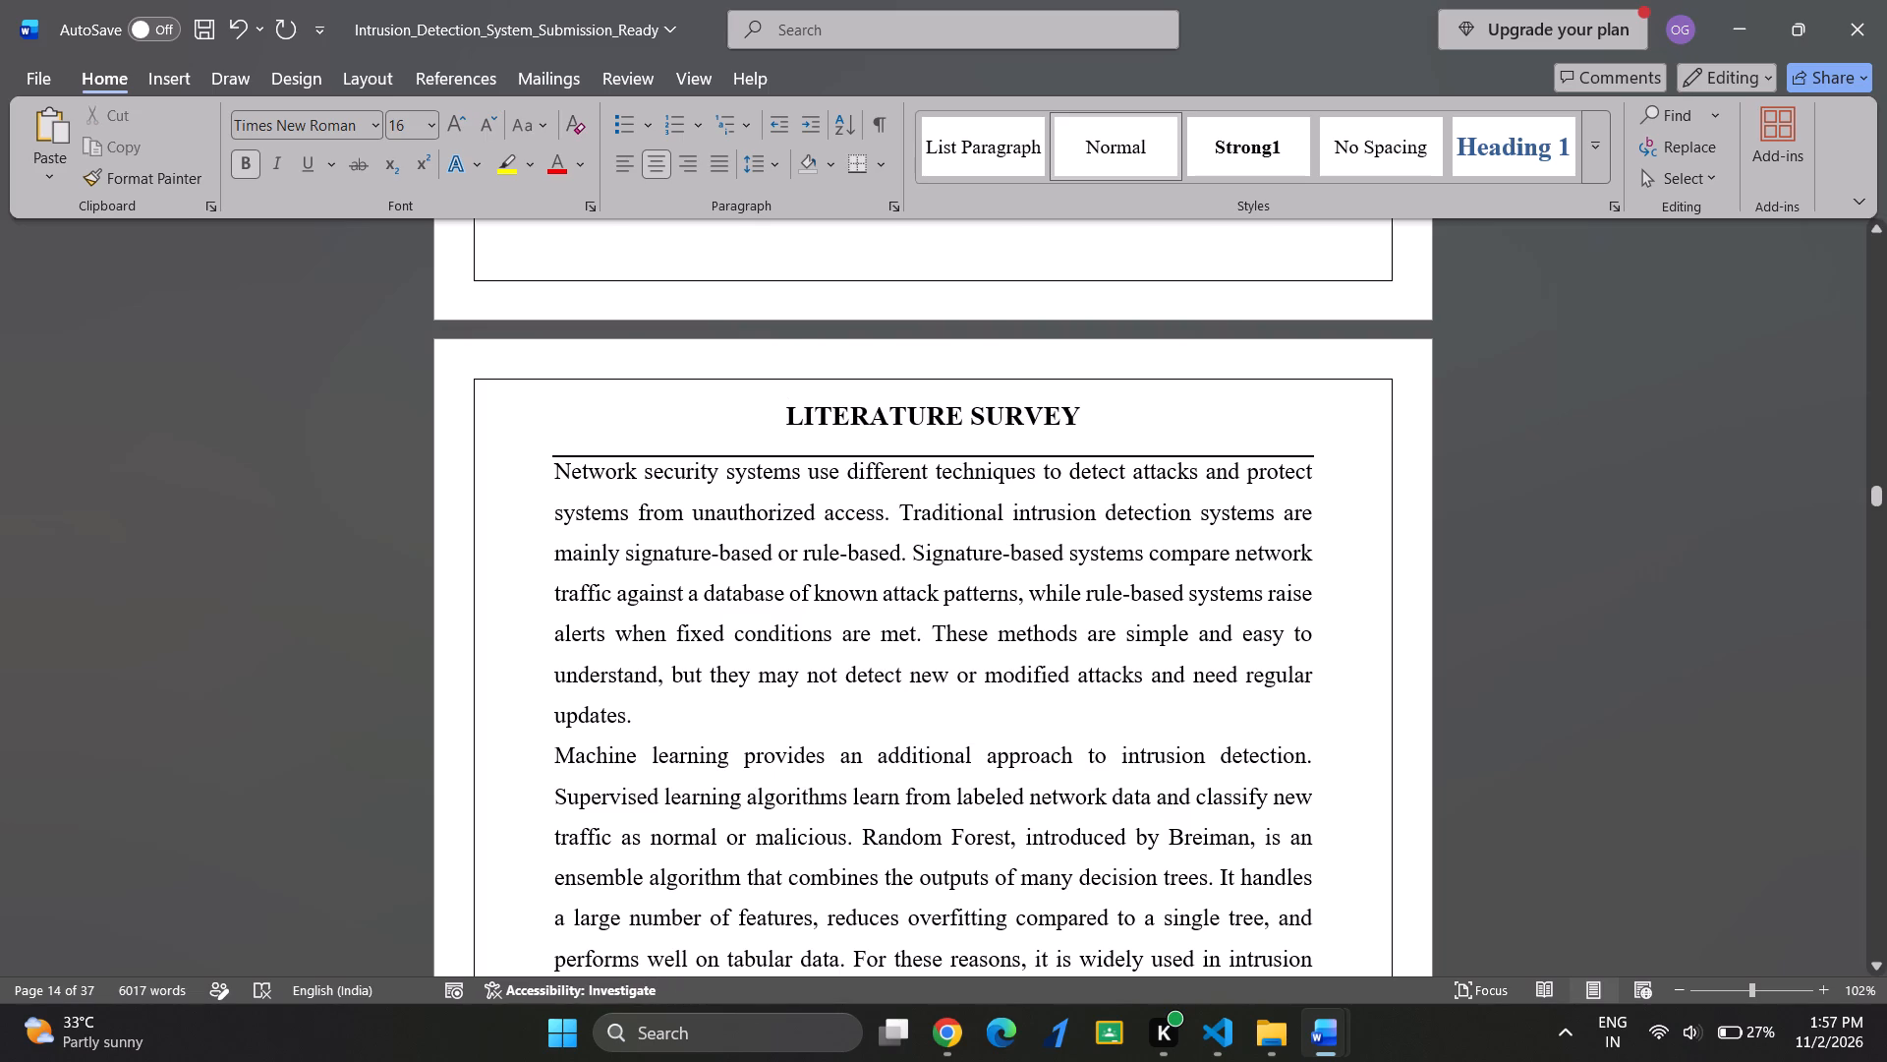
Reduce the "SYSTEM ARCHITECTURE" heading to font size 16.
{"action": "scroll", "coordinate": [847, 610], "scroll_direction": "down", "scroll_amount": 11}
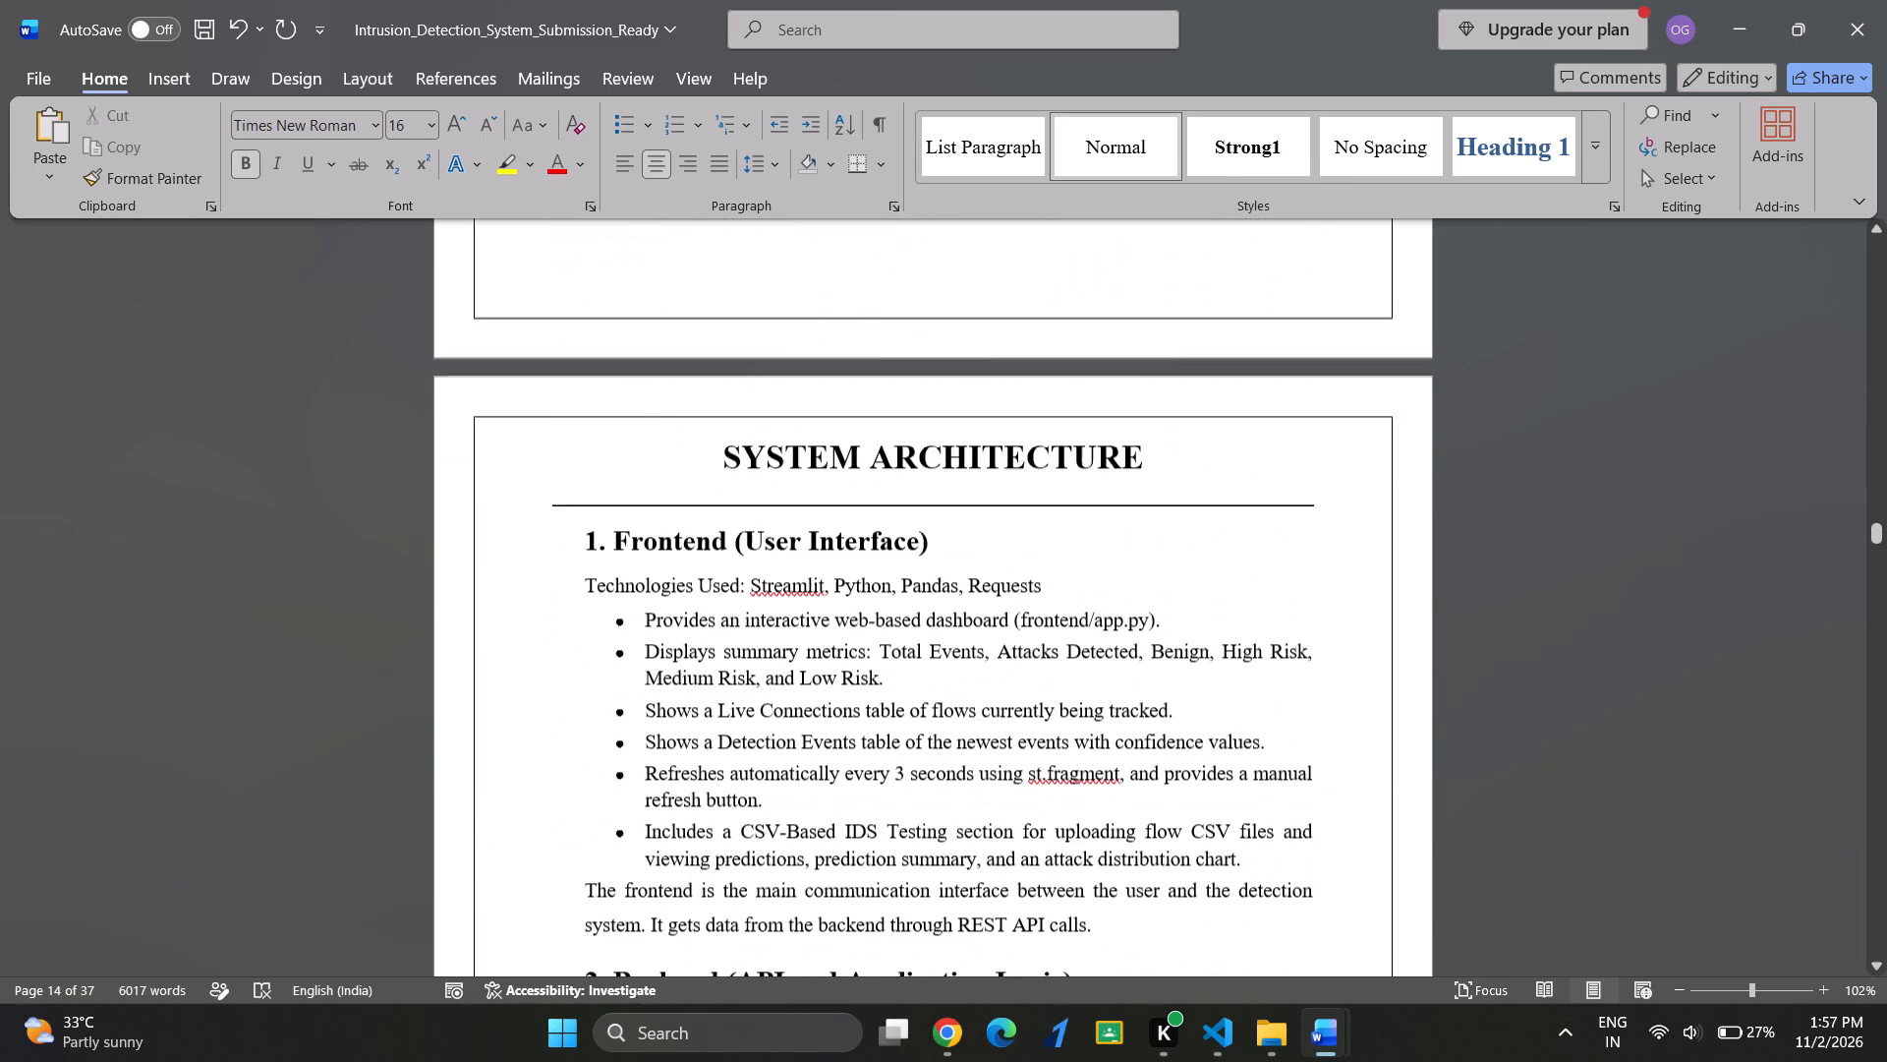
{"action": "scroll", "coordinate": [847, 610], "scroll_direction": "down", "scroll_amount": 1}
{"action": "left_click_drag", "start_coordinate": [1179, 443], "coordinate": [749, 456]}
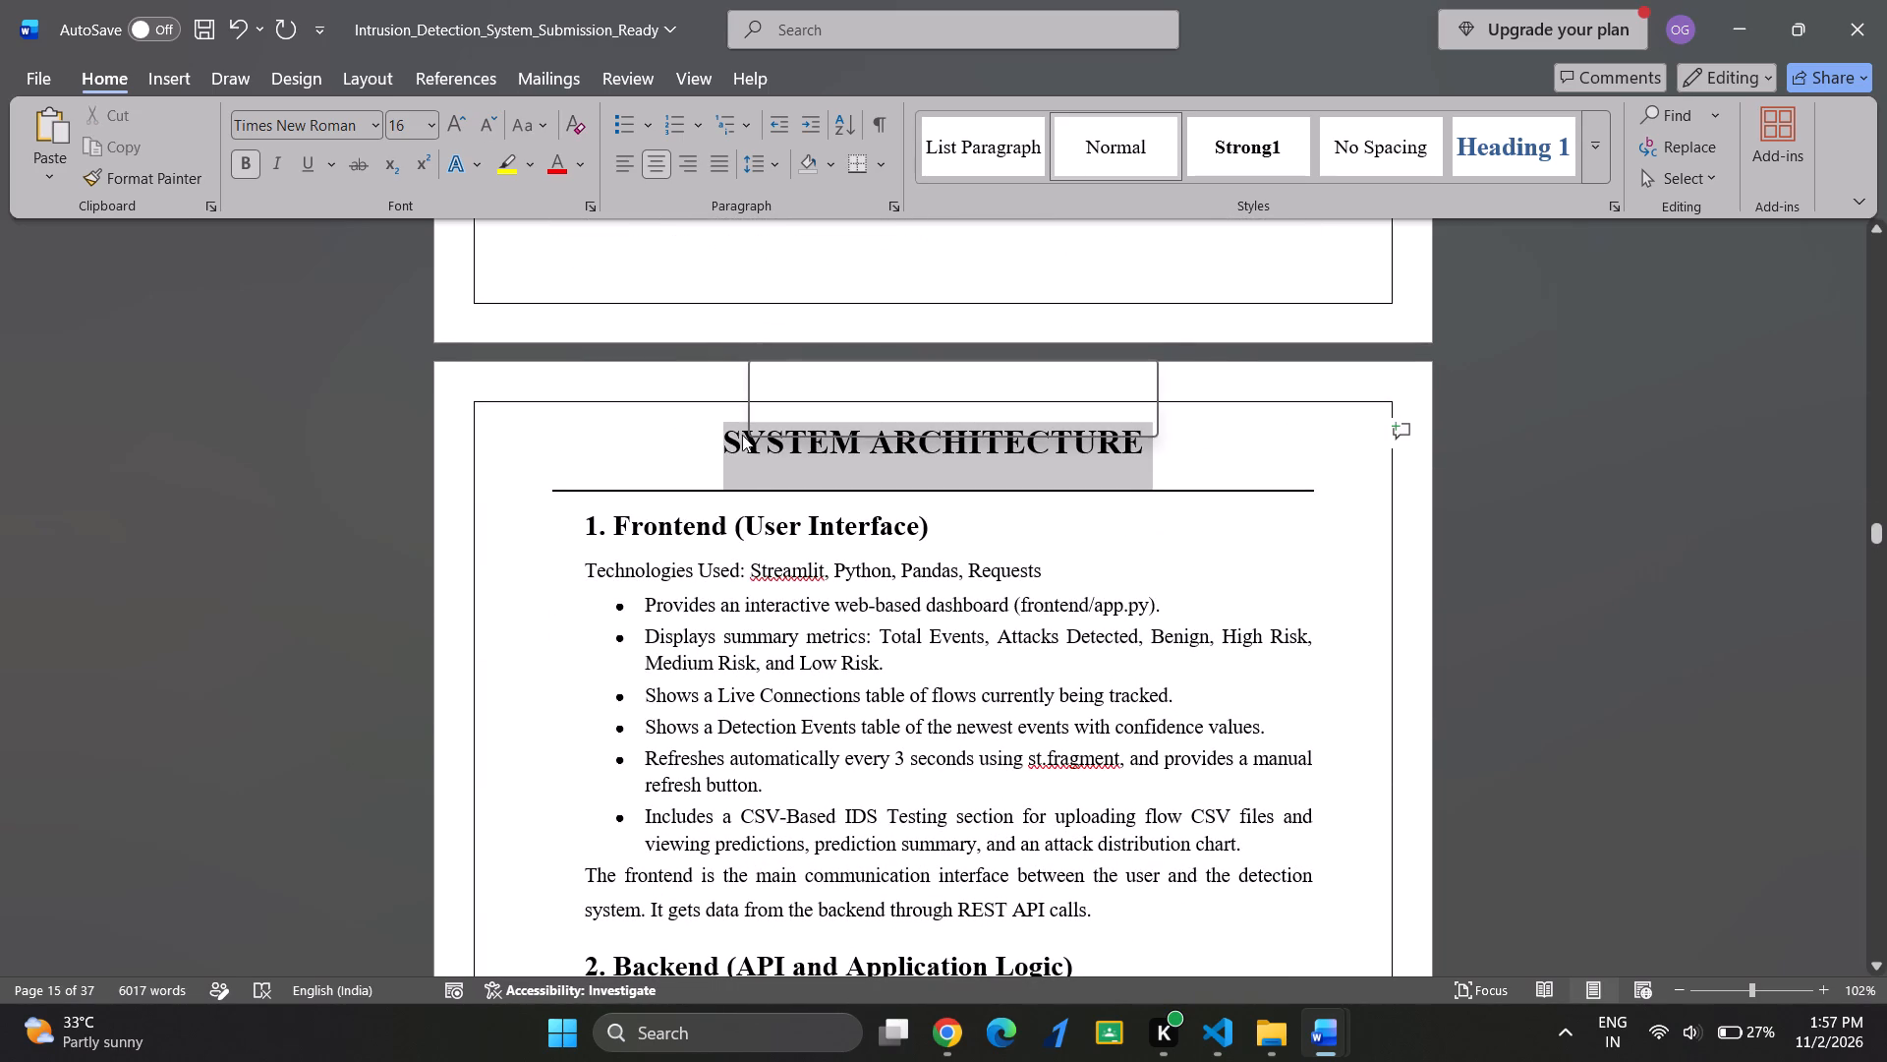
{"action": "double_click", "coordinate": [488, 106]}
{"action": "double_click", "coordinate": [488, 119]}
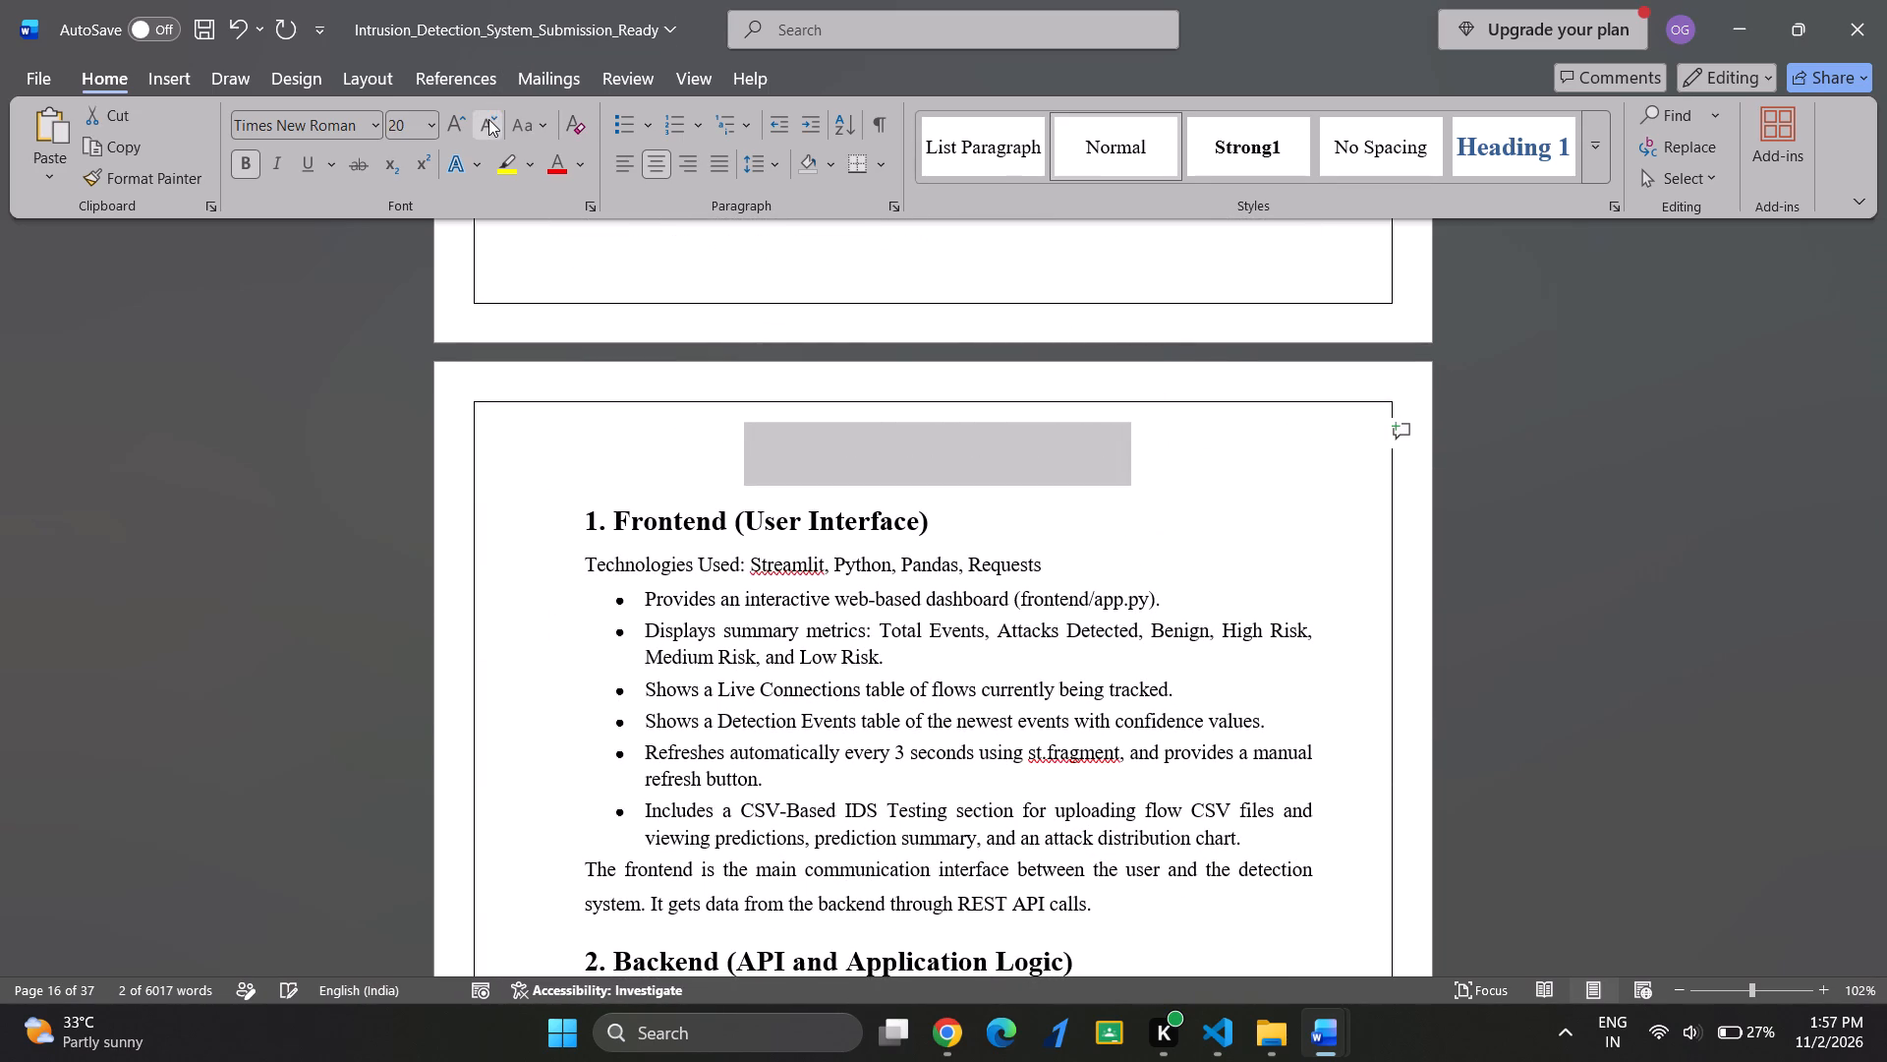
Reduce the "Frontend (User Interface)" subheading text under System Architecture to font size 16.
{"action": "scroll", "coordinate": [774, 457], "scroll_direction": "down", "scroll_amount": 5}
{"action": "scroll", "coordinate": [774, 457], "scroll_direction": "up", "scroll_amount": 1}
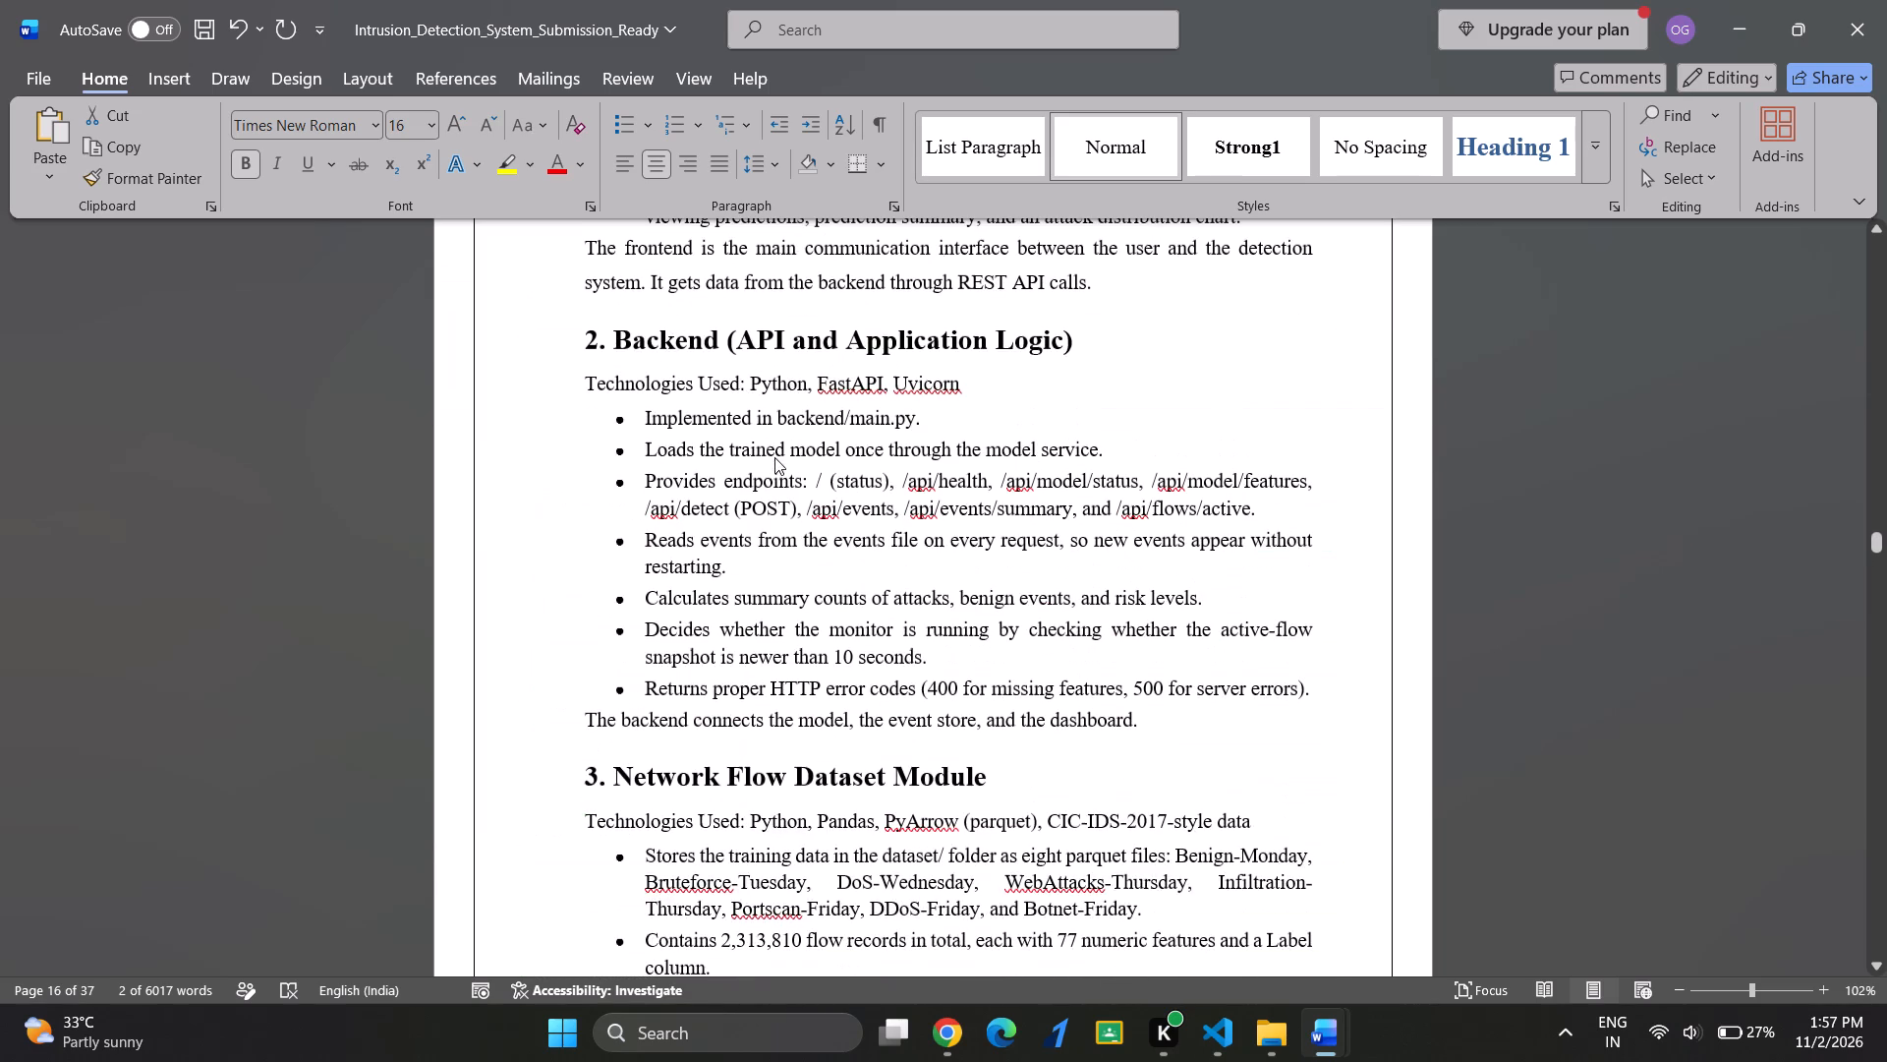
{"action": "scroll", "coordinate": [802, 322], "scroll_direction": "up", "scroll_amount": 2}
{"action": "left_click_drag", "start_coordinate": [958, 343], "coordinate": [844, 350]}
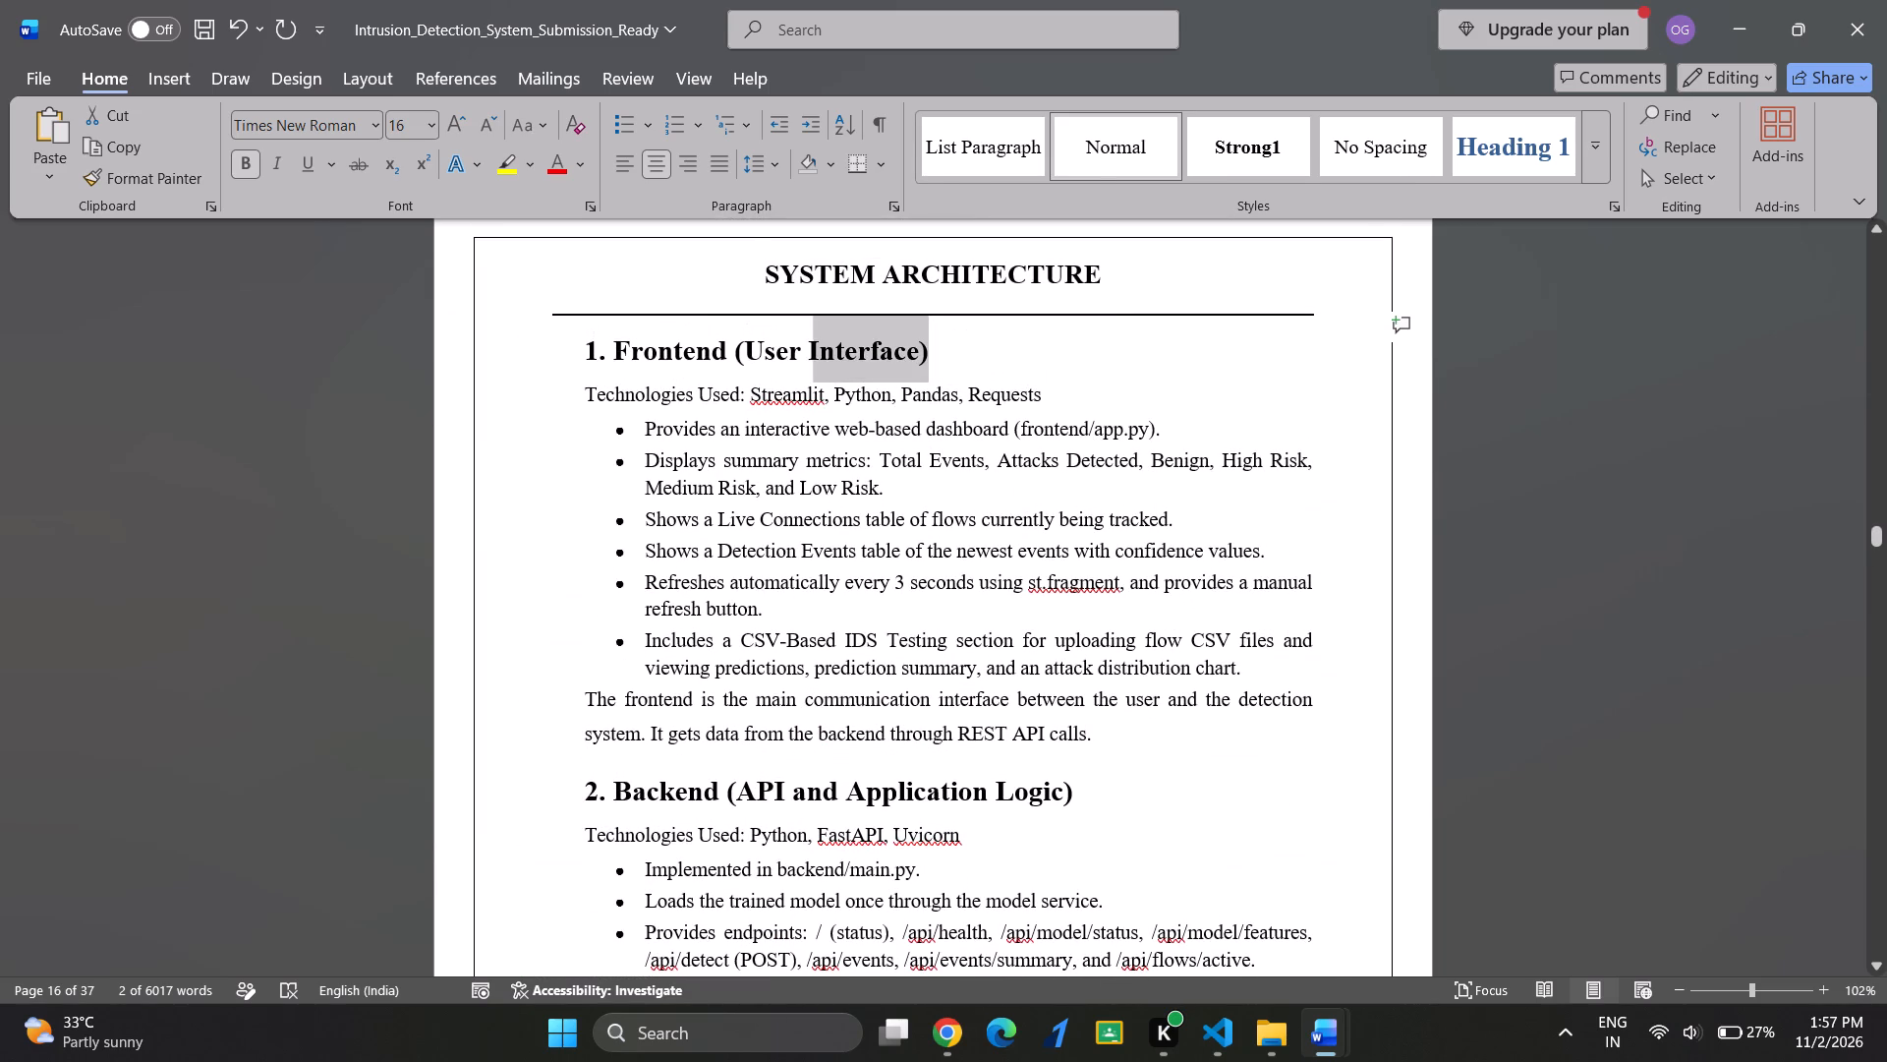
{"action": "left_click_drag", "start_coordinate": [844, 350], "coordinate": [649, 345]}
{"action": "left_click", "coordinate": [481, 131]}
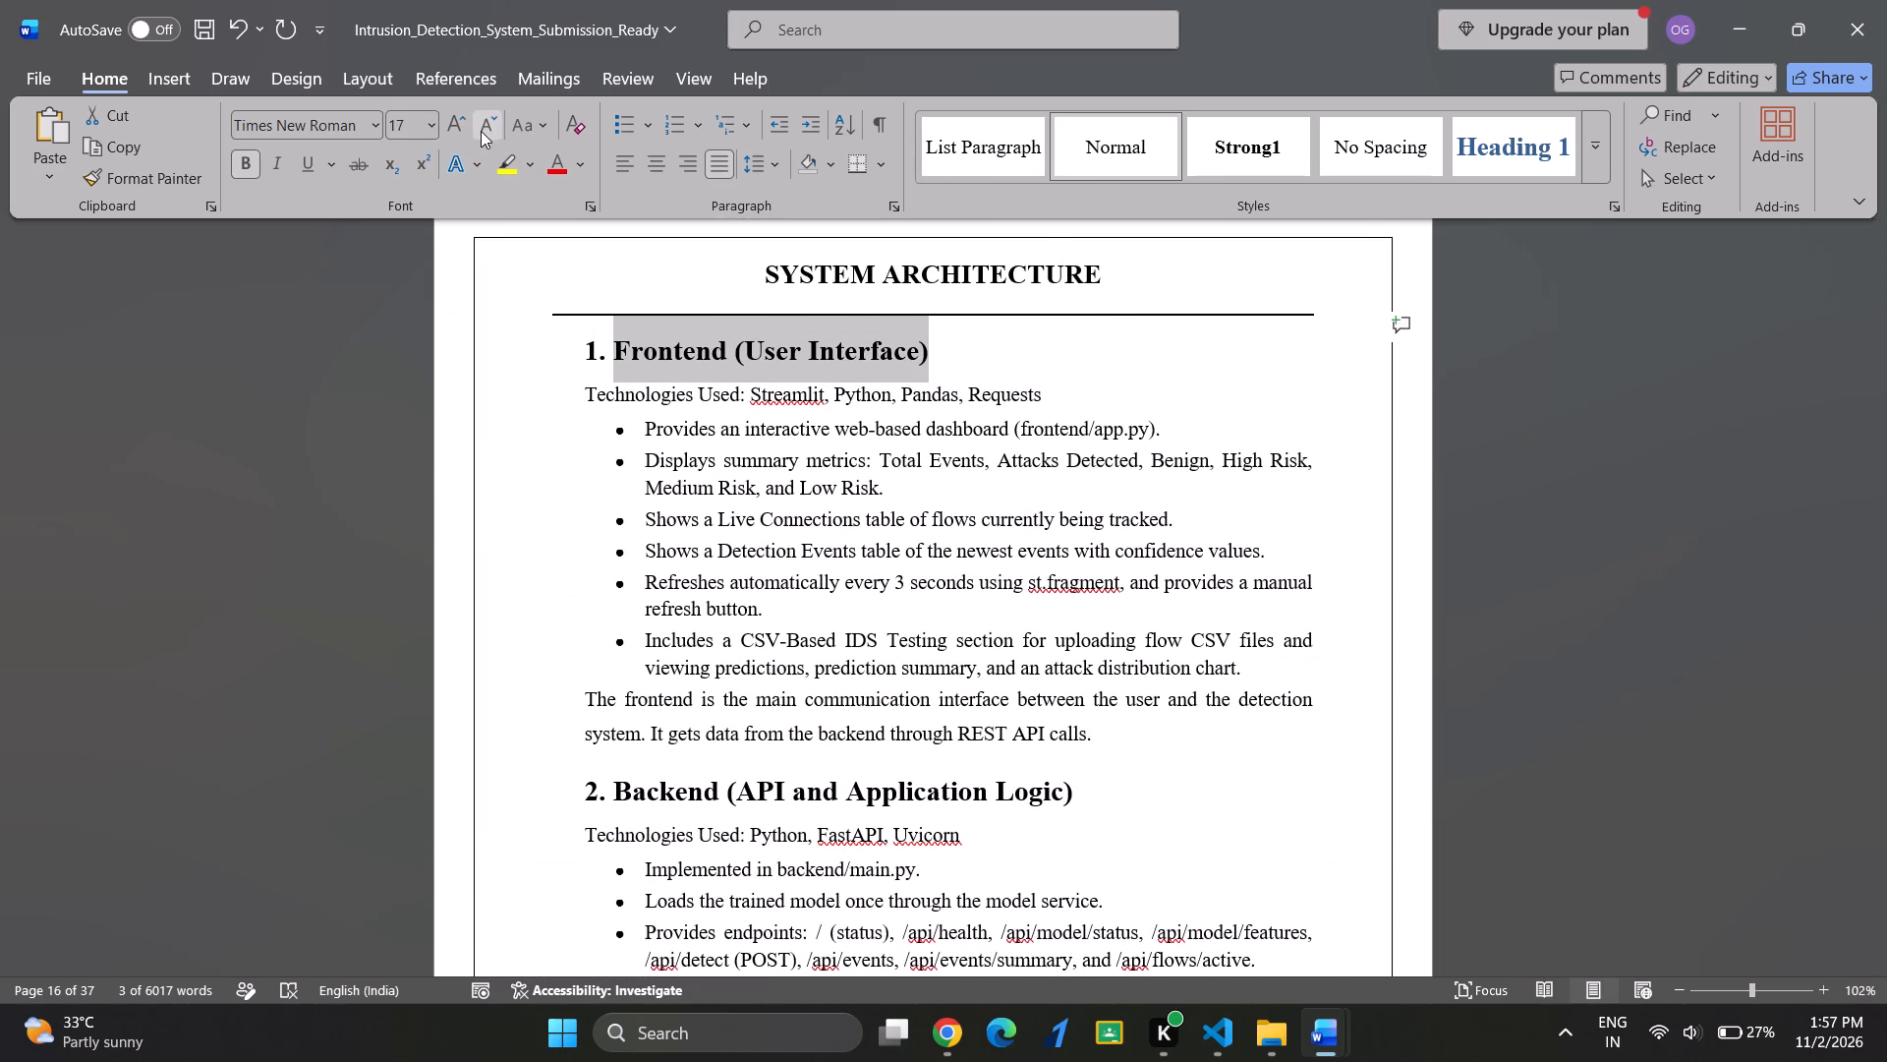
Reduce the "Backend (API and Application Logic)" subheading text to font size 16.
{"action": "left_click_drag", "start_coordinate": [1085, 786], "coordinate": [650, 701]}
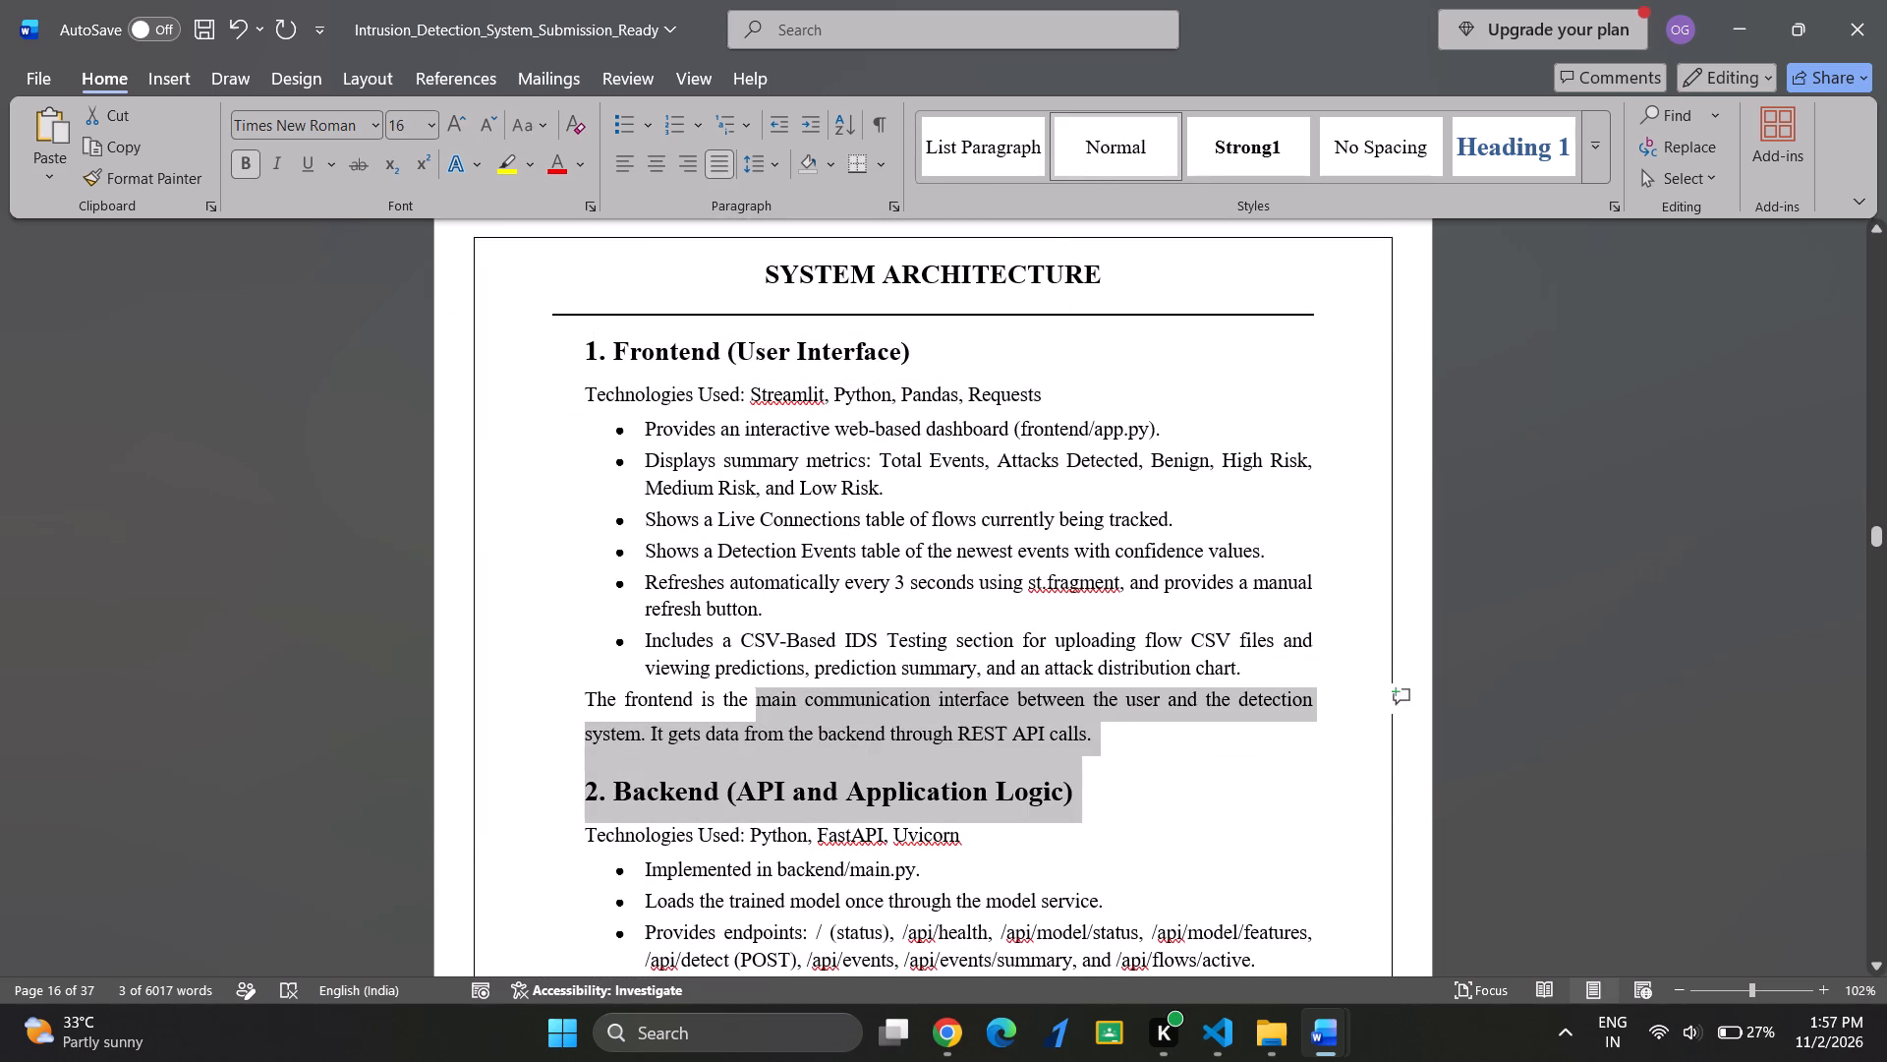
{"action": "left_click_drag", "start_coordinate": [650, 701], "coordinate": [634, 793]}
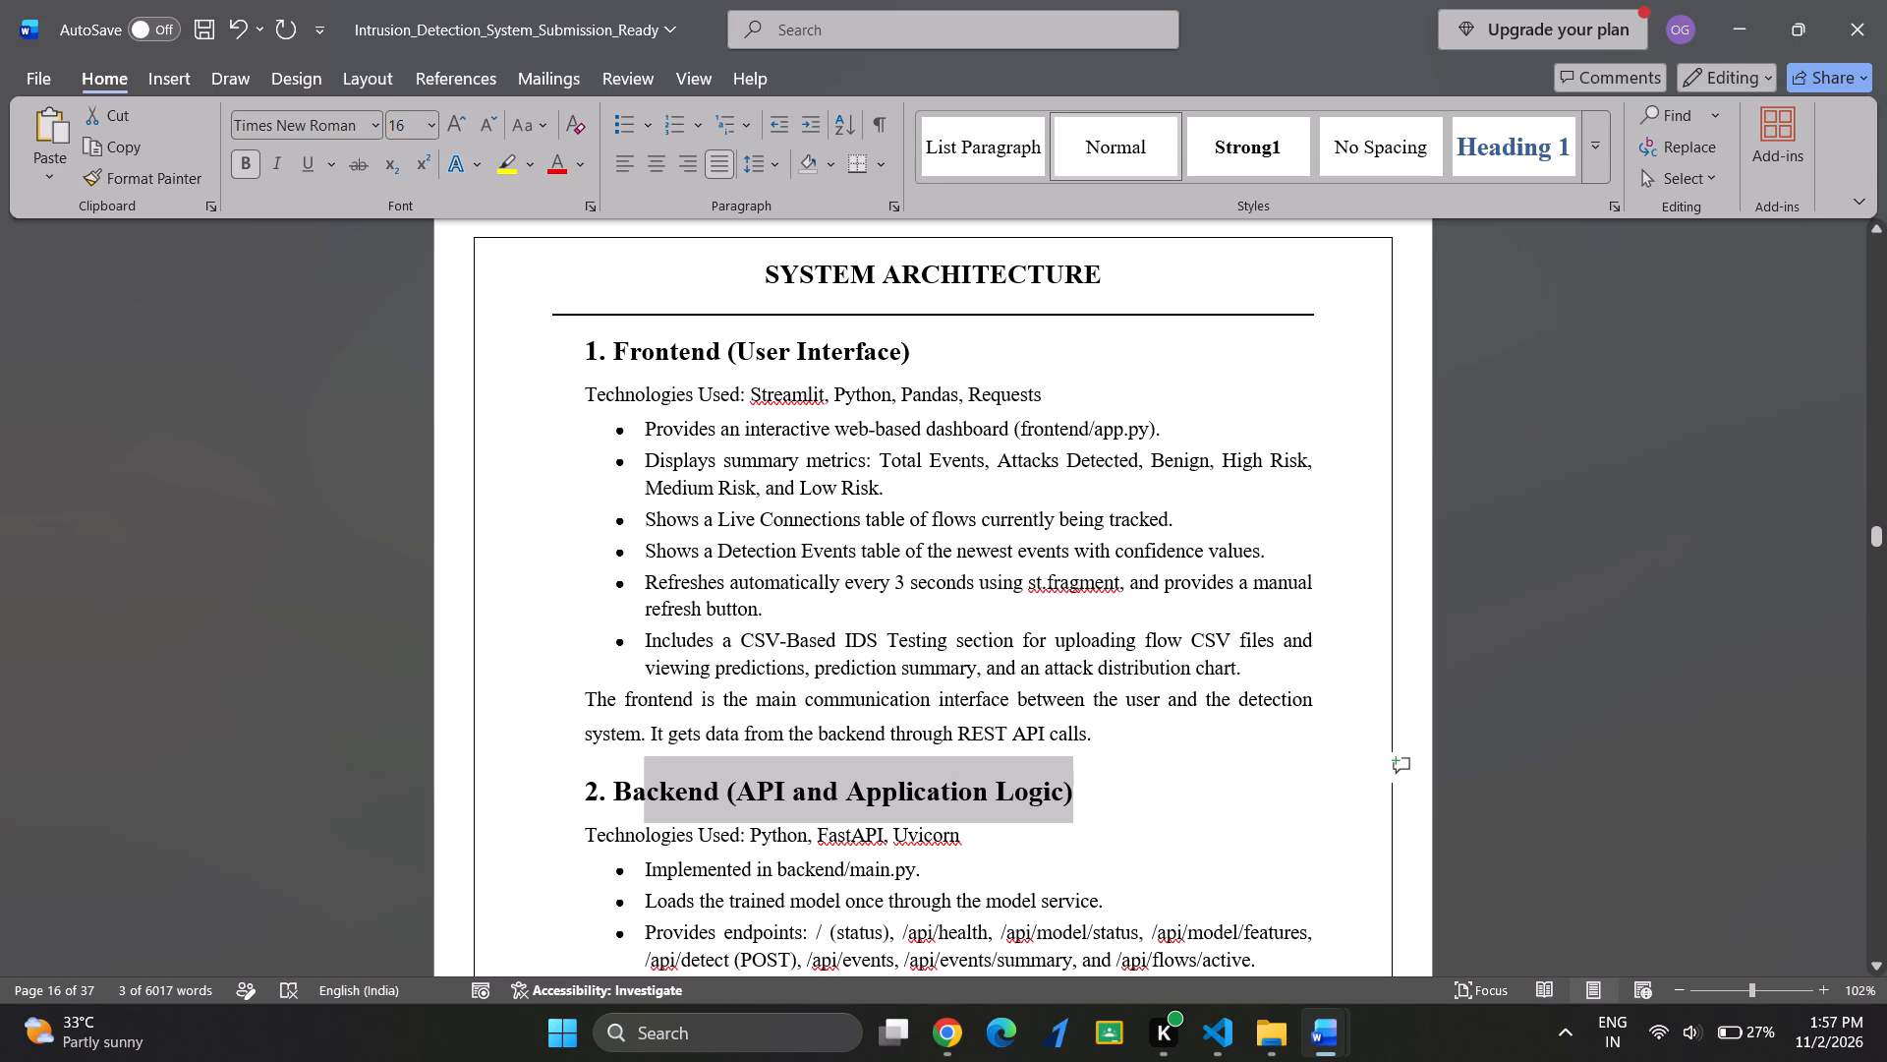
{"action": "left_click_drag", "start_coordinate": [634, 793], "coordinate": [615, 795]}
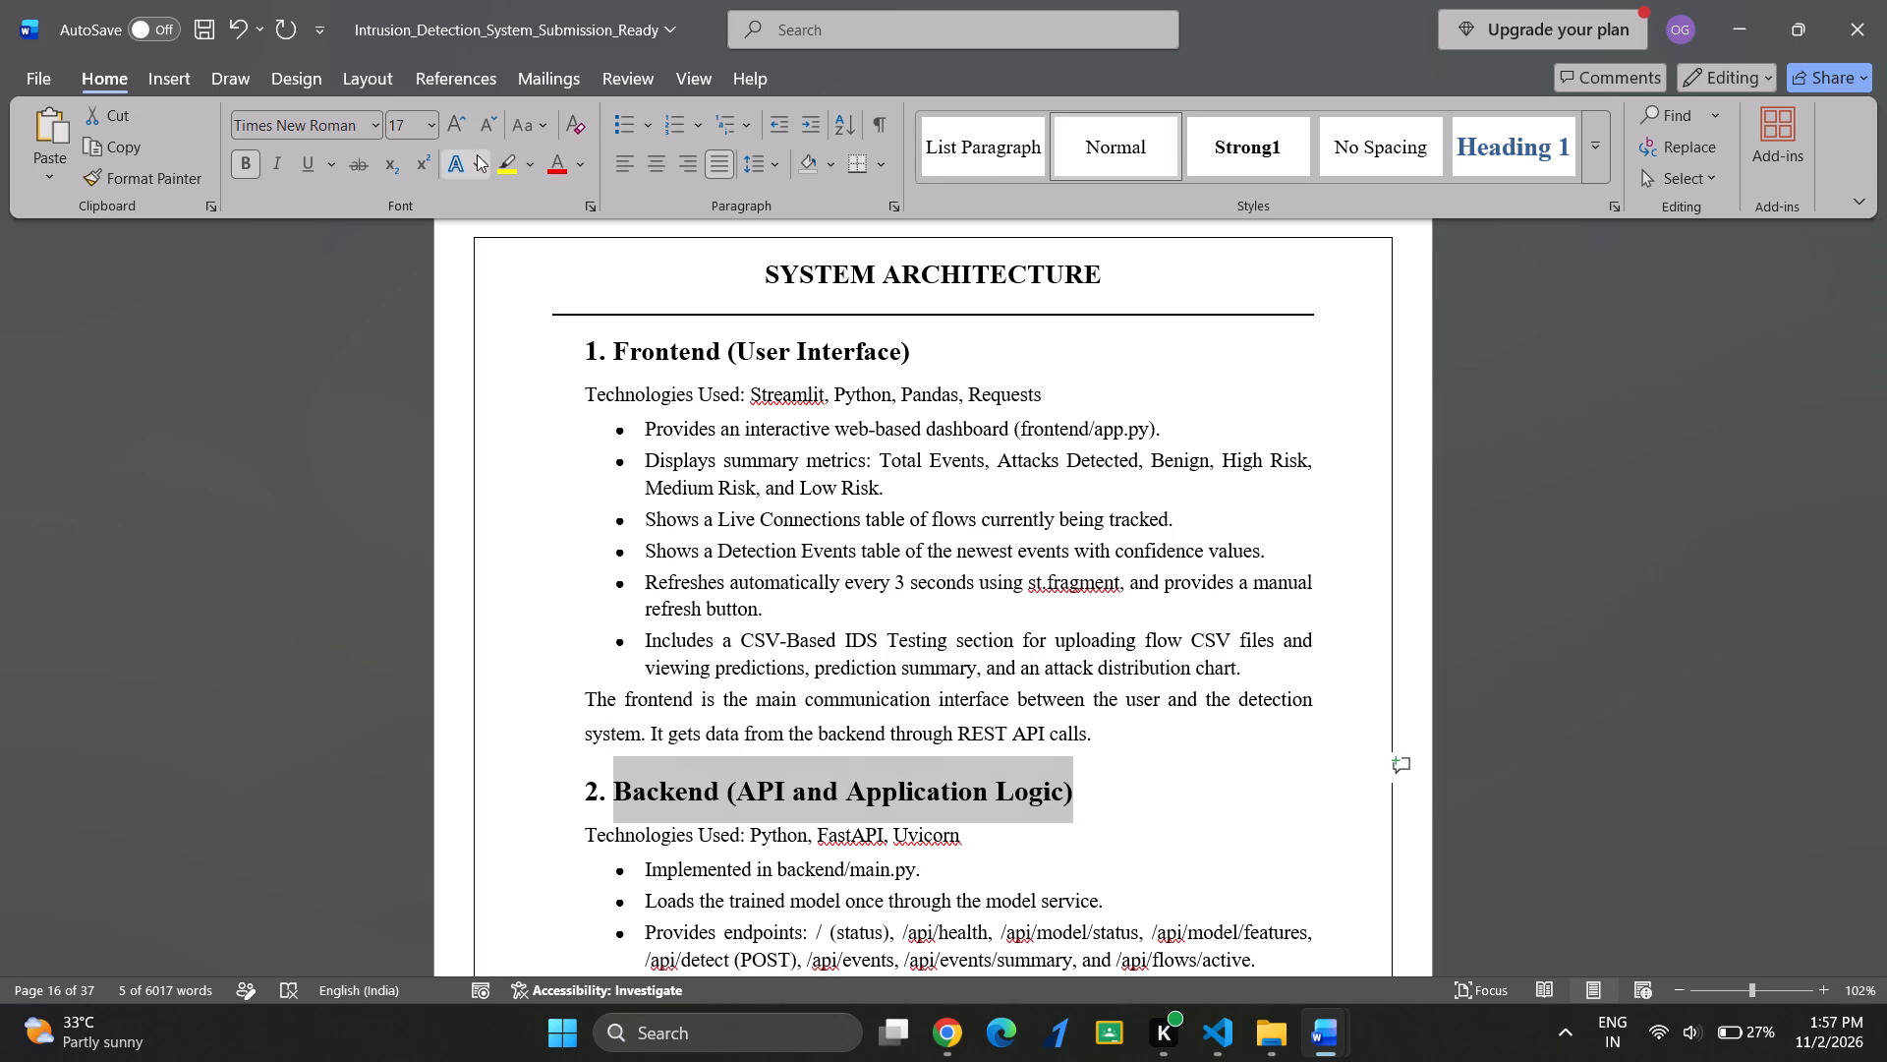
{"action": "left_click_drag", "start_coordinate": [478, 141], "coordinate": [480, 129]}
{"action": "left_click", "coordinate": [480, 129]}
Reduce the "Network Flow Dataset Module" subheading text to font size 16.
{"action": "scroll", "coordinate": [768, 660], "scroll_direction": "down", "scroll_amount": 3}
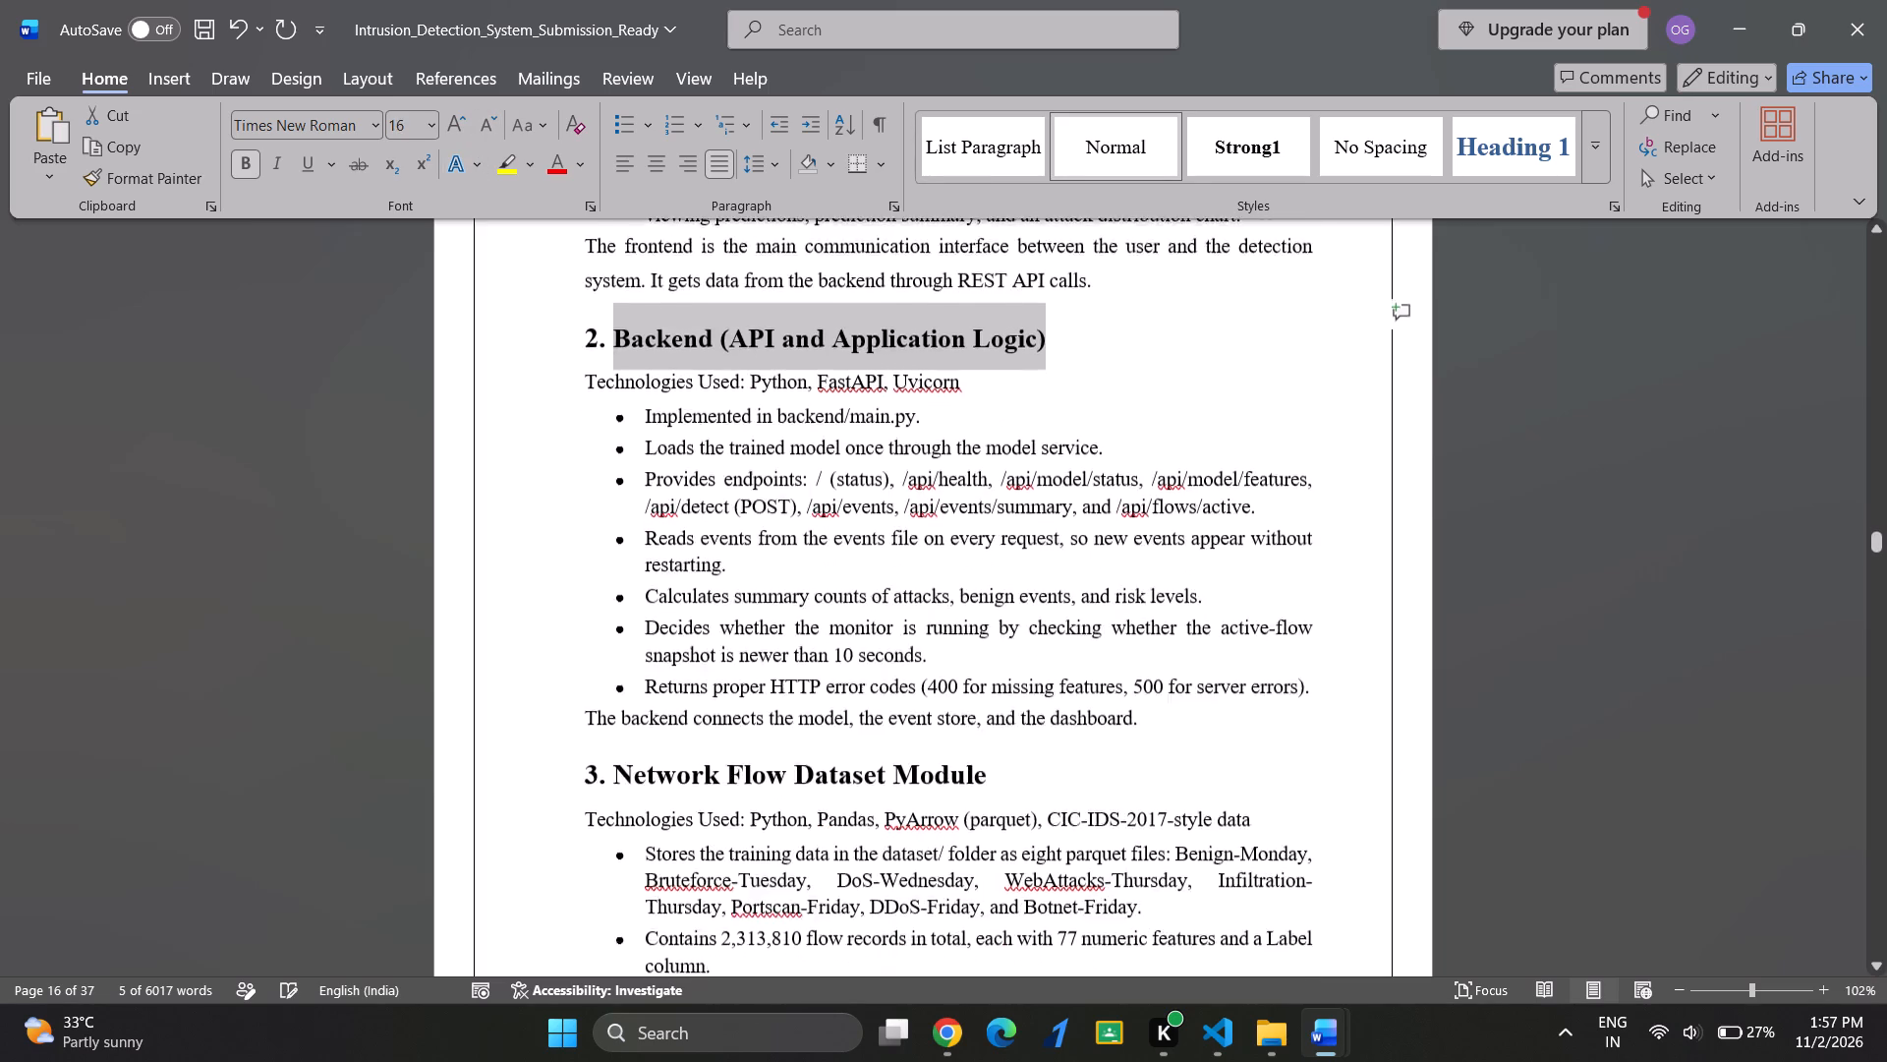
{"action": "scroll", "coordinate": [768, 660], "scroll_direction": "down", "scroll_amount": 1}
{"action": "left_click", "coordinate": [989, 709]}
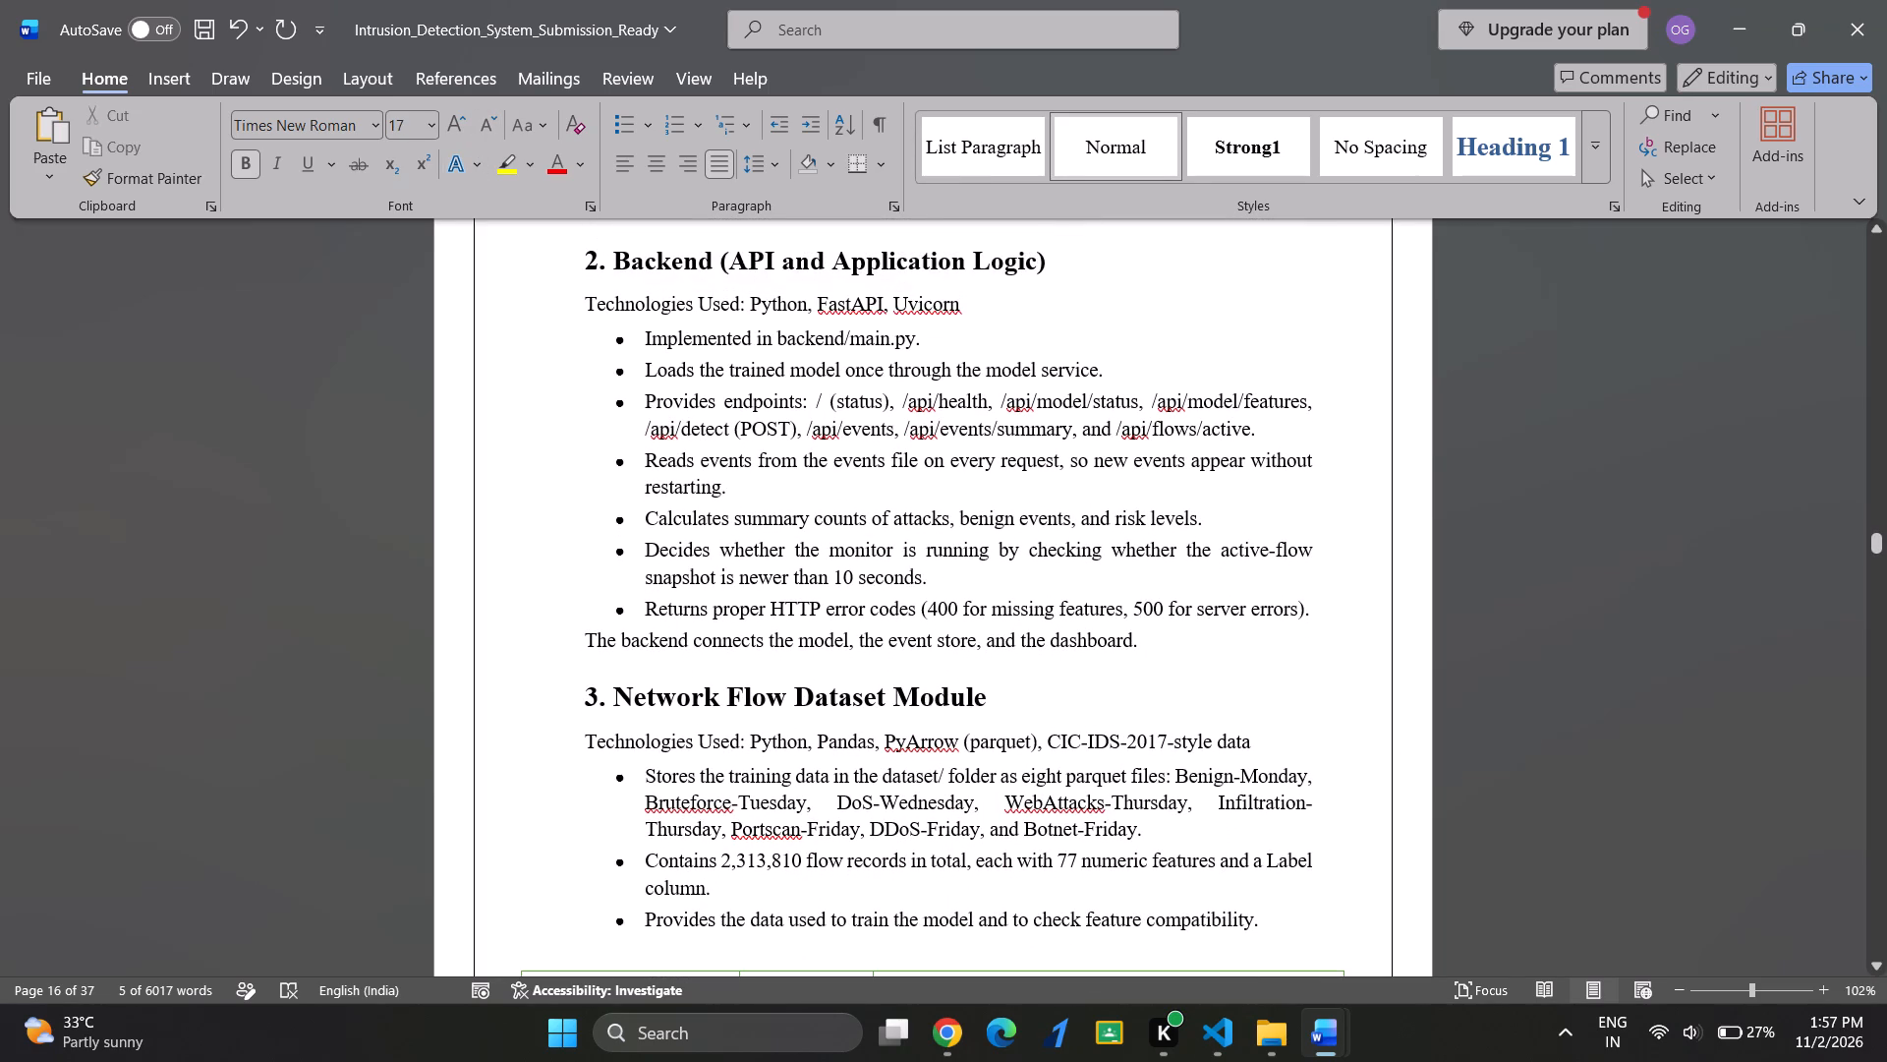
{"action": "left_click_drag", "start_coordinate": [989, 708], "coordinate": [646, 705]}
{"action": "left_click", "coordinate": [477, 136]}
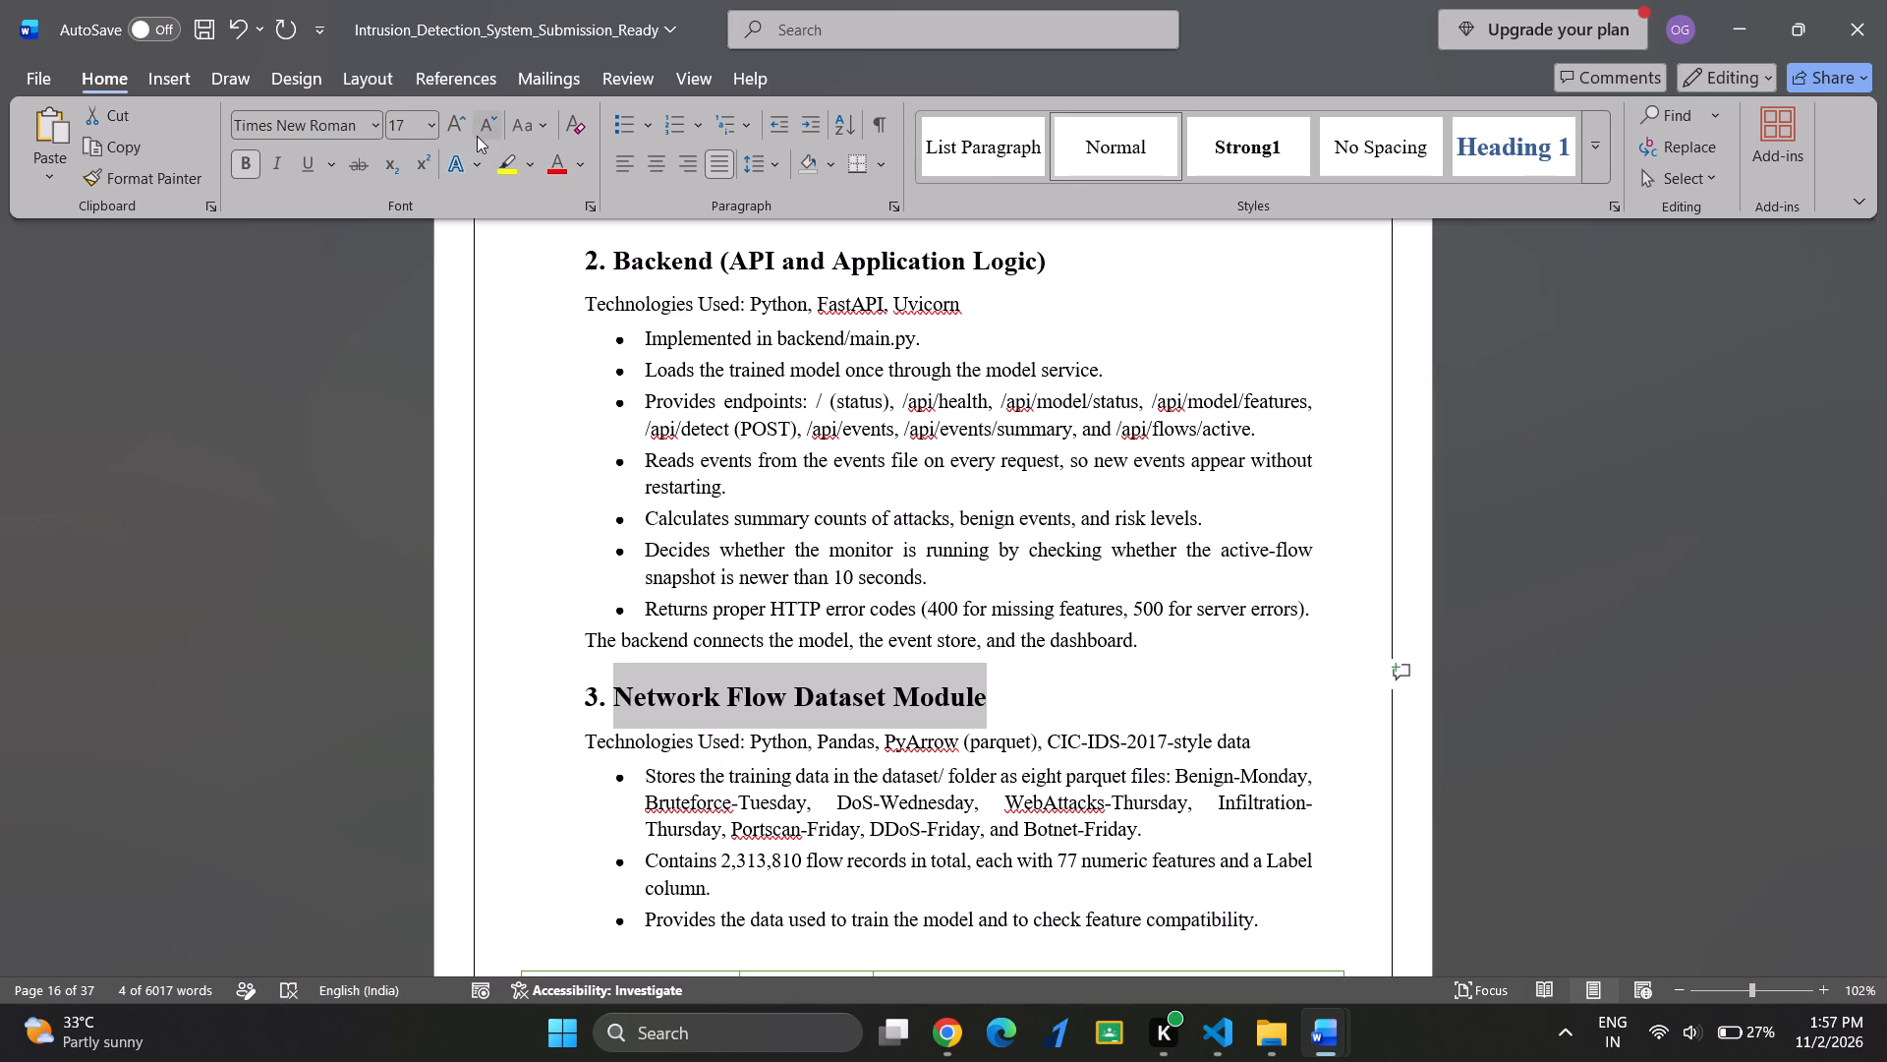
Insert an empty unbulleted line after the last Network Flow Dataset Module bullet to move the table's header row onto the next page.
{"action": "scroll", "coordinate": [862, 671], "scroll_direction": "down", "scroll_amount": 2}
{"action": "scroll", "coordinate": [862, 671], "scroll_direction": "up", "scroll_amount": 1}
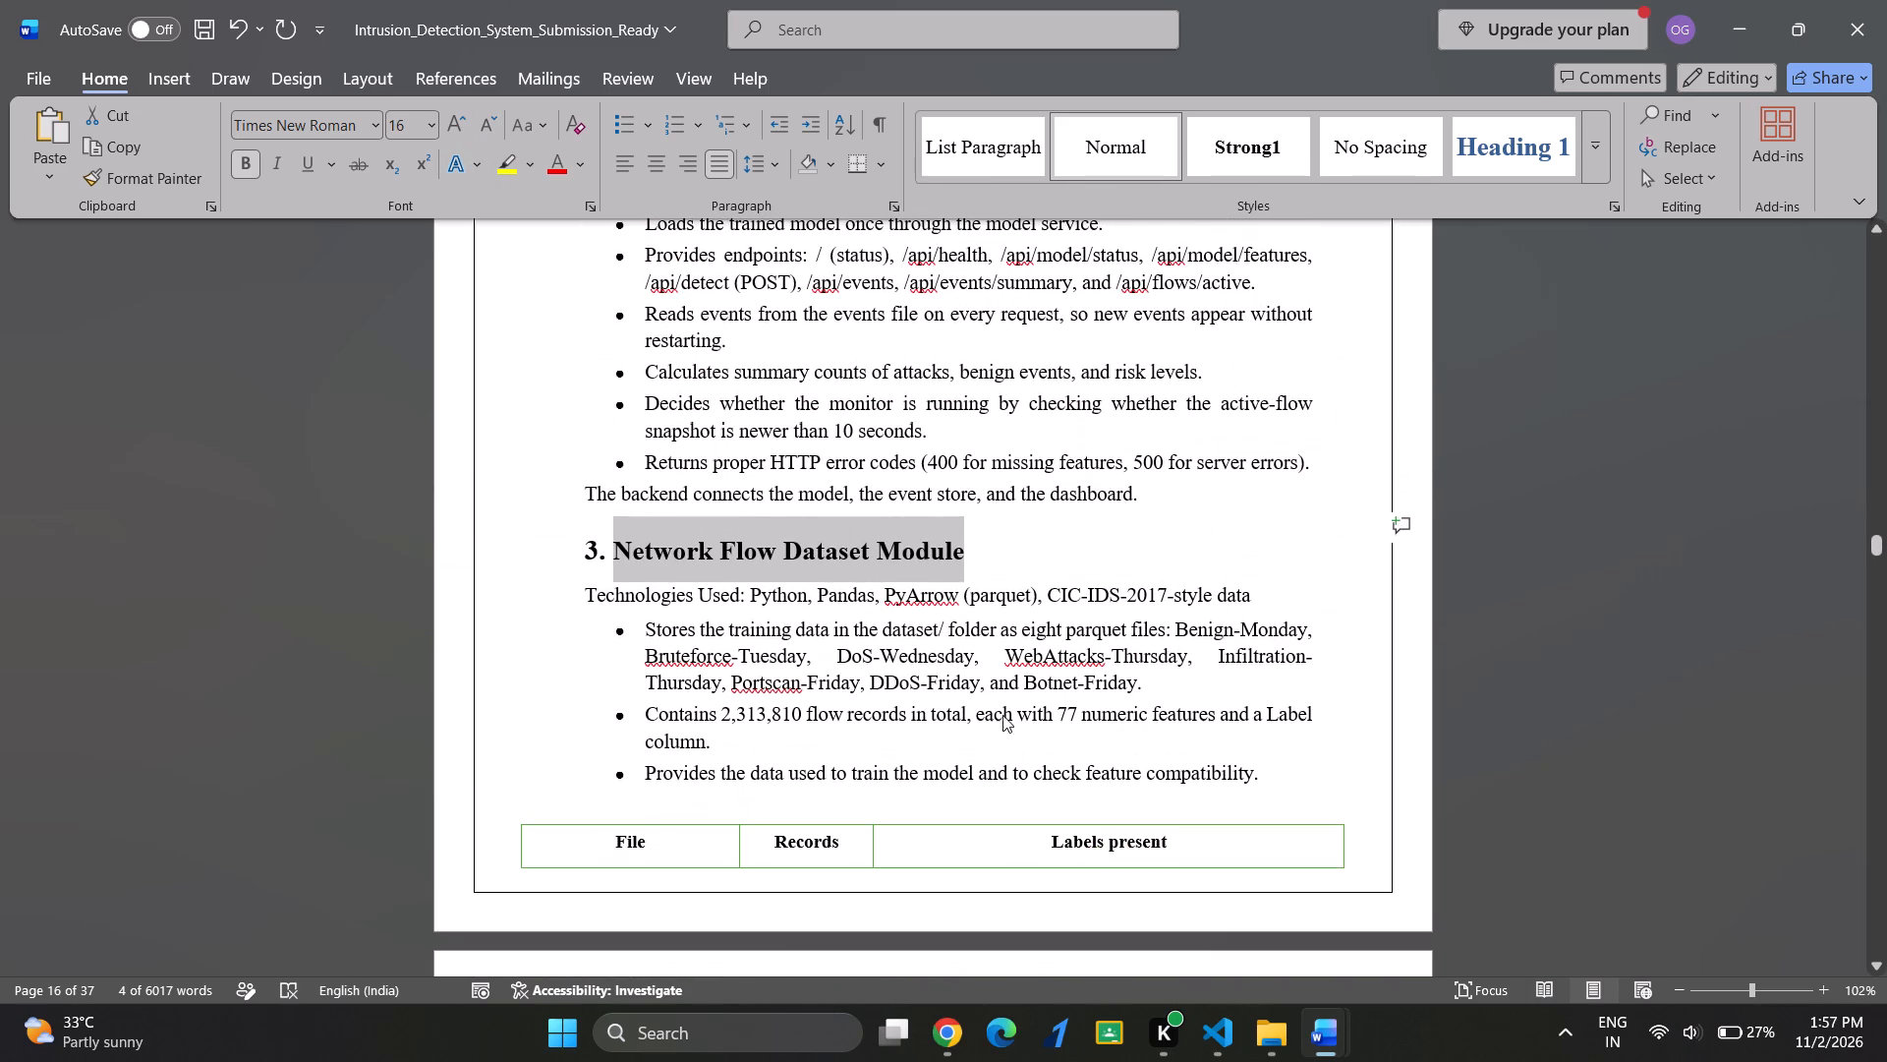
{"action": "left_click", "coordinate": [1305, 783]}
{"action": "key", "text": "Return"}
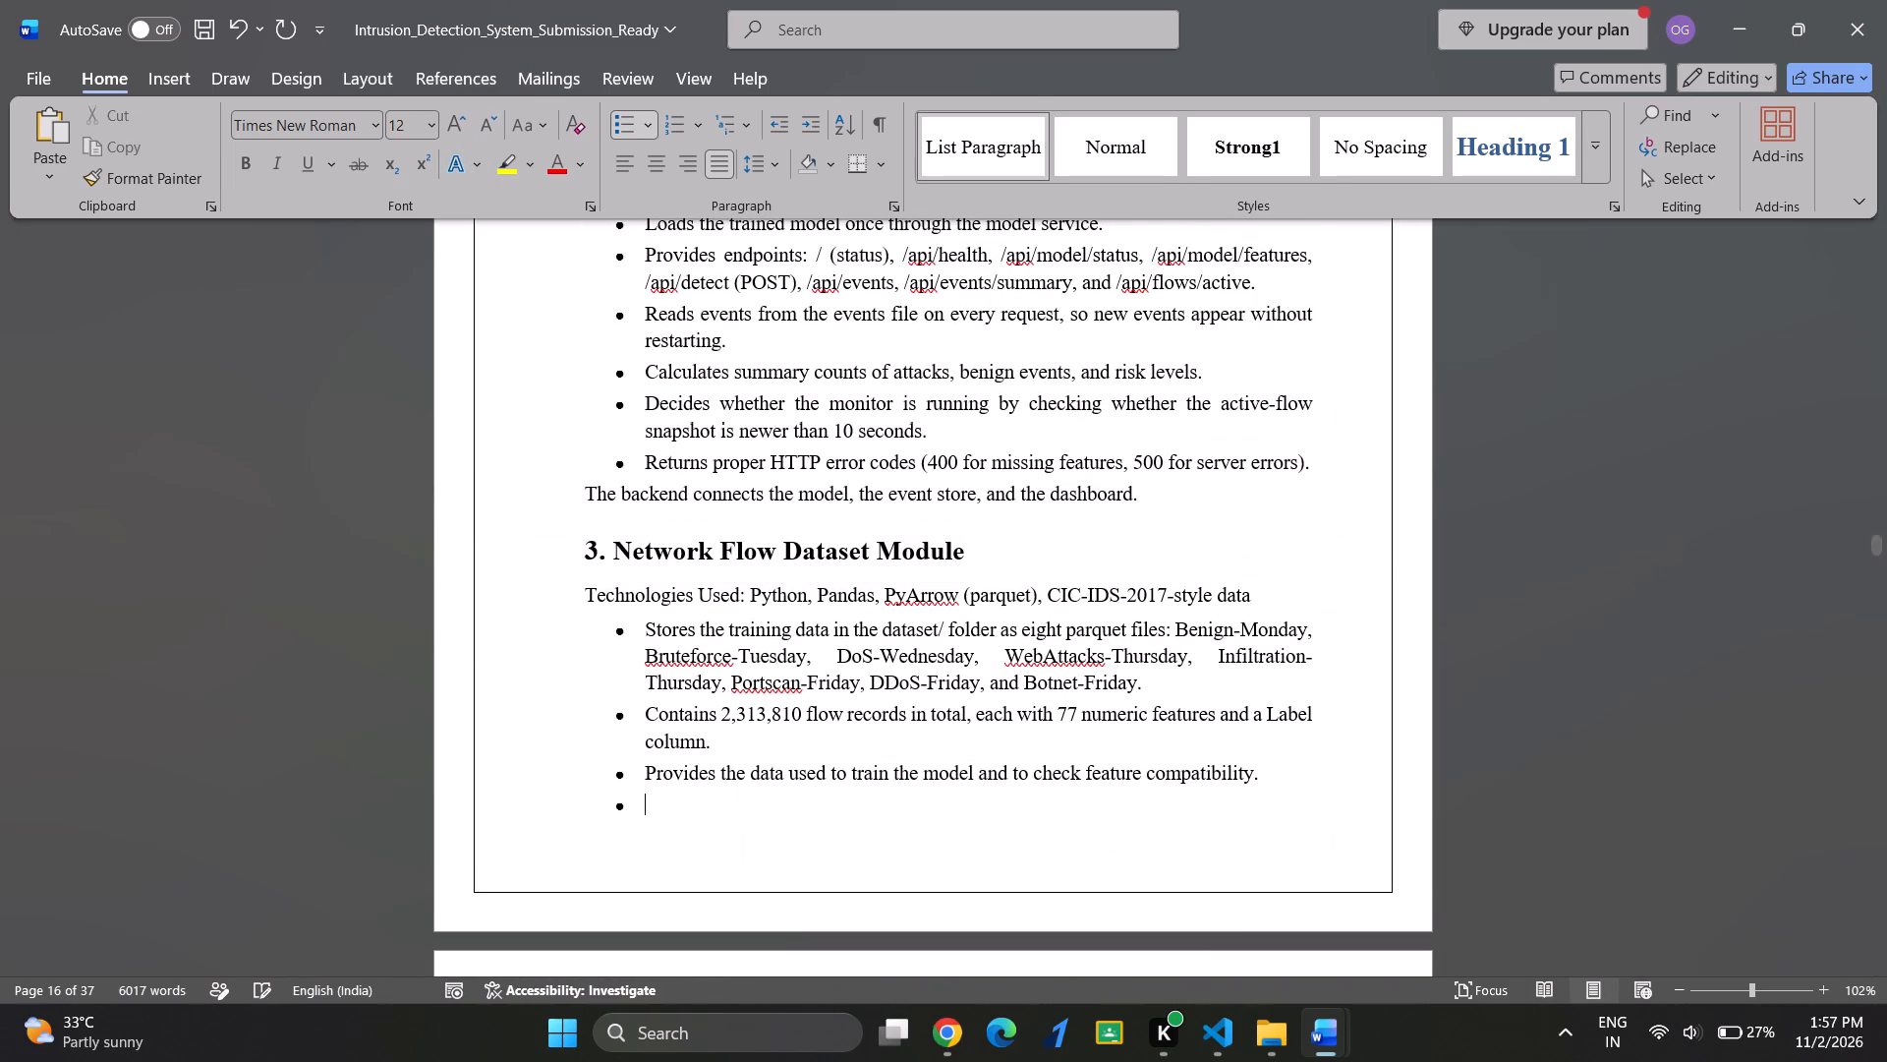
{"action": "scroll", "coordinate": [1305, 783], "scroll_direction": "down", "scroll_amount": 1}
{"action": "key", "text": "BackSpace"}
{"action": "scroll", "coordinate": [1121, 695], "scroll_direction": "down", "scroll_amount": 4}
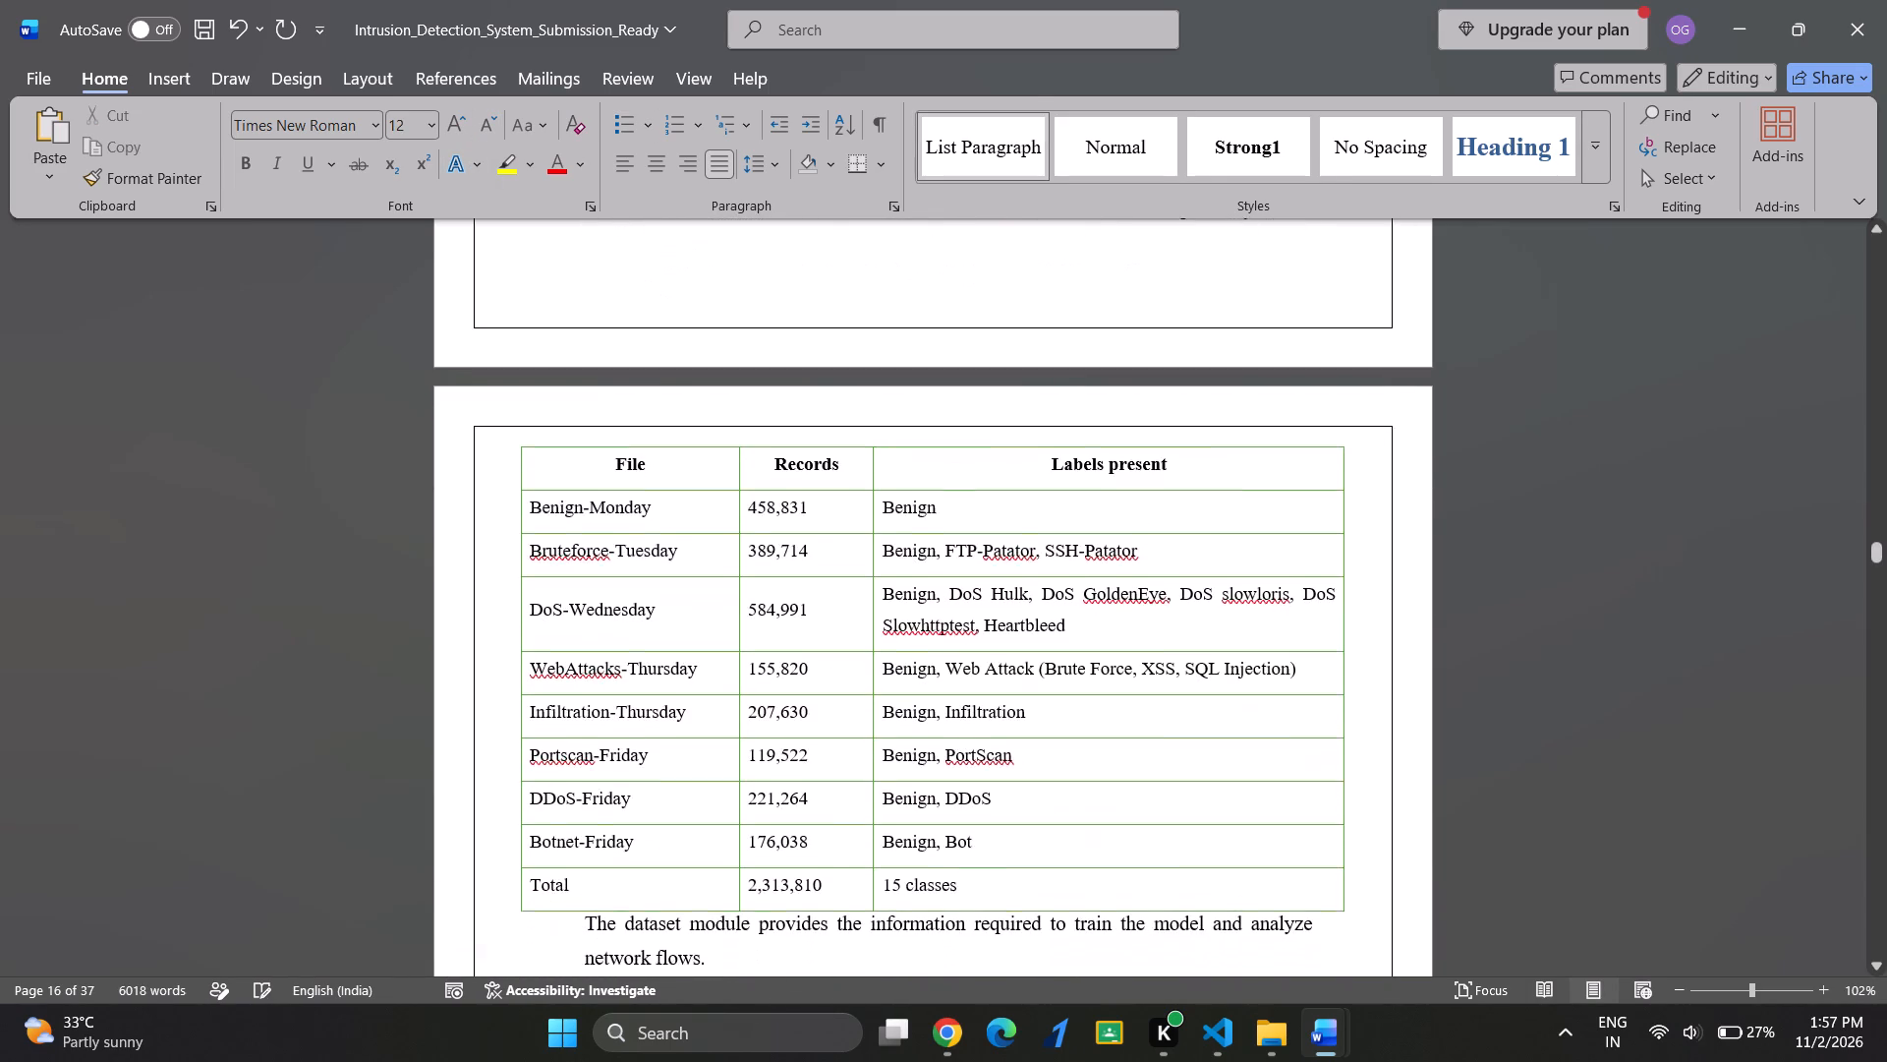
Reduce the "Live Traffic Monitor Module" subheading text to font size 16.
{"action": "scroll", "coordinate": [1121, 695], "scroll_direction": "down", "scroll_amount": 2}
{"action": "scroll", "coordinate": [1121, 695], "scroll_direction": "up", "scroll_amount": 1}
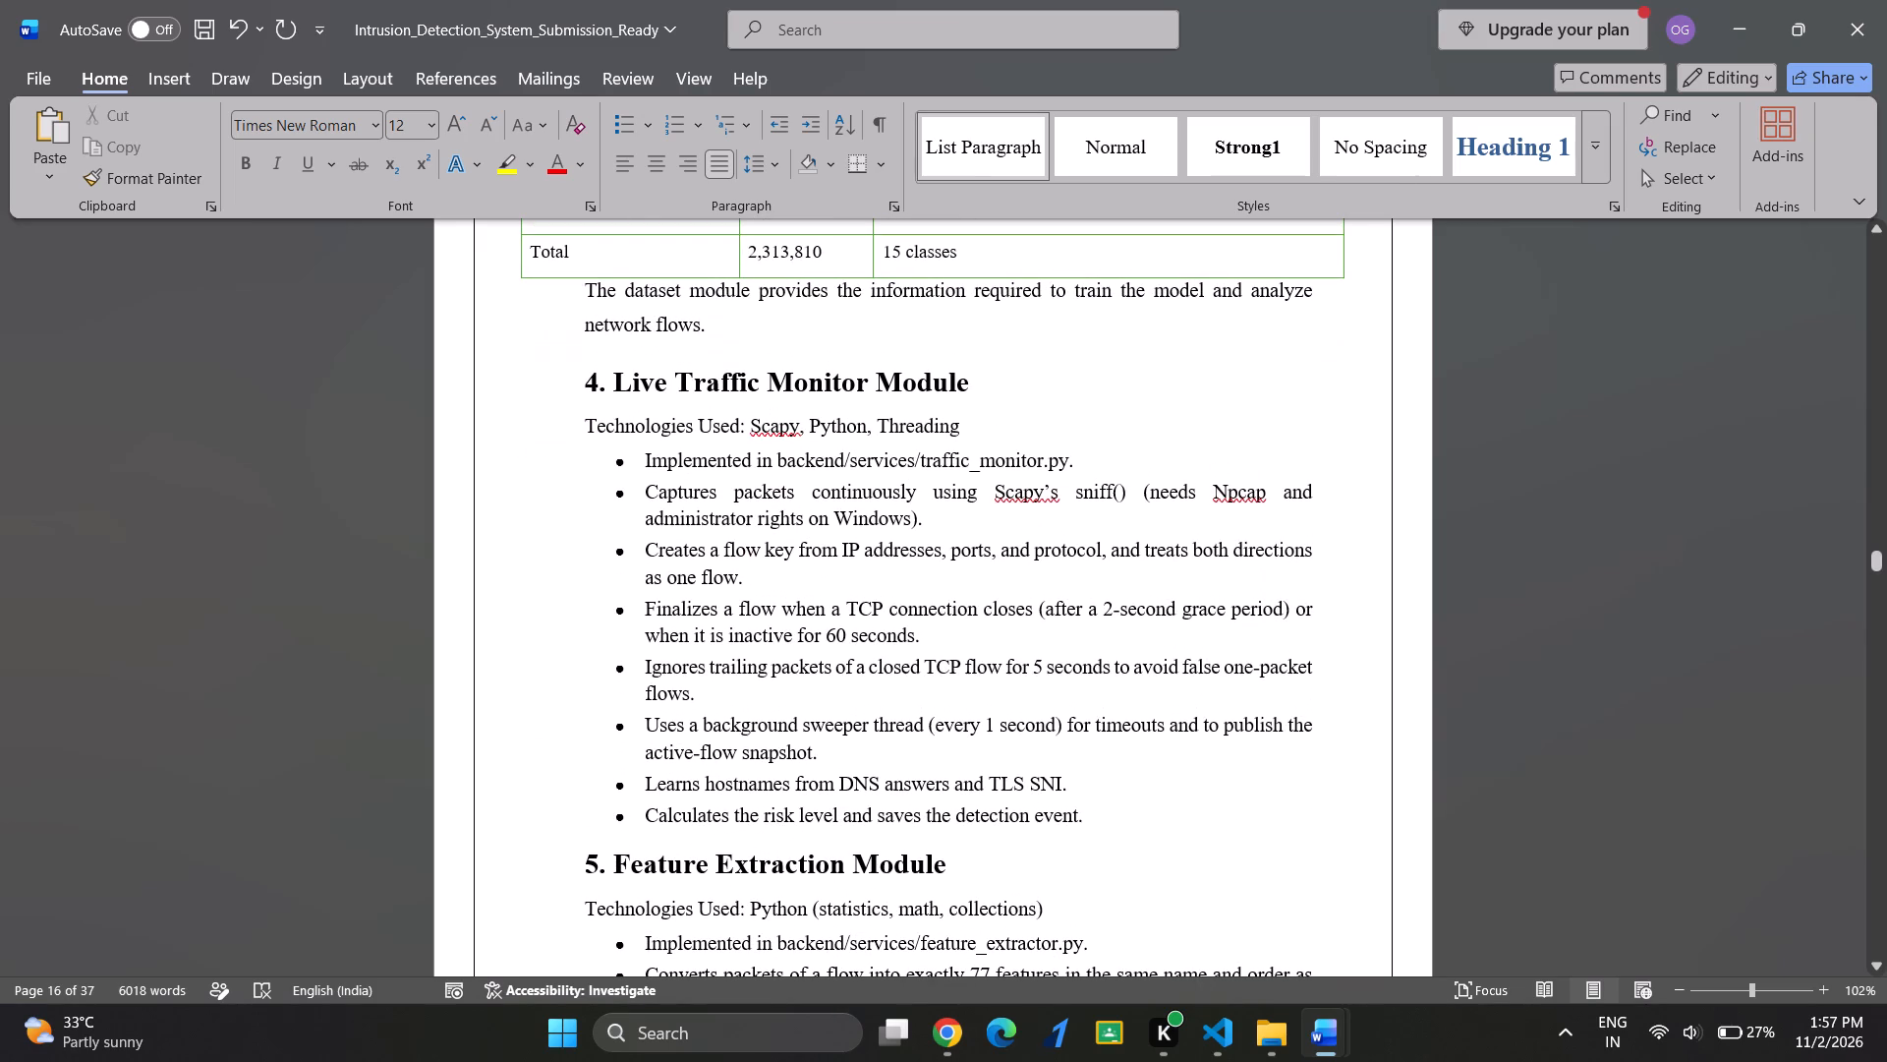
{"action": "left_click_drag", "start_coordinate": [978, 389], "coordinate": [643, 407]}
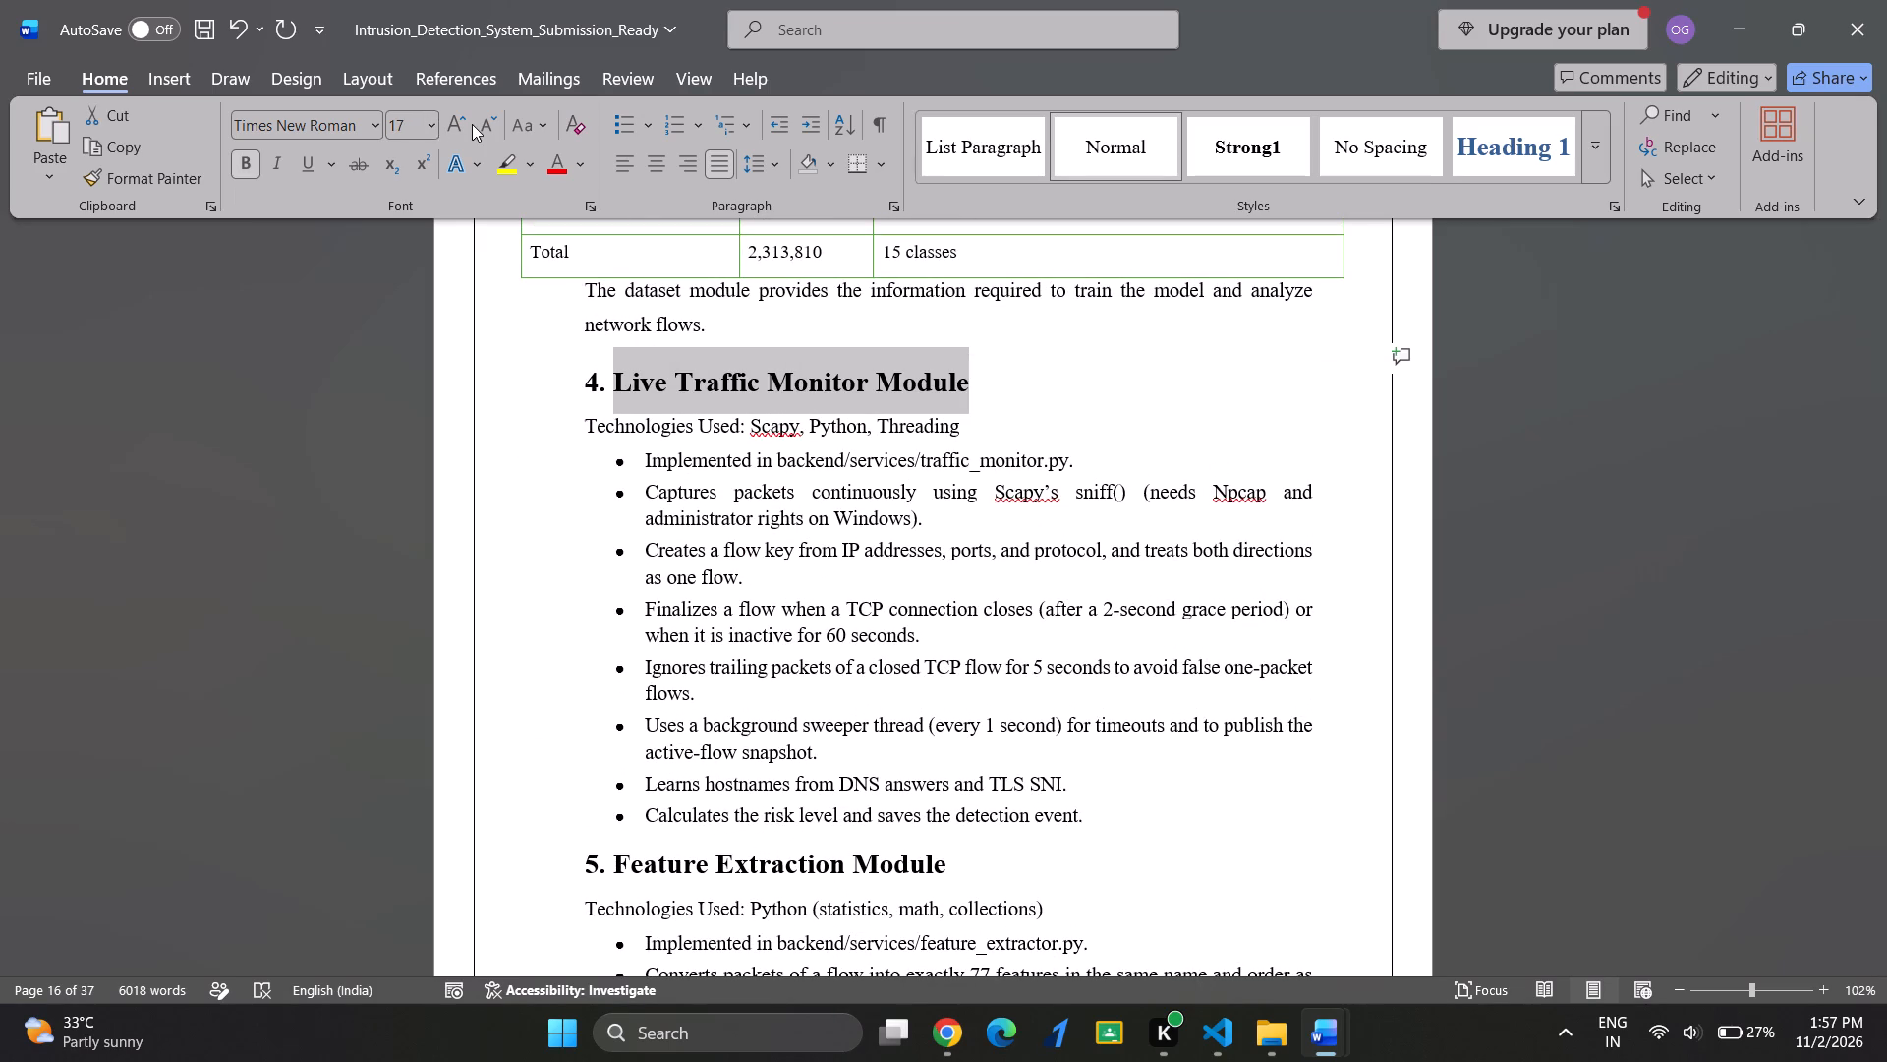
{"action": "left_click", "coordinate": [472, 124]}
{"action": "left_click", "coordinate": [488, 127]}
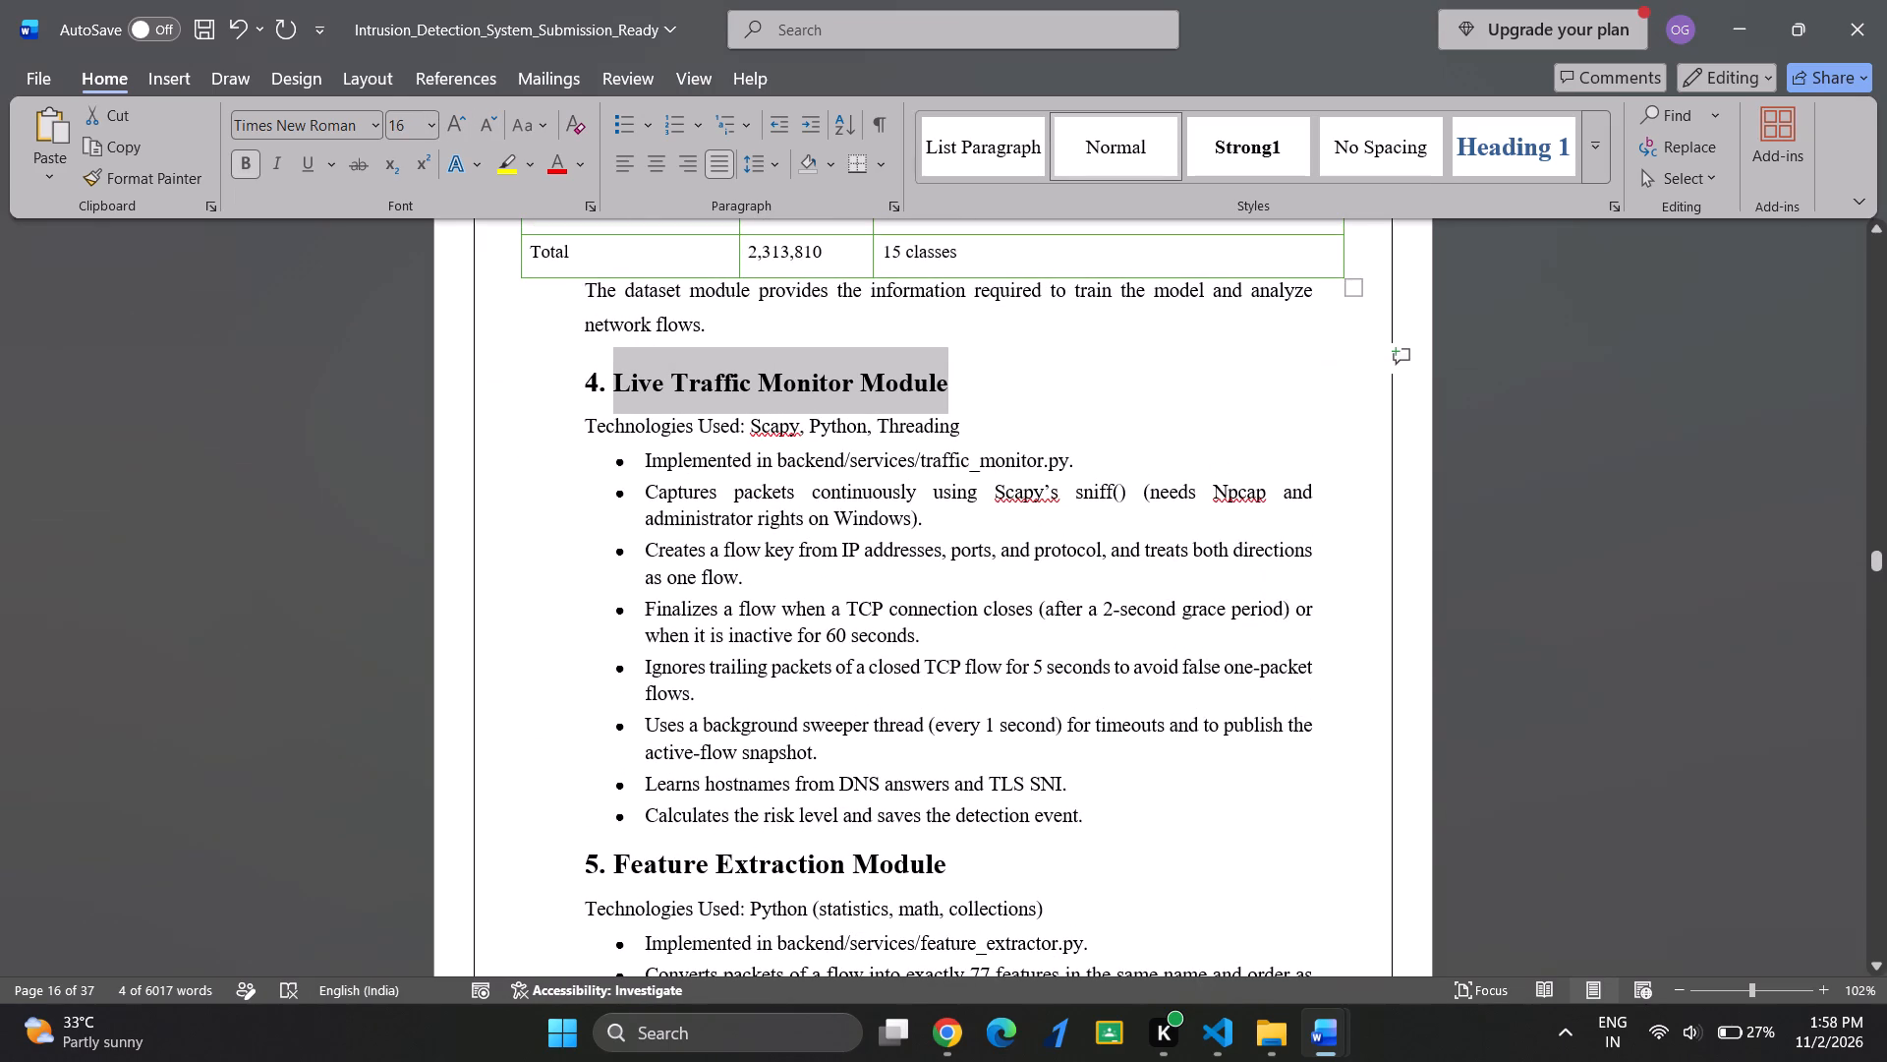
Reduce the "Feature Extraction Module" subheading text, including its first letter, to font size 16.
{"action": "left_click_drag", "start_coordinate": [996, 863], "coordinate": [663, 881]}
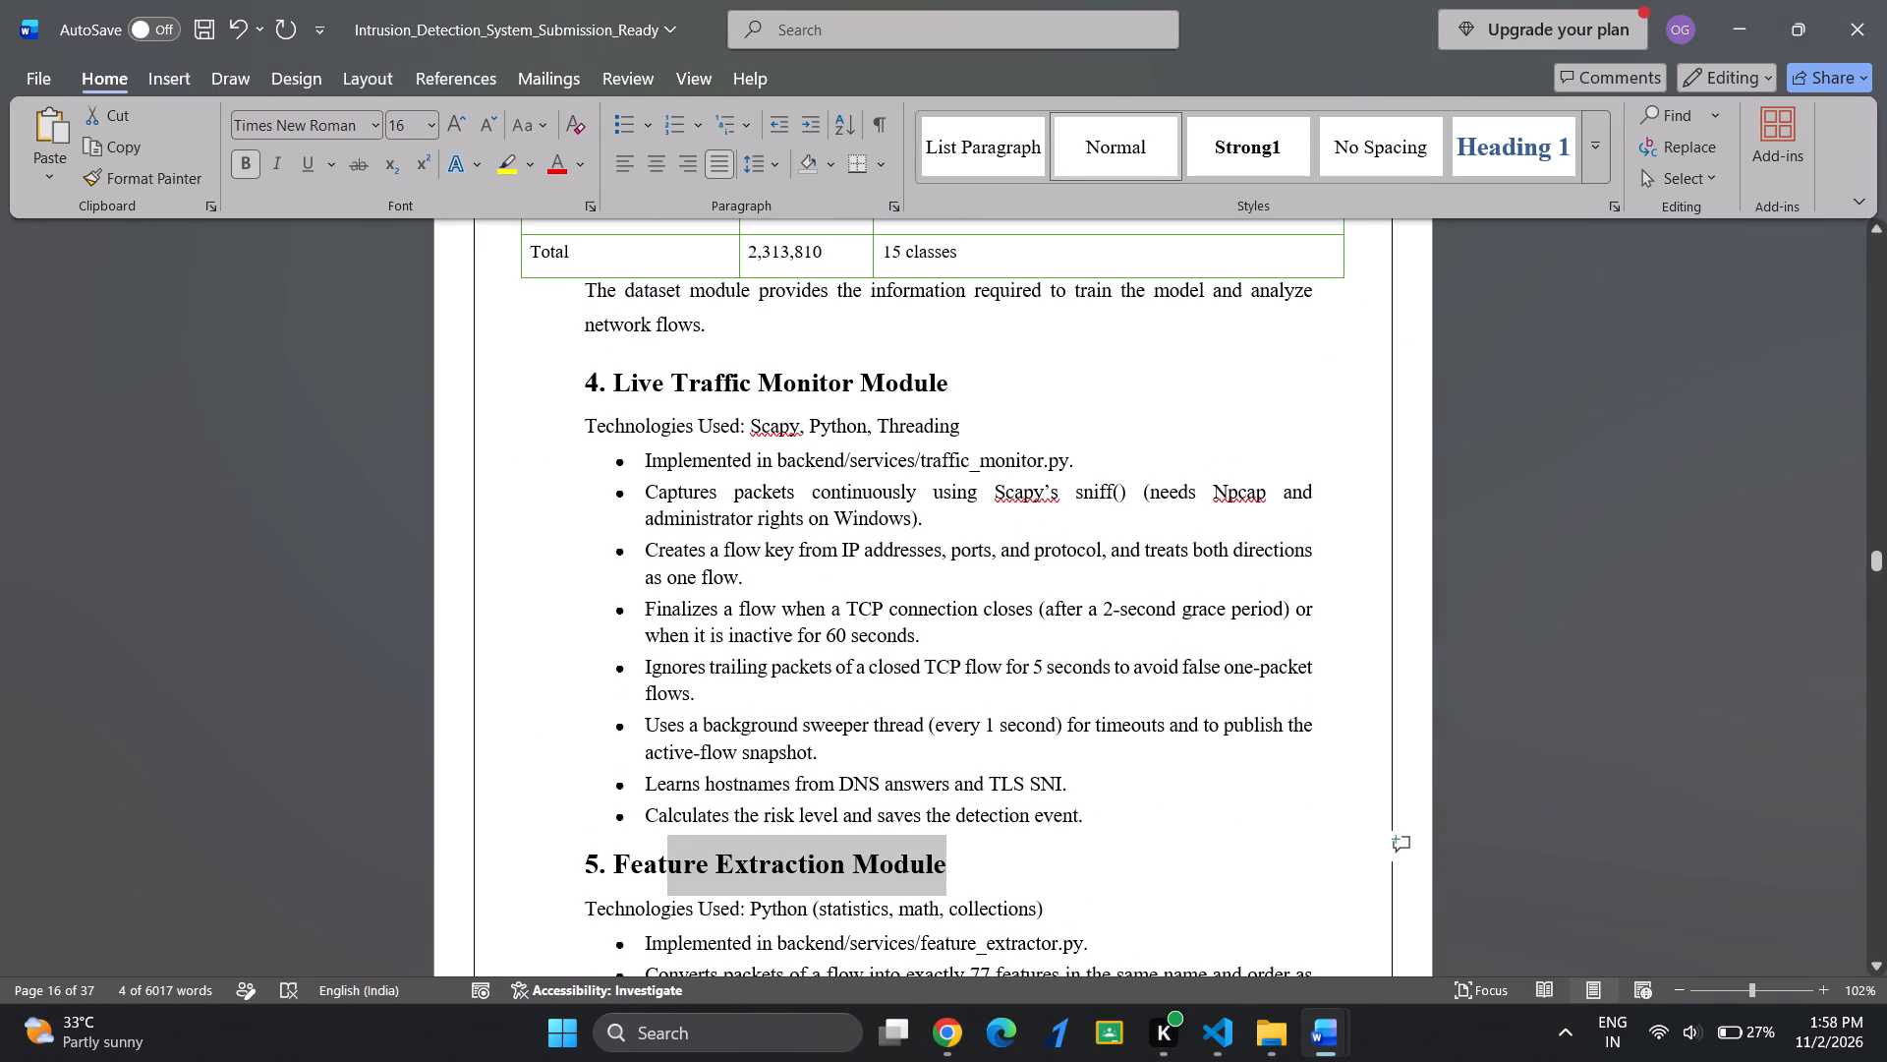
{"action": "left_click_drag", "start_coordinate": [663, 881], "coordinate": [629, 875]}
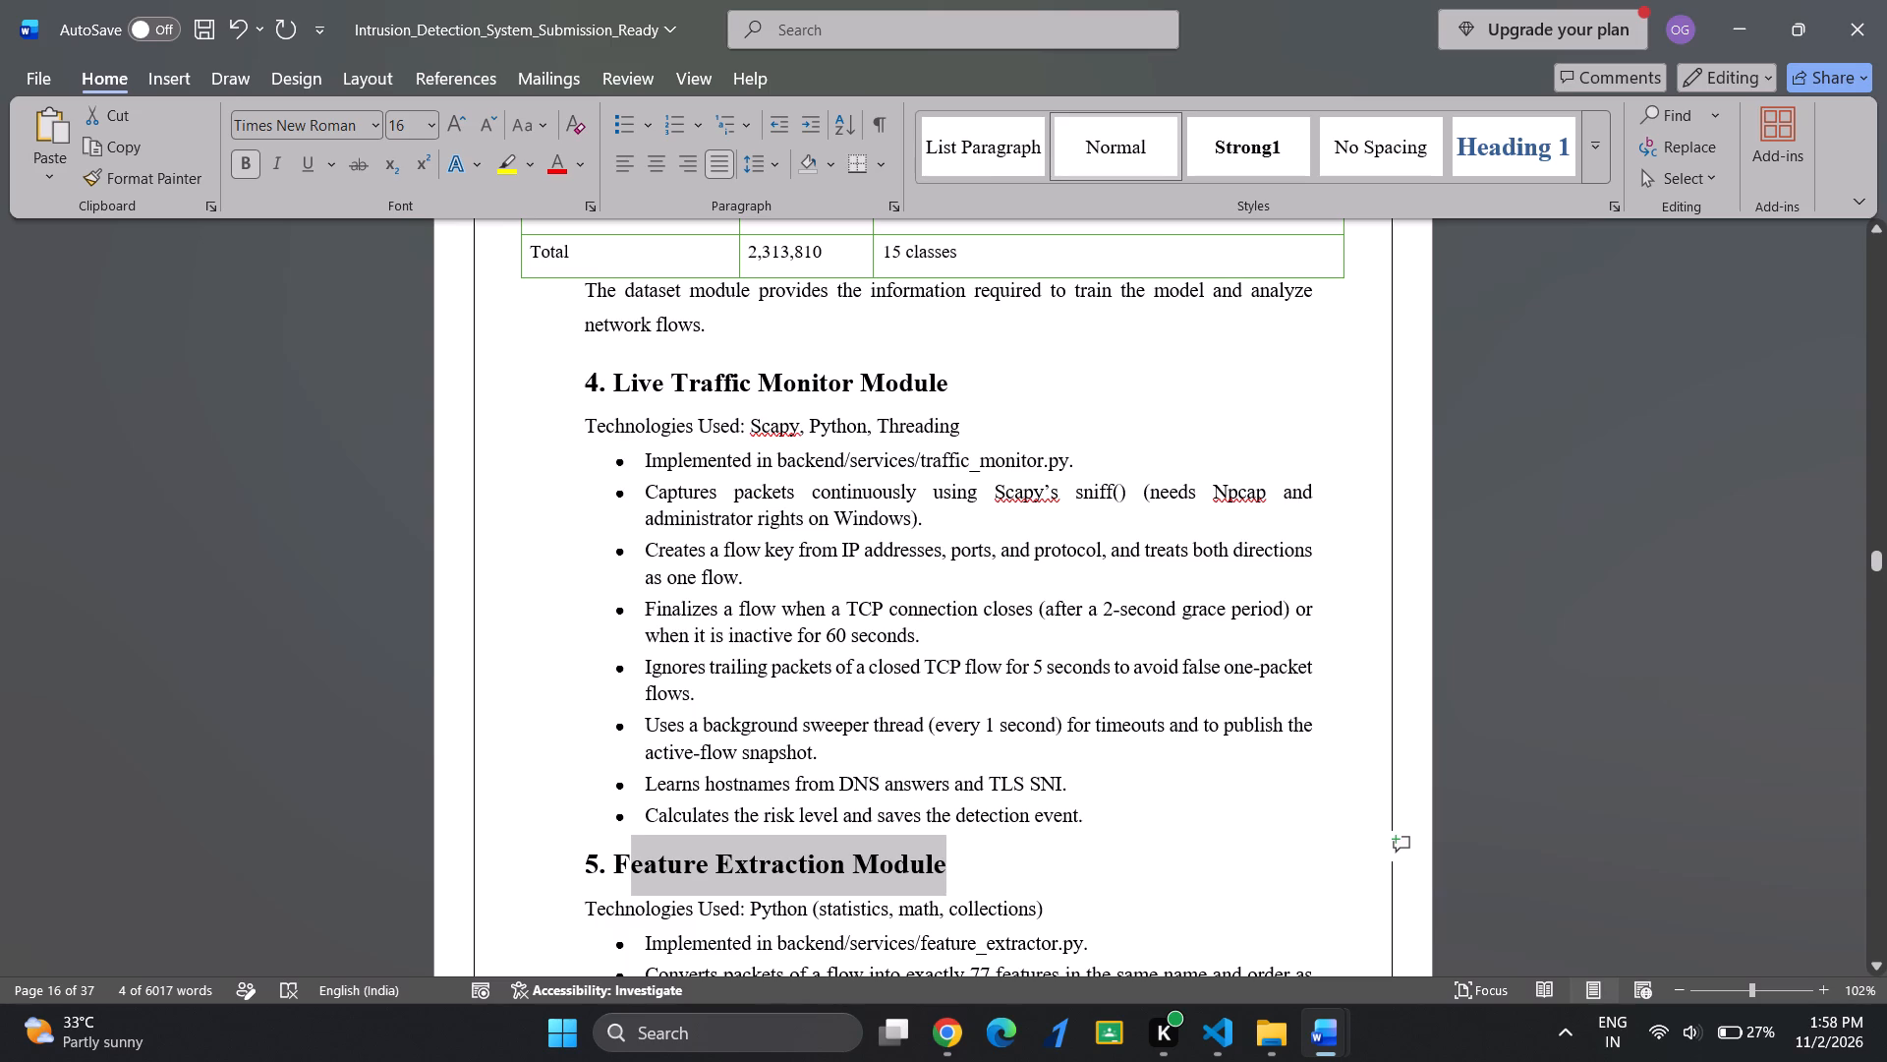
{"action": "left_click_drag", "start_coordinate": [629, 875], "coordinate": [630, 875]}
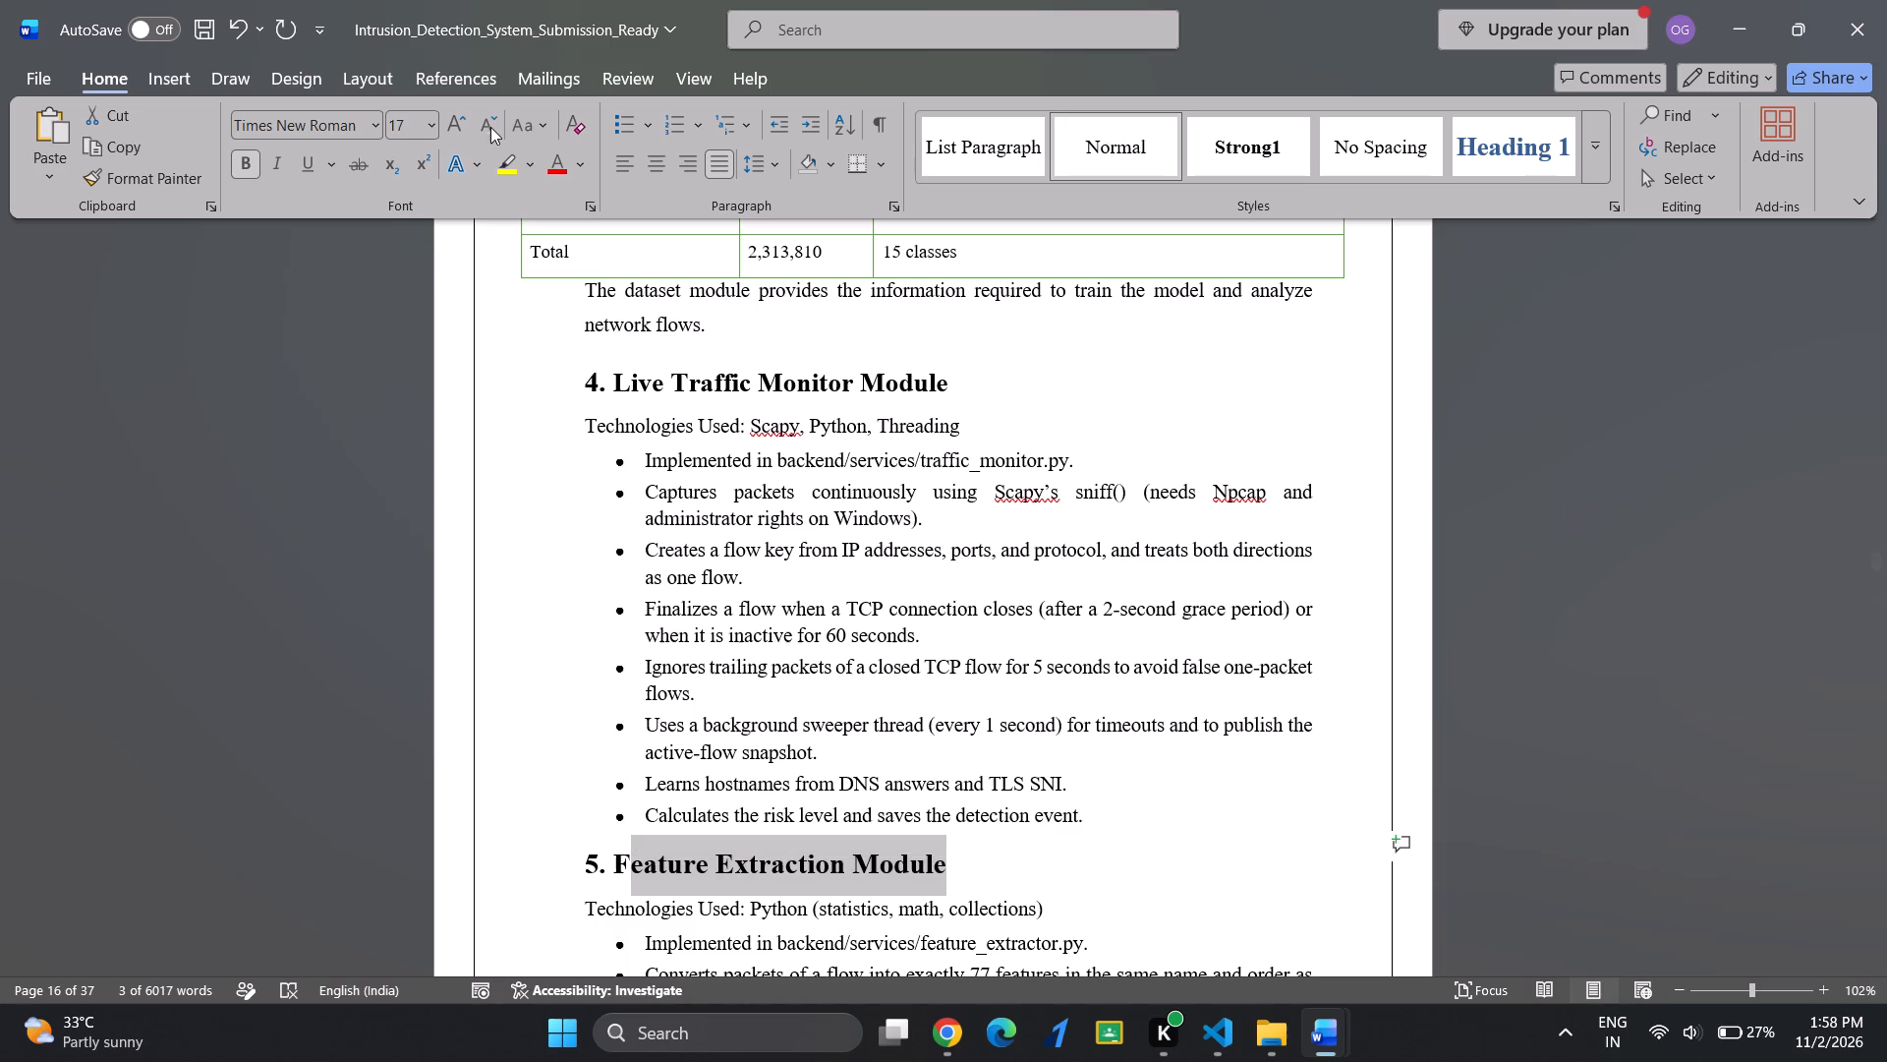
{"action": "left_click", "coordinate": [488, 121]}
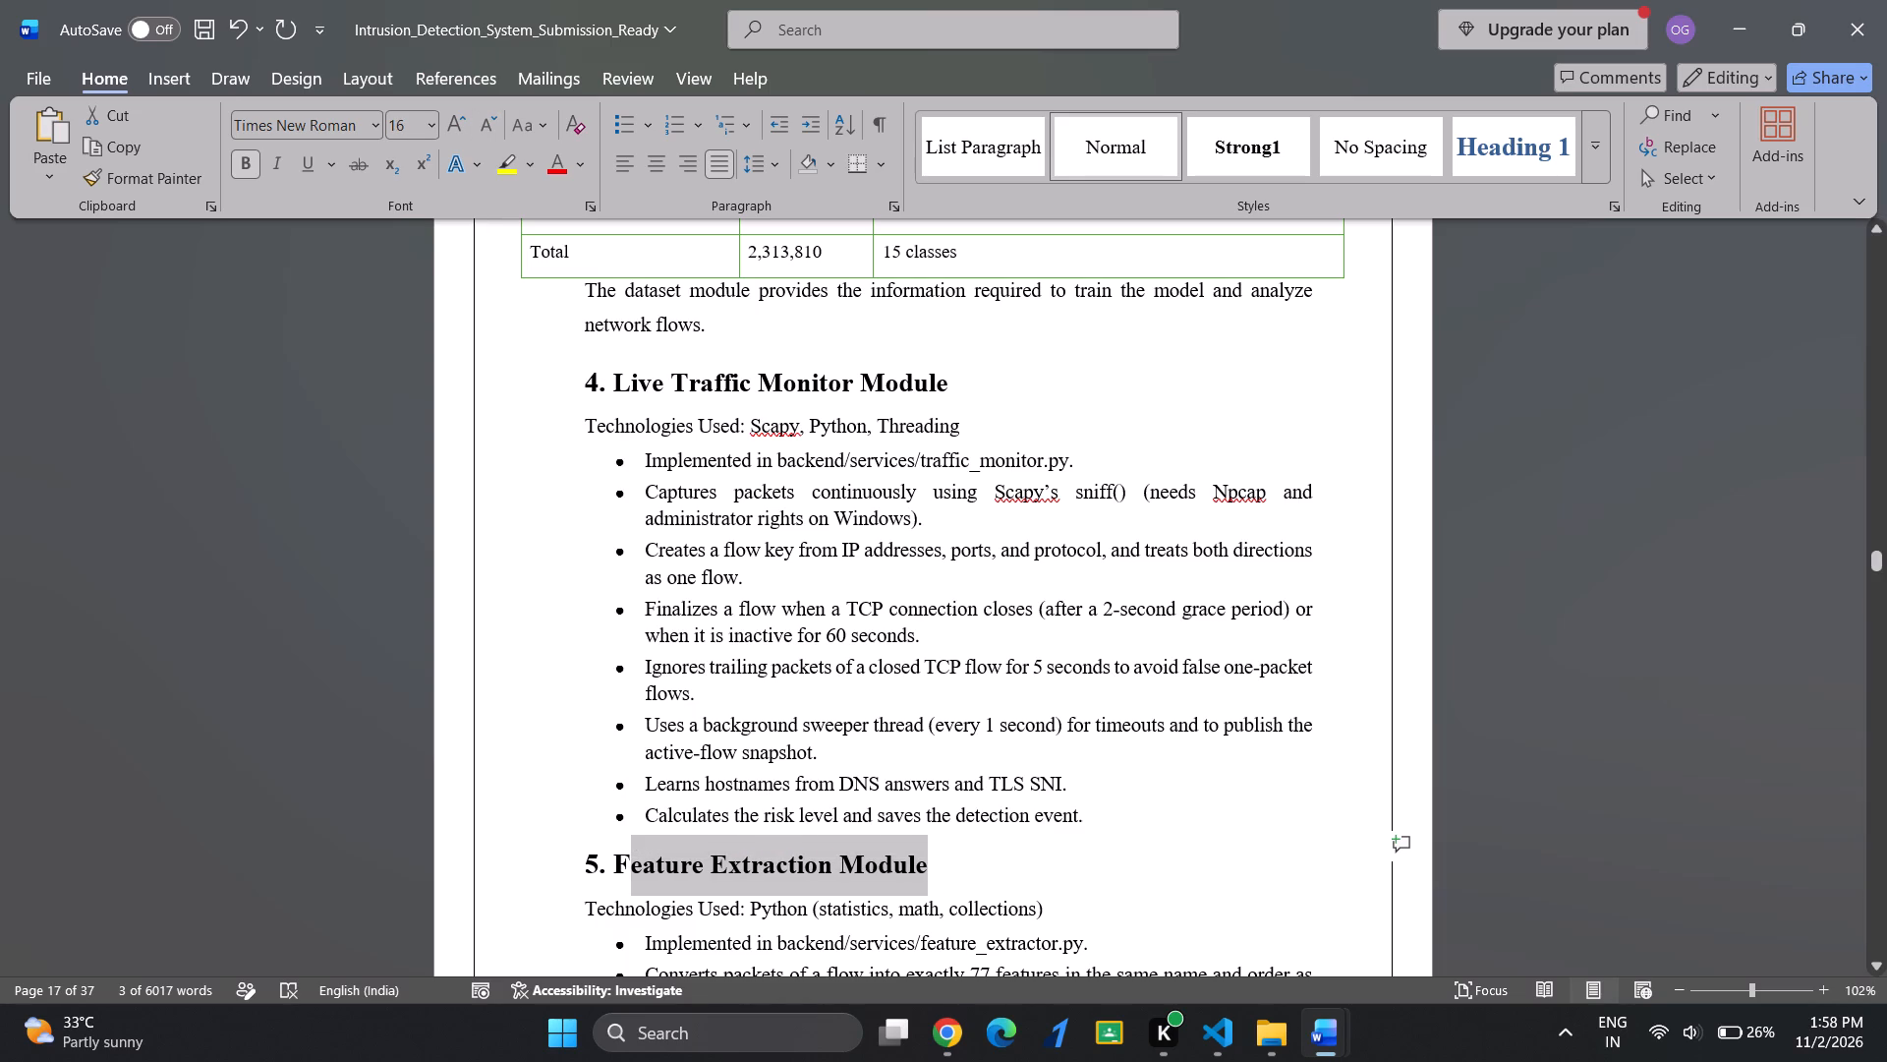
{"action": "left_click", "coordinate": [623, 861]}
{"action": "double_click", "coordinate": [623, 861]}
{"action": "left_click", "coordinate": [623, 861]}
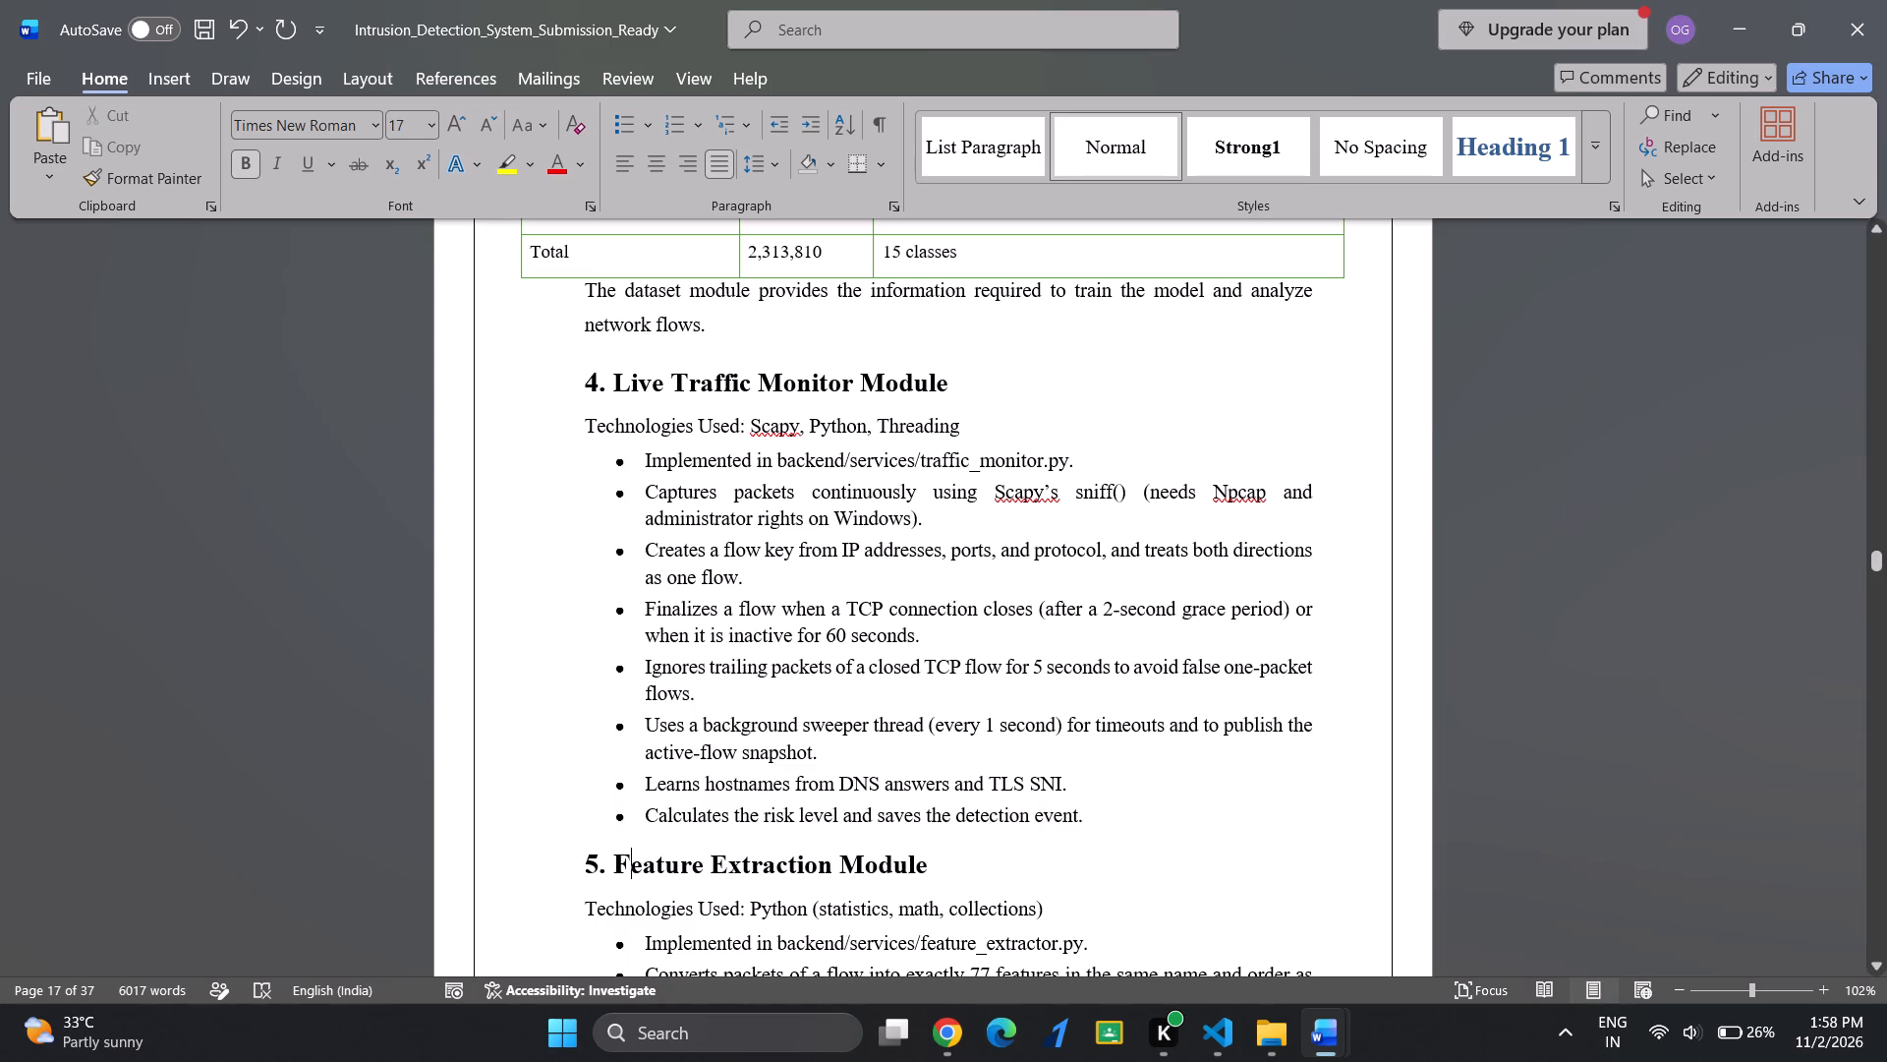
{"action": "left_click_drag", "start_coordinate": [609, 863], "coordinate": [626, 863]}
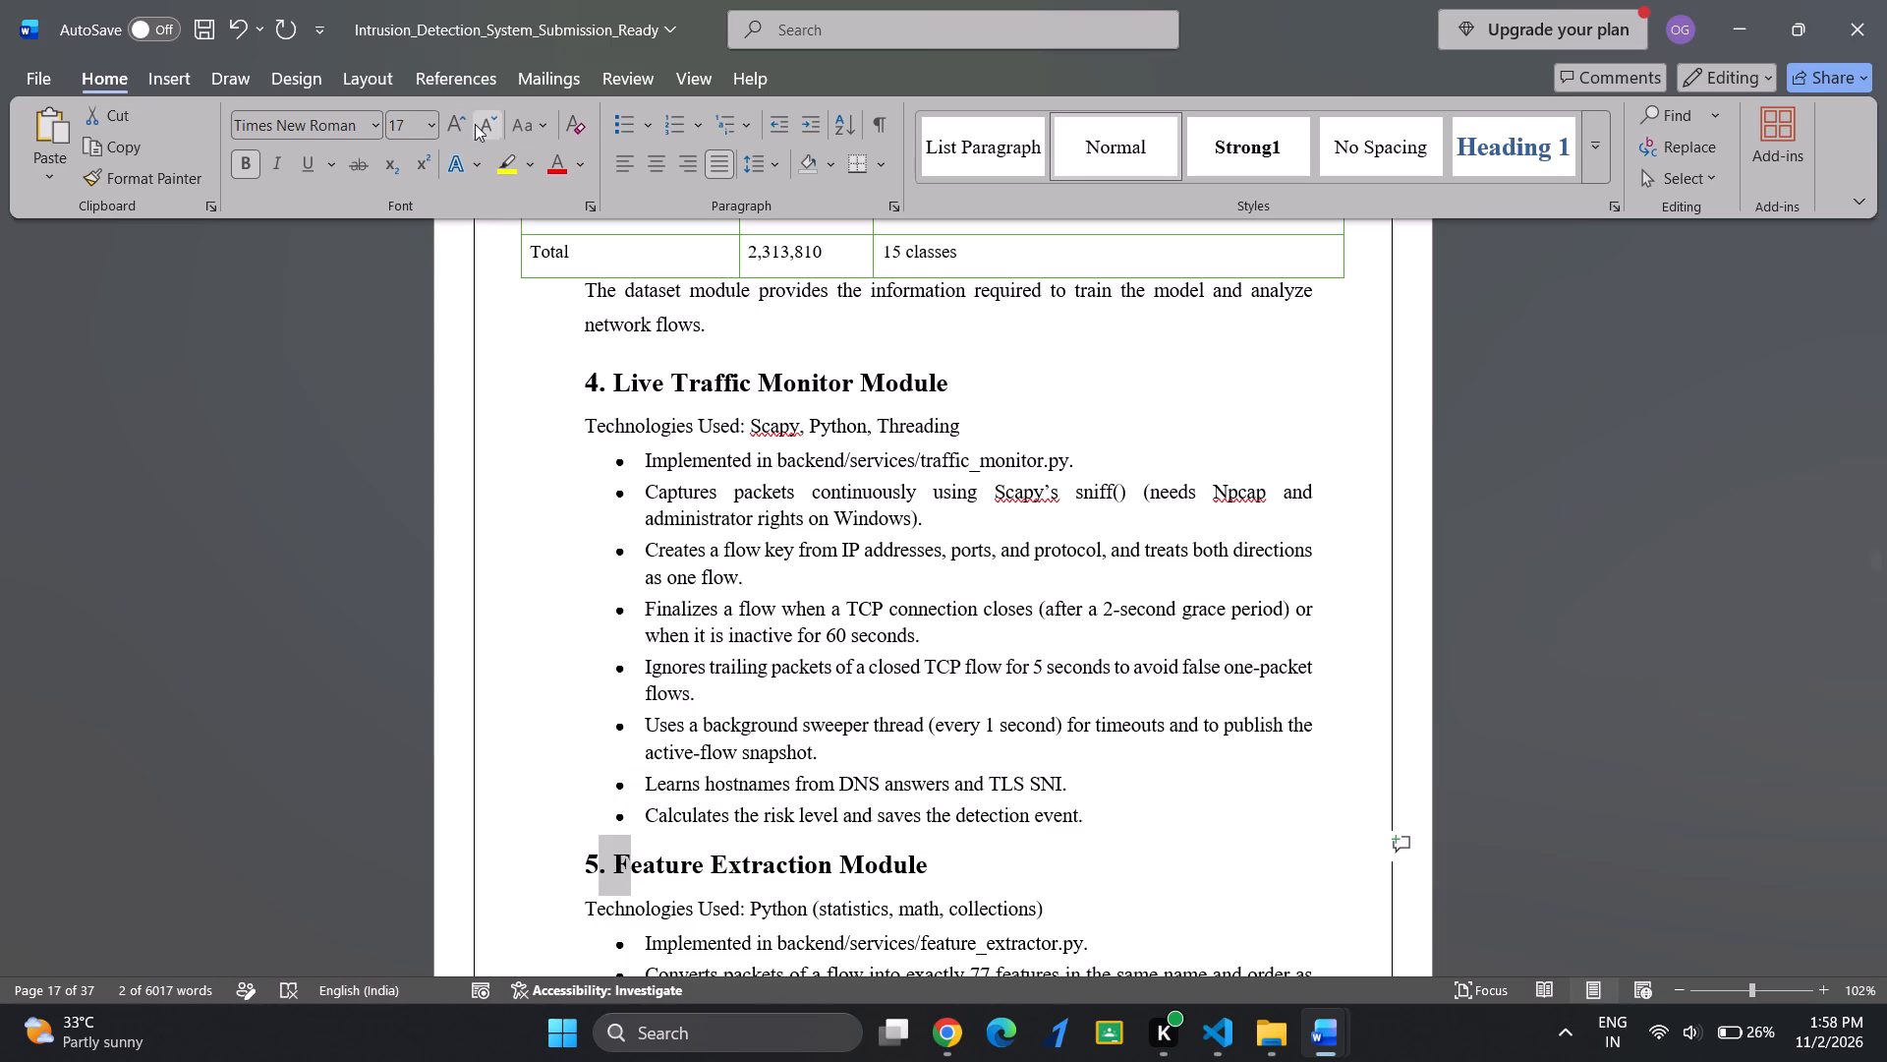
{"action": "left_click", "coordinate": [475, 124]}
{"action": "left_click", "coordinate": [654, 855]}
Reduce the "Random Forest Classification Model" subheading text to font size 16.
{"action": "scroll", "coordinate": [654, 855], "scroll_direction": "down", "scroll_amount": 1}
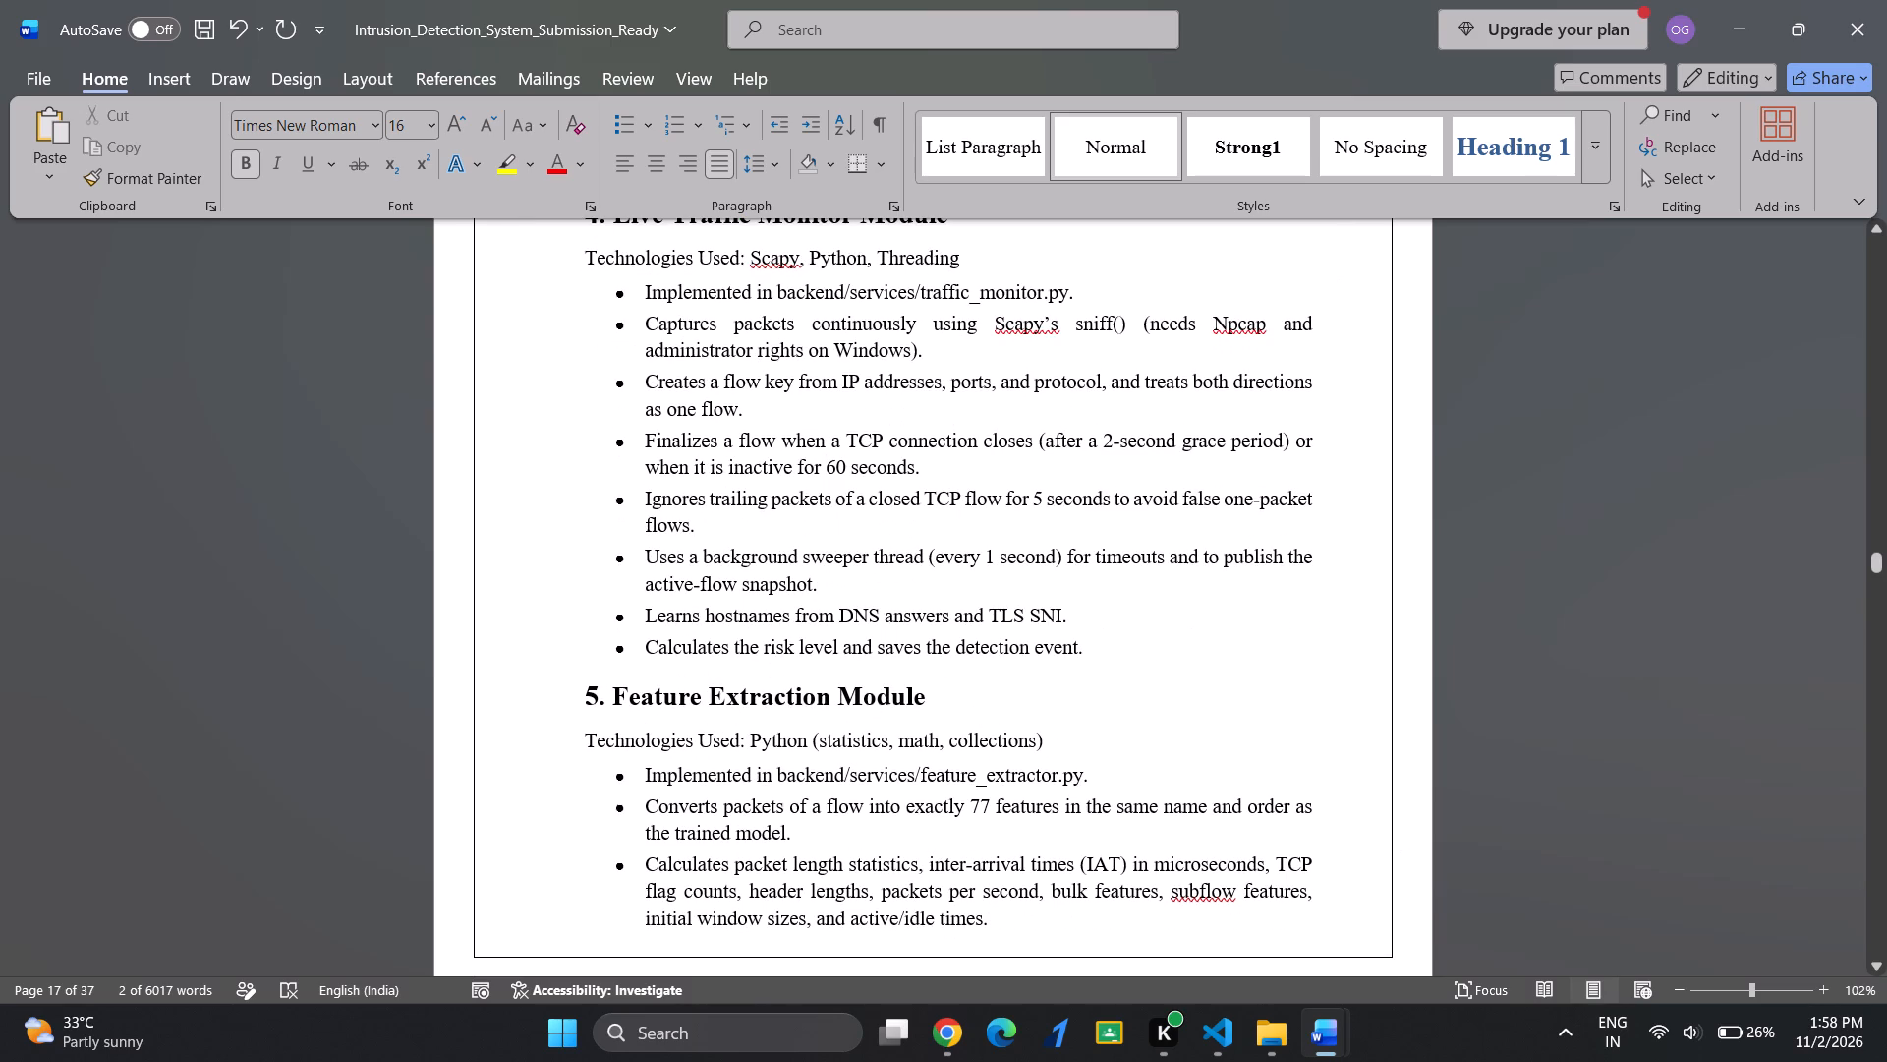
{"action": "scroll", "coordinate": [654, 855], "scroll_direction": "down", "scroll_amount": 1}
{"action": "scroll", "coordinate": [778, 810], "scroll_direction": "down", "scroll_amount": 5}
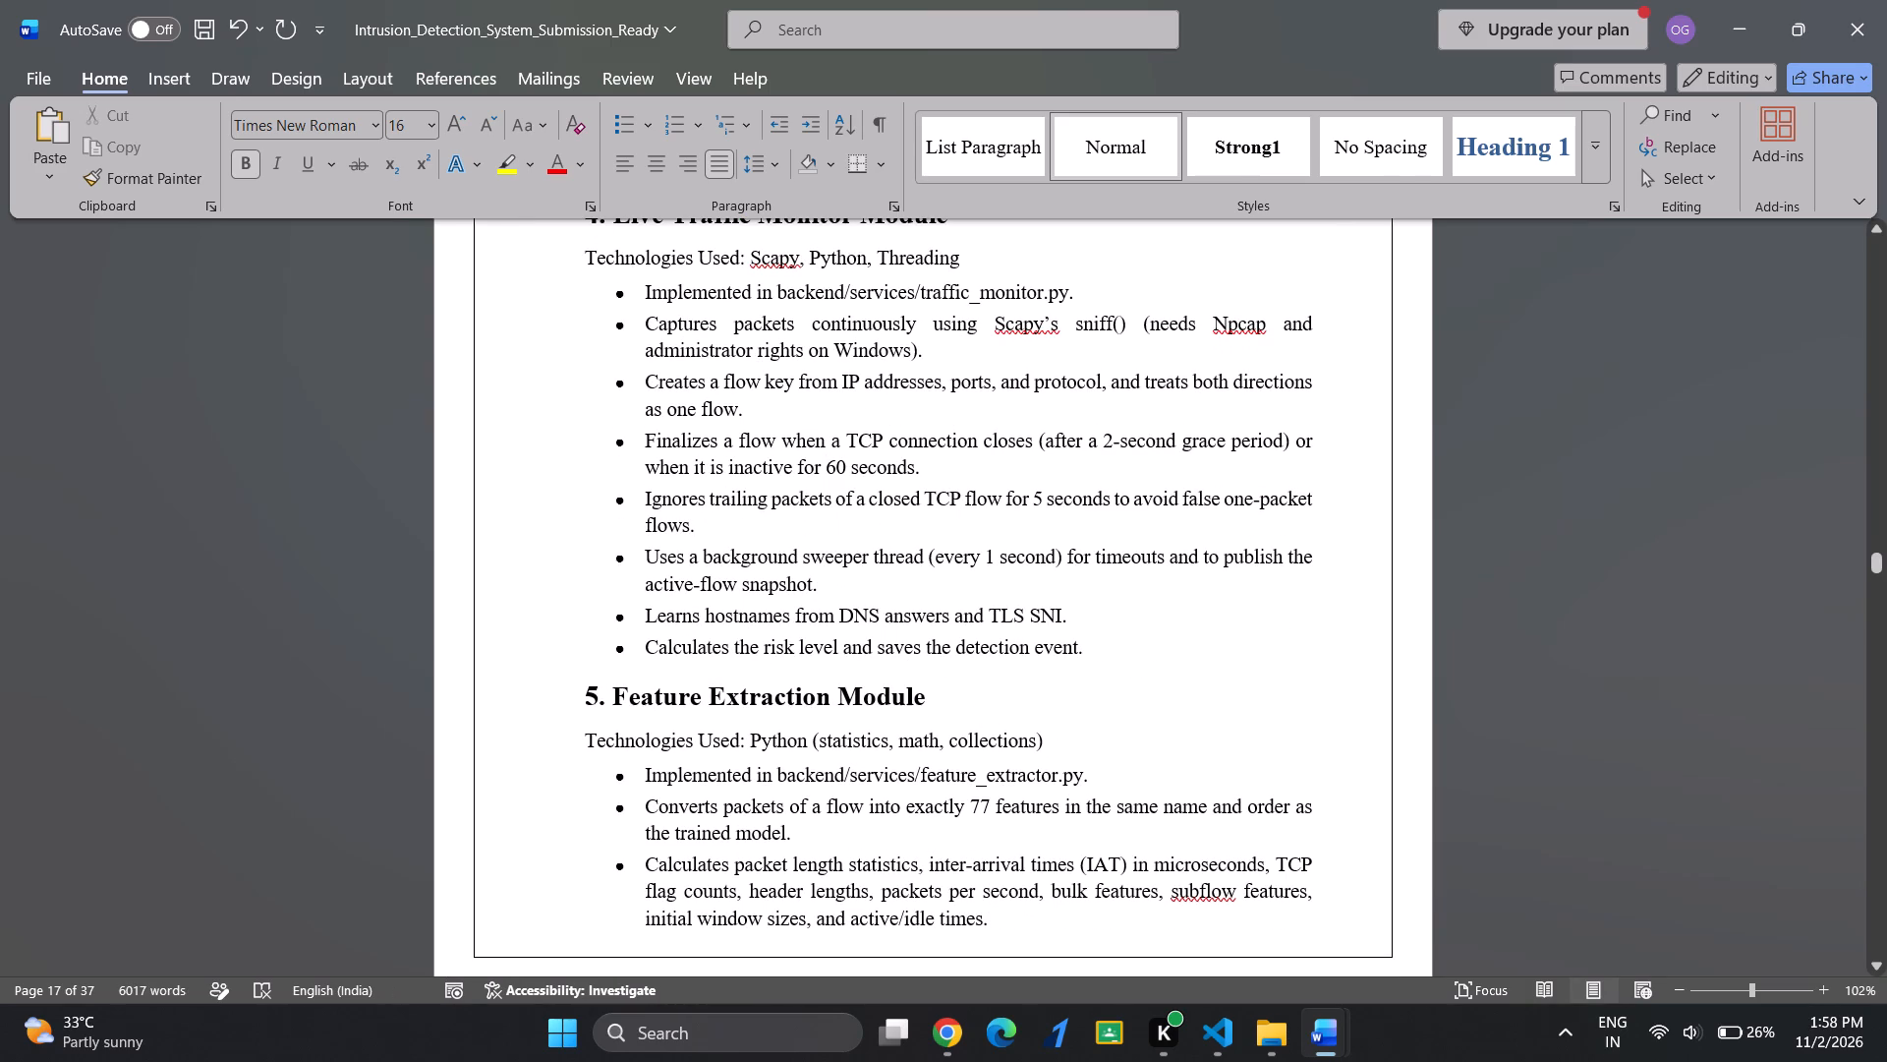
{"action": "scroll", "coordinate": [1010, 692], "scroll_direction": "down", "scroll_amount": 2}
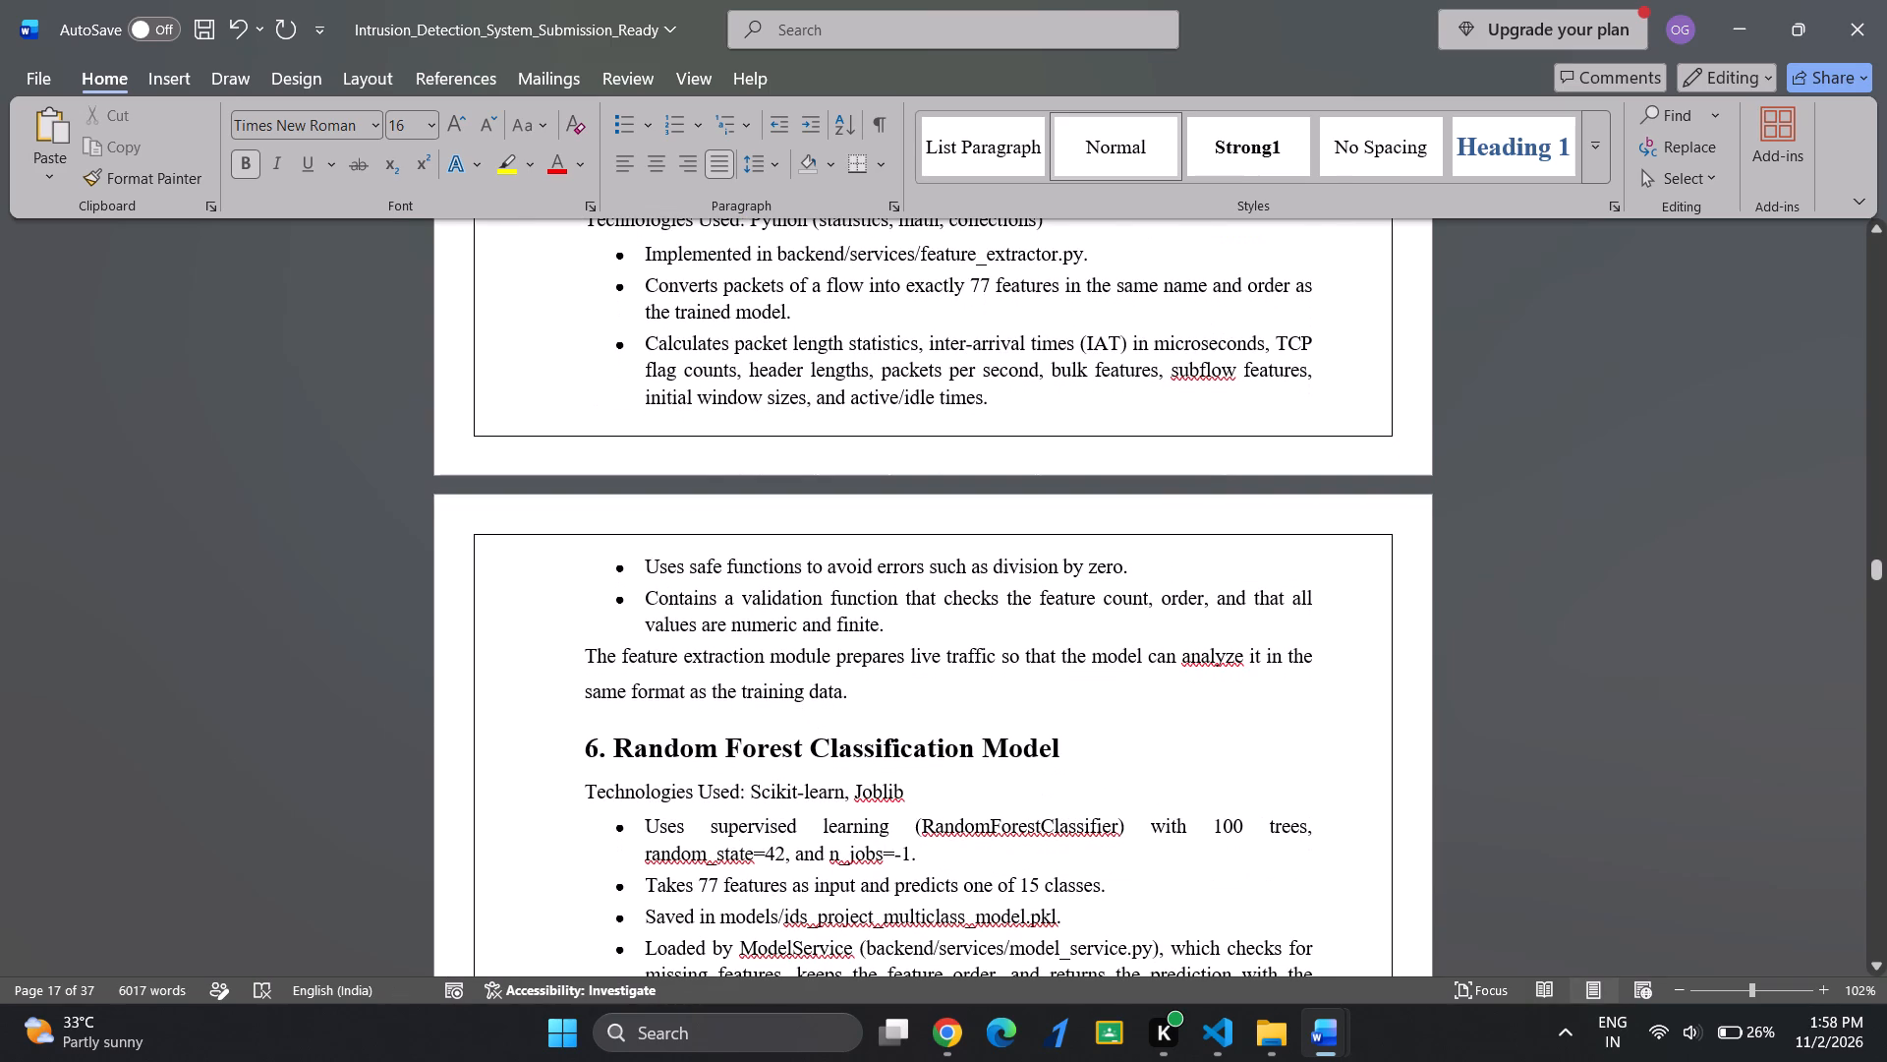
{"action": "left_click_drag", "start_coordinate": [1058, 751], "coordinate": [630, 764]}
{"action": "left_click", "coordinate": [493, 132]}
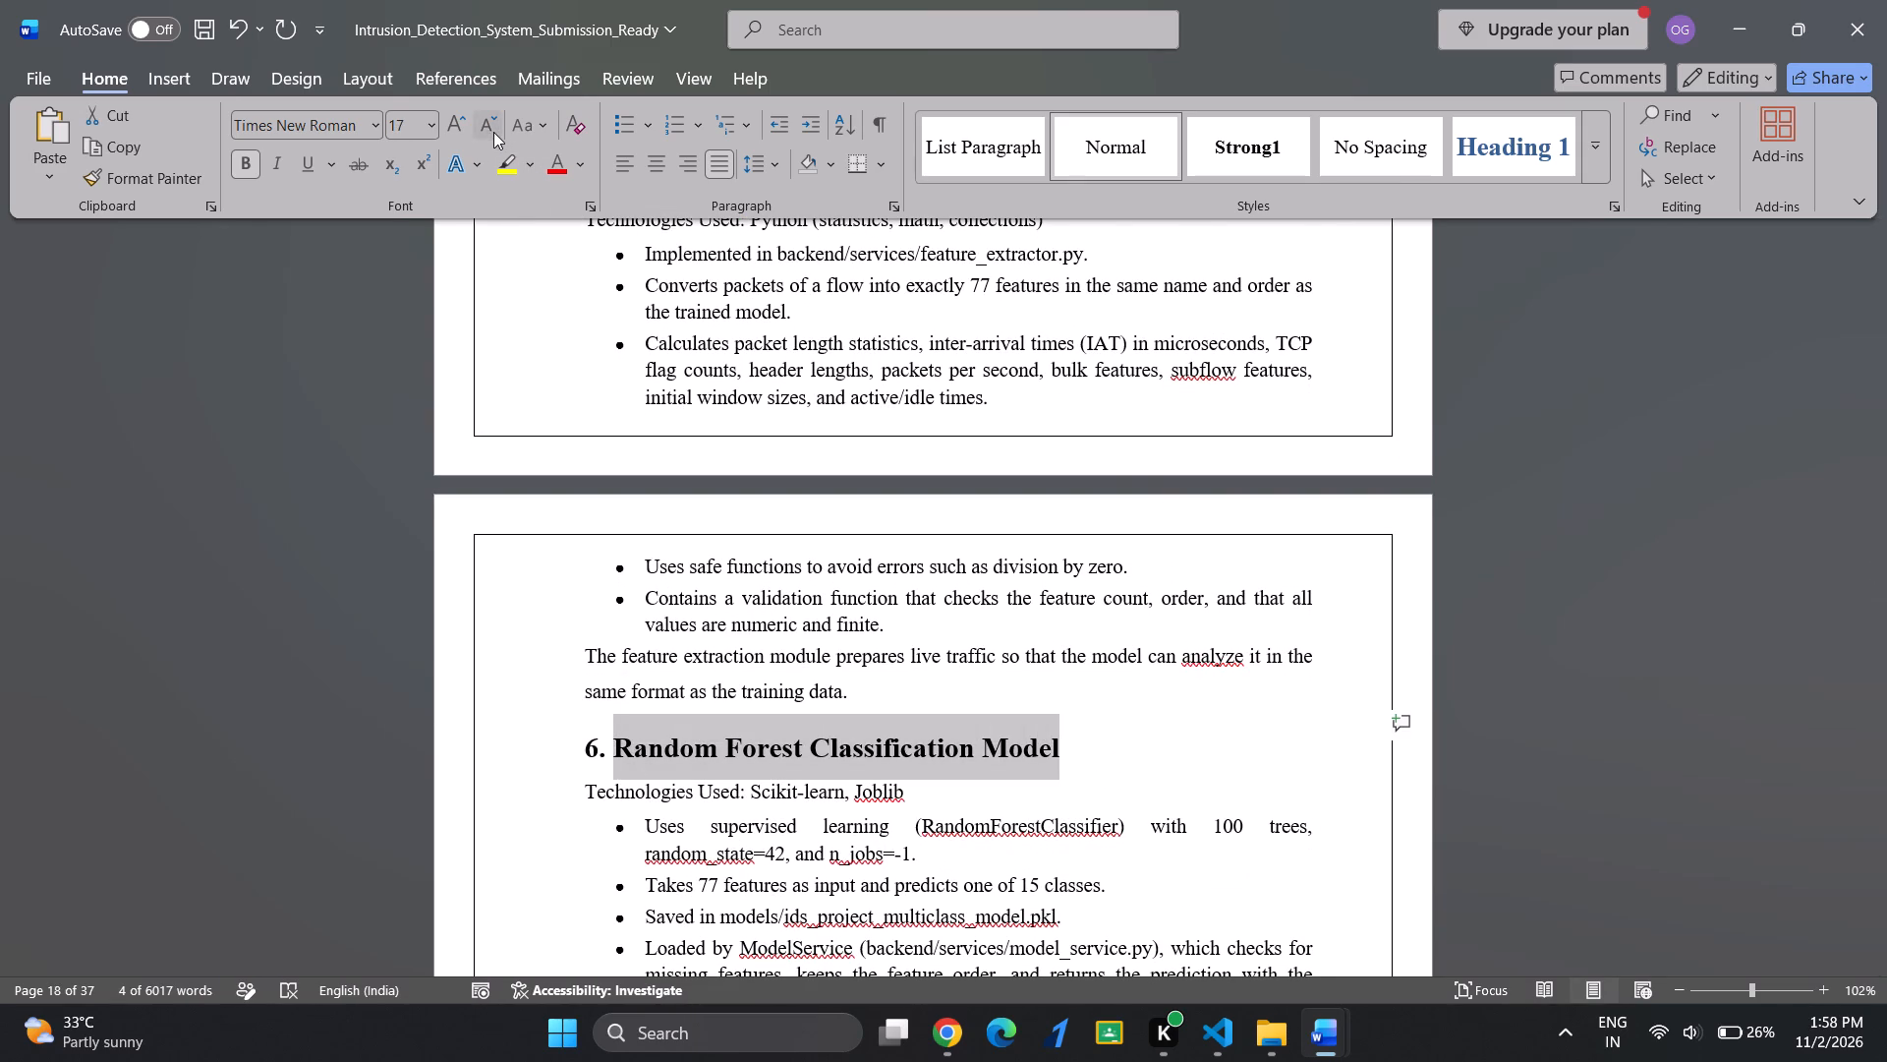
Reduce the "Risk Assessment Module" subheading text to font size 16.
{"action": "scroll", "coordinate": [913, 736], "scroll_direction": "down", "scroll_amount": 4}
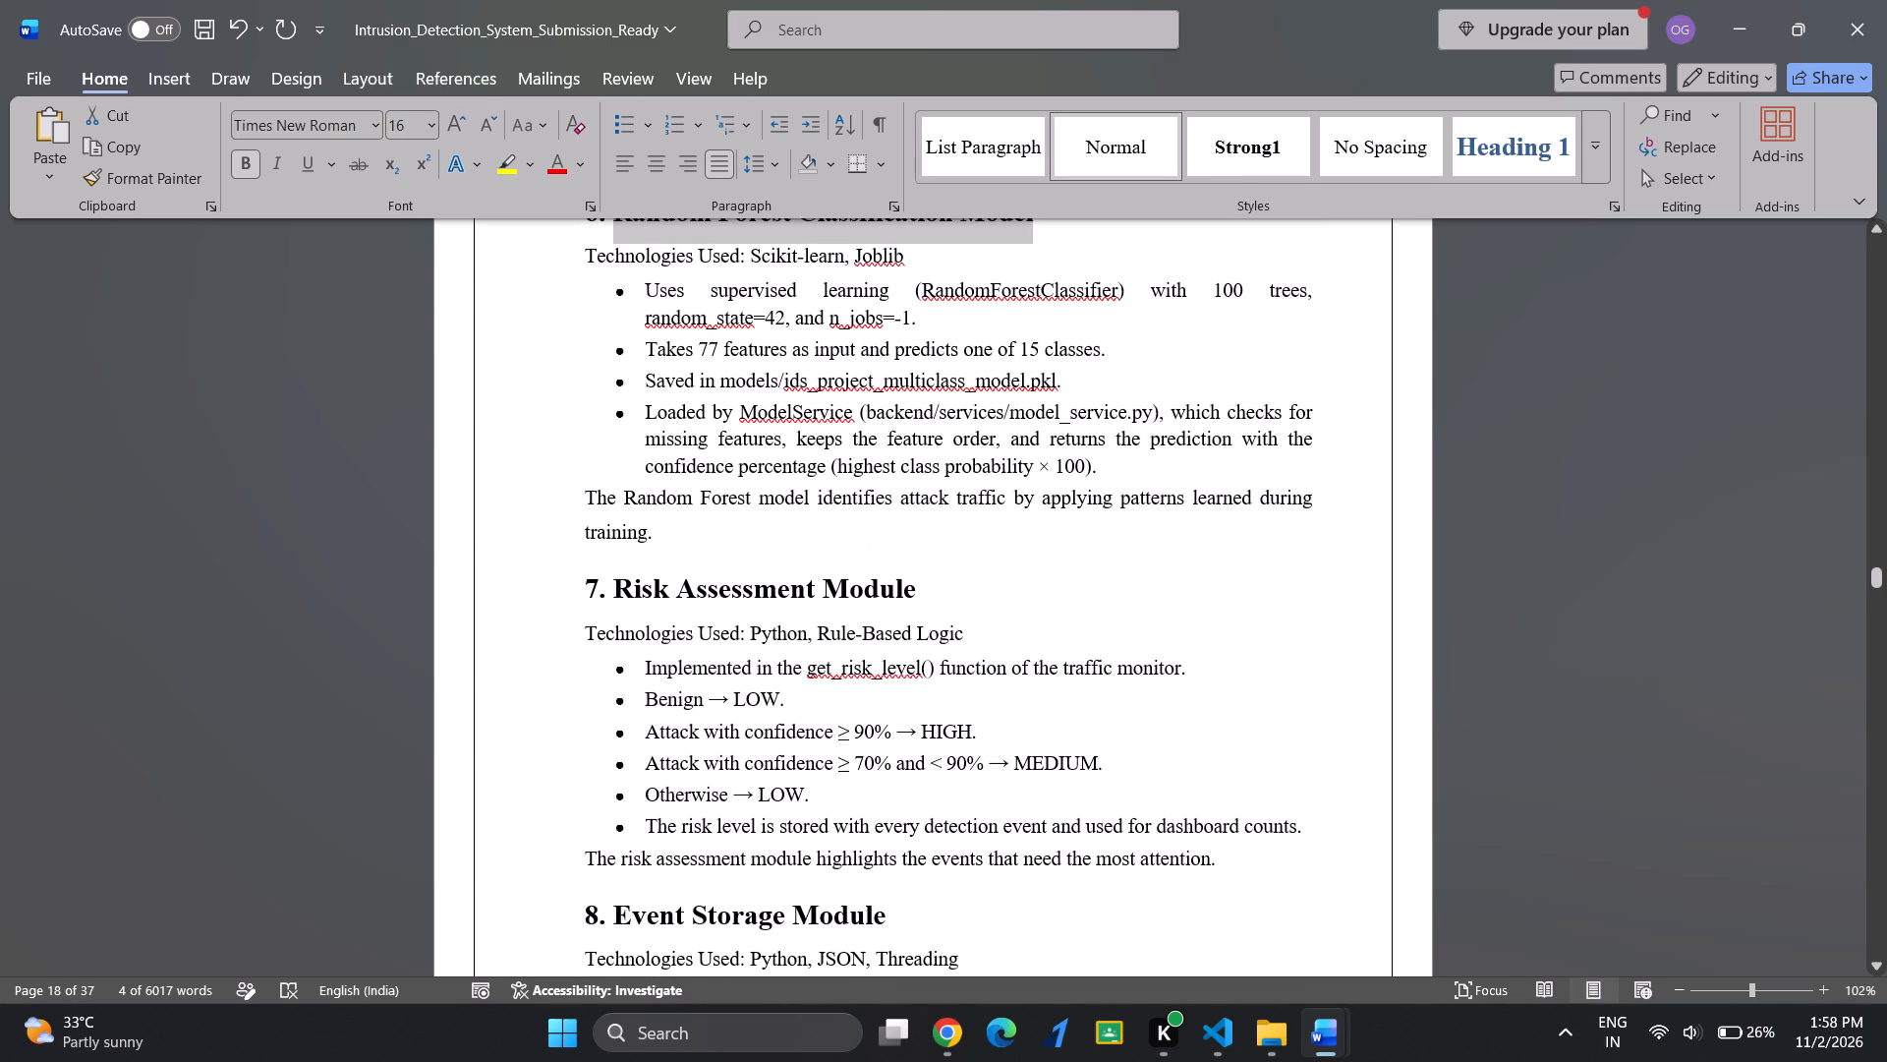
{"action": "left_click_drag", "start_coordinate": [937, 587], "coordinate": [640, 619]}
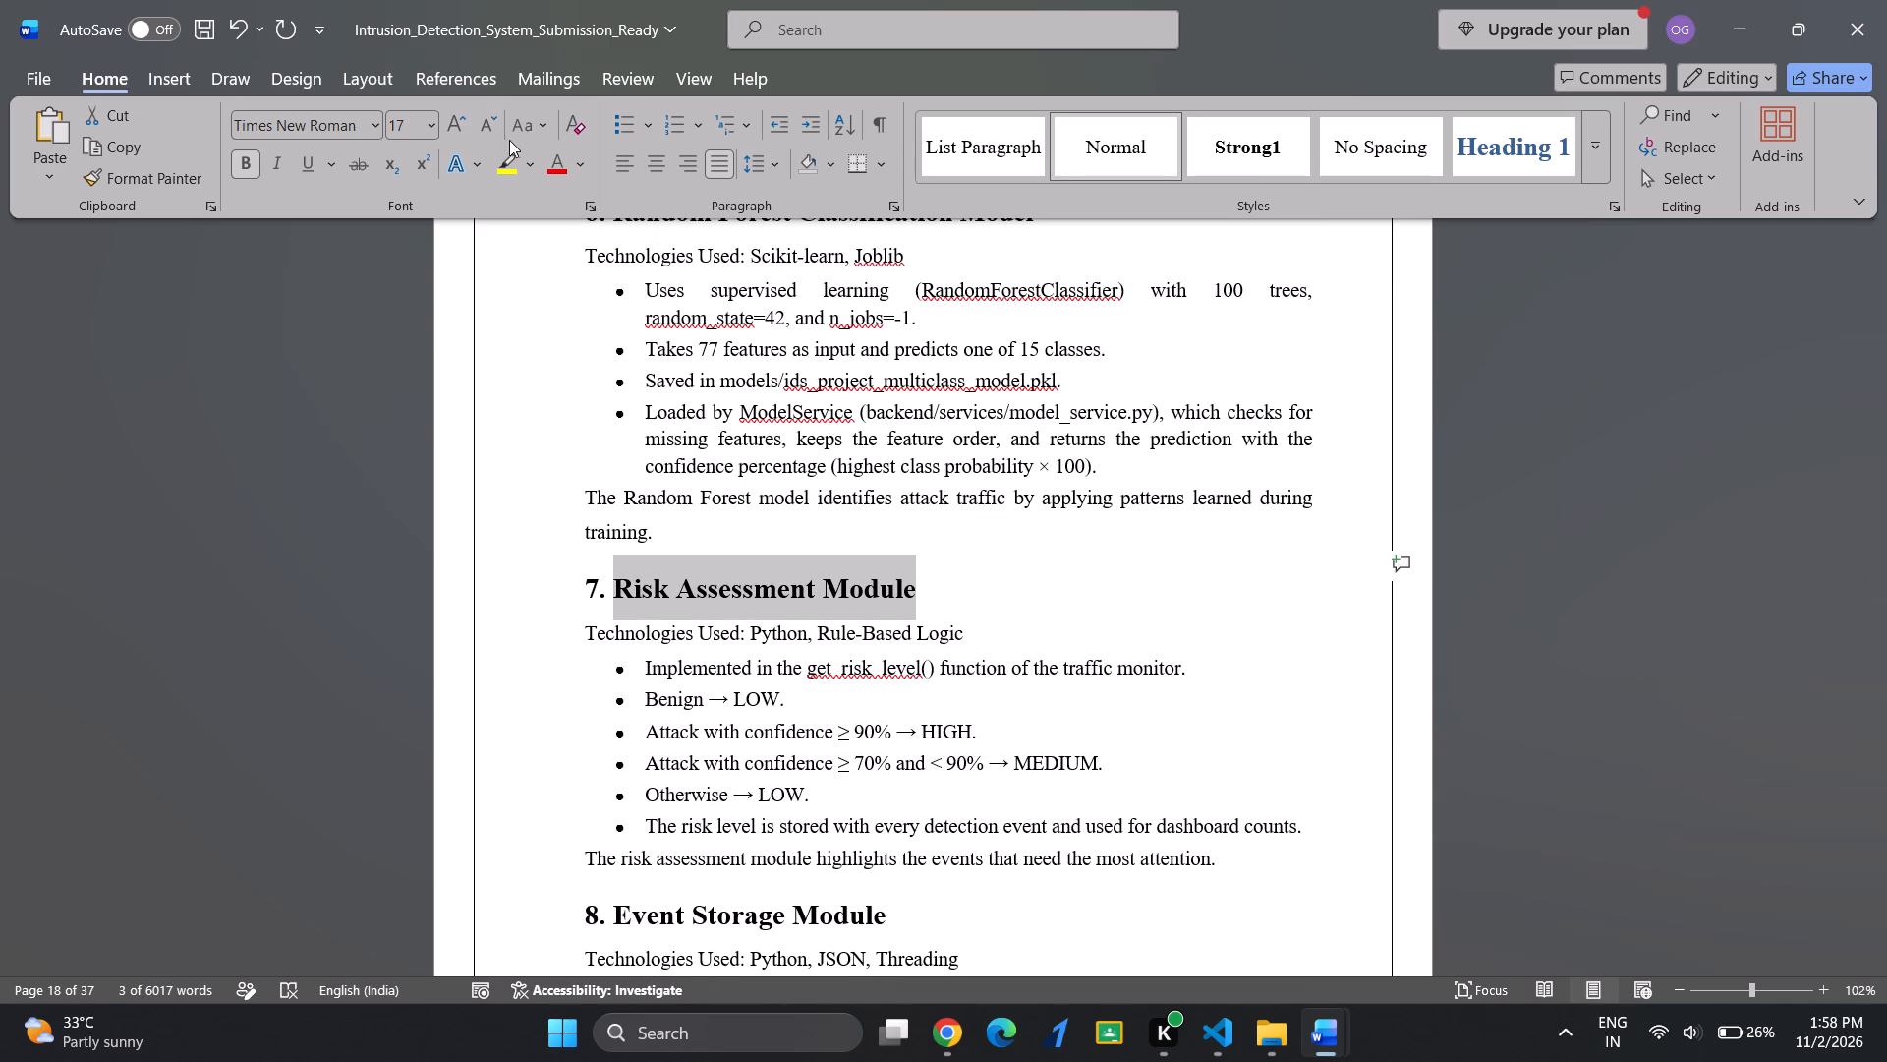
{"action": "left_click", "coordinate": [494, 136]}
Reduce the "Event Storage Module" subheading text to font size 16.
{"action": "scroll", "coordinate": [770, 677], "scroll_direction": "down", "scroll_amount": 3}
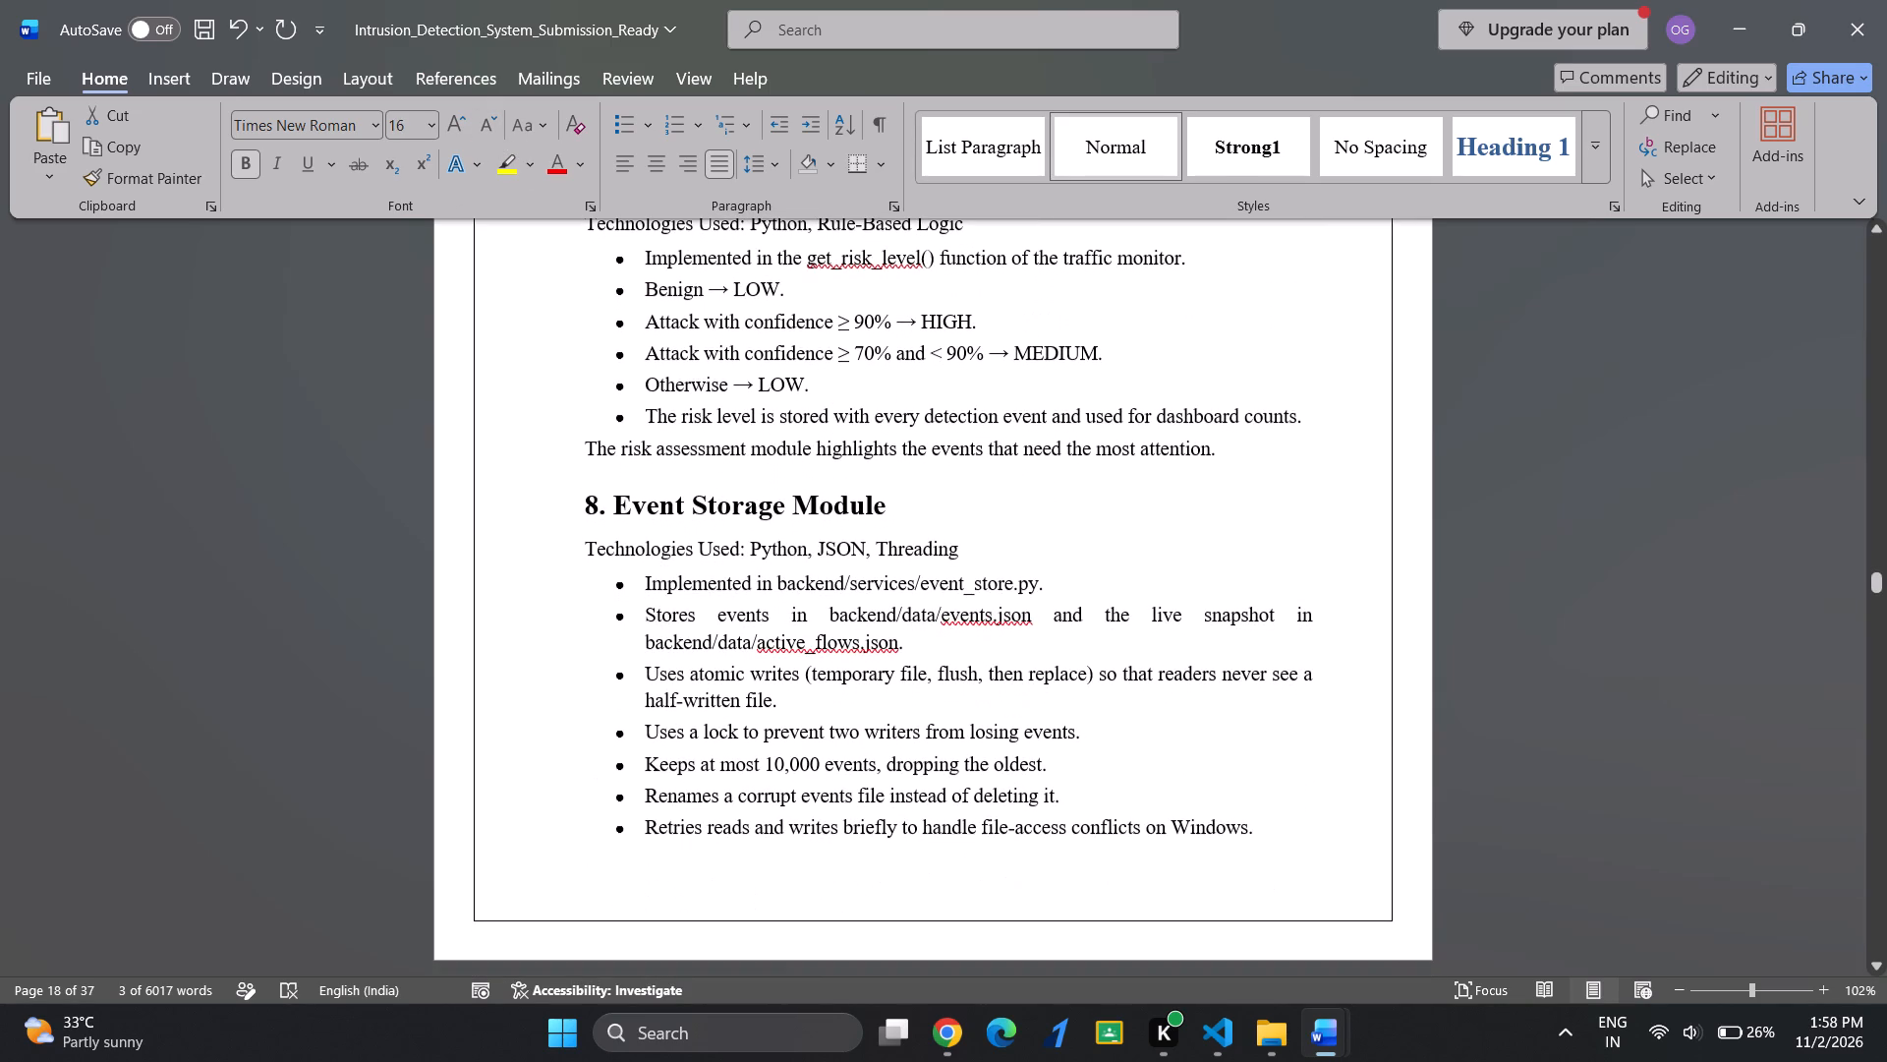
{"action": "left_click", "coordinate": [889, 511]}
{"action": "left_click_drag", "start_coordinate": [889, 511], "coordinate": [638, 521]}
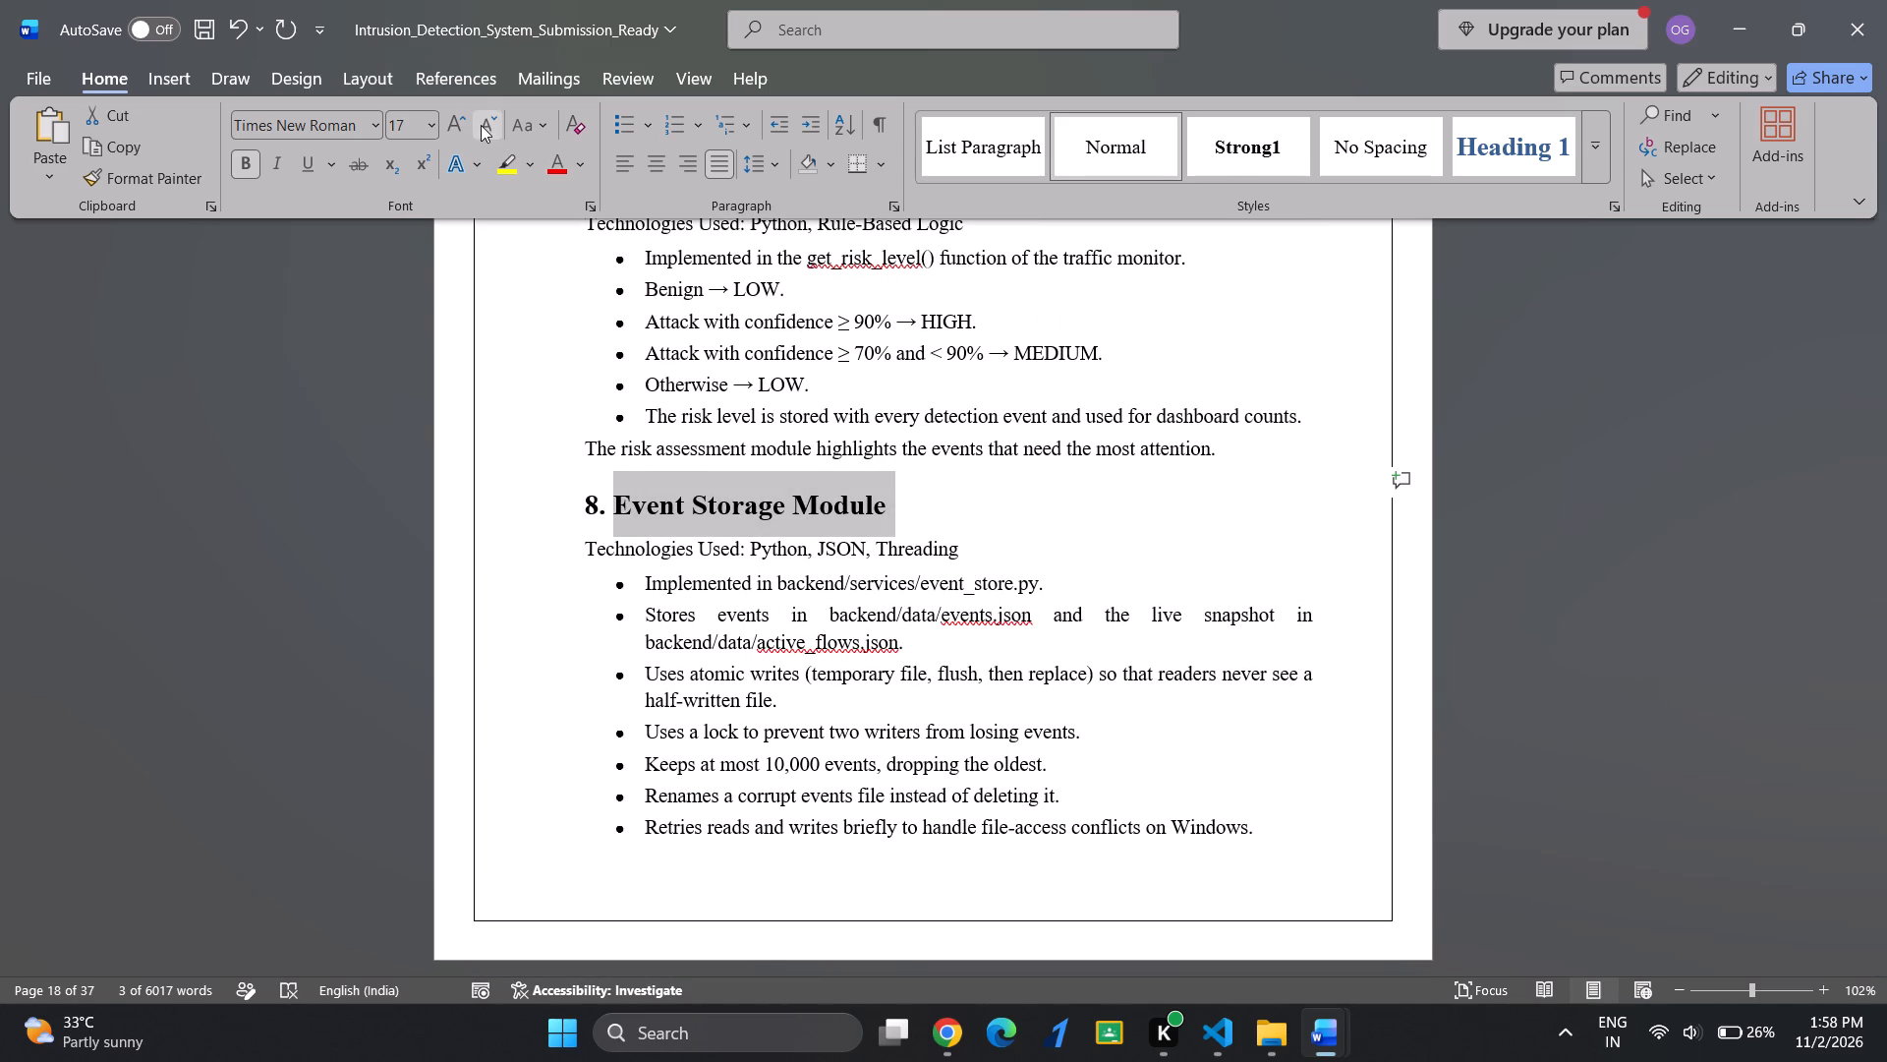
{"action": "left_click", "coordinate": [481, 125]}
Reduce the "CSV Testing Module" subheading text to font size 16.
{"action": "scroll", "coordinate": [848, 646], "scroll_direction": "down", "scroll_amount": 2}
{"action": "left_click_drag", "start_coordinate": [892, 615], "coordinate": [626, 608]}
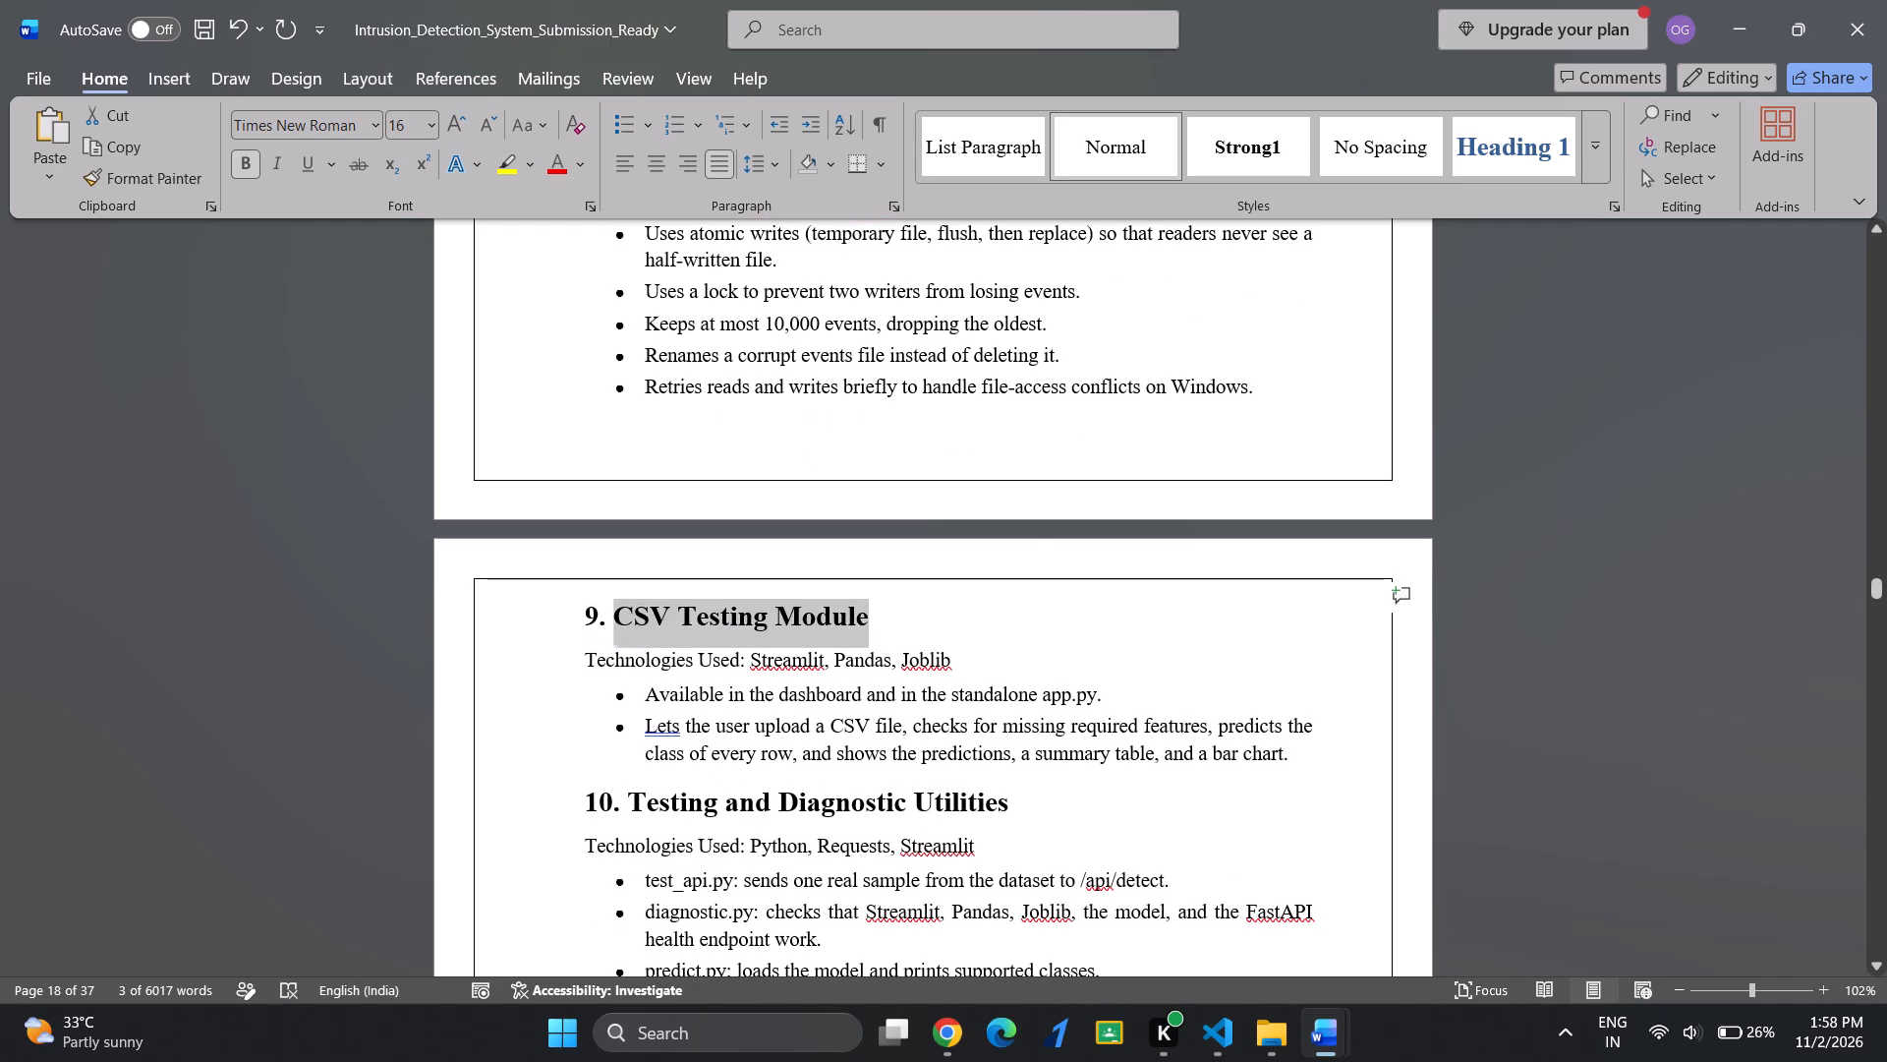
{"action": "left_click_drag", "start_coordinate": [626, 608], "coordinate": [625, 609]}
{"action": "left_click", "coordinate": [487, 124]}
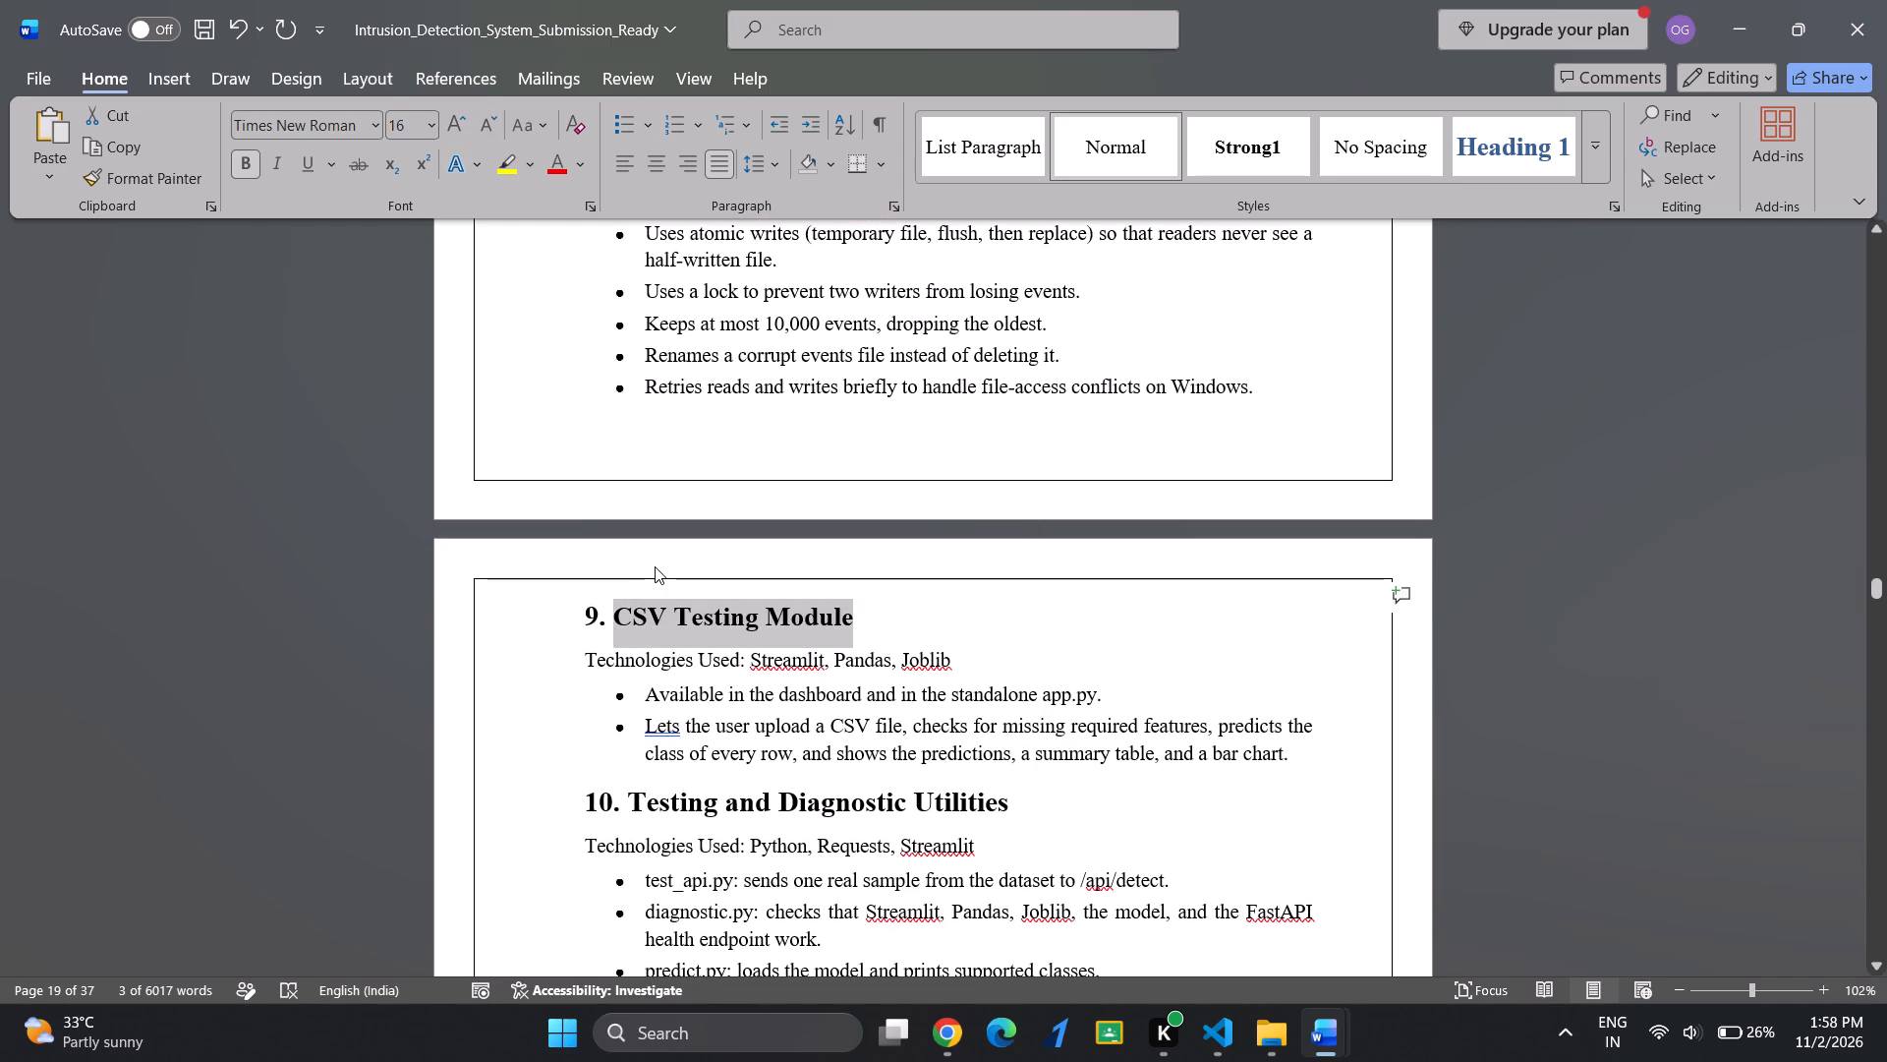
Reduce the whole "10. Testing and Diagnostic Utilities" subheading, number included, to font size 16.
{"action": "scroll", "coordinate": [655, 566], "scroll_direction": "left", "scroll_amount": 2}
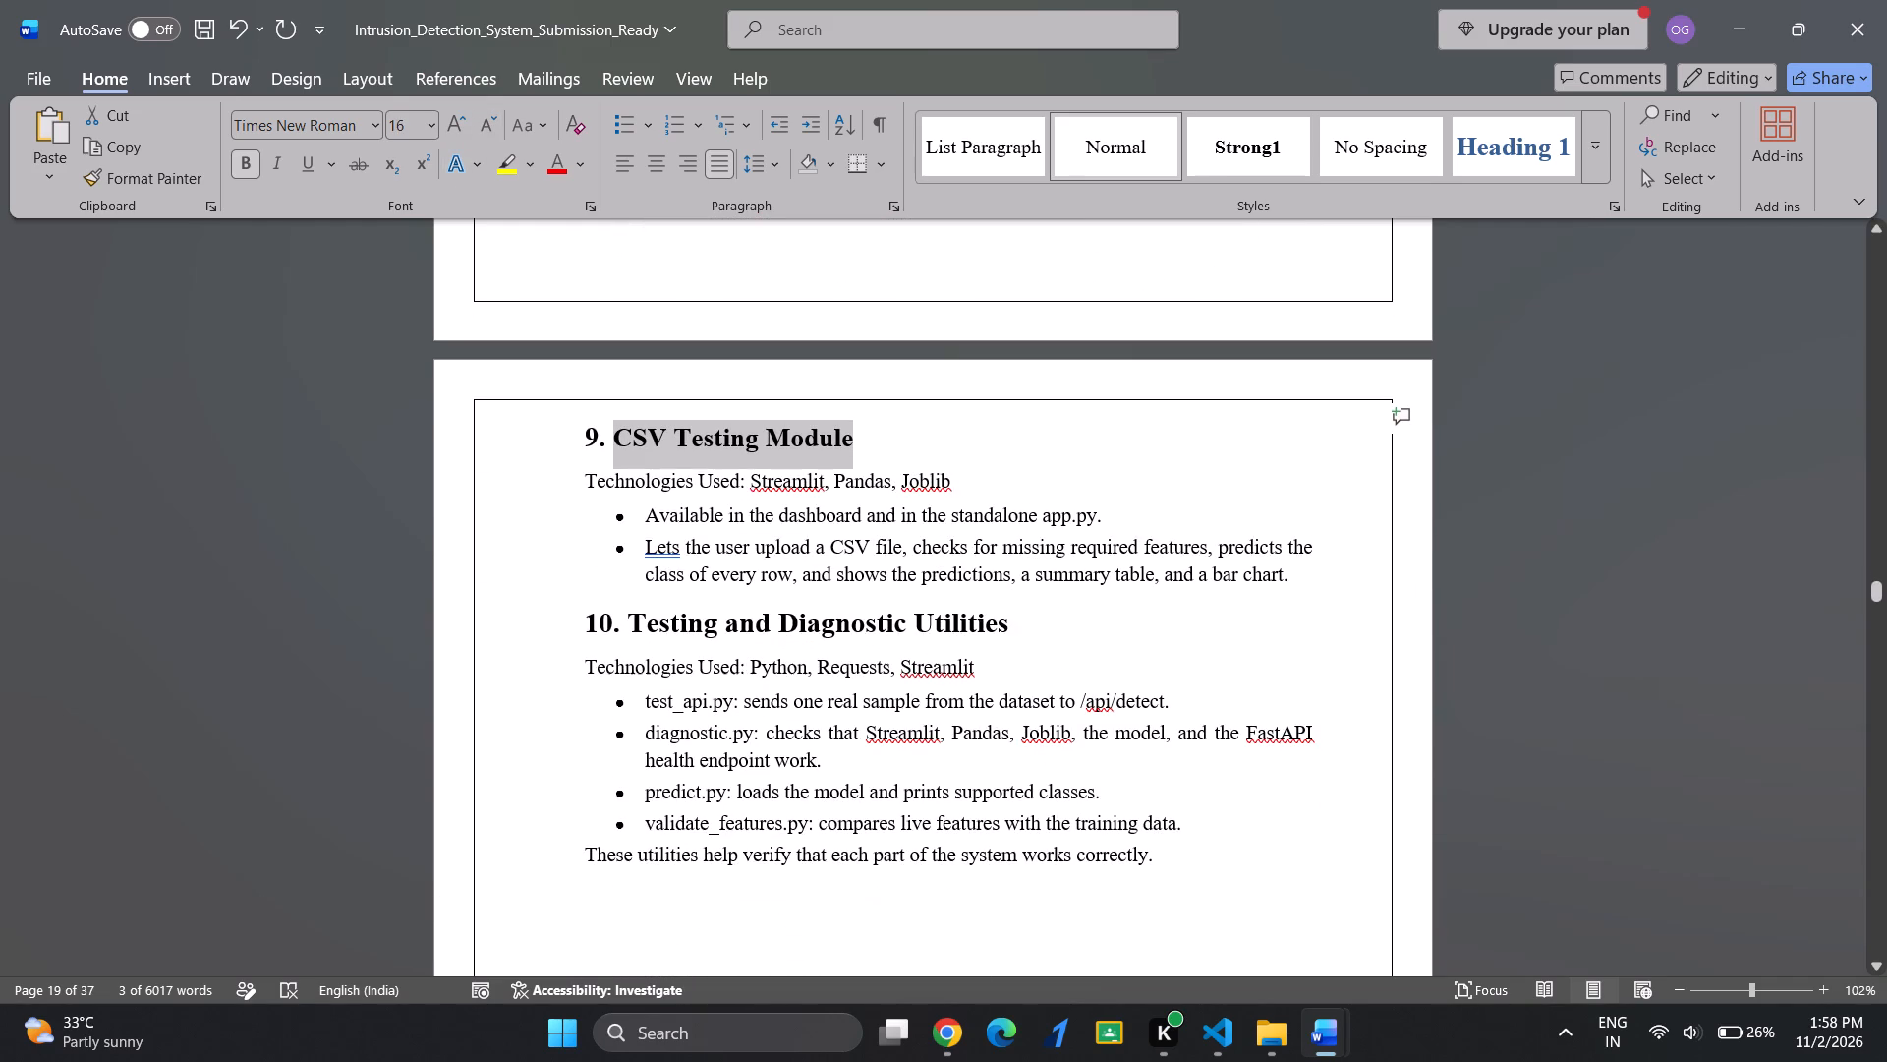
{"action": "left_click_drag", "start_coordinate": [592, 636], "coordinate": [1003, 645]}
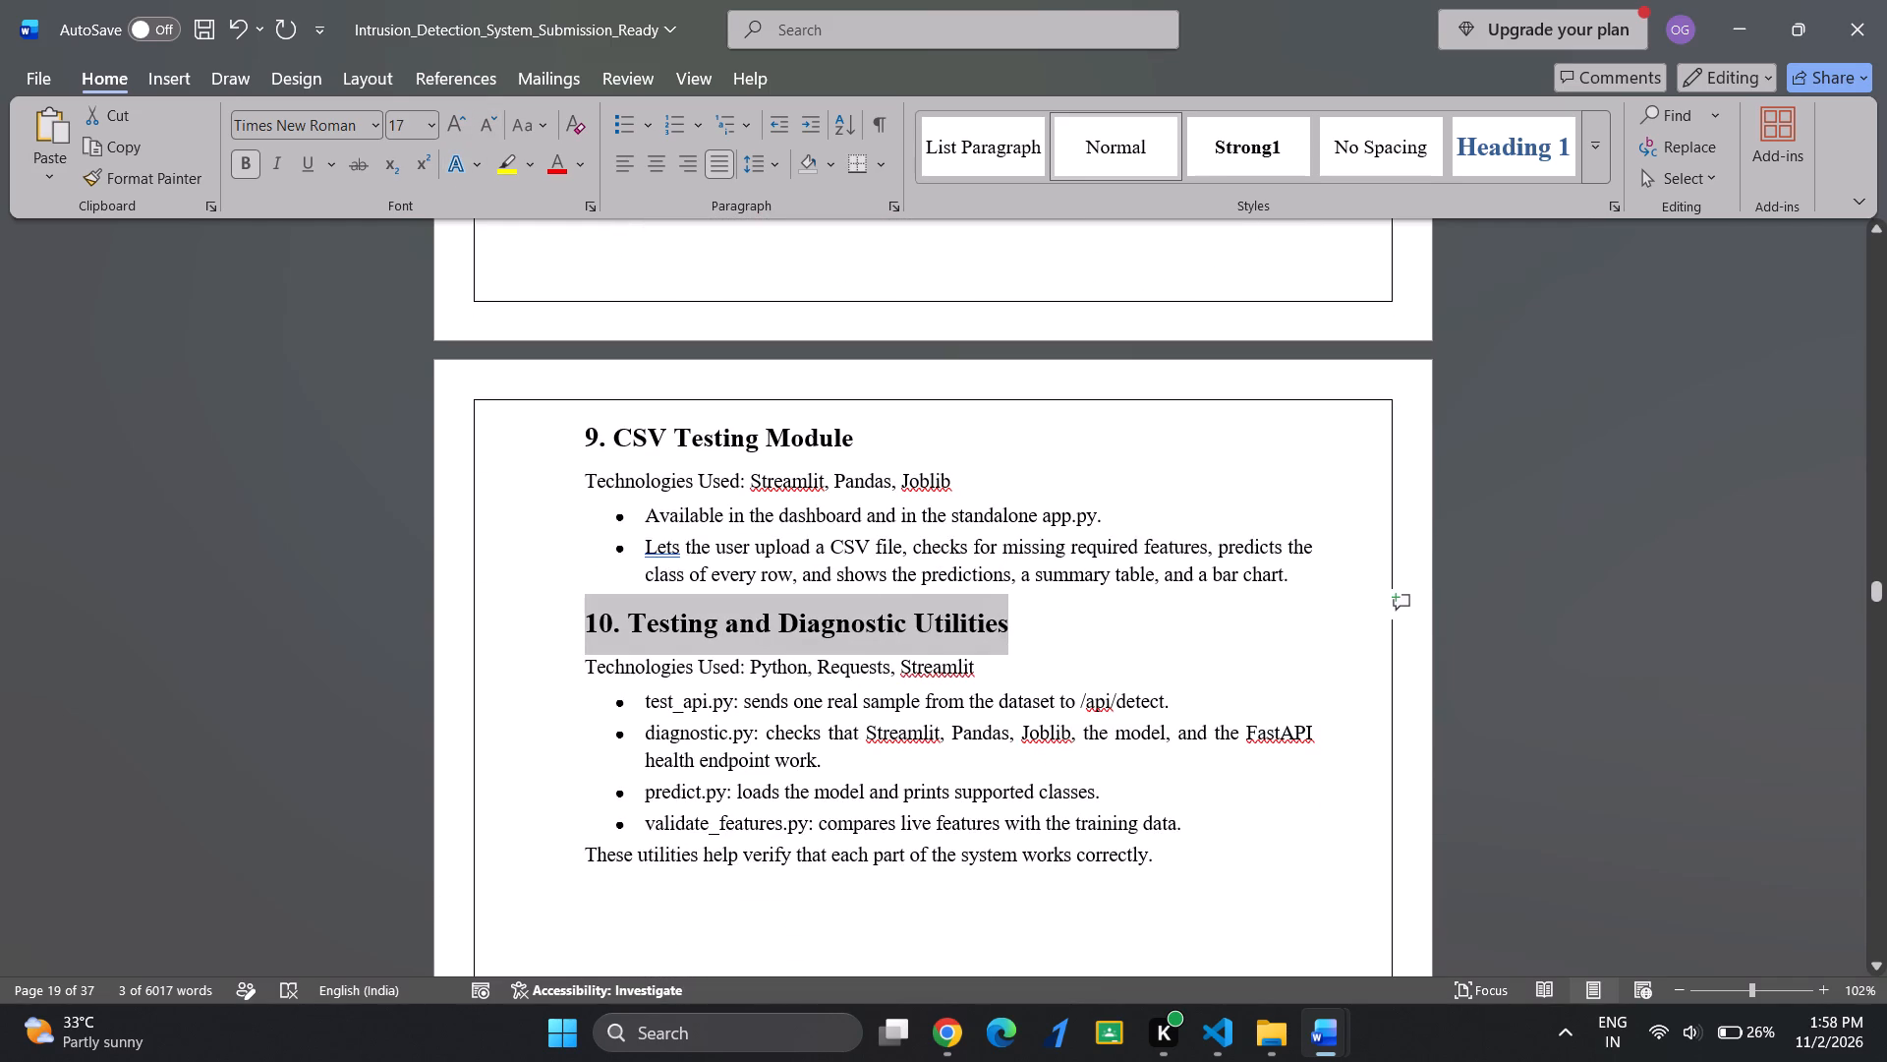
{"action": "left_click", "coordinate": [493, 123]}
Reduce the "METHODOLOGY" chapter title to font size 16.
{"action": "scroll", "coordinate": [659, 552], "scroll_direction": "down", "scroll_amount": 2}
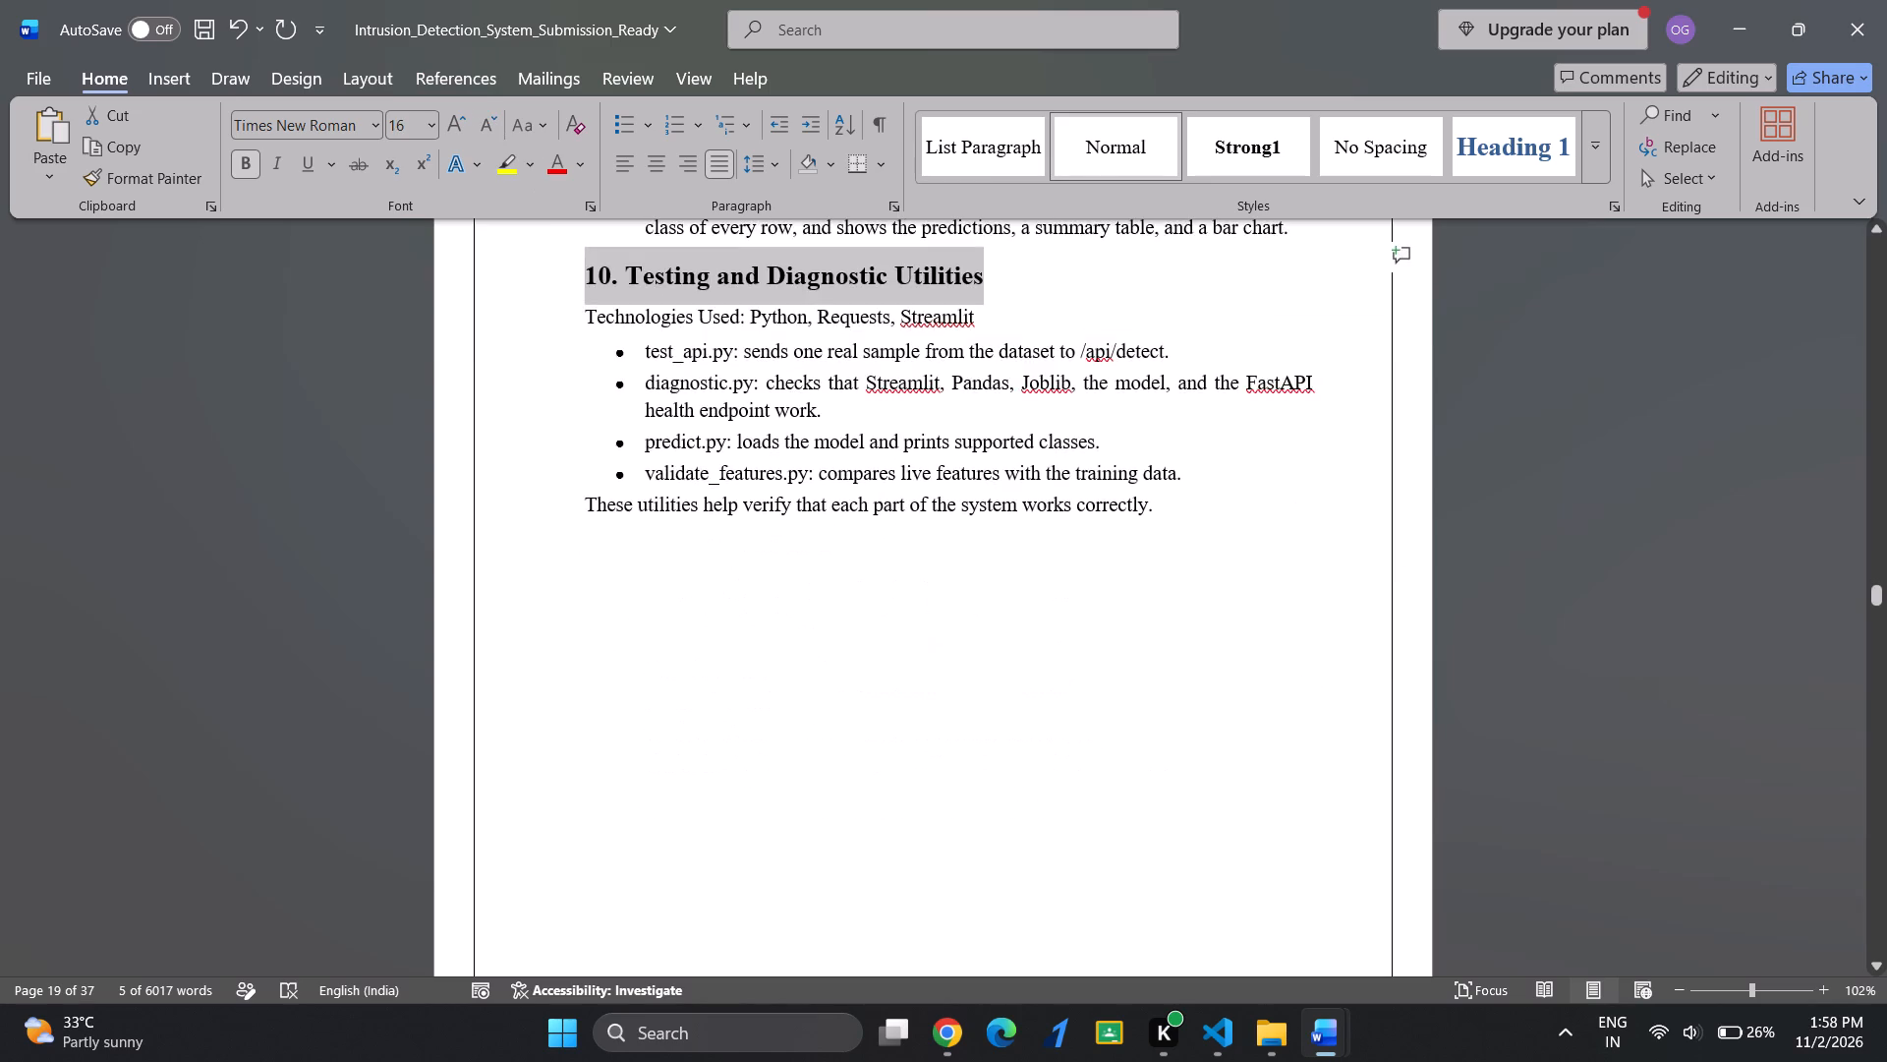
{"action": "scroll", "coordinate": [659, 552], "scroll_direction": "down", "scroll_amount": 3}
{"action": "left_click_drag", "start_coordinate": [750, 452], "coordinate": [1160, 456]}
{"action": "double_click", "coordinate": [477, 116]}
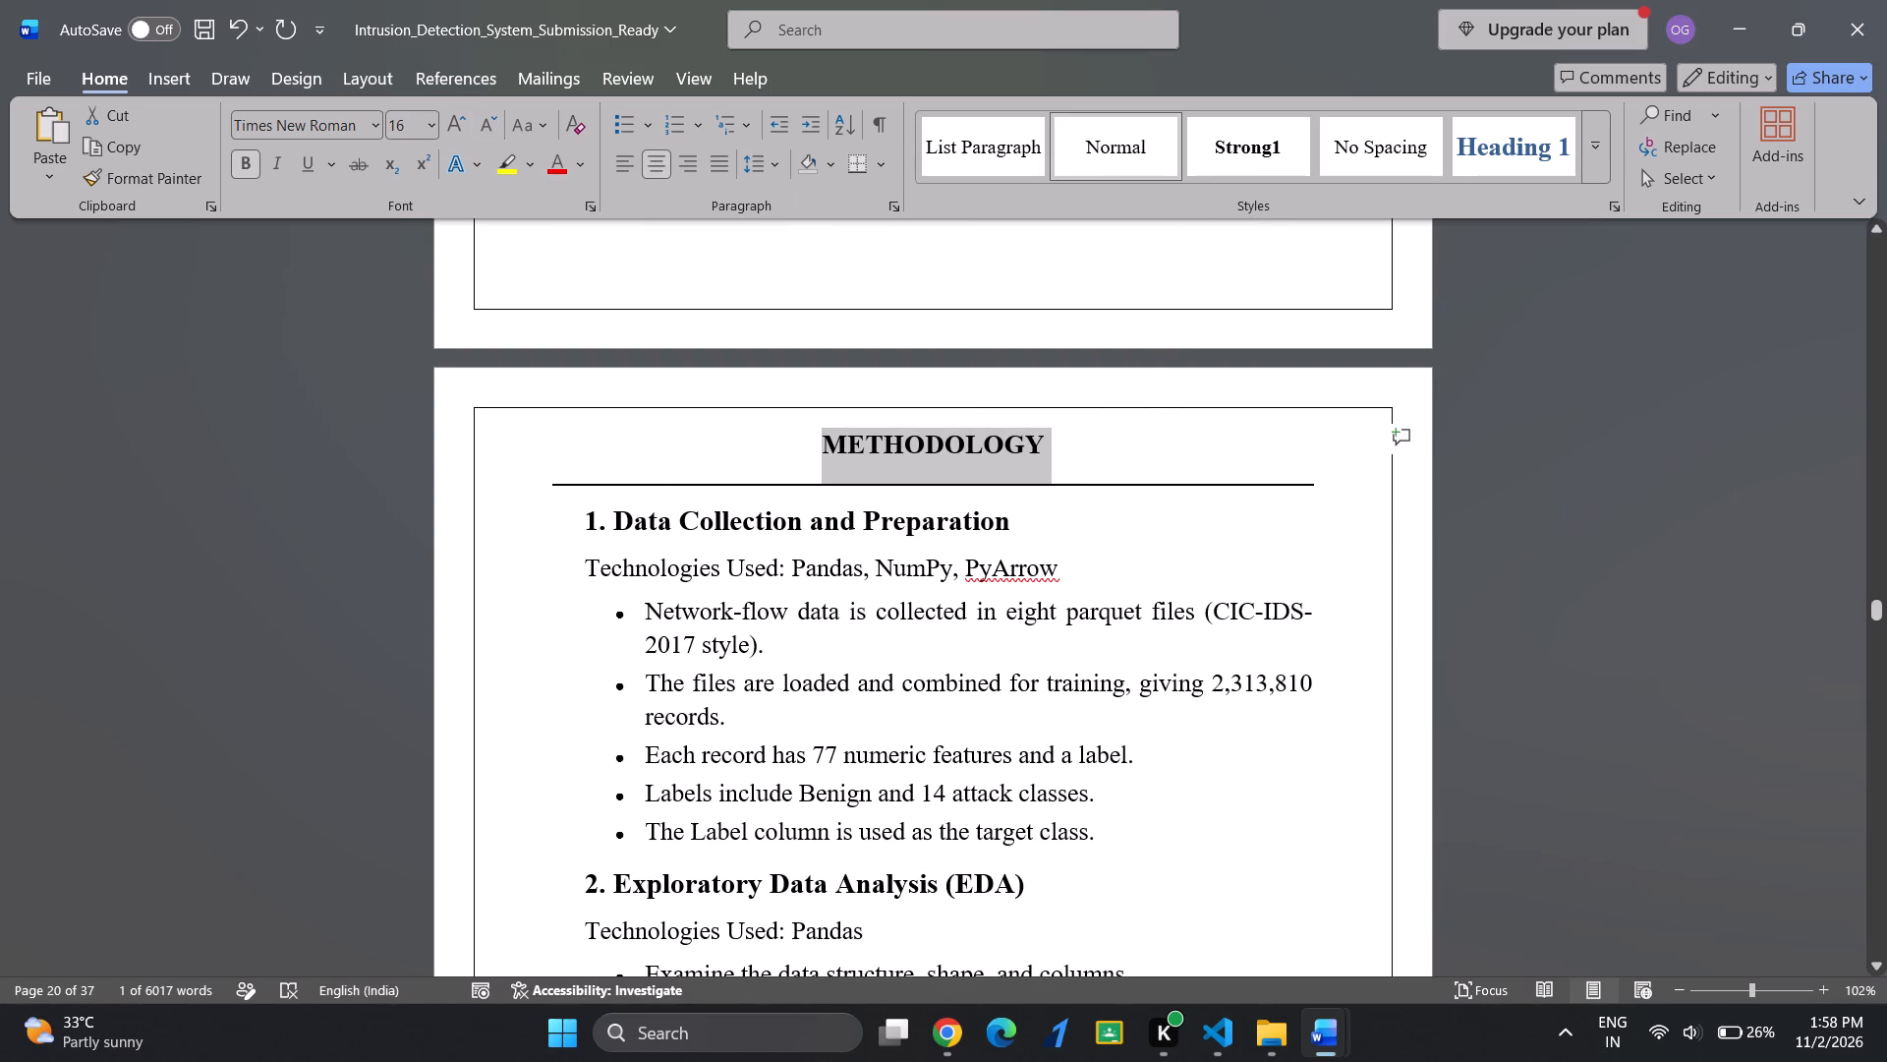
Reduce the whole "1. Data Collection and Preparation" subheading under Methodology to font size 14.
{"action": "left_click", "coordinate": [660, 526]}
{"action": "left_click_drag", "start_coordinate": [607, 519], "coordinate": [704, 532]}
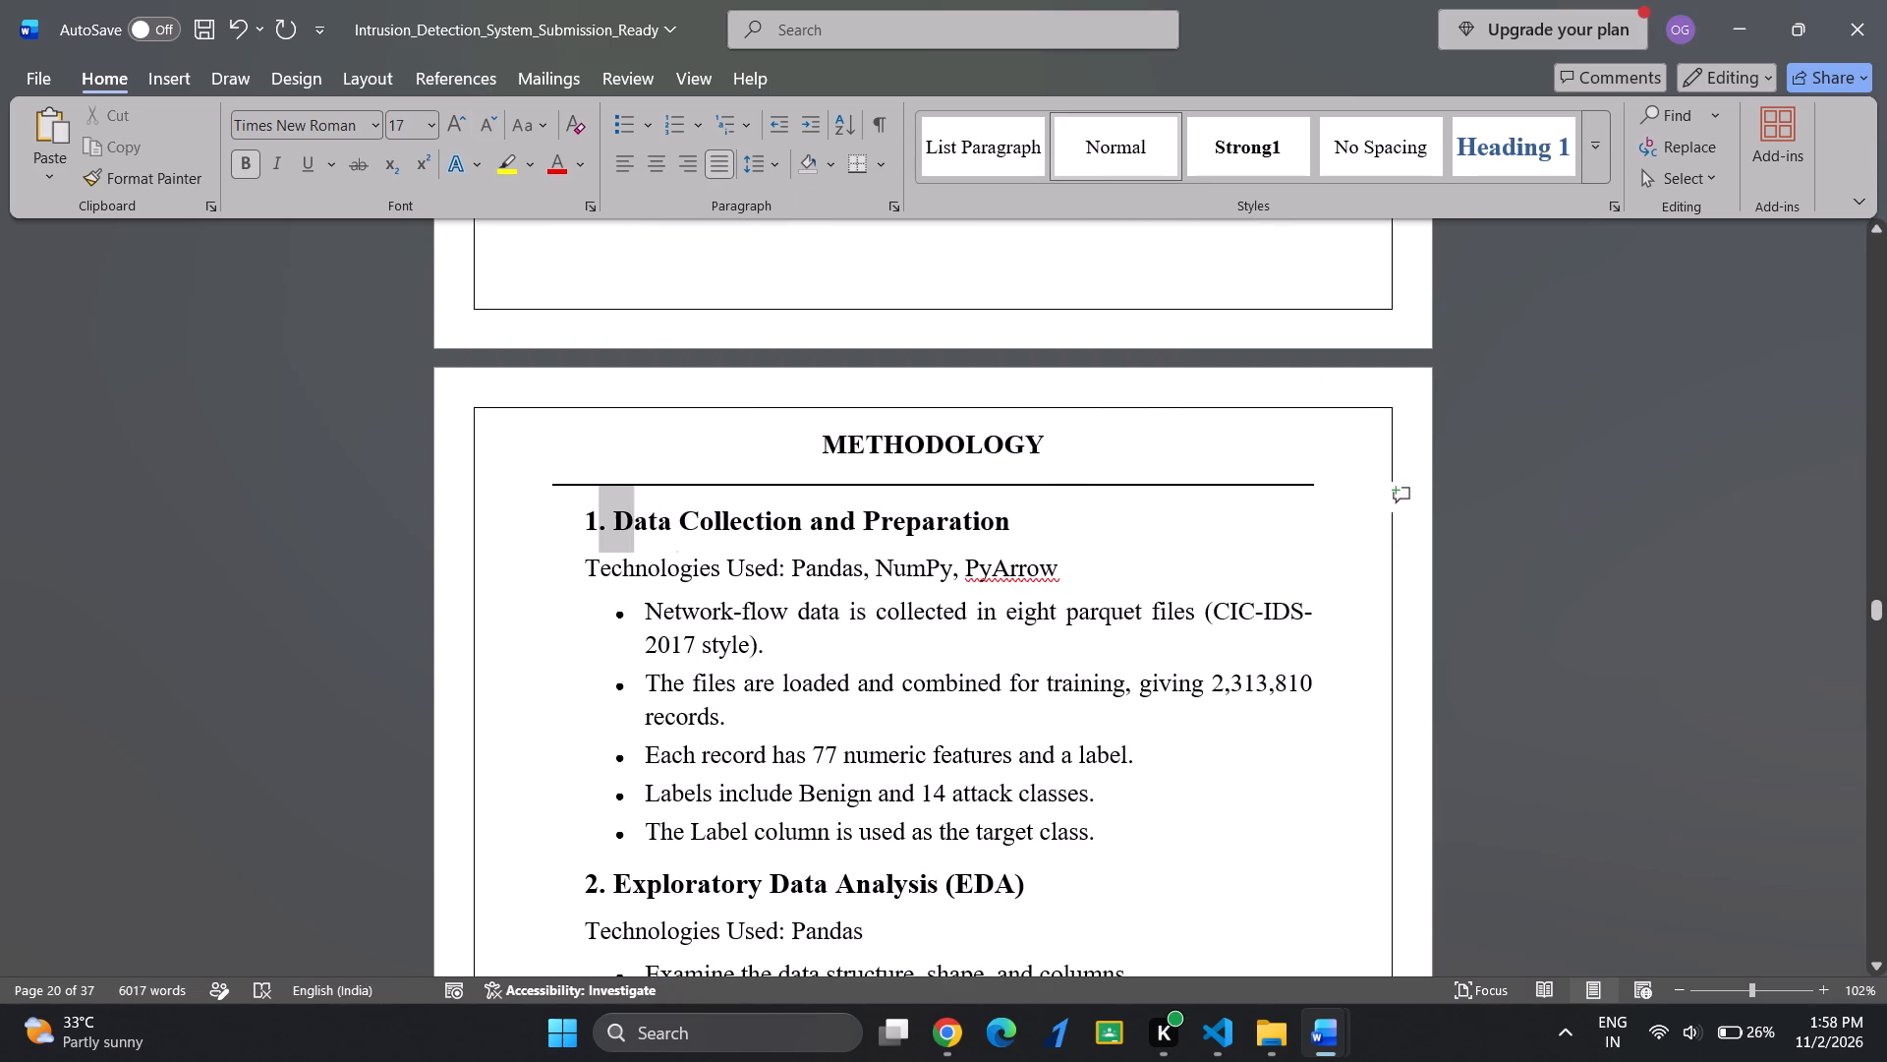
{"action": "left_click_drag", "start_coordinate": [704, 532], "coordinate": [966, 543]}
{"action": "left_click", "coordinate": [966, 543]}
{"action": "left_click_drag", "start_coordinate": [1047, 524], "coordinate": [525, 479]}
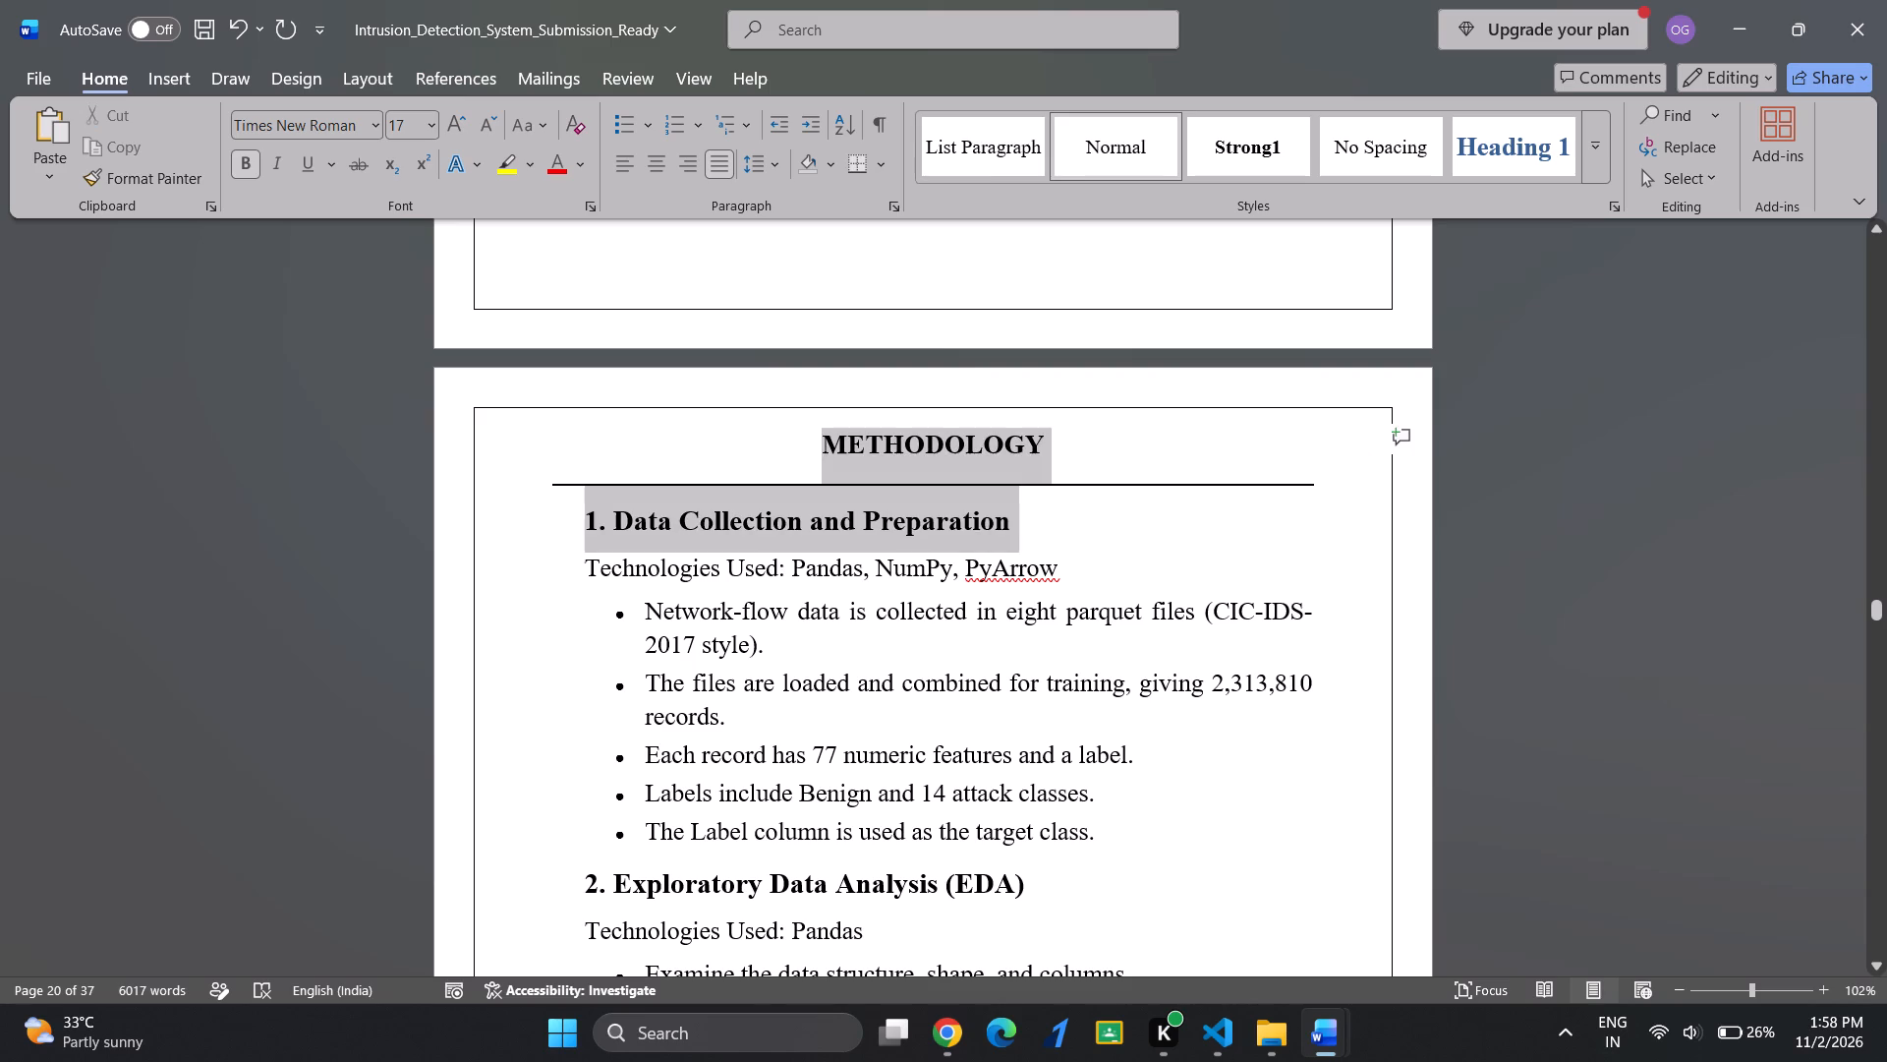
{"action": "left_click_drag", "start_coordinate": [525, 479], "coordinate": [545, 527]}
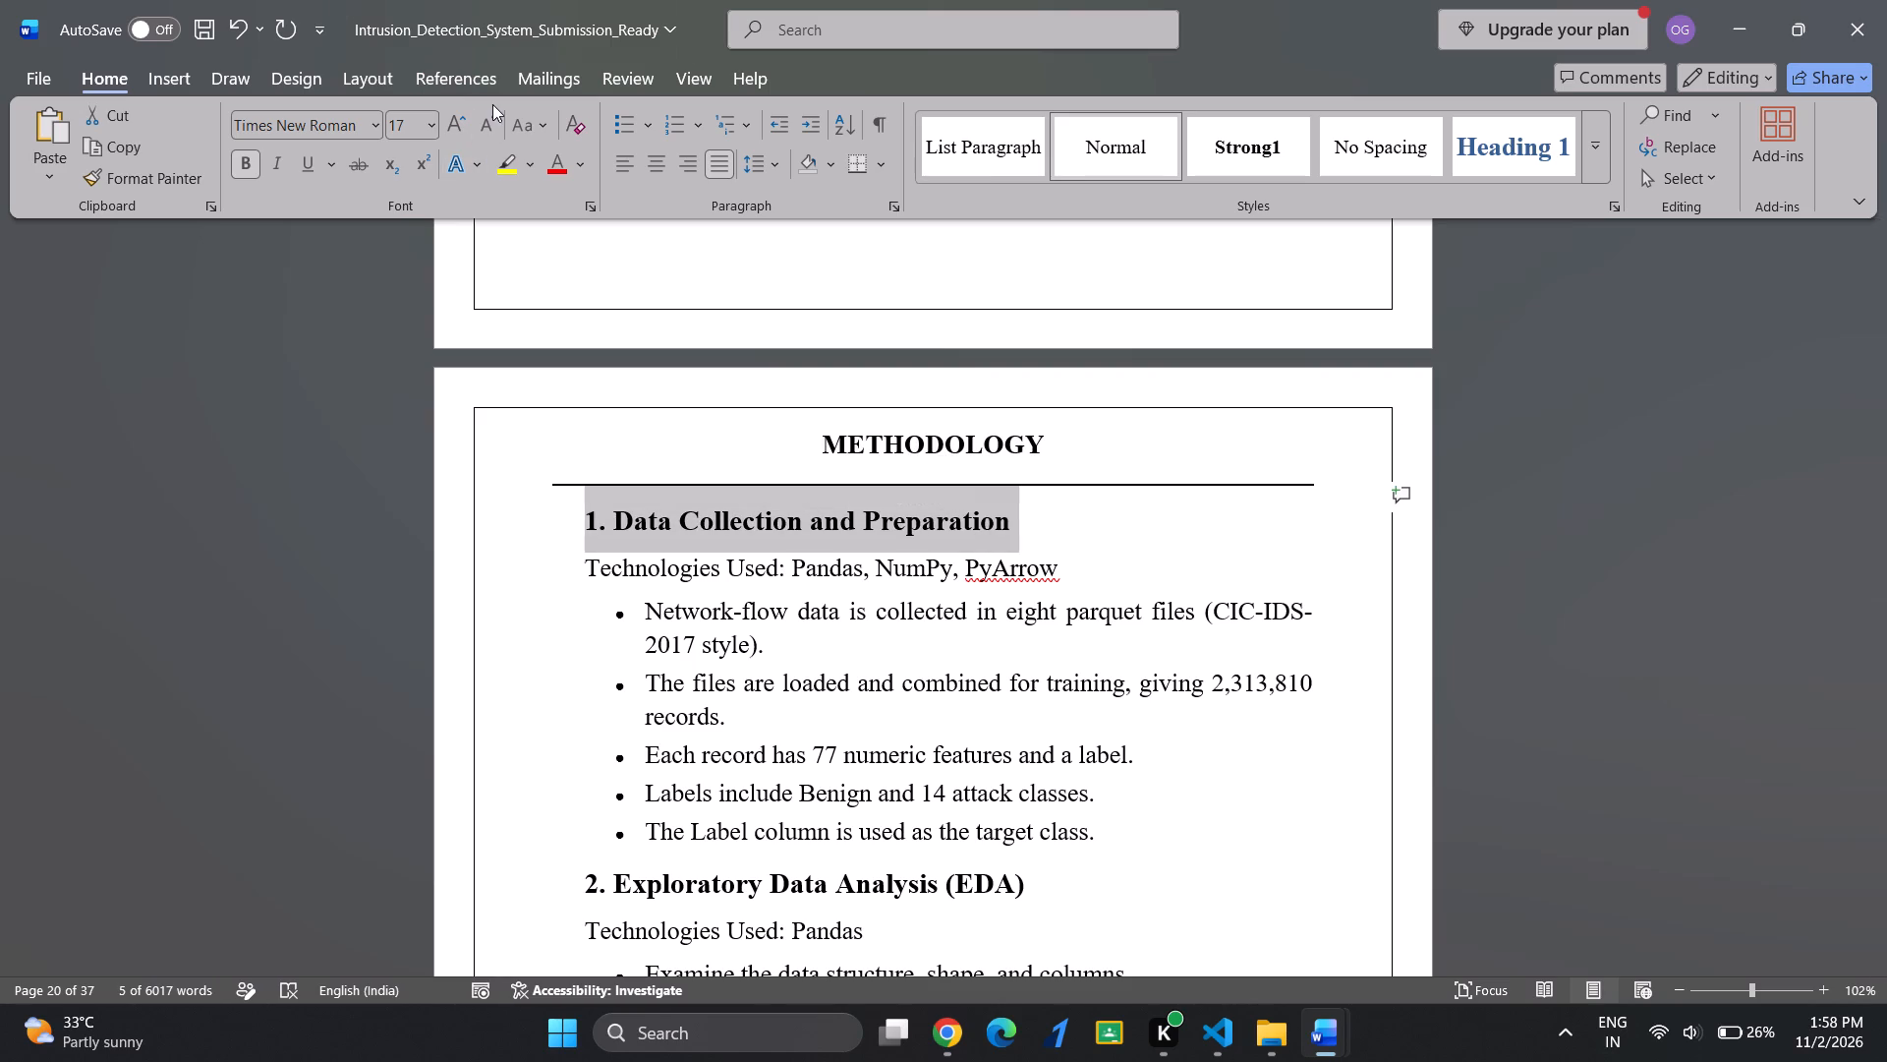
{"action": "double_click", "coordinate": [492, 111]}
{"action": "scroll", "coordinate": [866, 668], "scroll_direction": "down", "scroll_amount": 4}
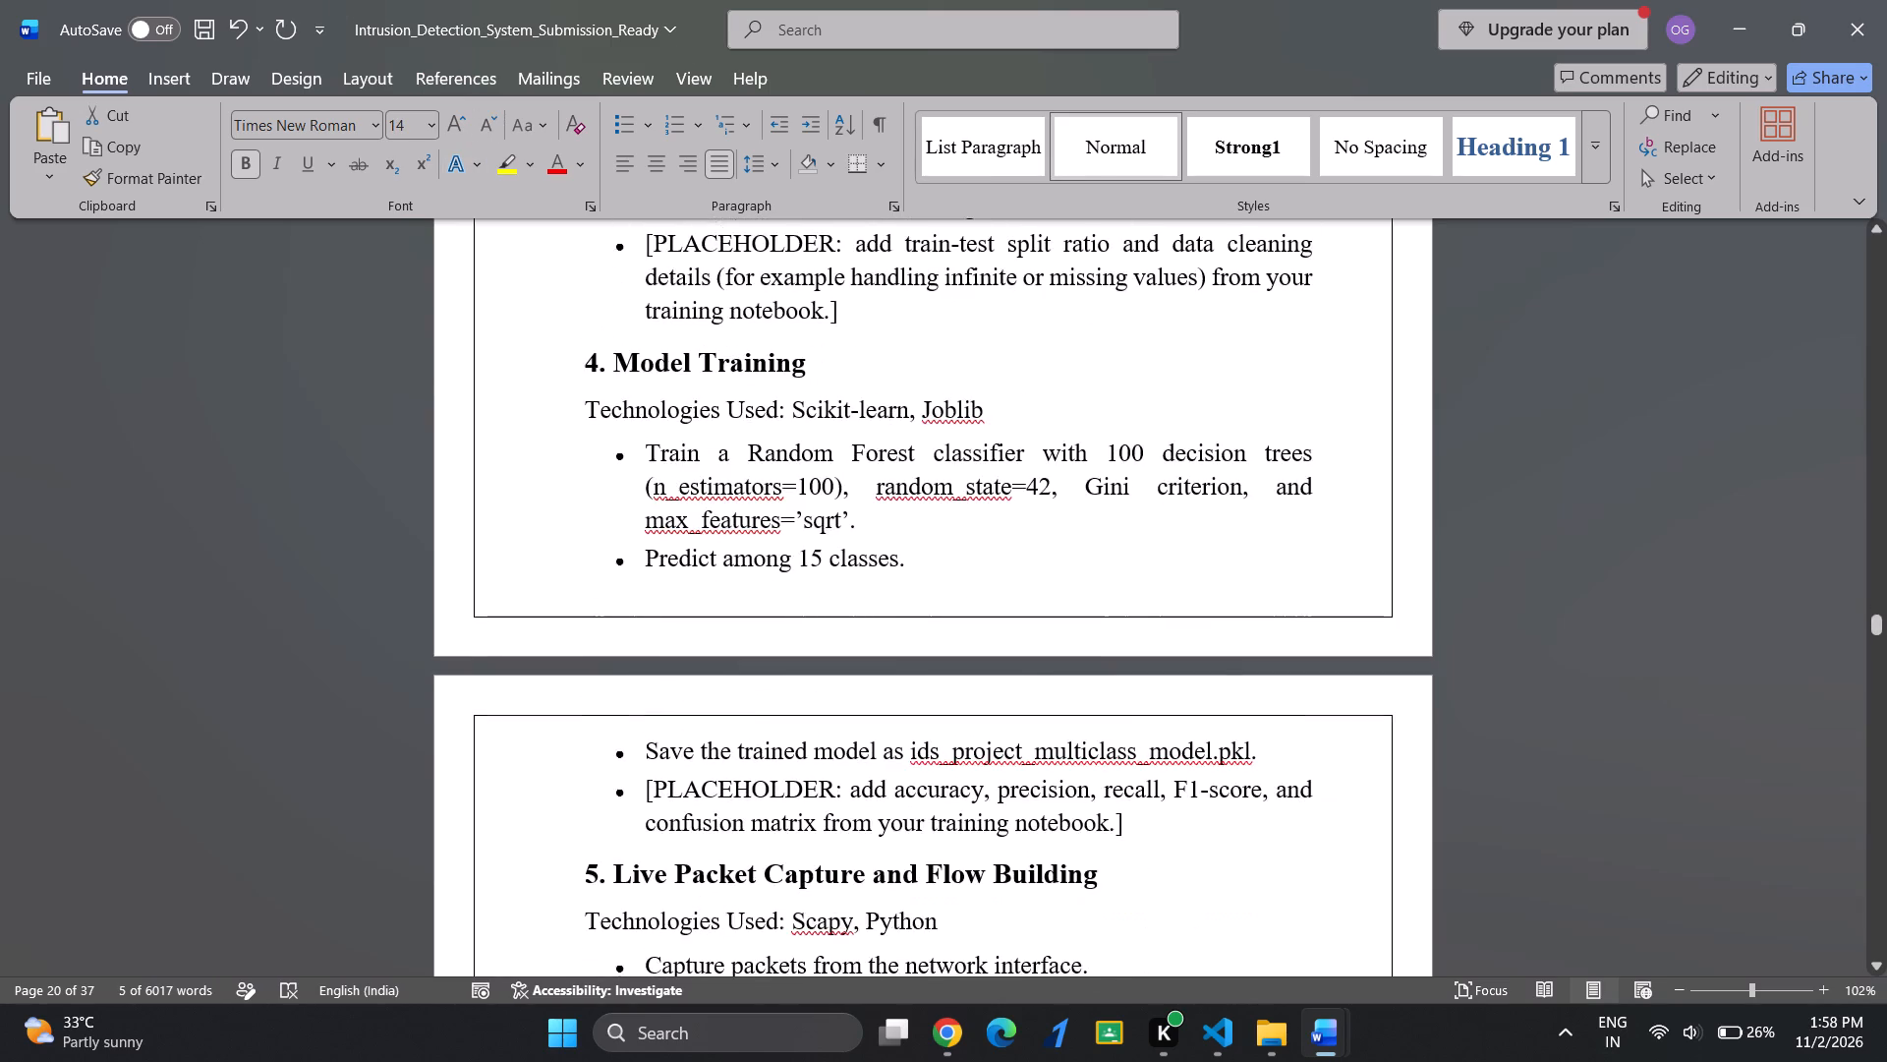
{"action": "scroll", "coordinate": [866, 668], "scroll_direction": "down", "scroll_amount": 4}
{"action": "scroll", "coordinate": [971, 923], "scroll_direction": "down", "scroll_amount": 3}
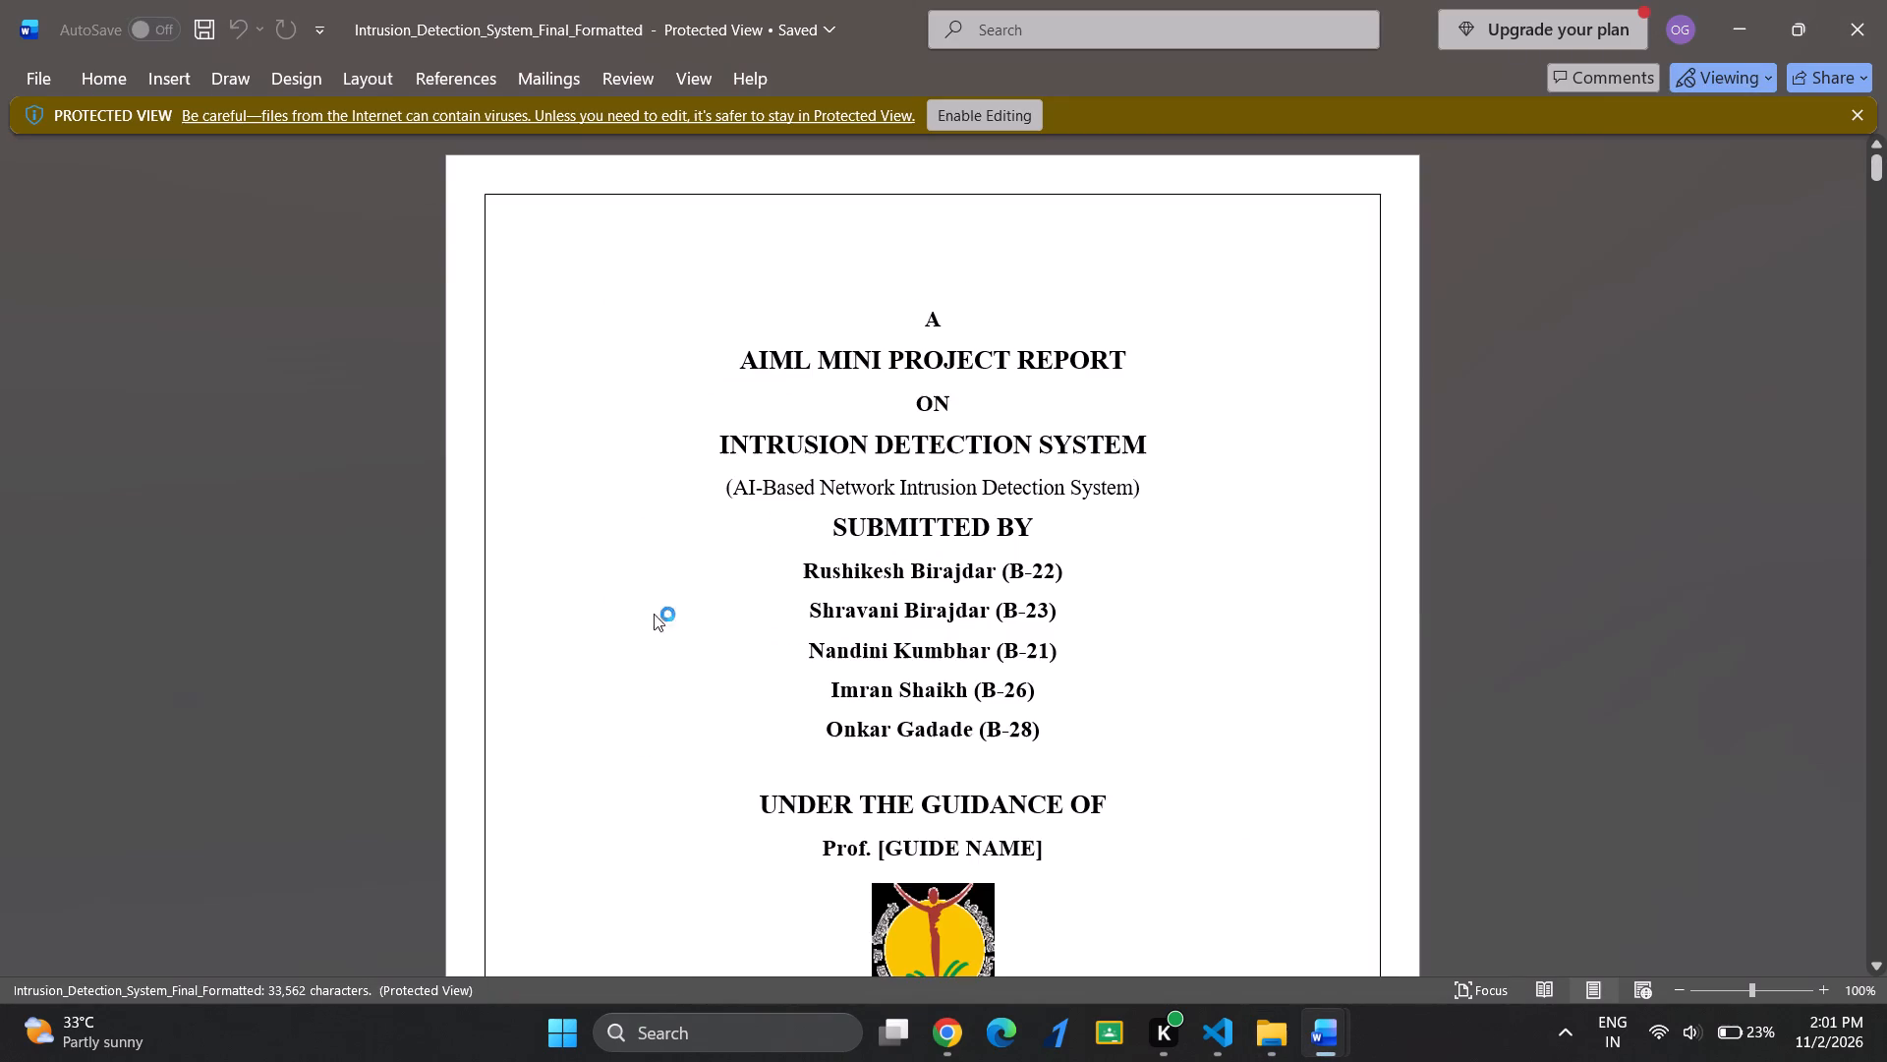
{"action": "left_click", "coordinate": [967, 103]}
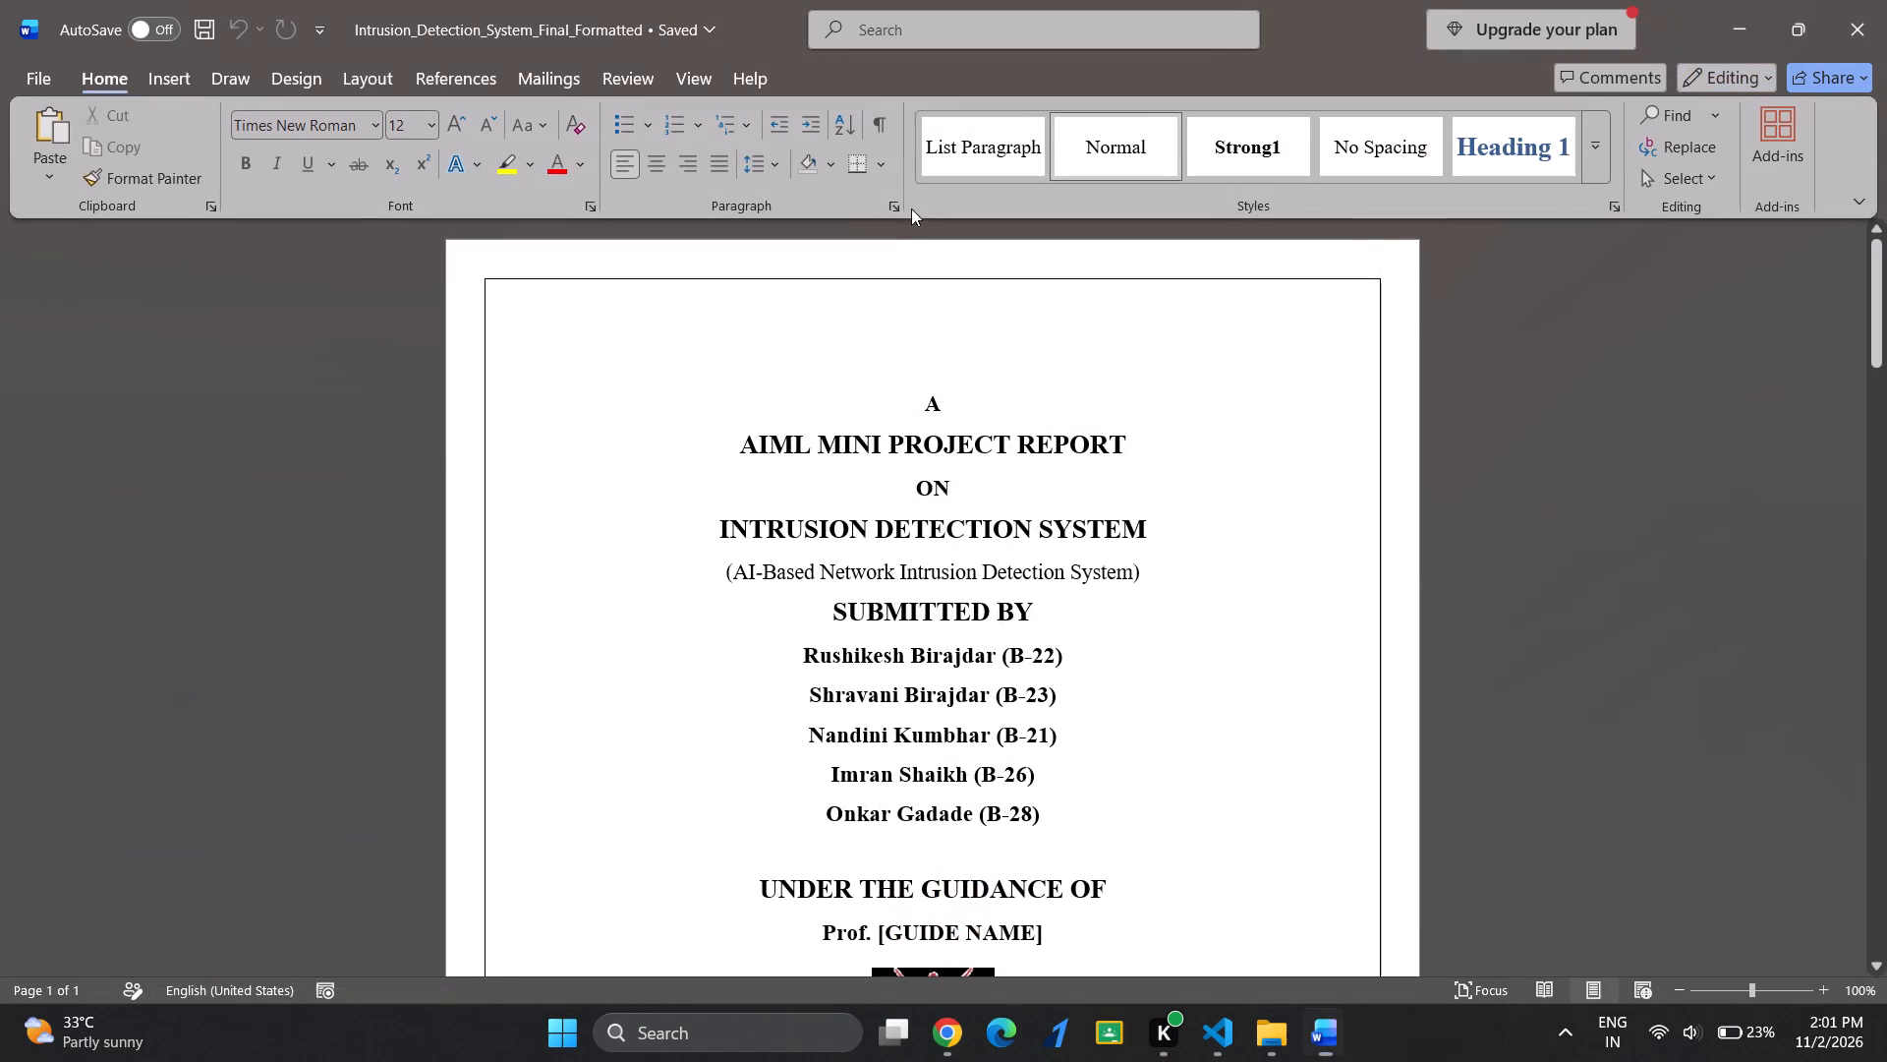
Check the cover and certificate pages, and delete an empty line above the "A" on the cover page.
{"action": "left_click", "coordinate": [902, 336]}
{"action": "scroll", "coordinate": [902, 336], "scroll_direction": "down", "scroll_amount": 4}
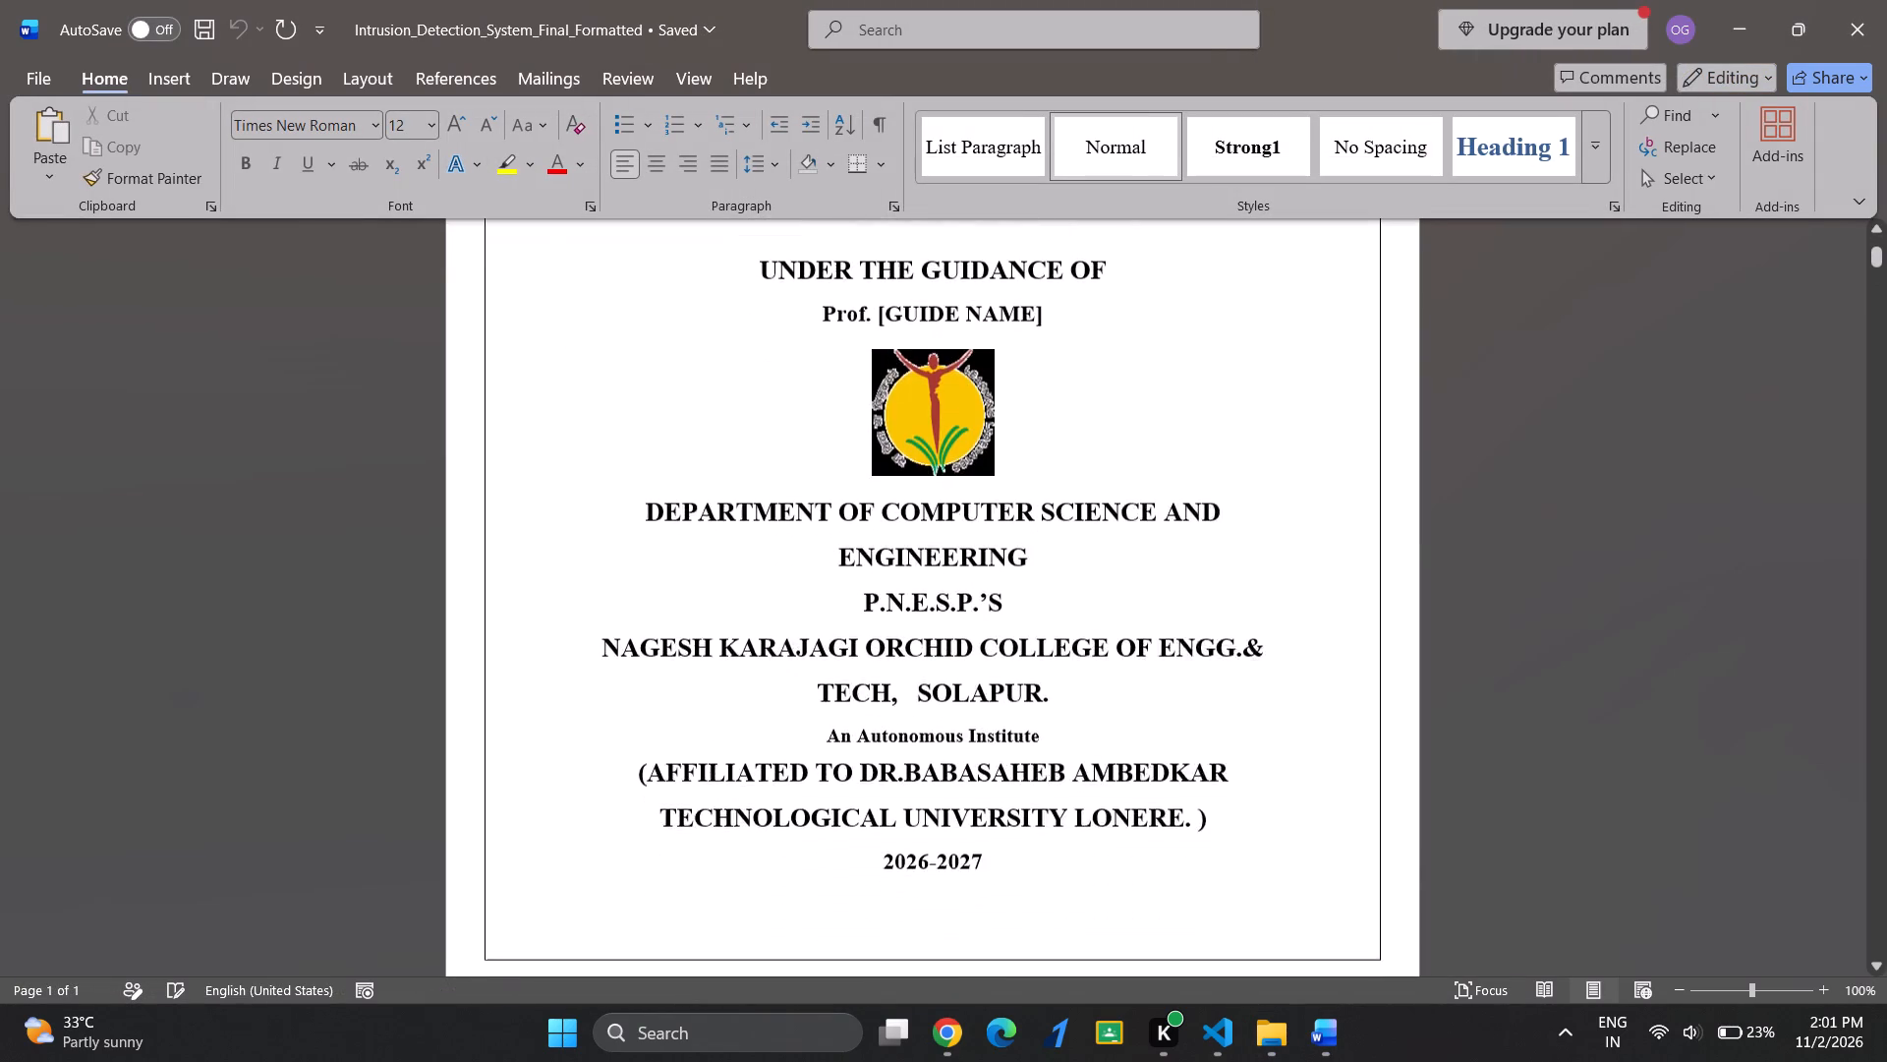
{"action": "scroll", "coordinate": [902, 336], "scroll_direction": "up", "scroll_amount": 1}
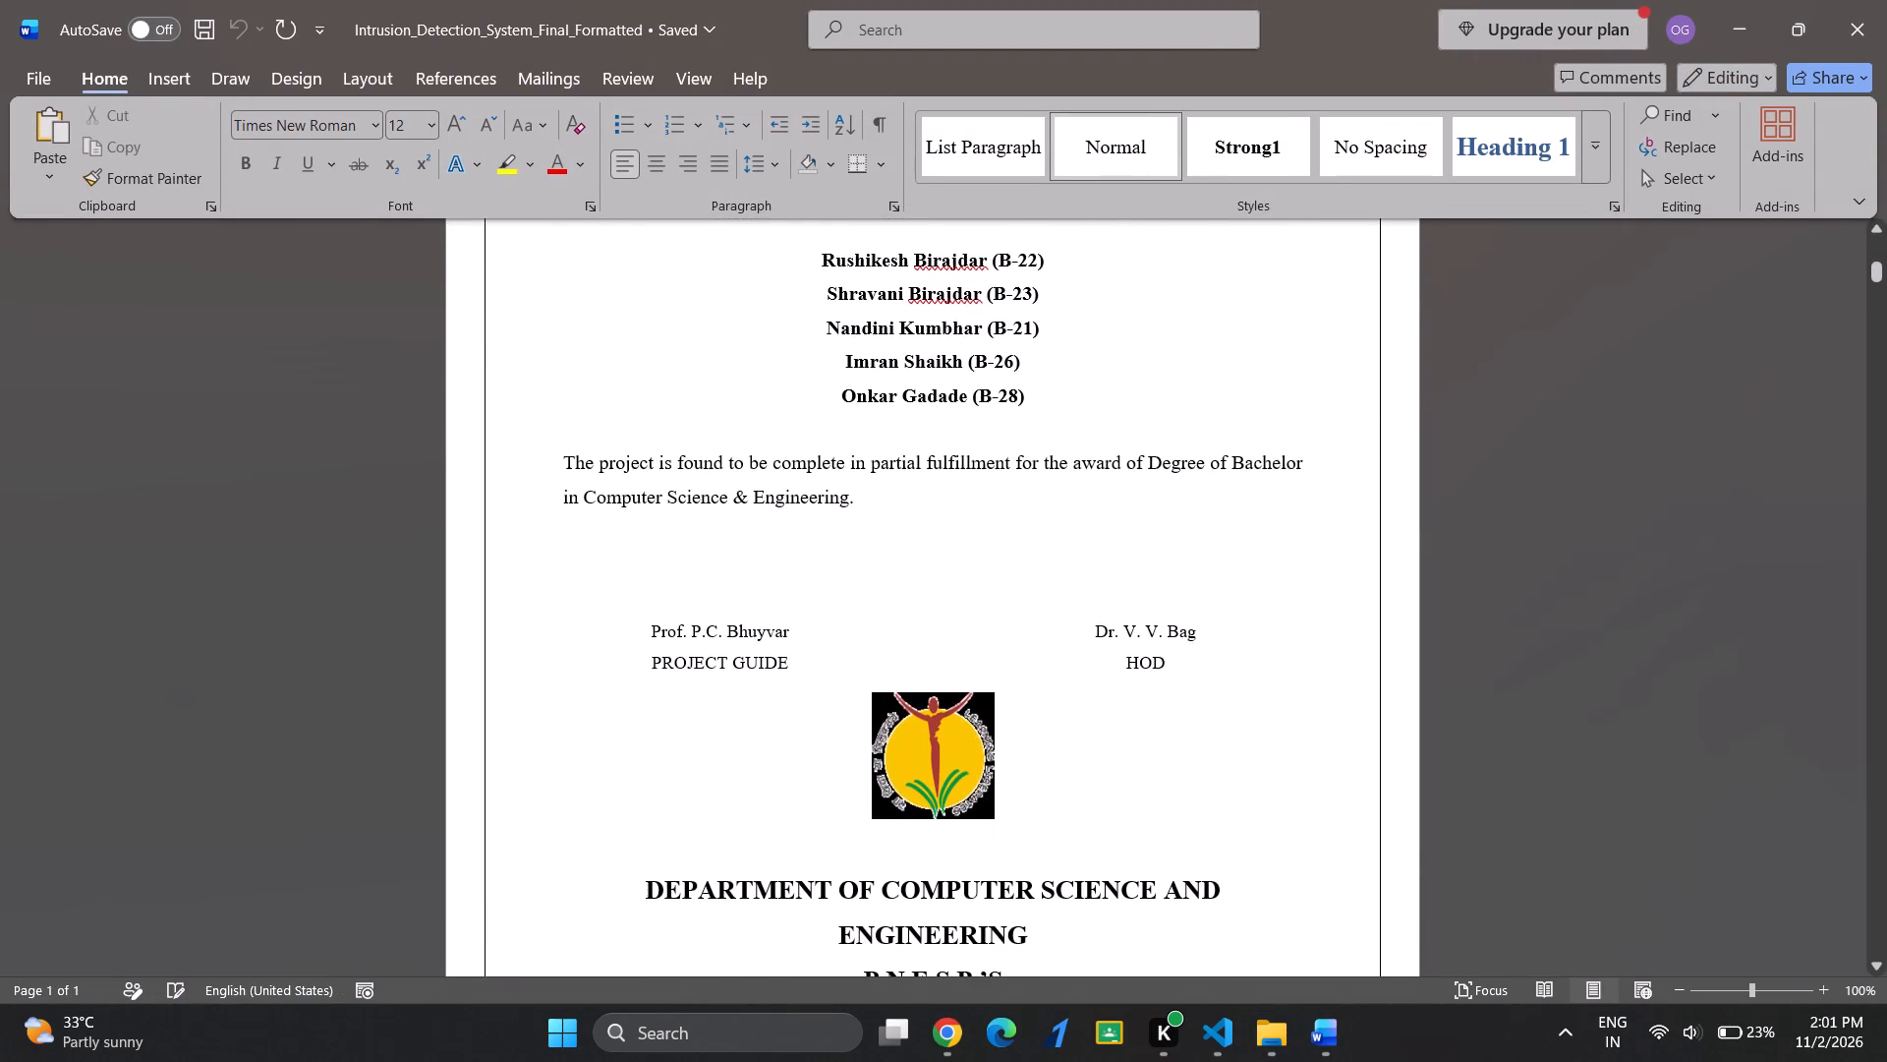
{"action": "scroll", "coordinate": [902, 336], "scroll_direction": "up", "scroll_amount": 9}
{"action": "left_click", "coordinate": [897, 370]}
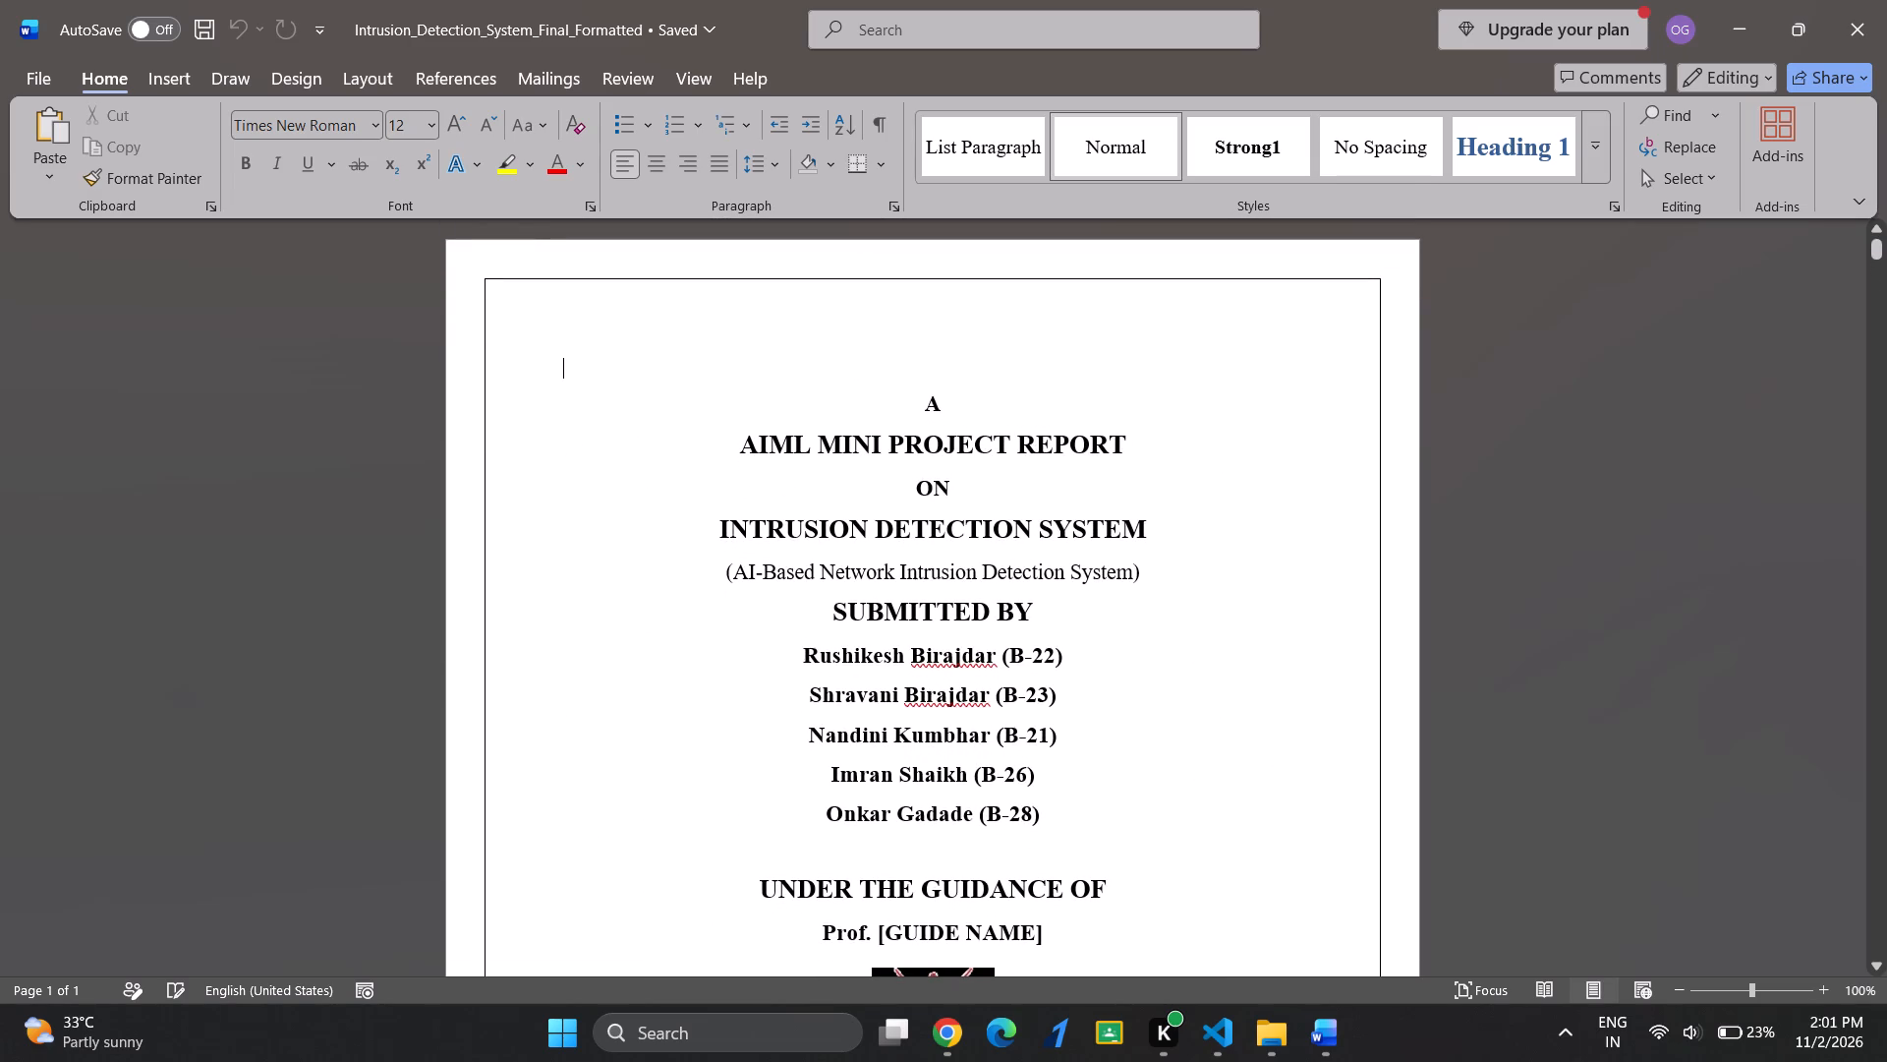
{"action": "key", "text": "BackSpace"}
{"action": "key", "text": "BackSpace"}
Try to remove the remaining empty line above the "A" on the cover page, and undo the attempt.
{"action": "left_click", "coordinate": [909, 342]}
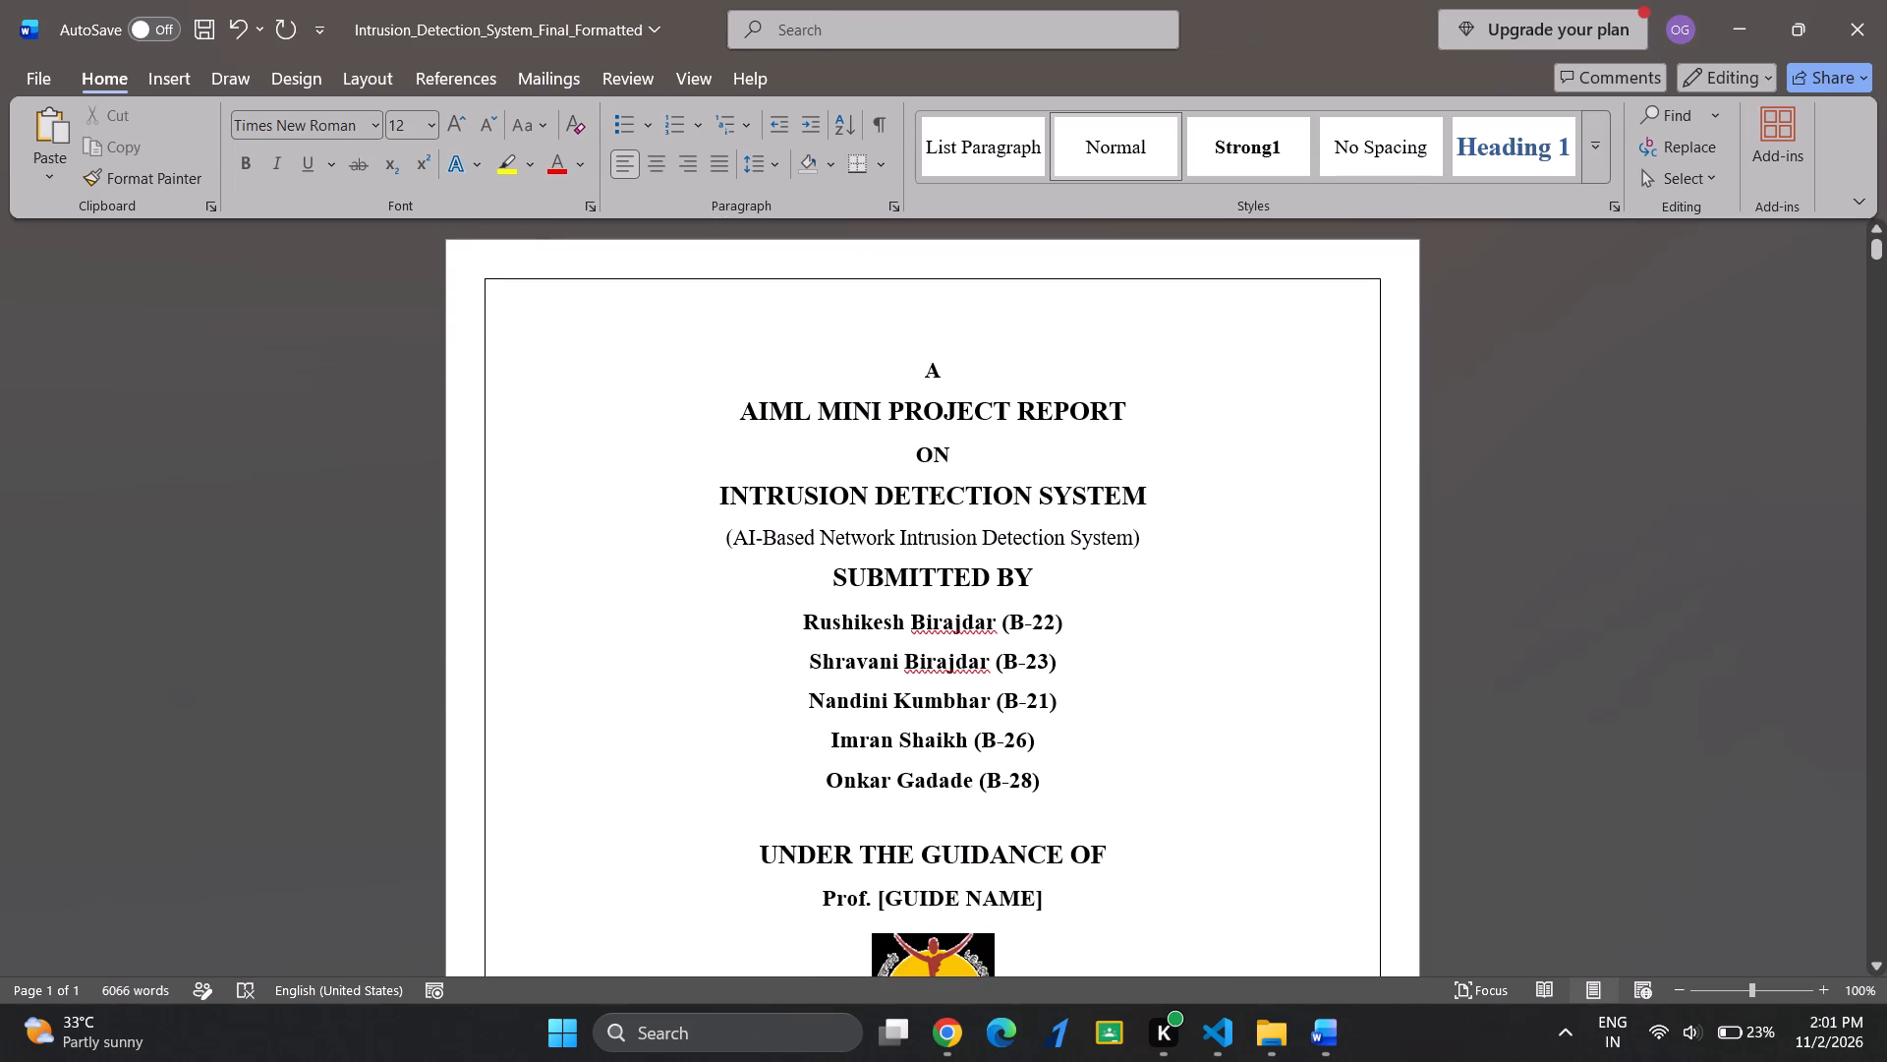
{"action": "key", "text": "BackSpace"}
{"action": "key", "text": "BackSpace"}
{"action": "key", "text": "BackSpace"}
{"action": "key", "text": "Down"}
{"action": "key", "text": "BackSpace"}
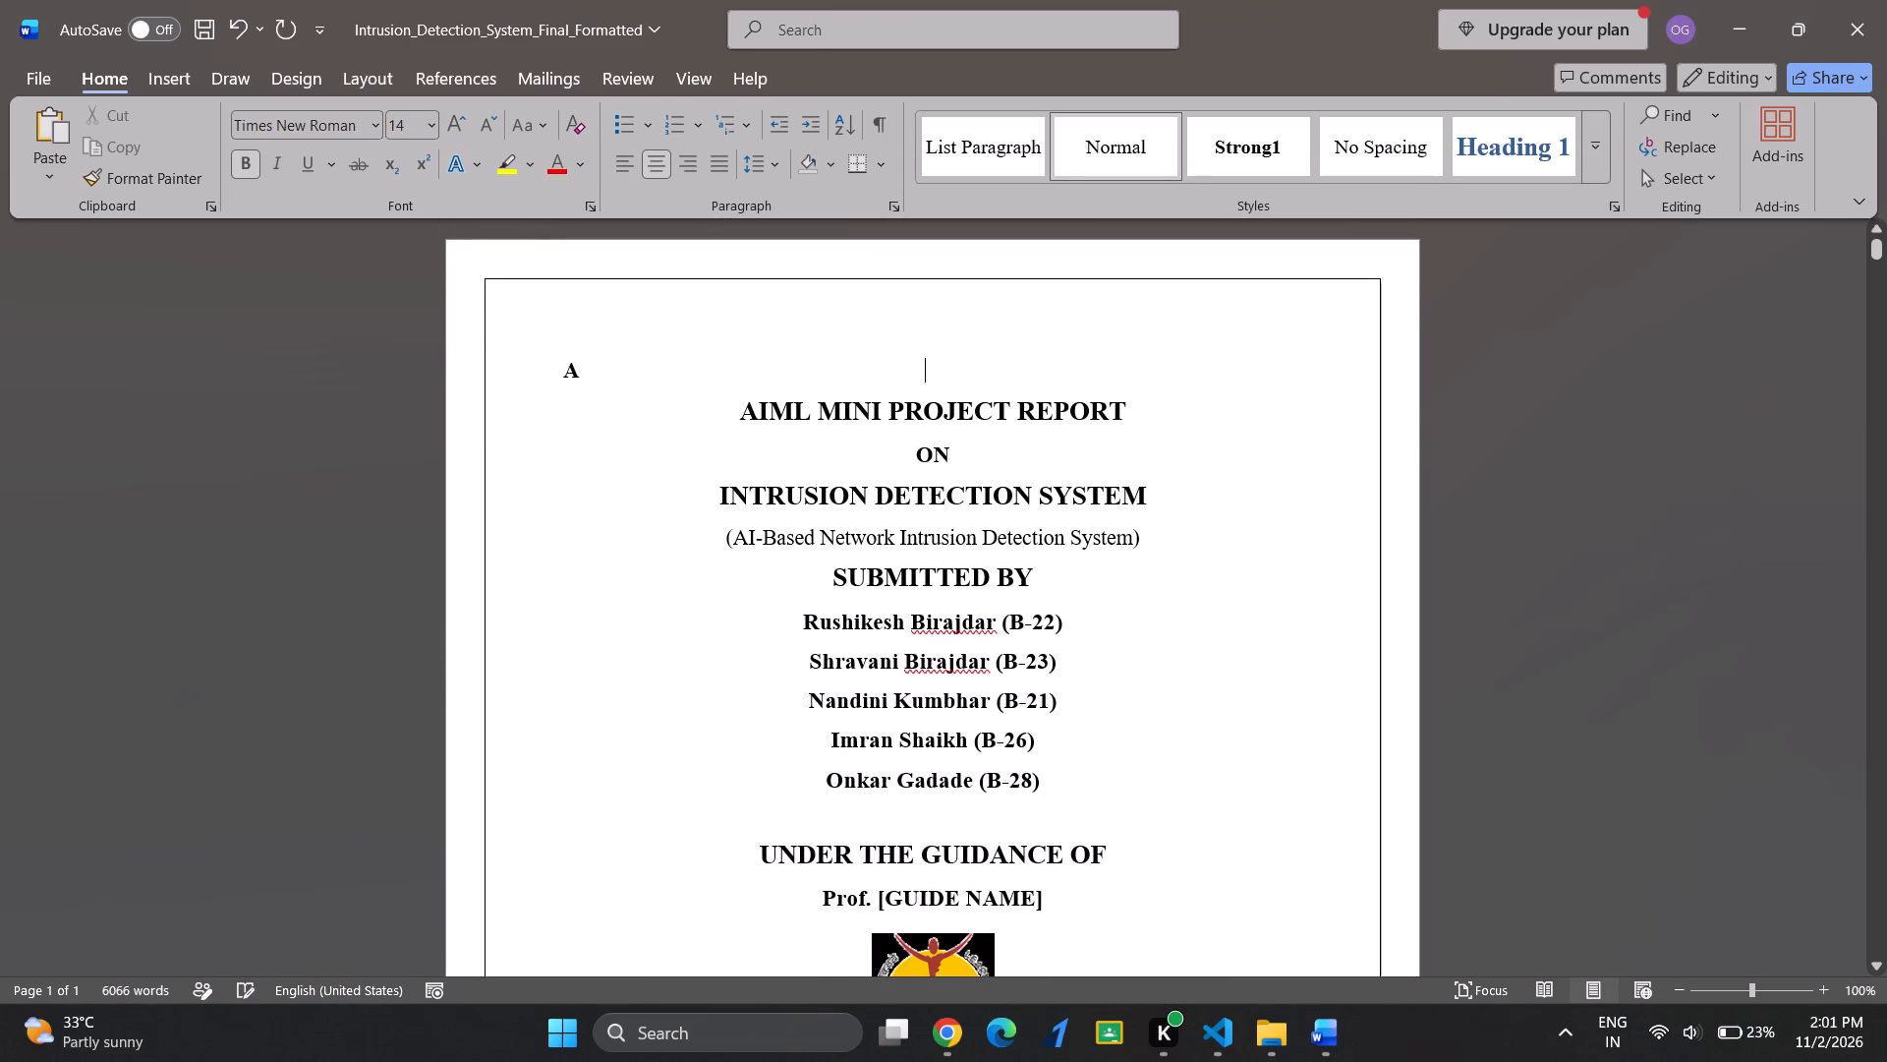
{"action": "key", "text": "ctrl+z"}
Set the top and bottom page margins of the whole document to 0.5 inches.
{"action": "key", "text": "ctrl+a"}
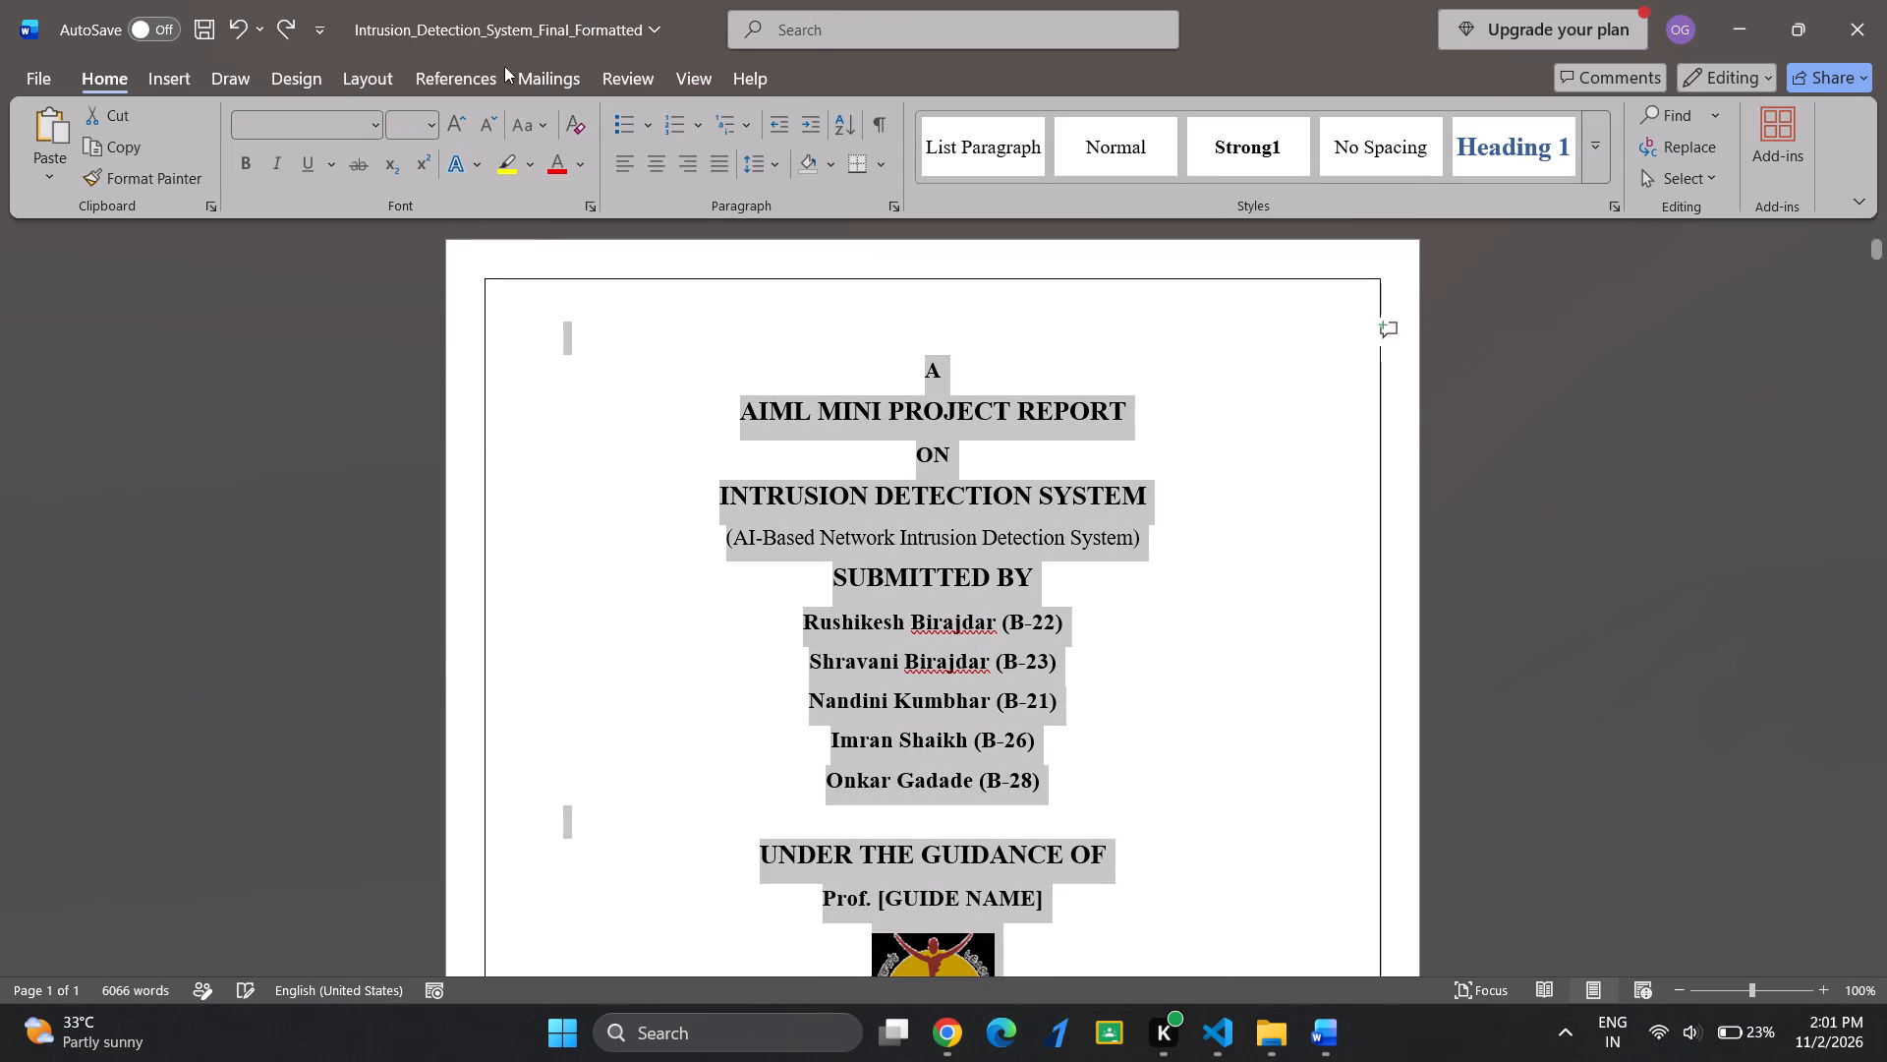
{"action": "left_click", "coordinate": [375, 80]}
{"action": "left_click", "coordinate": [36, 190]}
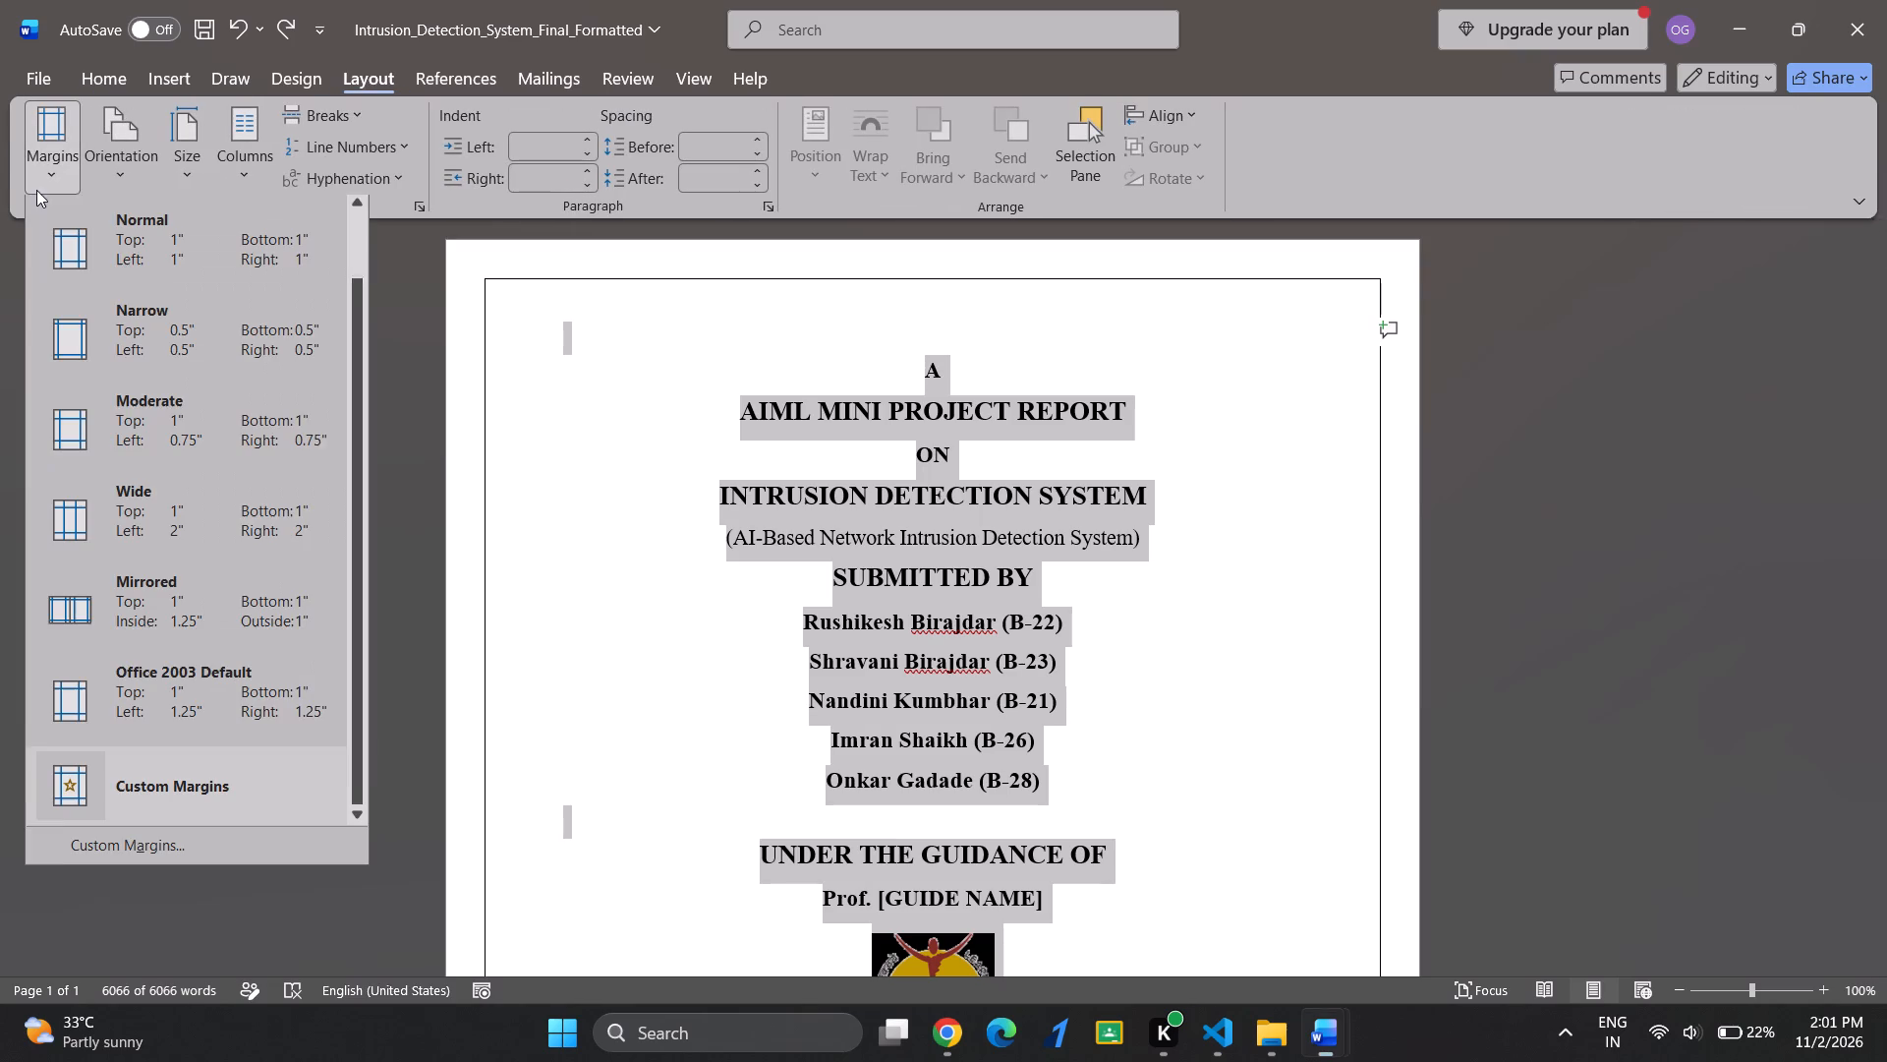
{"action": "double_click", "coordinate": [144, 853]}
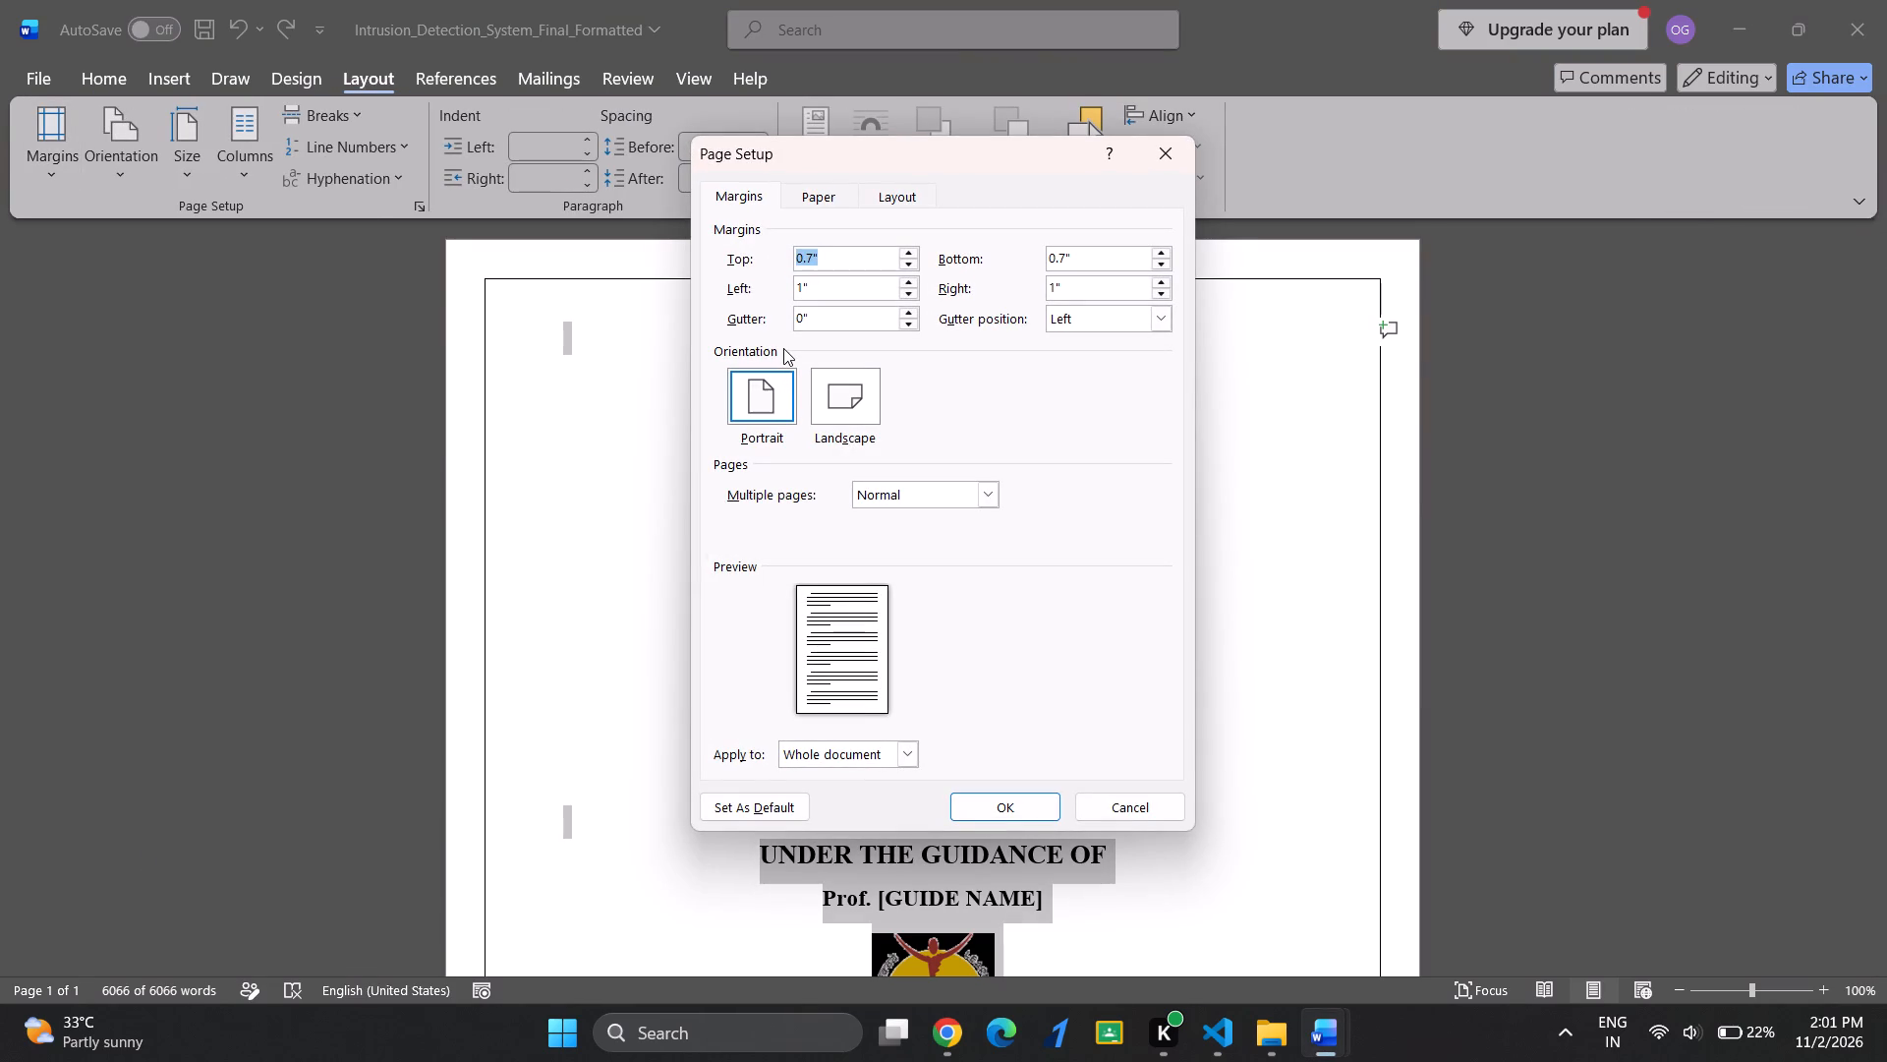
{"action": "type", "text": "0.5"}
{"action": "left_click_drag", "start_coordinate": [1130, 265], "coordinate": [931, 253]}
{"action": "type", "text": "0.5"}
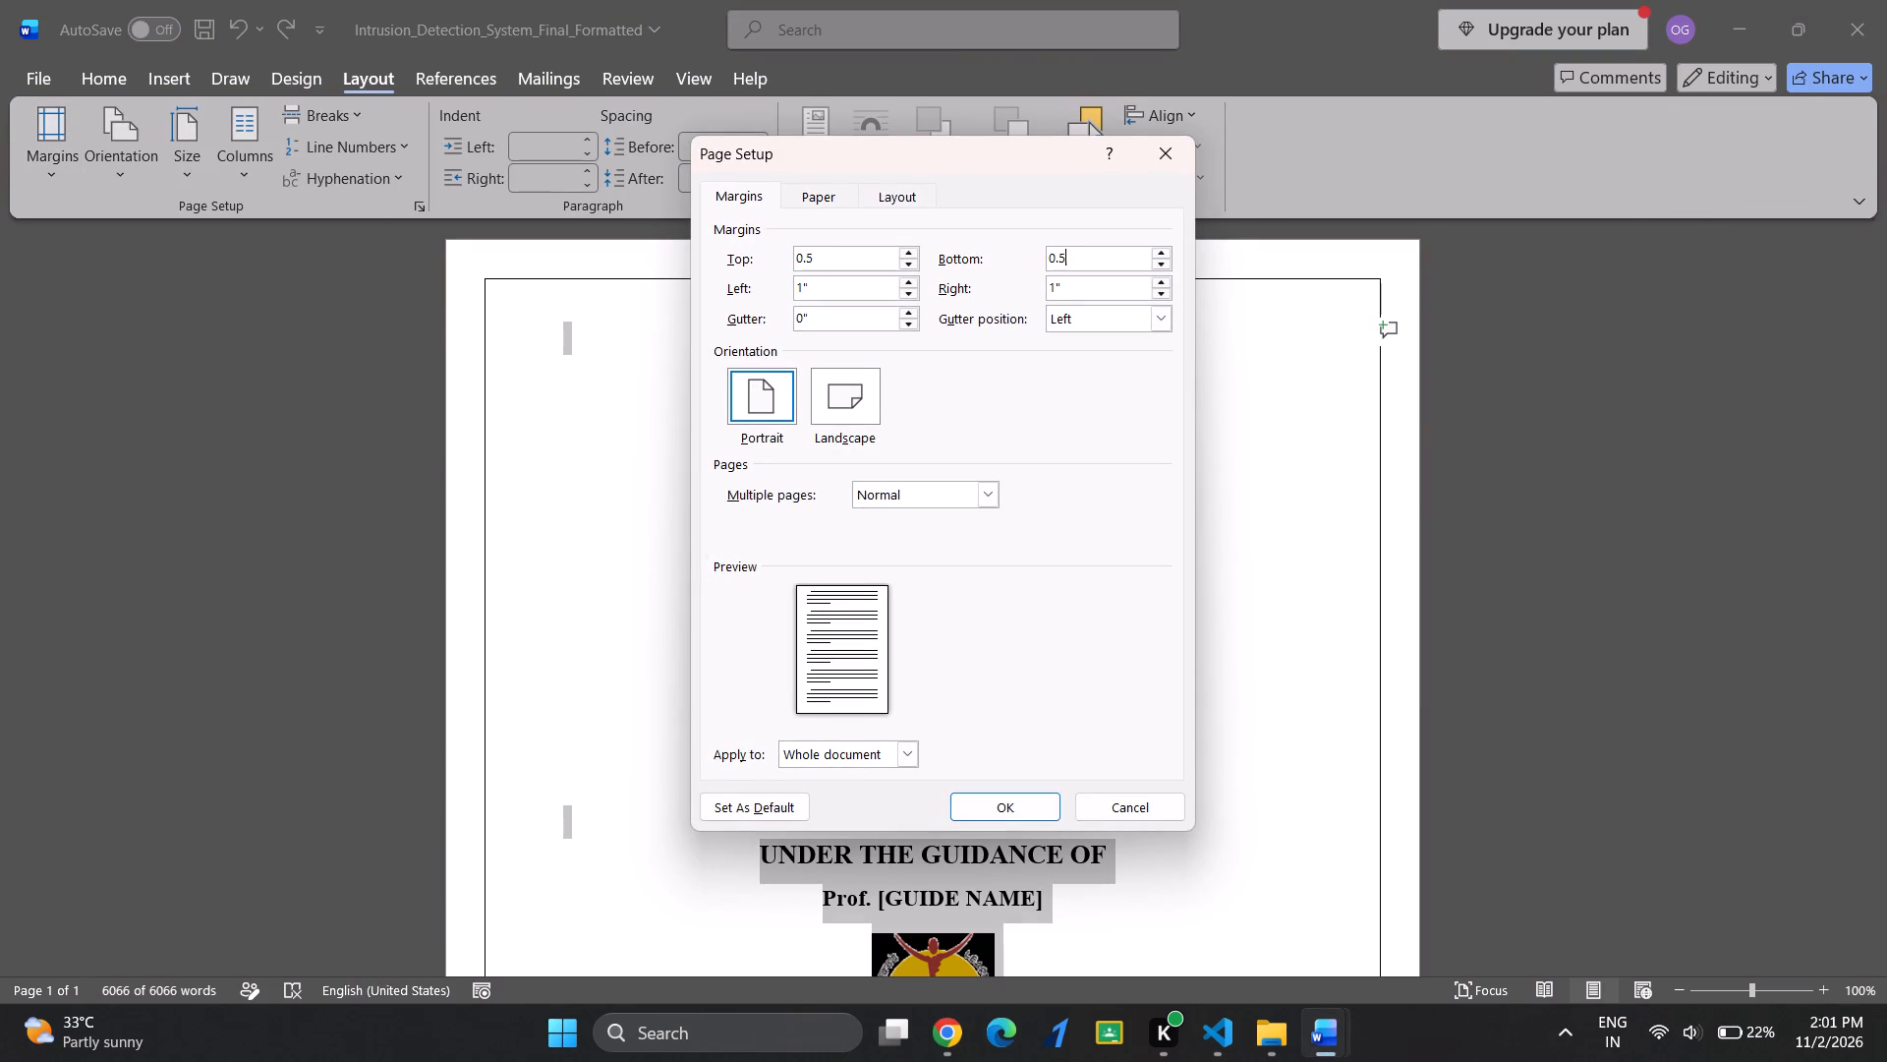
{"action": "left_click", "coordinate": [966, 796]}
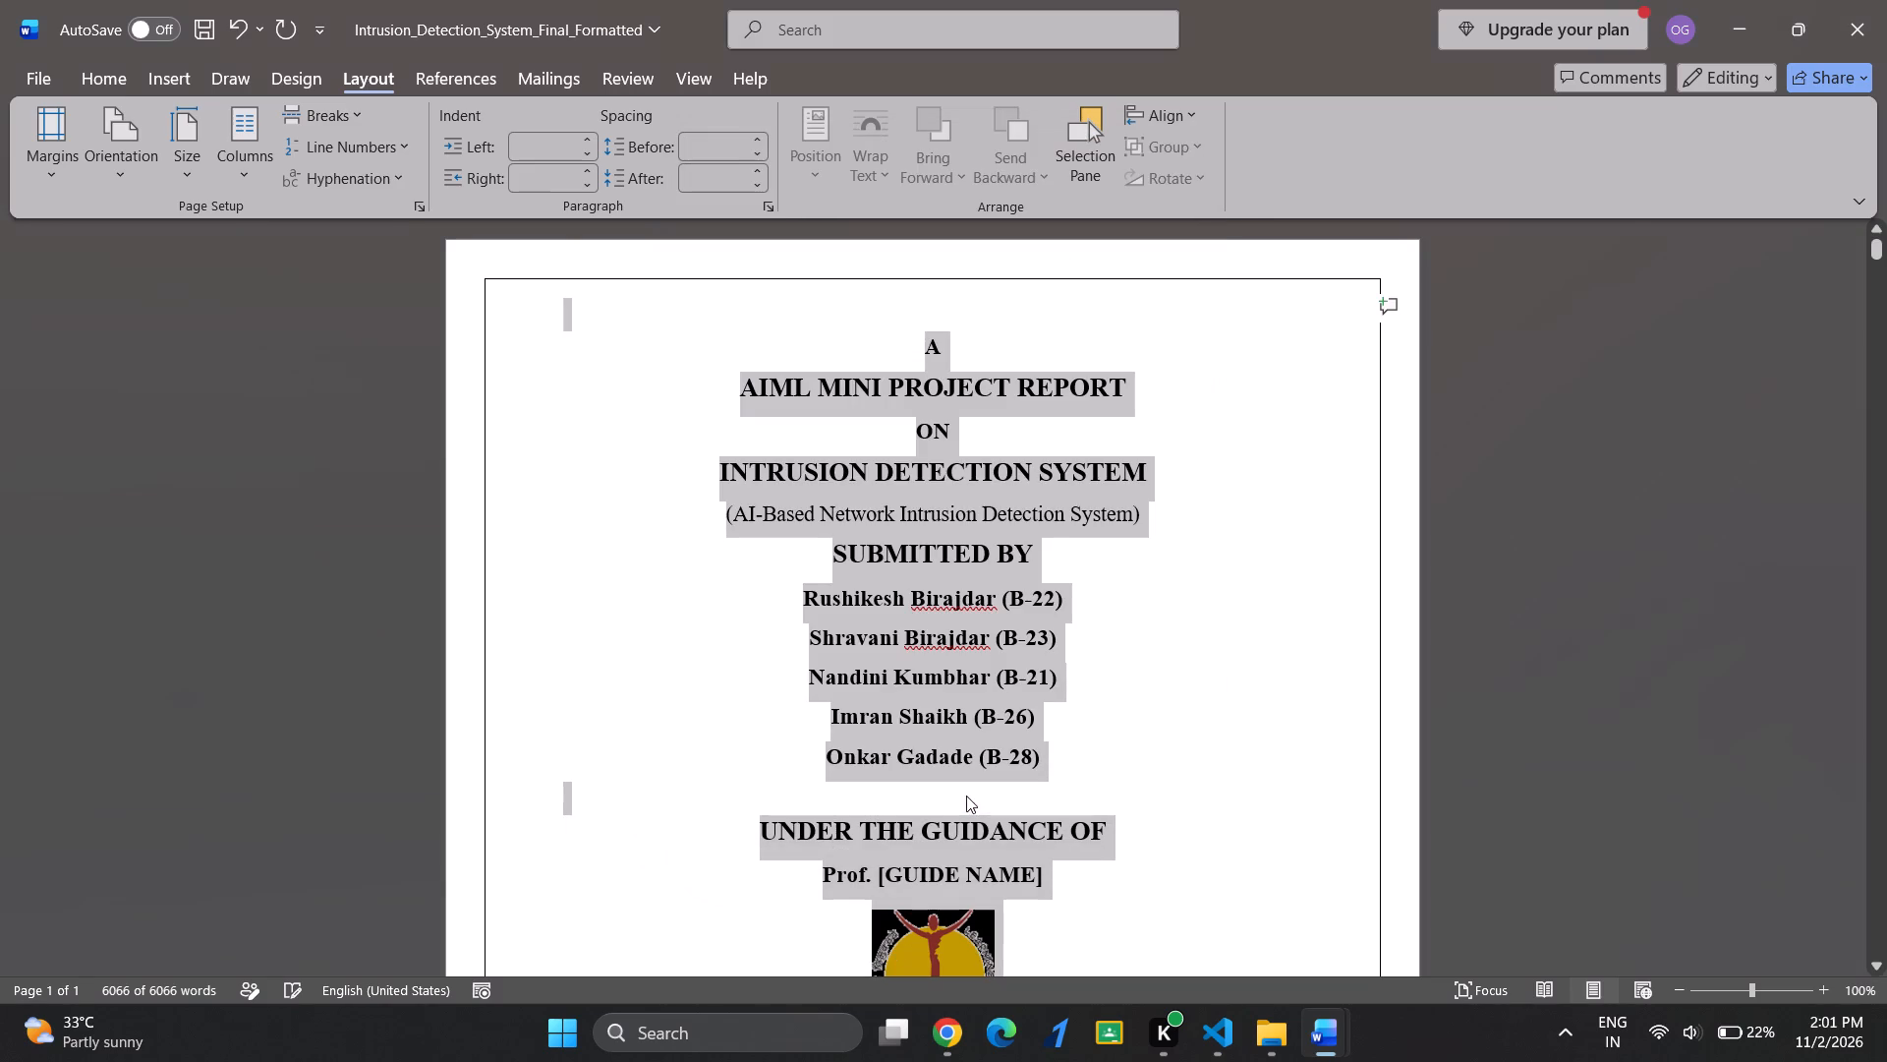
Check the font sizes of the cover page's title, submission and guidance lines, and view the college details below them.
{"action": "left_click", "coordinate": [914, 404]}
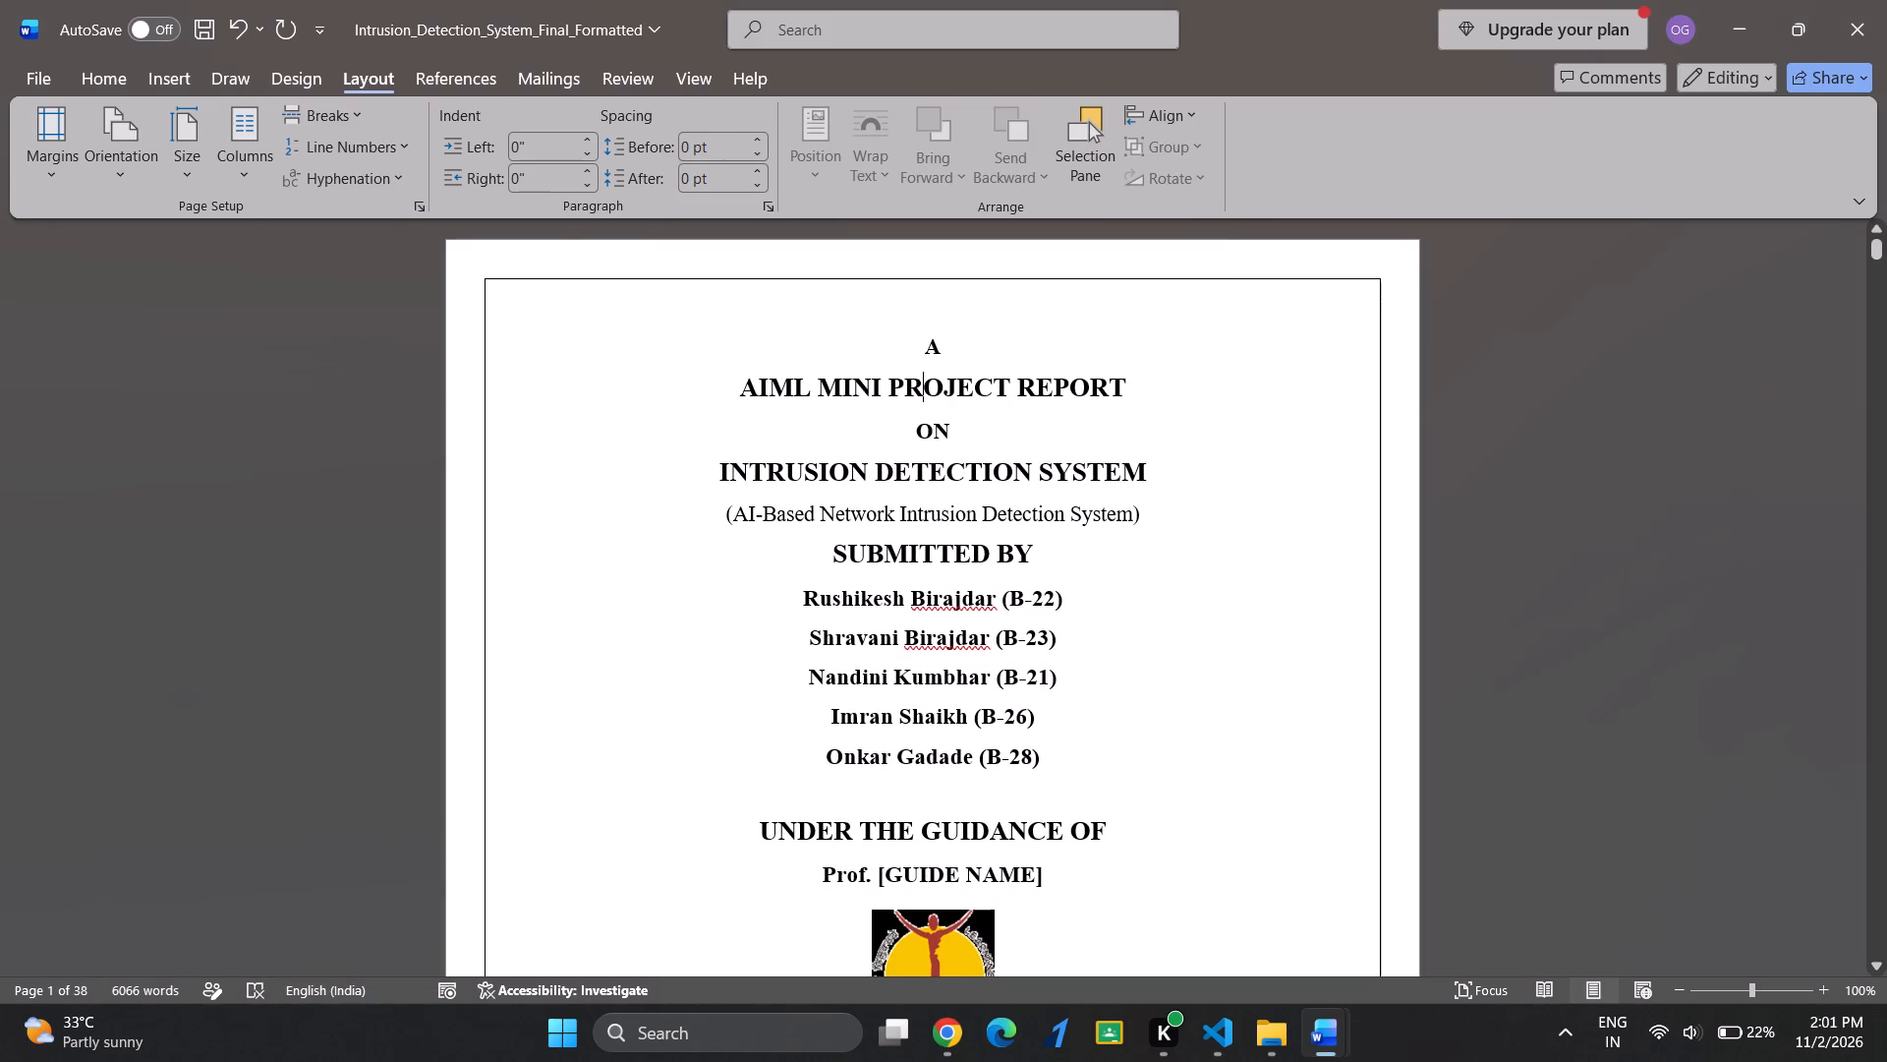
{"action": "left_click", "coordinate": [1000, 557]}
{"action": "left_click", "coordinate": [79, 67]}
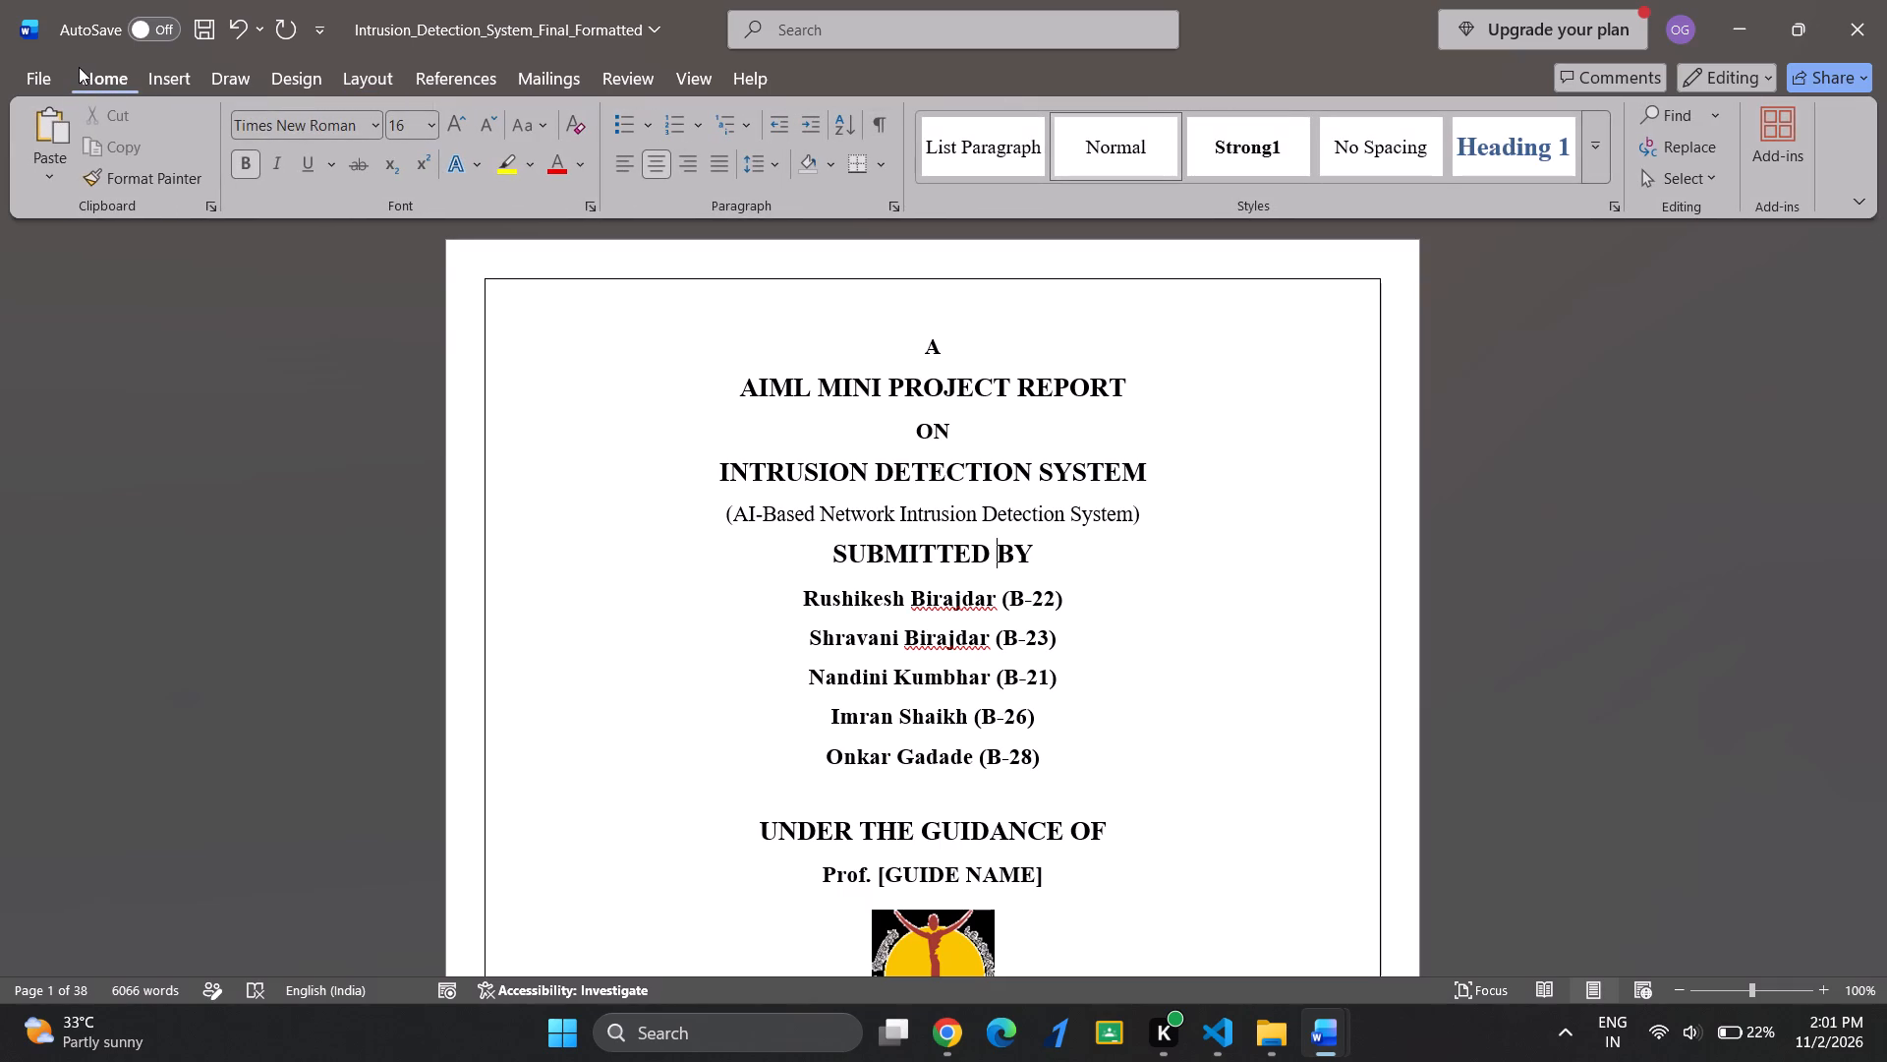
{"action": "left_click", "coordinate": [86, 71]}
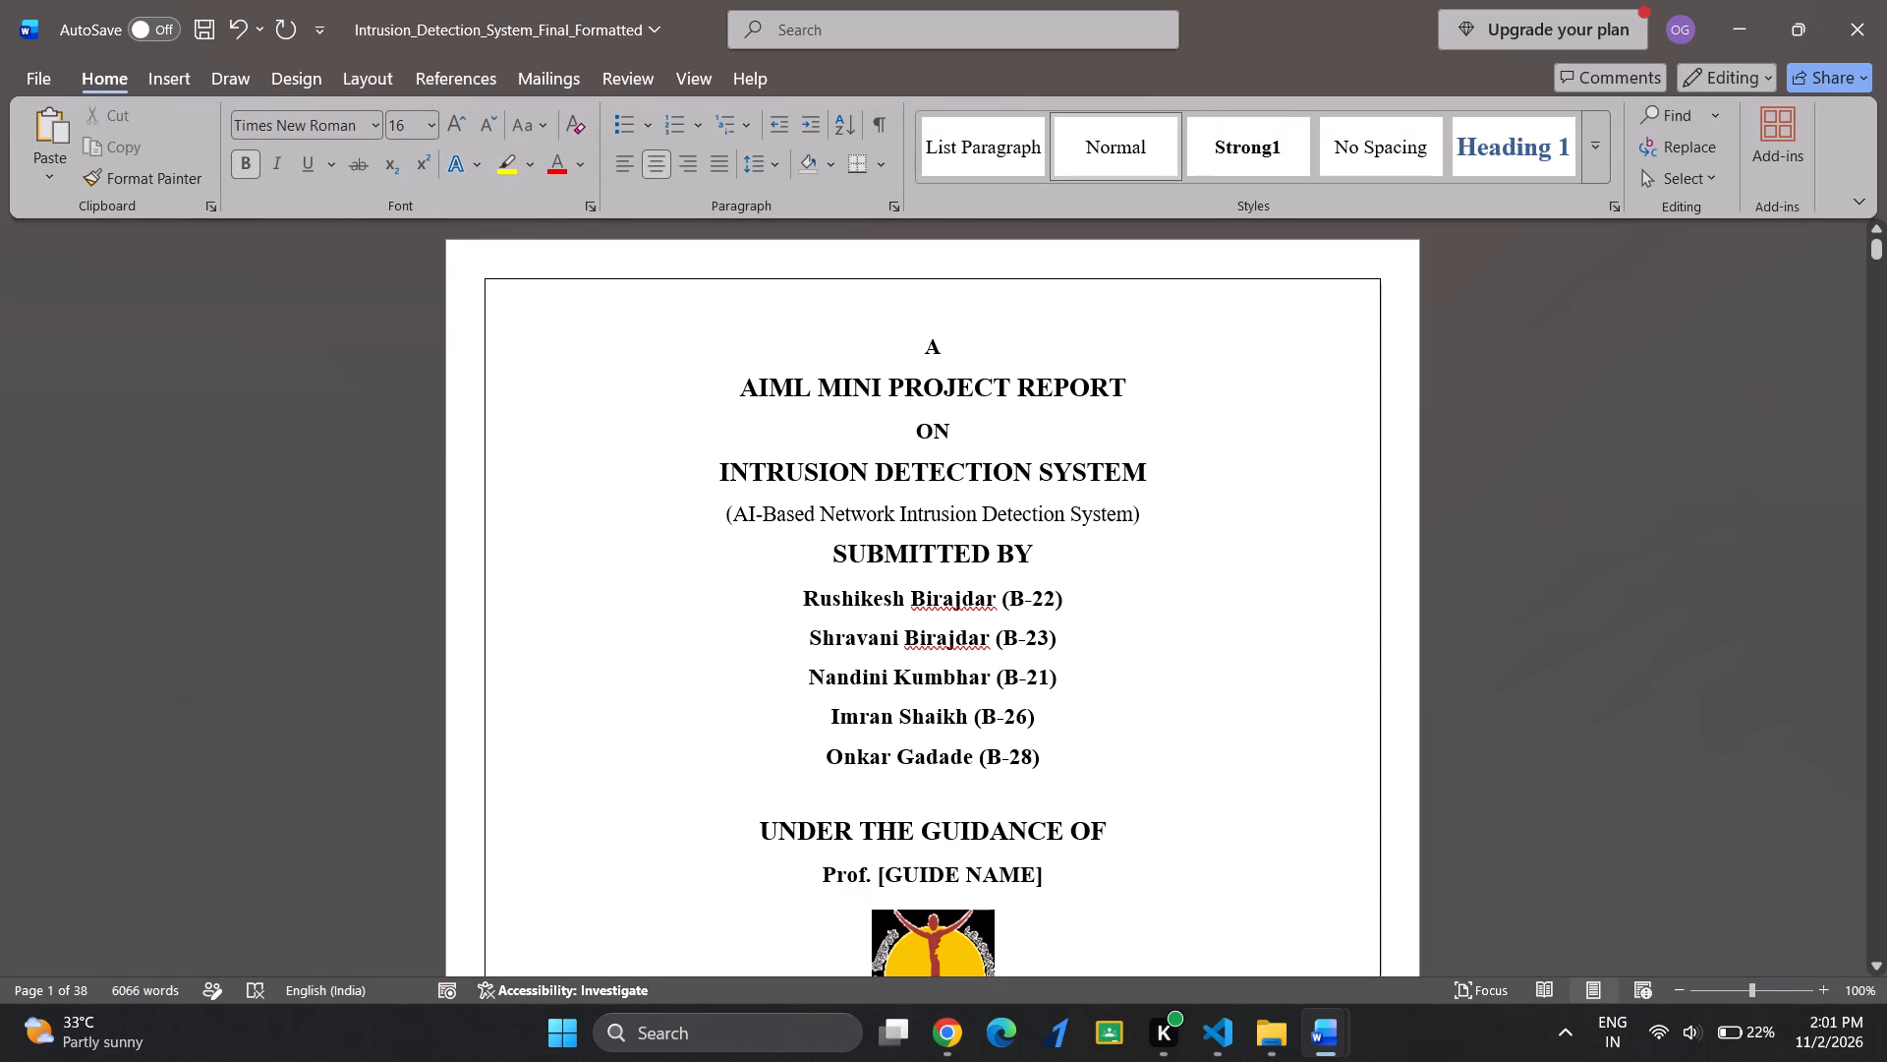
{"action": "left_click", "coordinate": [897, 551]}
{"action": "left_click", "coordinate": [880, 481]}
{"action": "left_click", "coordinate": [944, 420]}
{"action": "scroll", "coordinate": [989, 509], "scroll_direction": "down", "scroll_amount": 2}
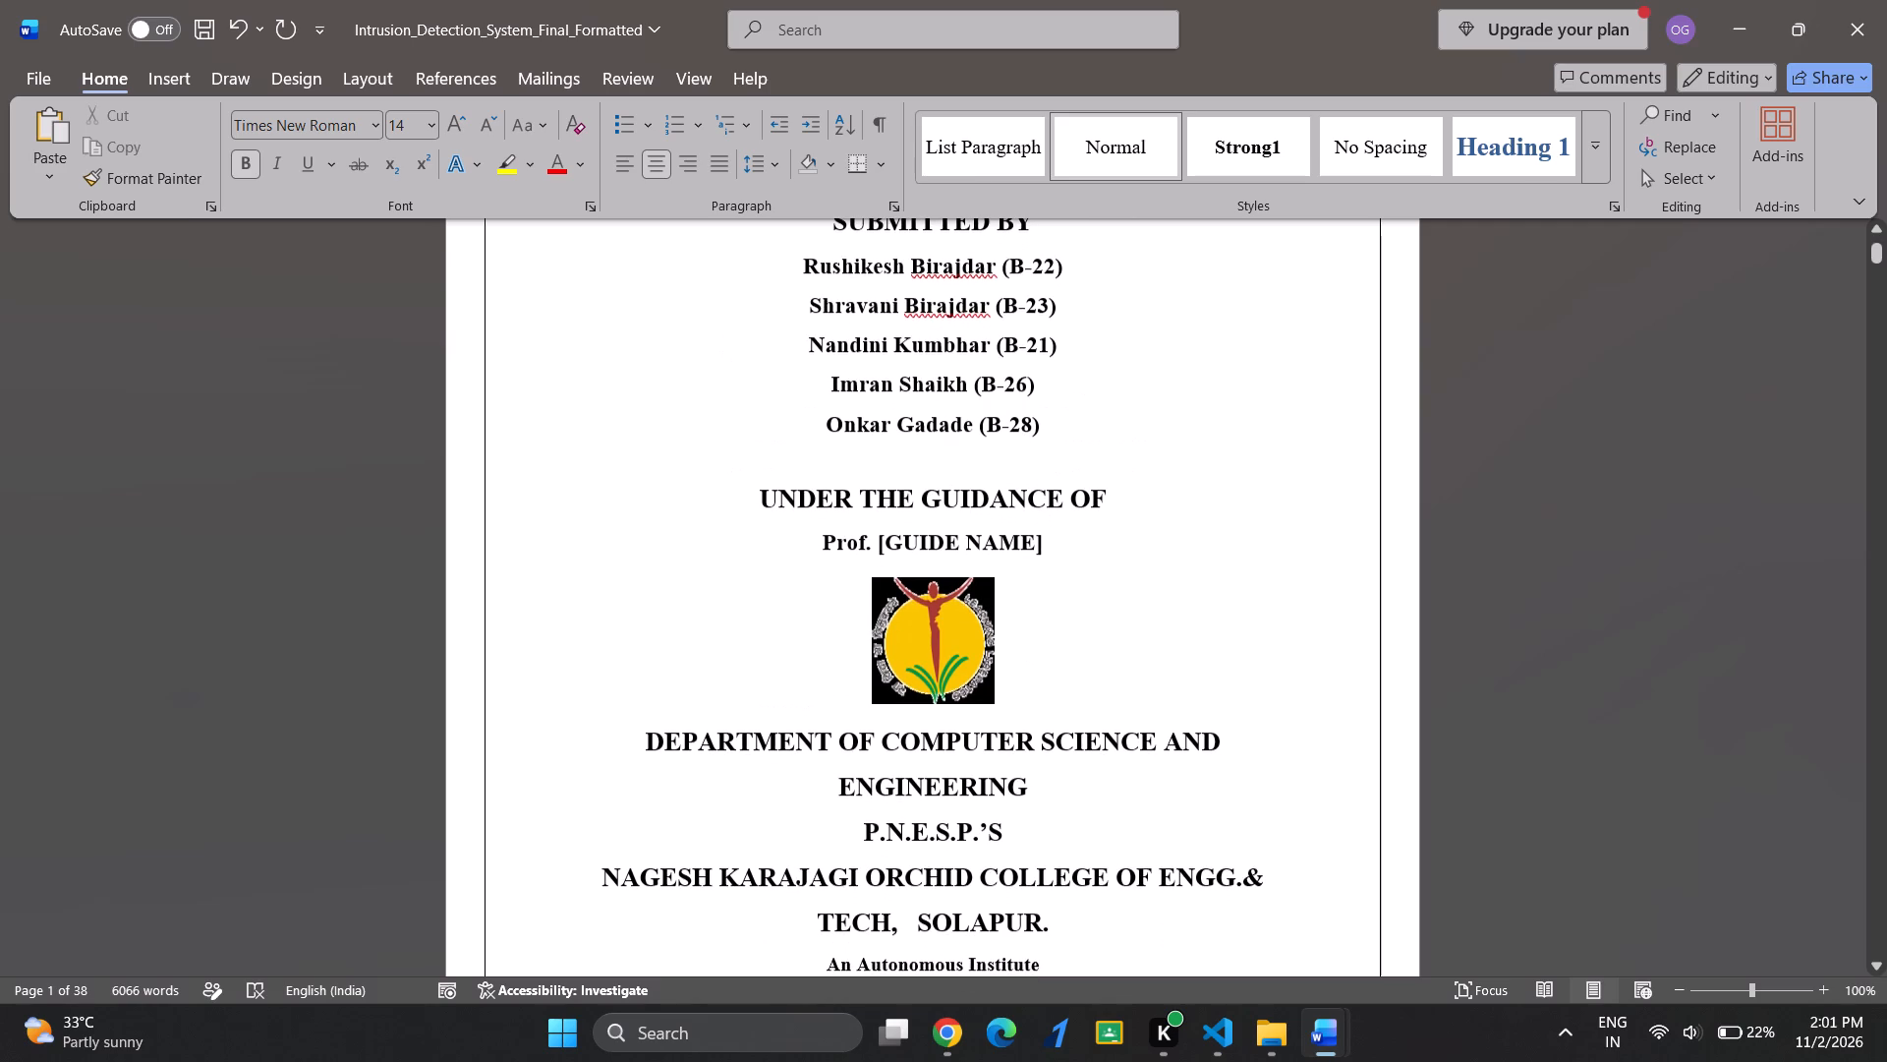
{"action": "left_click", "coordinate": [1006, 506]}
{"action": "left_click", "coordinate": [1029, 528]}
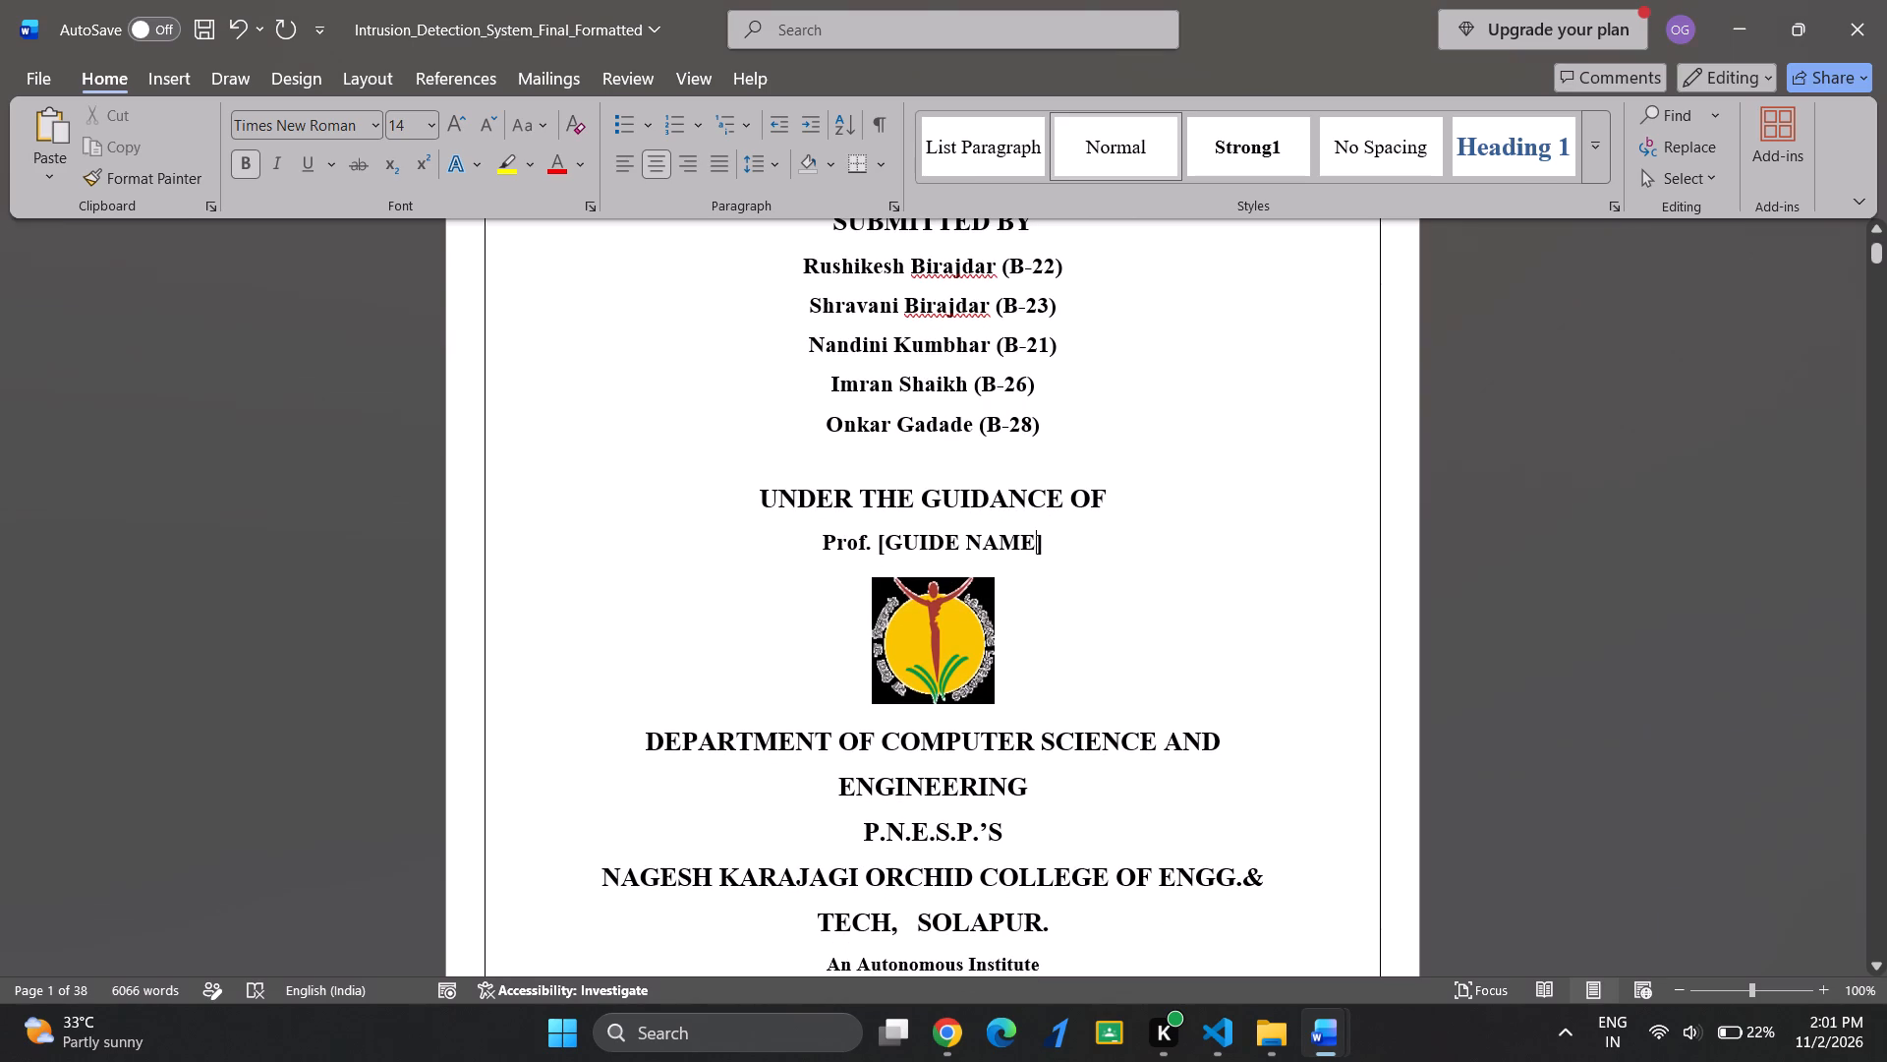
{"action": "left_click_drag", "start_coordinate": [763, 502], "coordinate": [857, 504]}
{"action": "left_click", "coordinate": [857, 504]}
{"action": "scroll", "coordinate": [1061, 560], "scroll_direction": "down", "scroll_amount": 1}
{"action": "scroll", "coordinate": [1061, 560], "scroll_direction": "left", "scroll_amount": 1}
{"action": "left_click", "coordinate": [939, 501]}
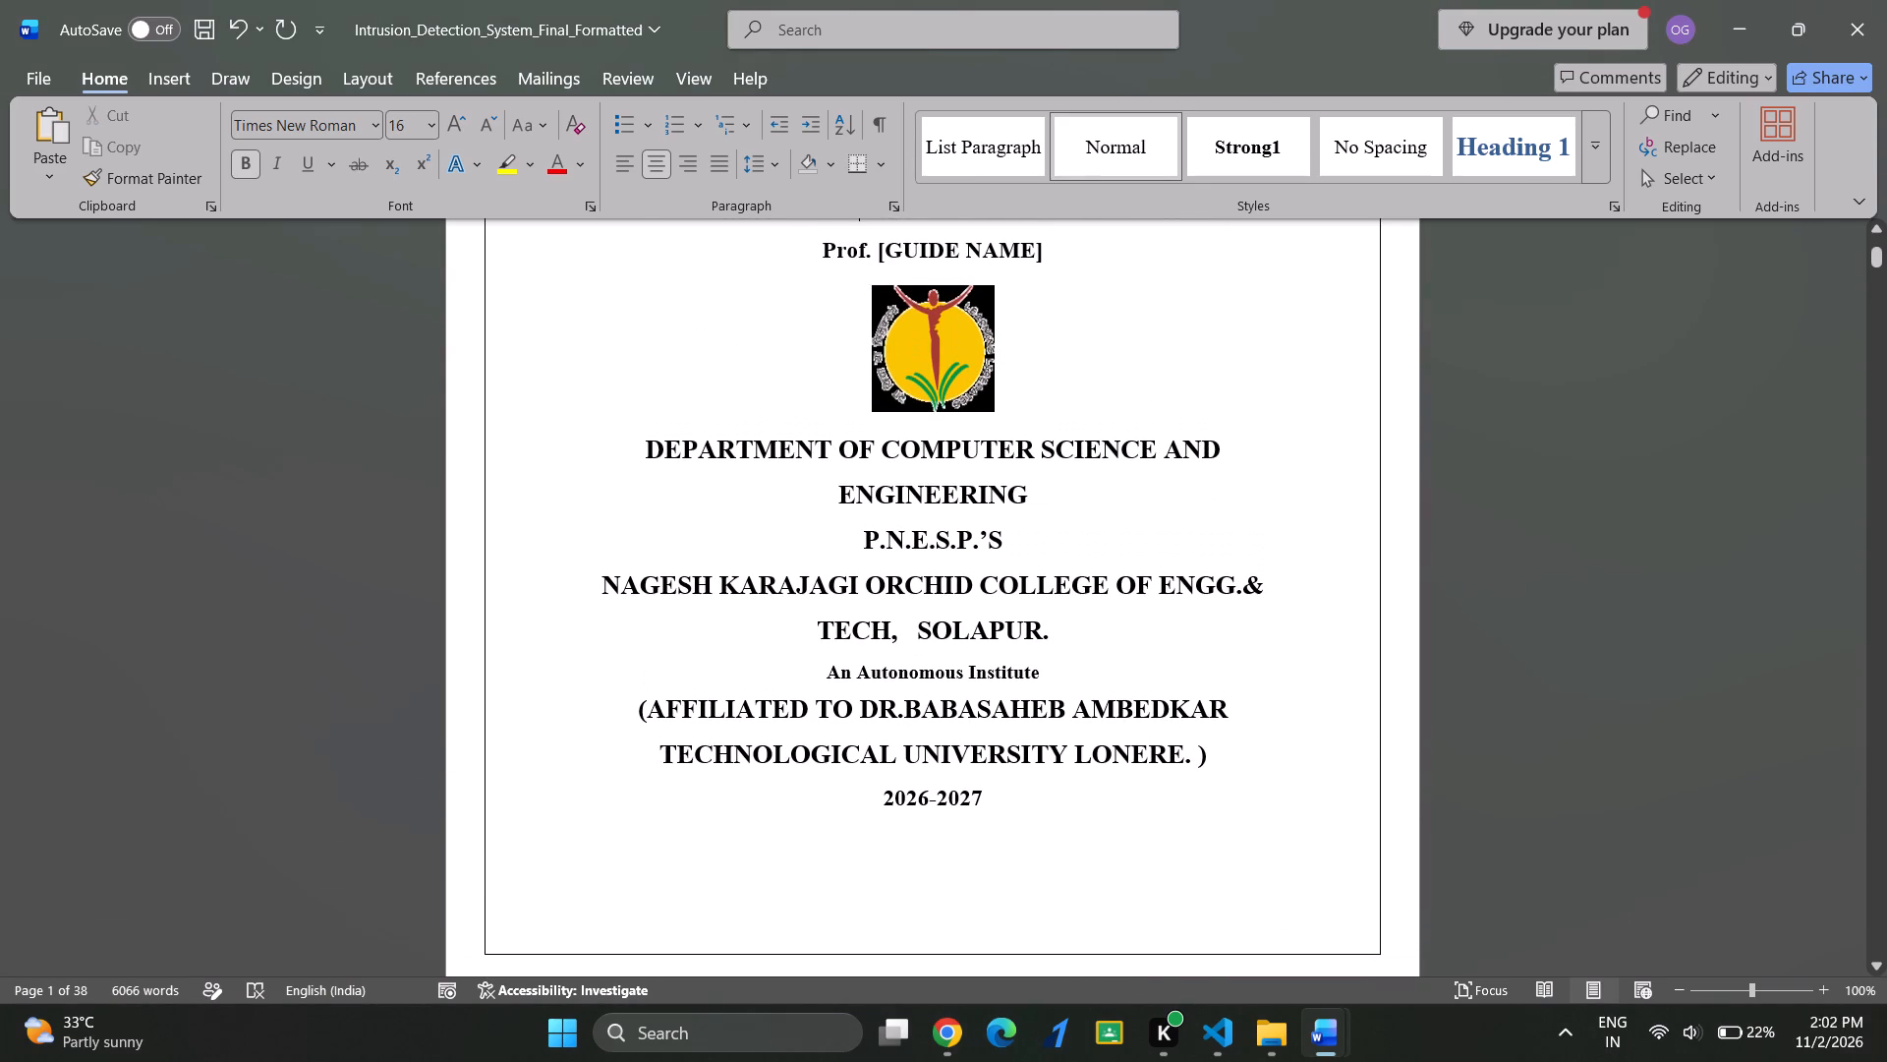
Review the layout of the certificate, abstract, index and objectives pages with the changed margins.
{"action": "scroll", "coordinate": [939, 501], "scroll_direction": "down", "scroll_amount": 1}
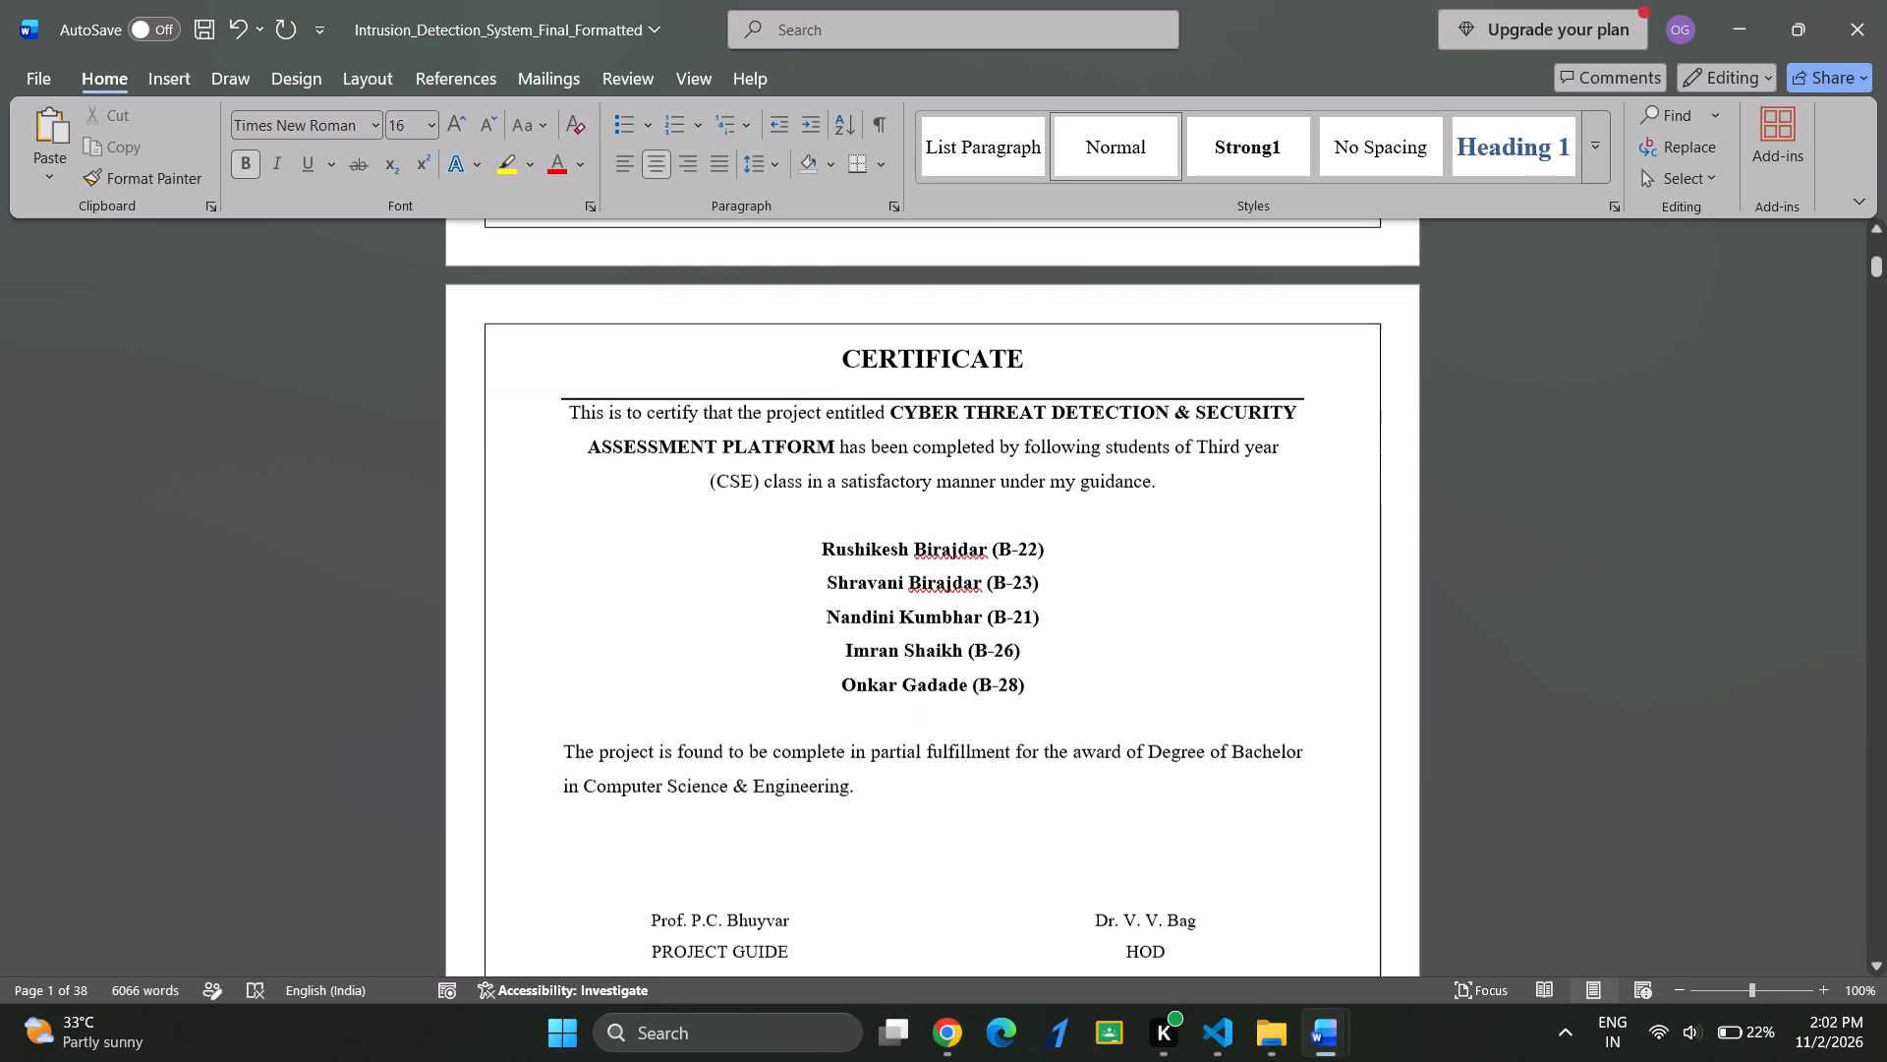
{"action": "scroll", "coordinate": [939, 501], "scroll_direction": "down", "scroll_amount": 11}
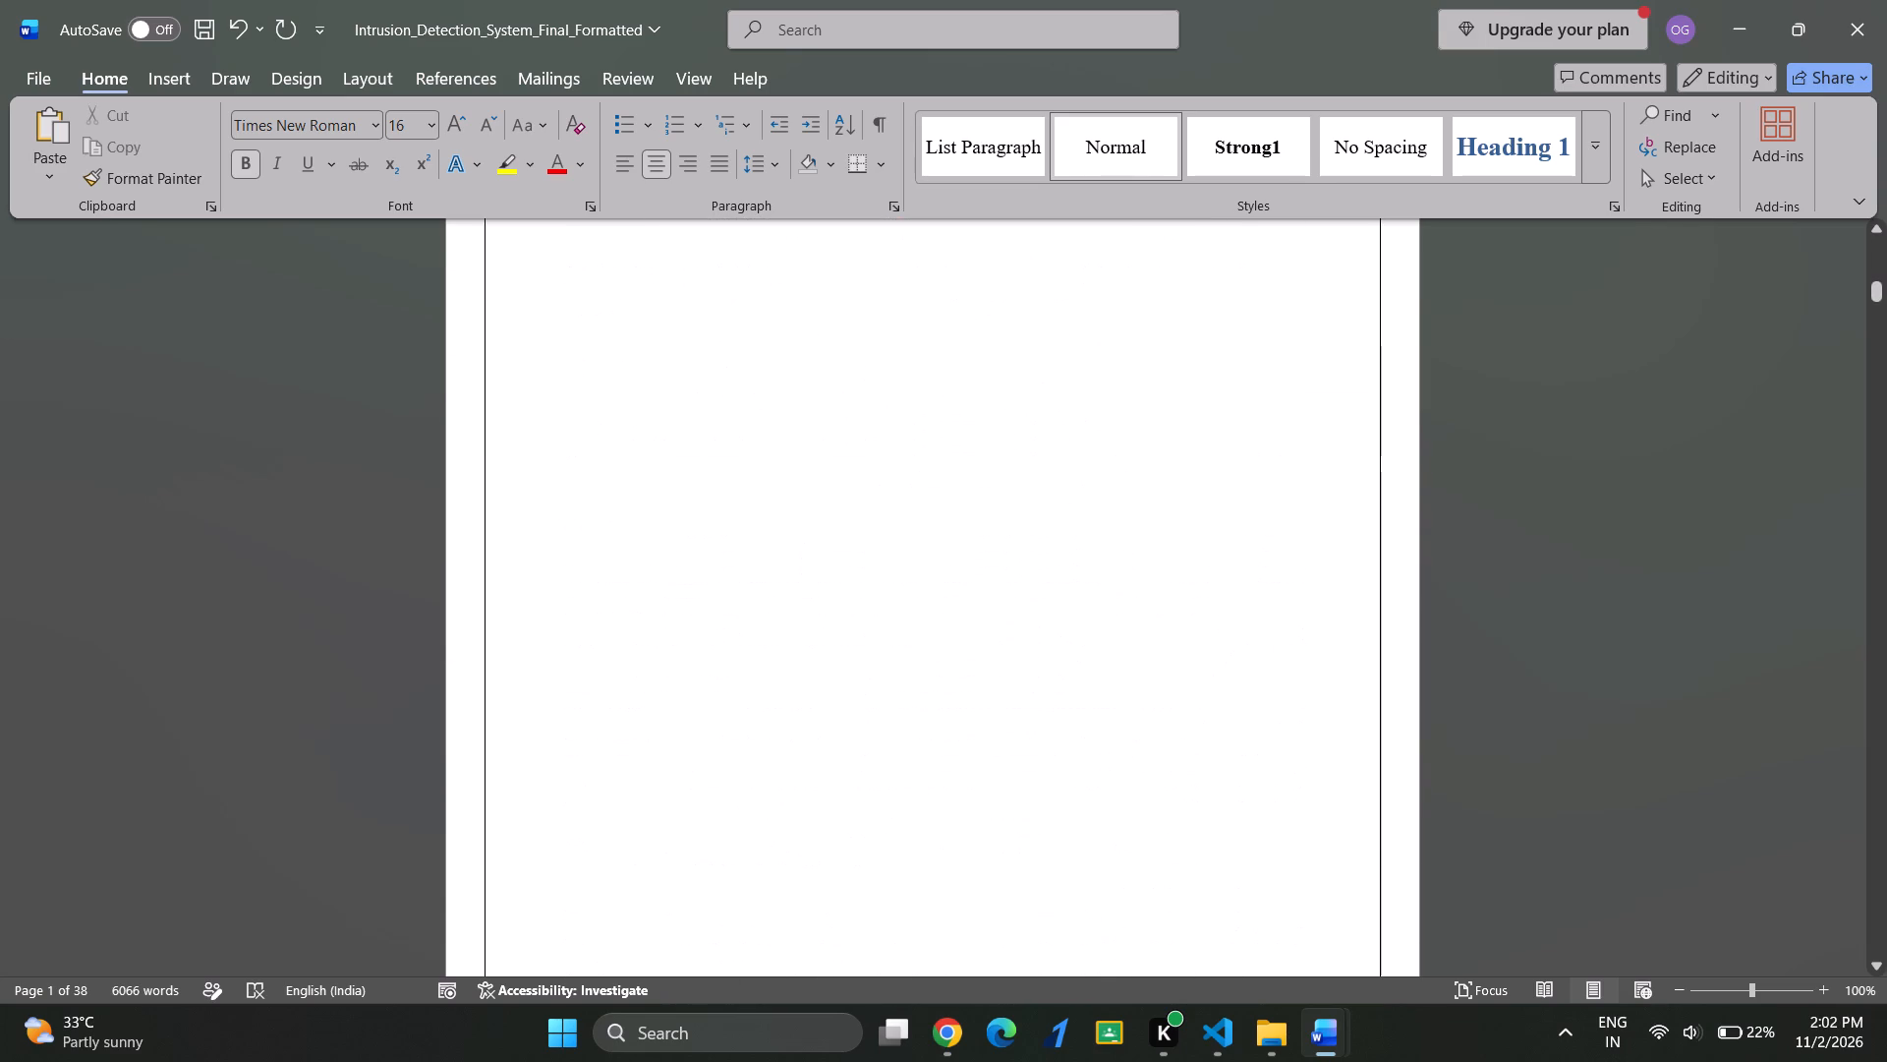
{"action": "scroll", "coordinate": [939, 501], "scroll_direction": "down", "scroll_amount": 10}
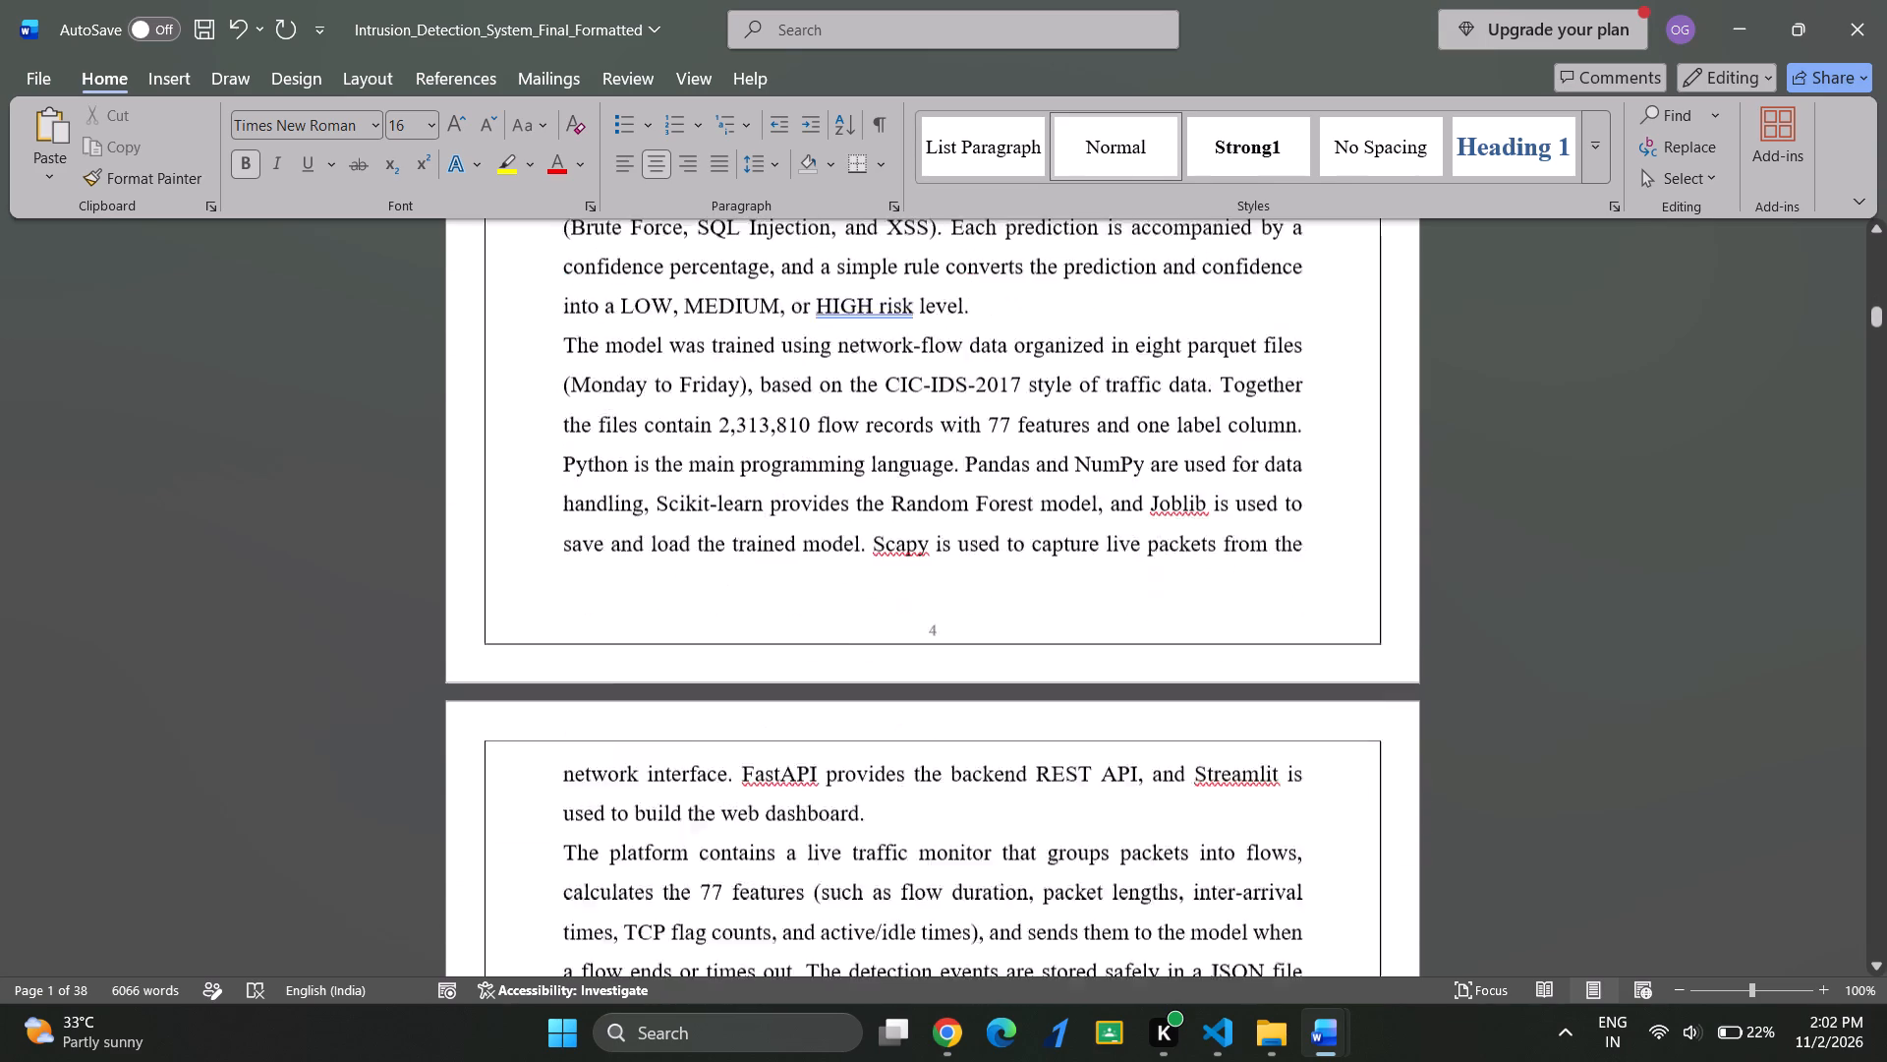
{"action": "scroll", "coordinate": [939, 501], "scroll_direction": "down", "scroll_amount": 2}
{"action": "scroll", "coordinate": [939, 501], "scroll_direction": "up", "scroll_amount": 2}
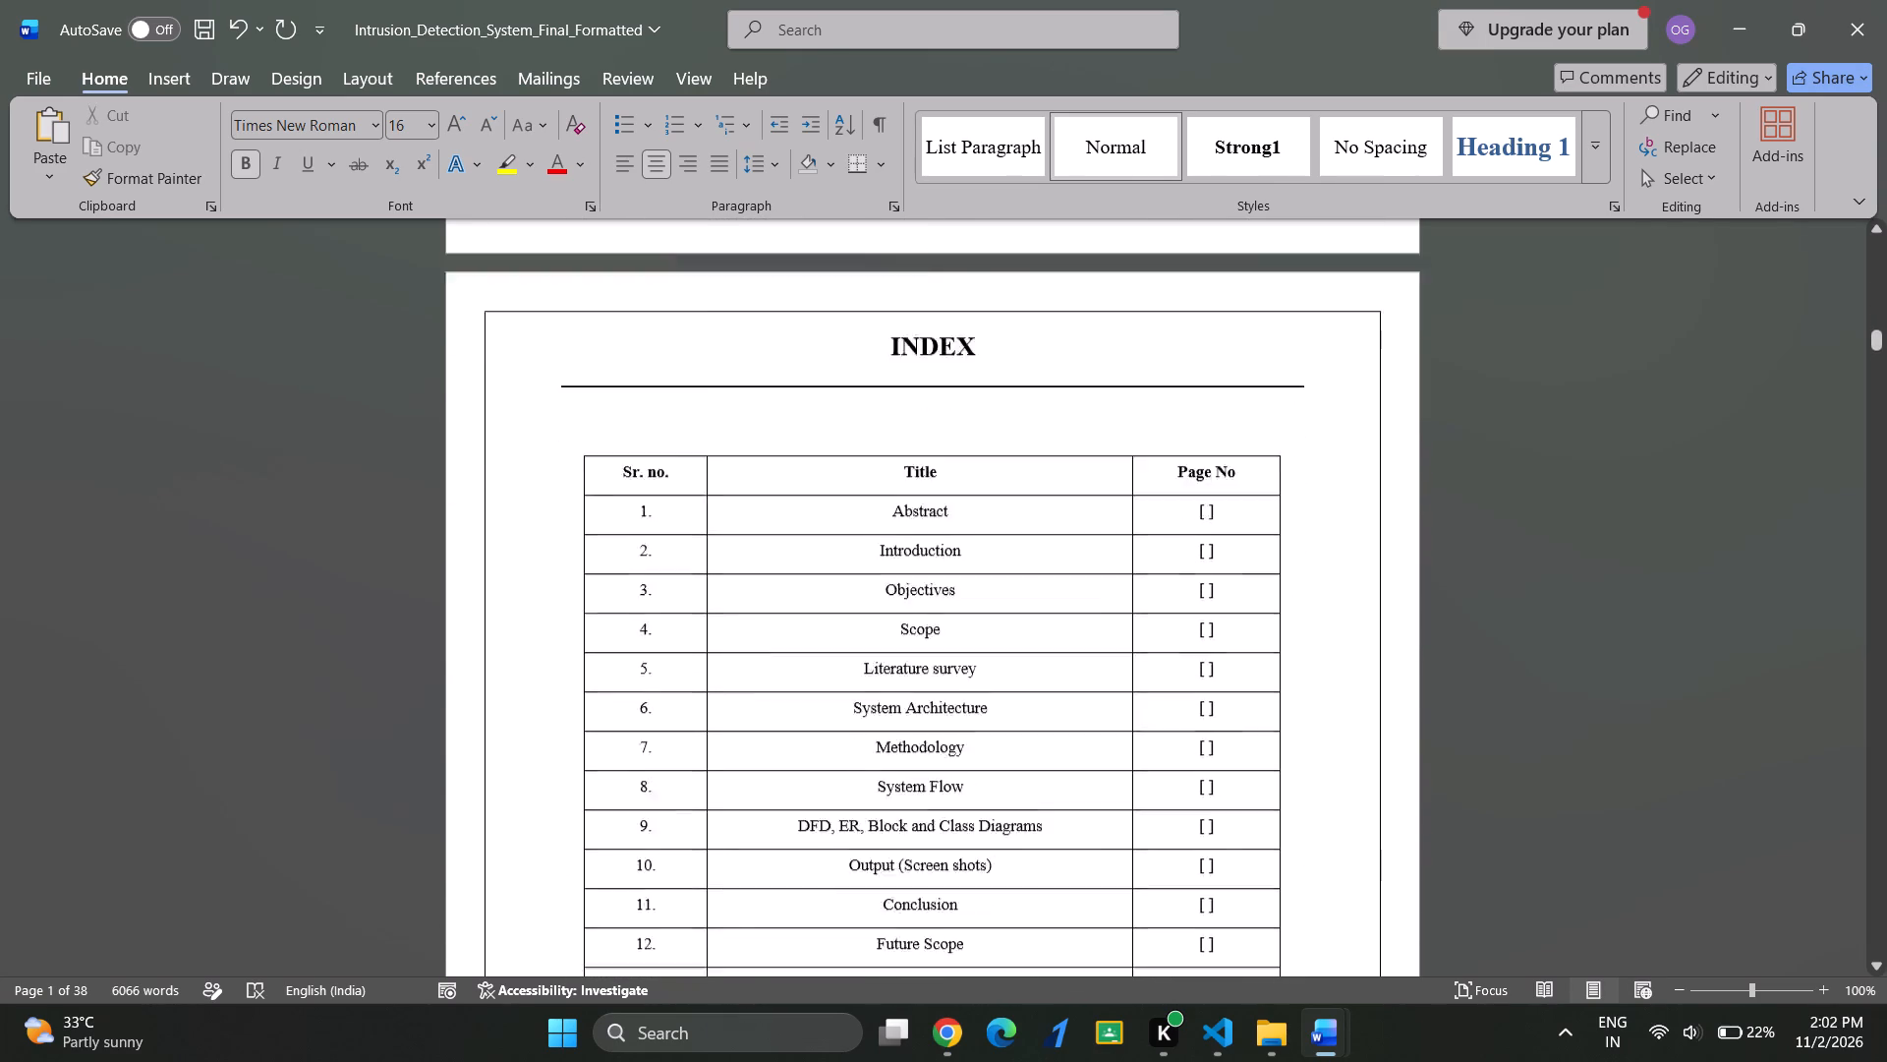
{"action": "scroll", "coordinate": [939, 501], "scroll_direction": "down", "scroll_amount": 8}
{"action": "scroll", "coordinate": [939, 501], "scroll_direction": "up", "scroll_amount": 3}
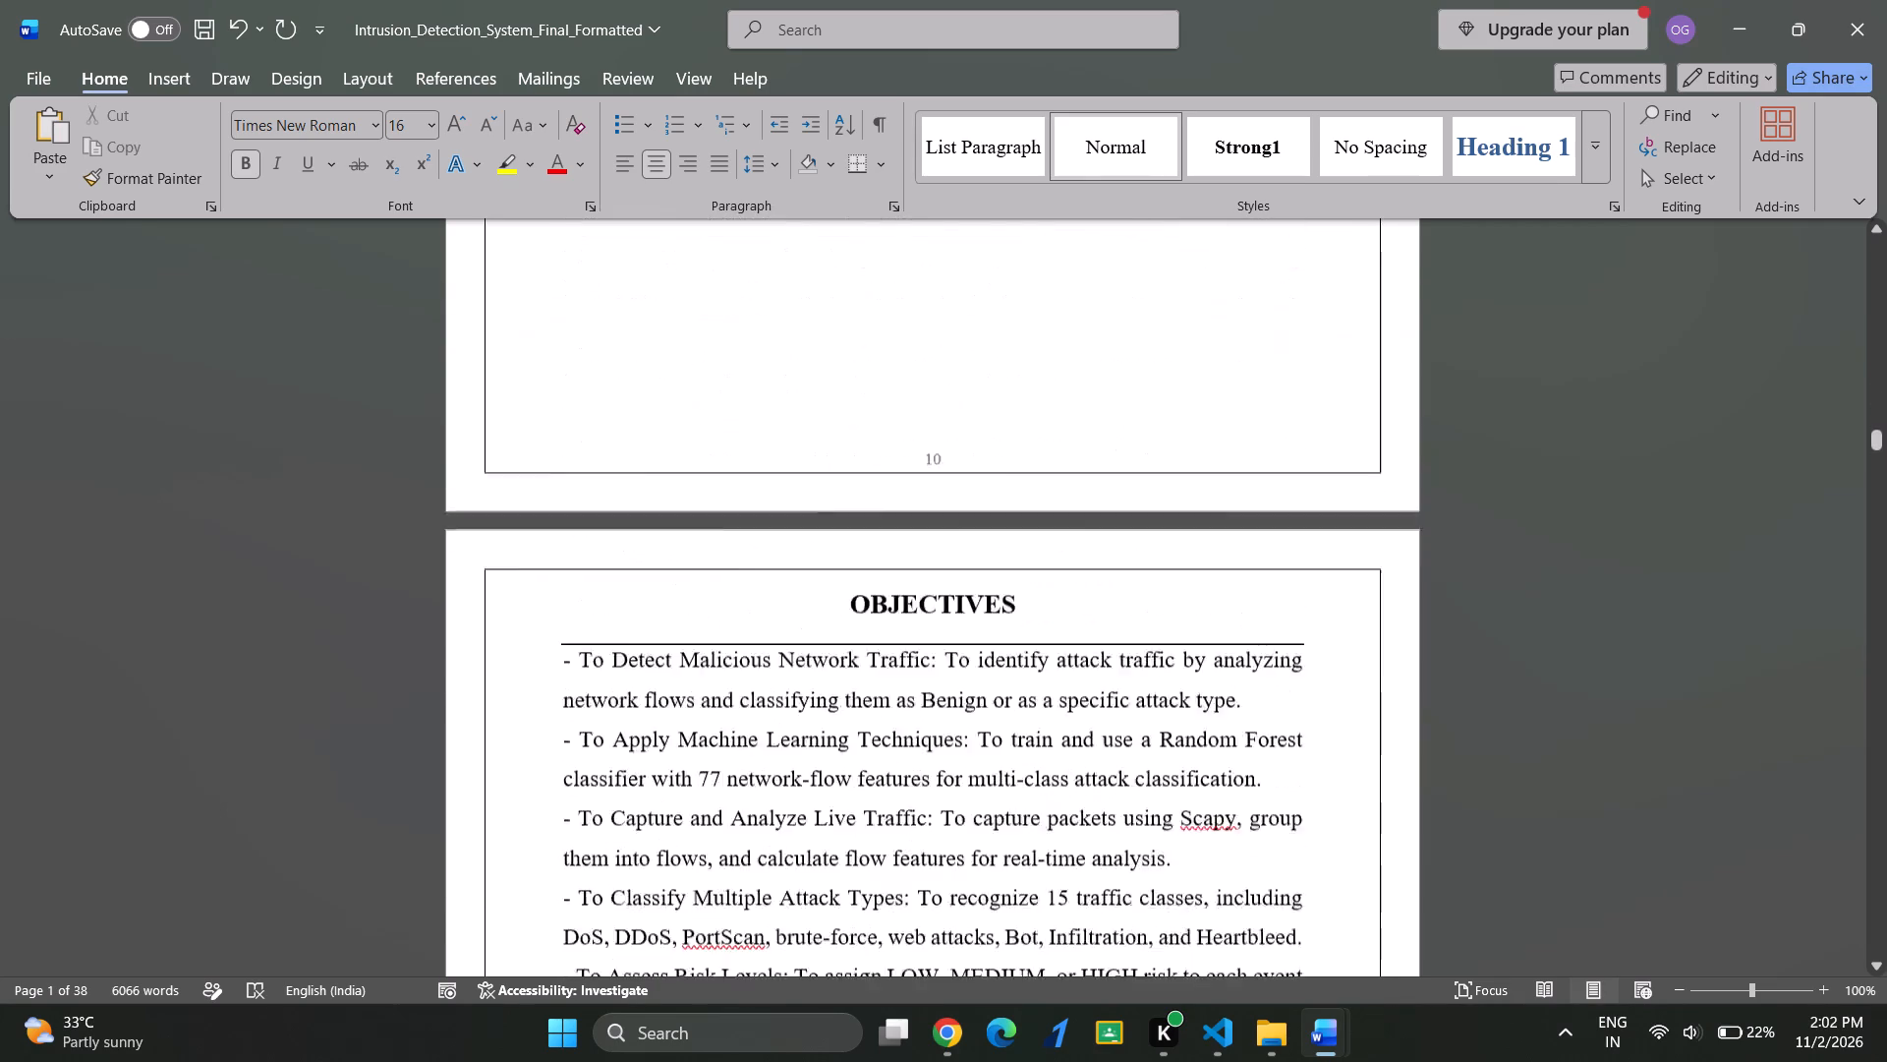
{"action": "scroll", "coordinate": [939, 501], "scroll_direction": "up", "scroll_amount": 1}
{"action": "scroll", "coordinate": [939, 501], "scroll_direction": "down", "scroll_amount": 12}
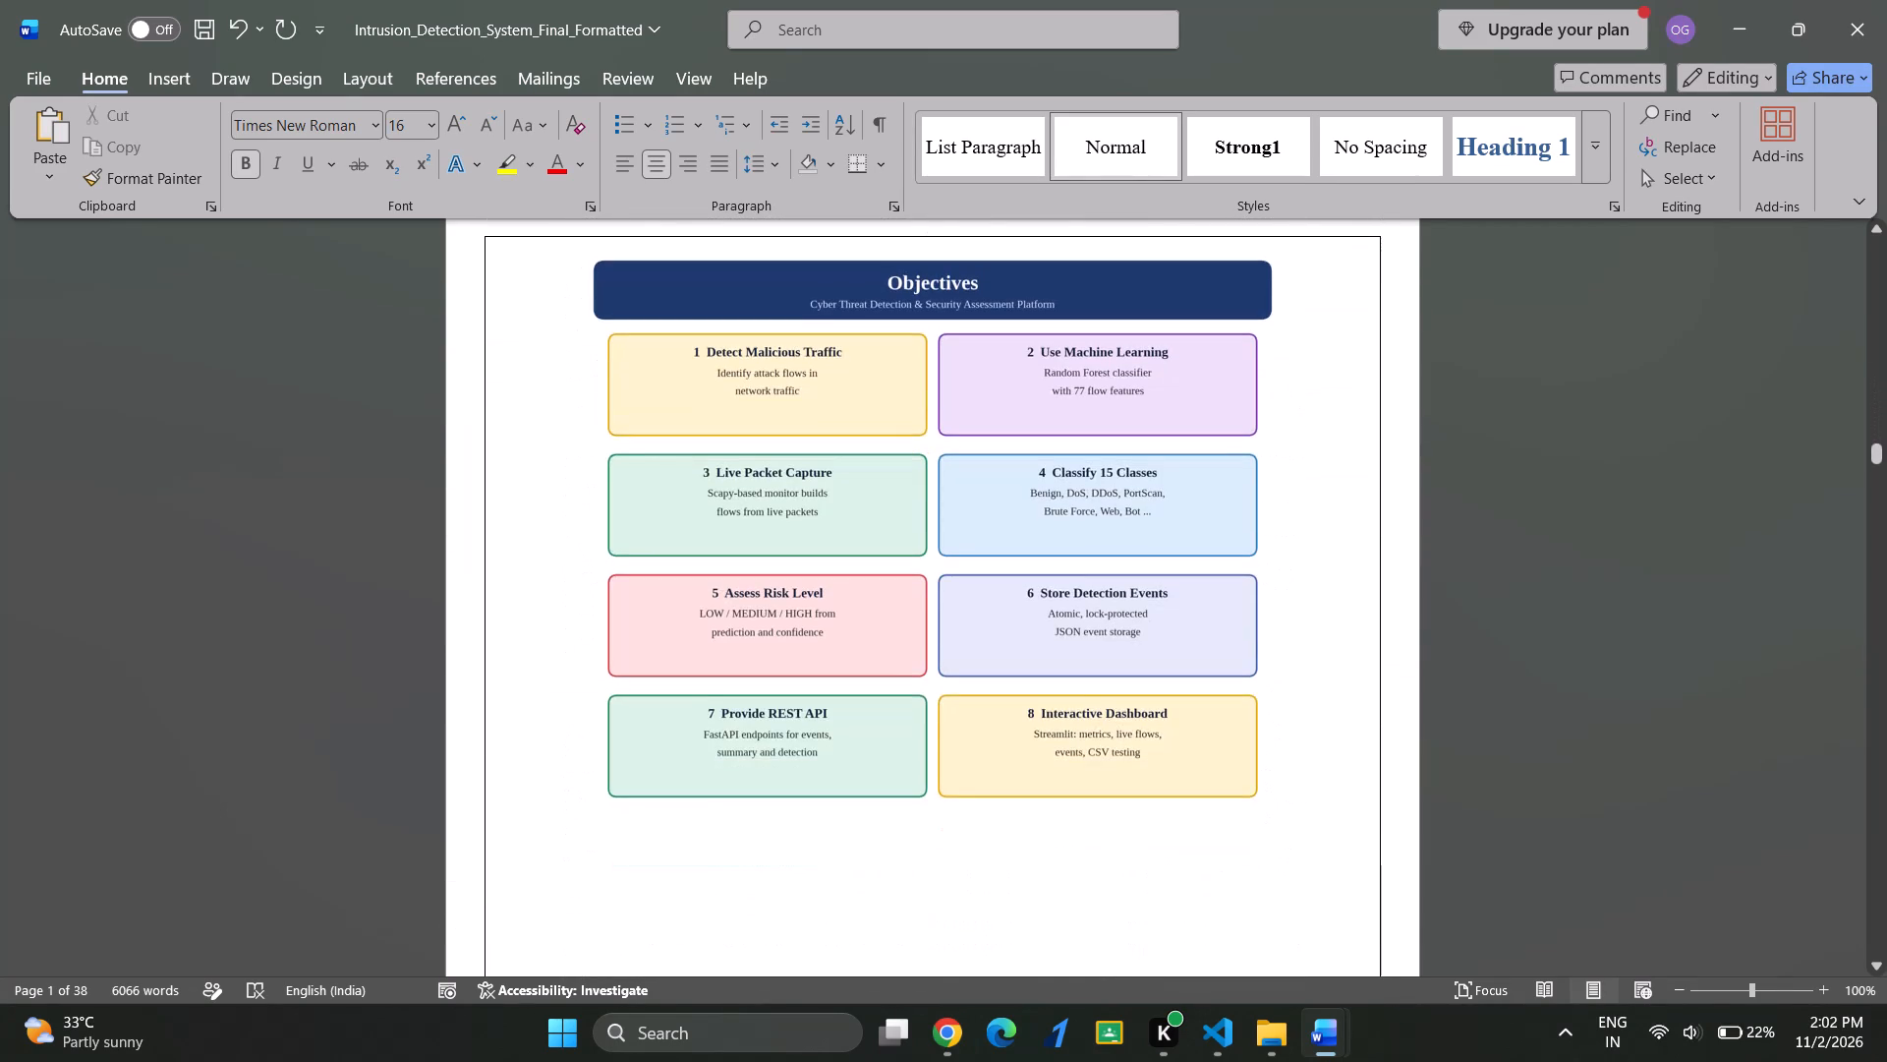
{"action": "scroll", "coordinate": [939, 501], "scroll_direction": "up", "scroll_amount": 20}
{"action": "scroll", "coordinate": [938, 506], "scroll_direction": "down", "scroll_amount": 1}
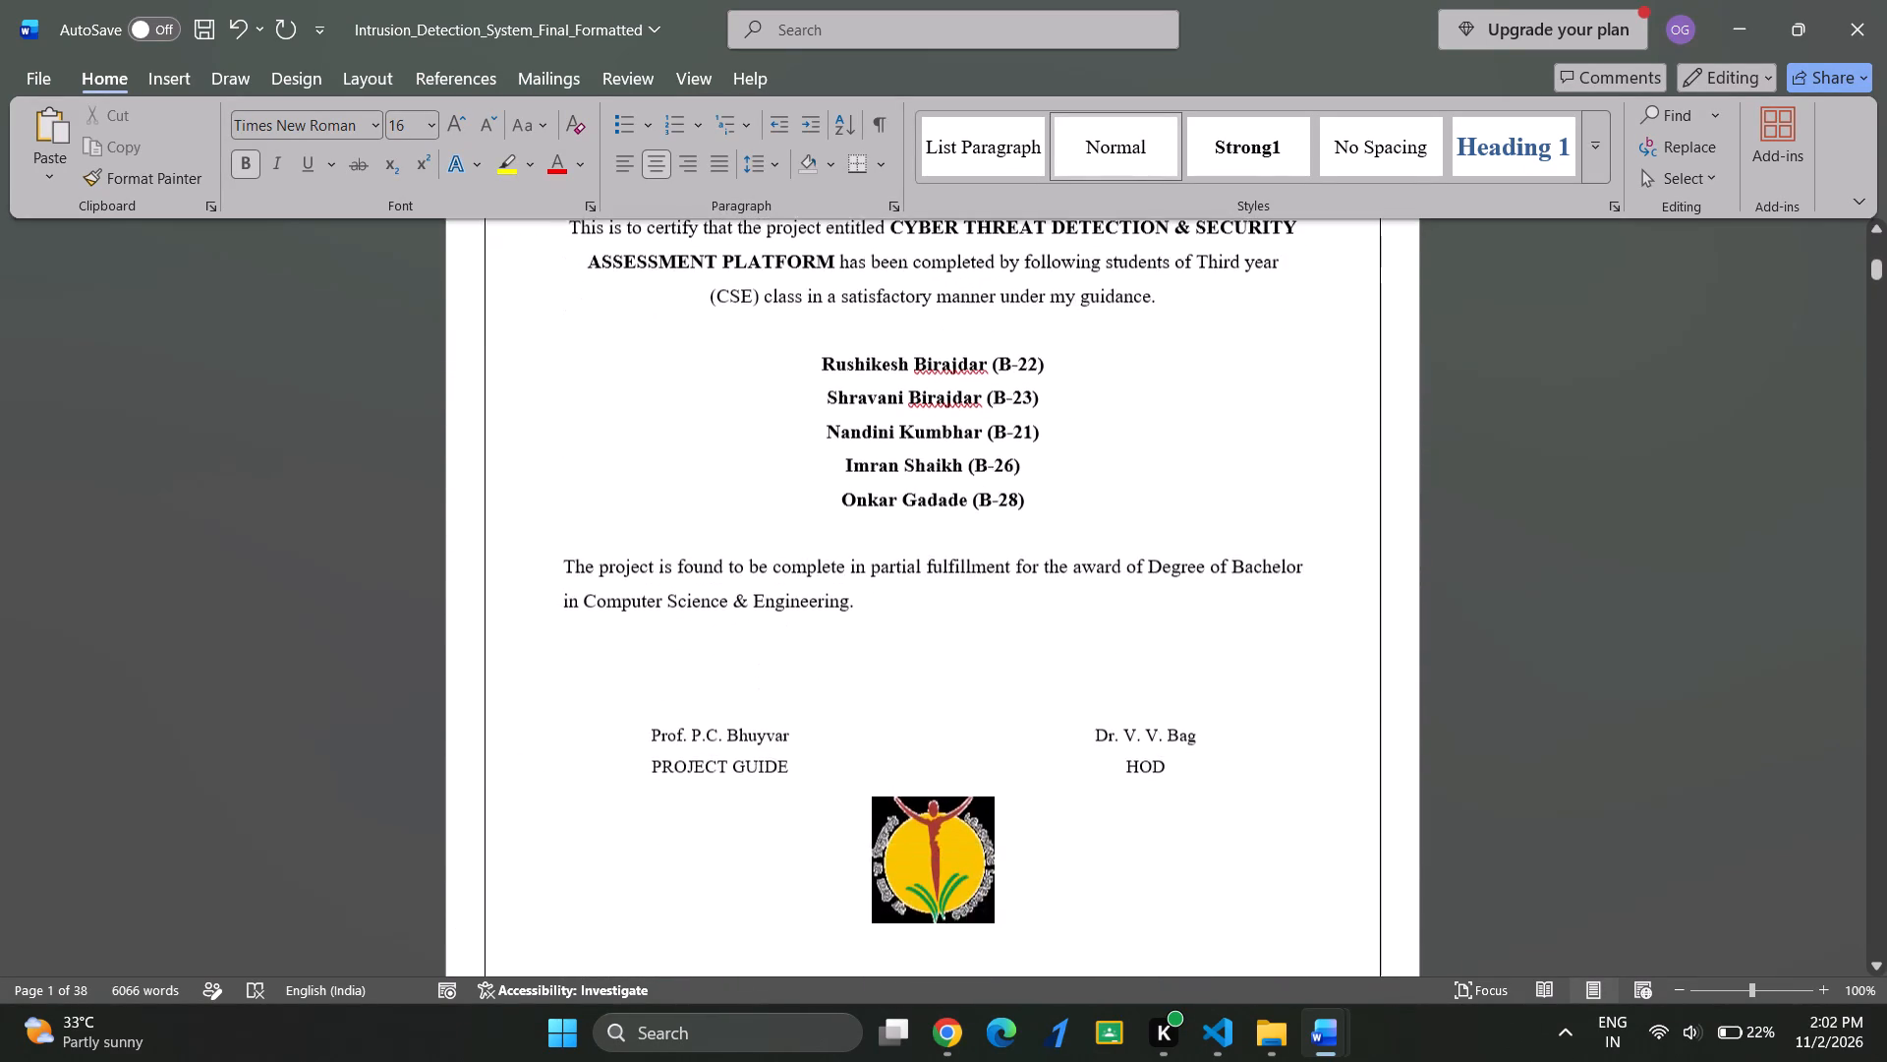
{"action": "scroll", "coordinate": [938, 506], "scroll_direction": "up", "scroll_amount": 8}
Increase the font size of the "A" at the top of the cover page by one step.
{"action": "left_click", "coordinate": [931, 345]}
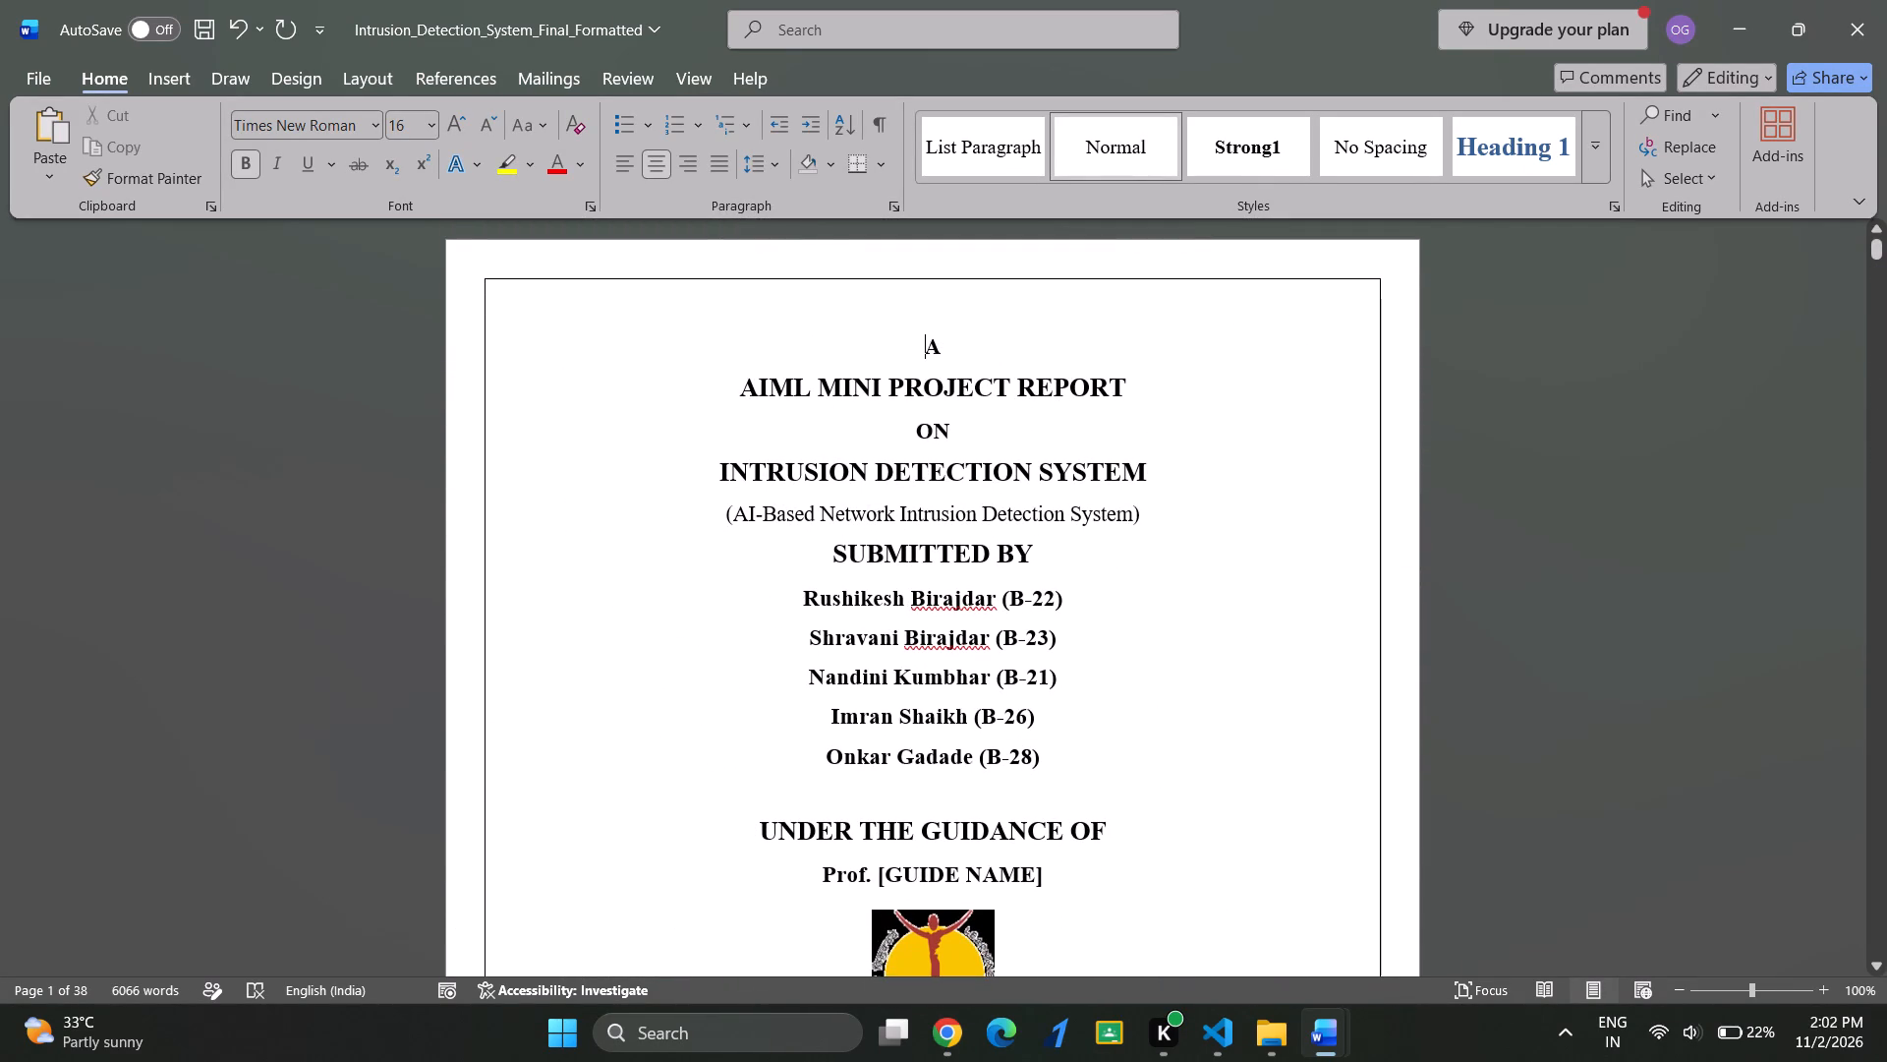
{"action": "left_click", "coordinate": [950, 399]}
{"action": "left_click", "coordinate": [1105, 375]}
{"action": "left_click", "coordinate": [966, 355]}
{"action": "left_click_drag", "start_coordinate": [966, 355], "coordinate": [895, 353]}
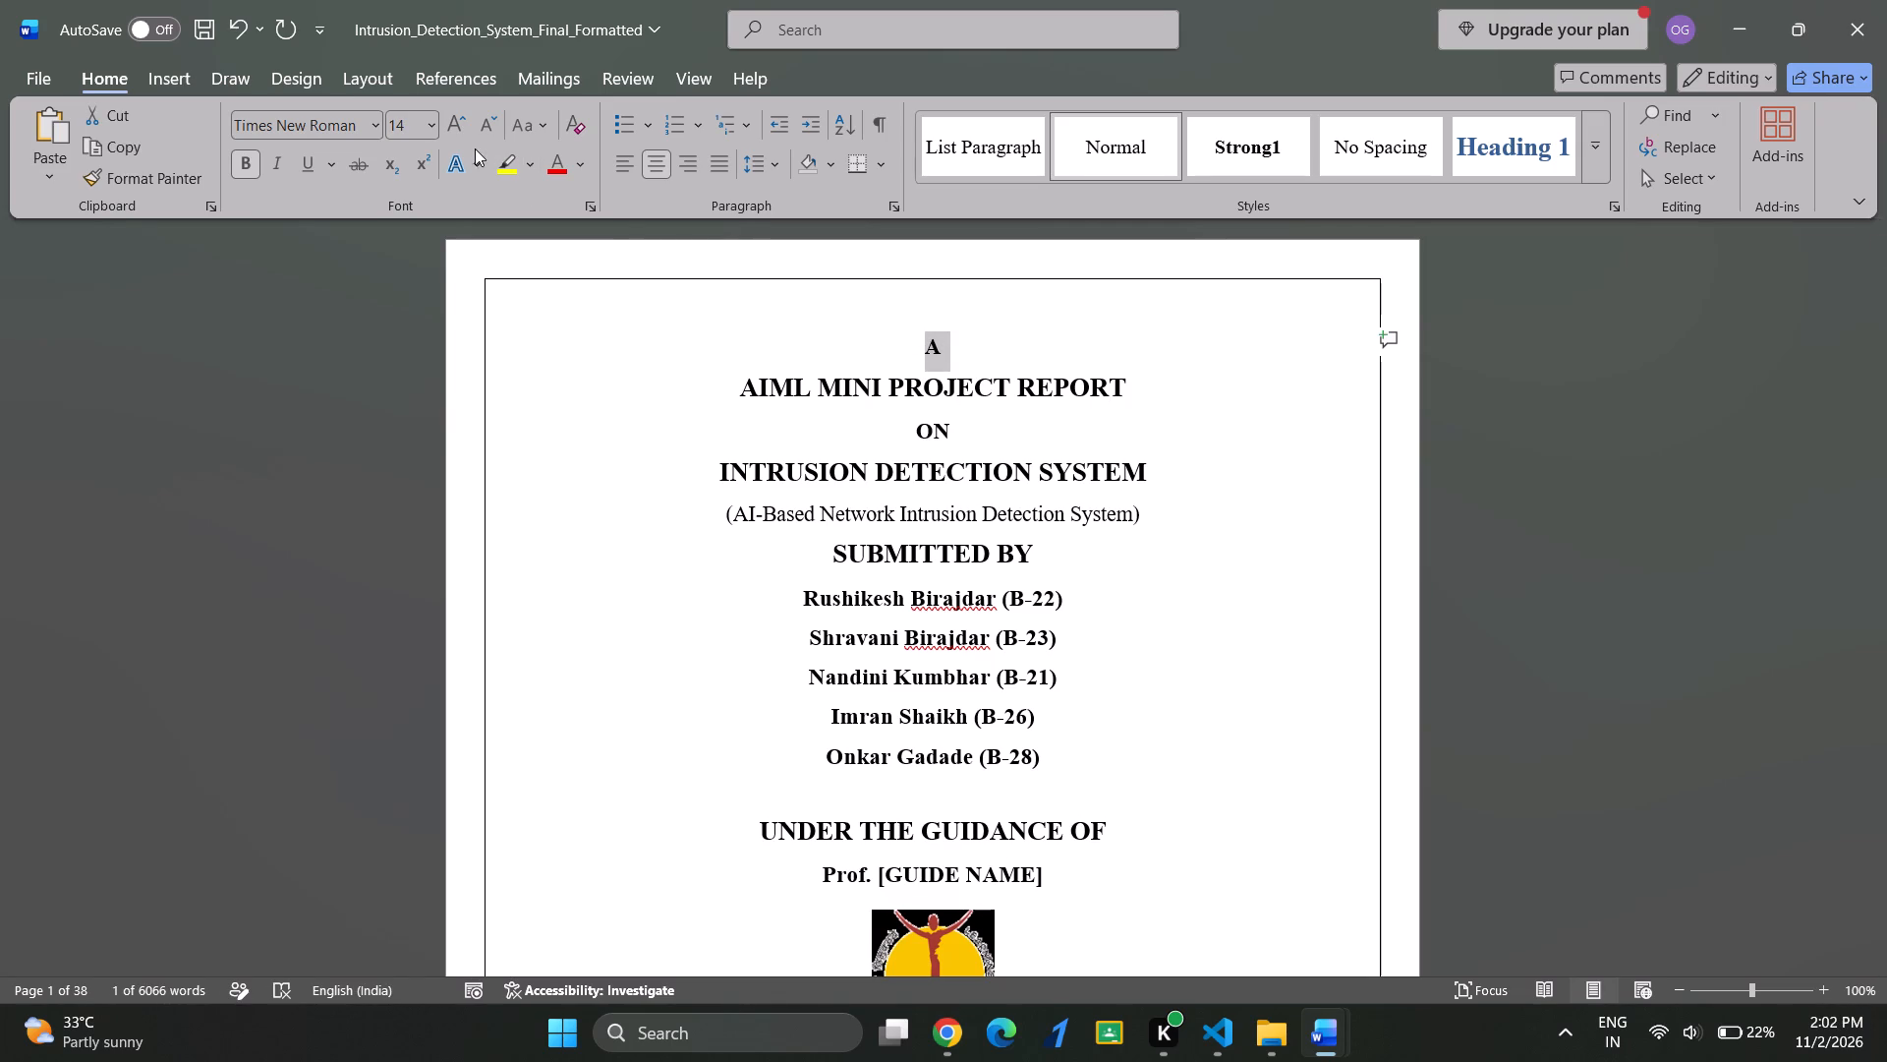
{"action": "left_click", "coordinate": [461, 130]}
{"action": "left_click", "coordinate": [821, 421]}
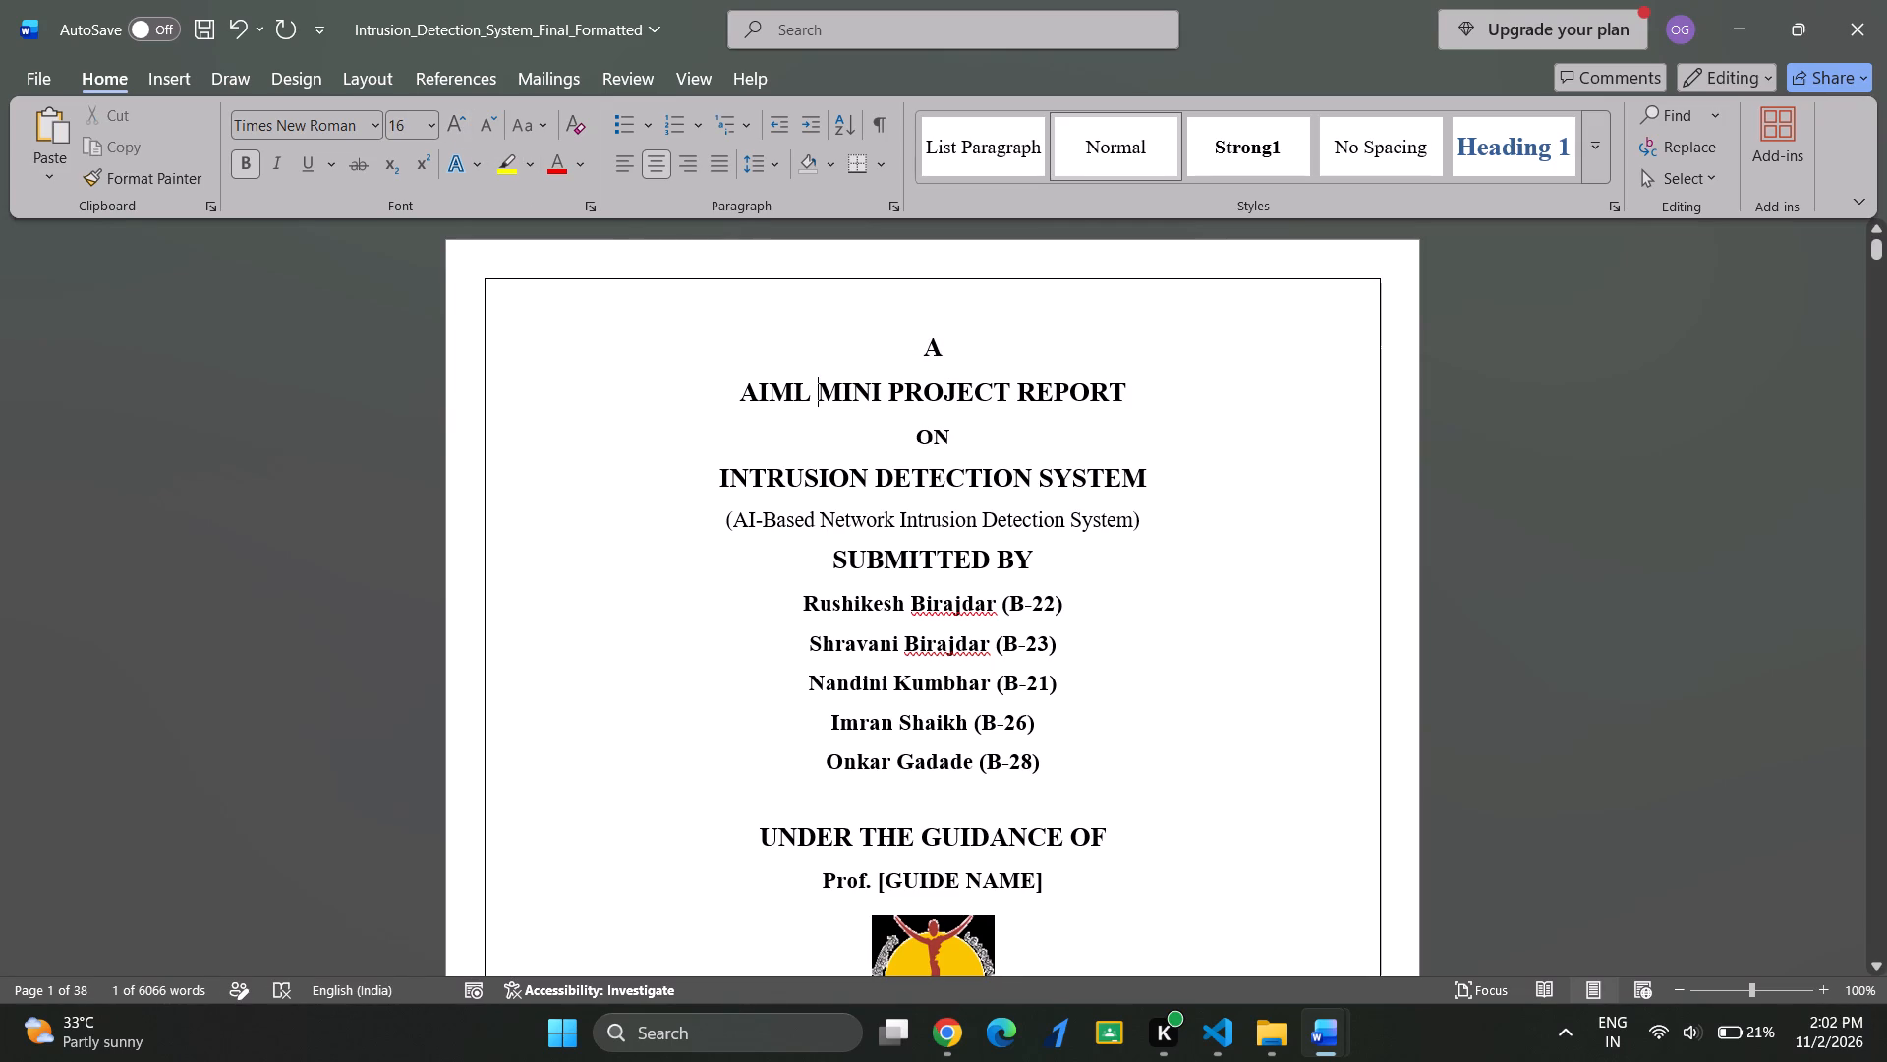
{"action": "left_click", "coordinate": [934, 451]}
Delete the subtitle line "(AI-Based Network Intrusion Detection System)" beneath the cover page's project title.
{"action": "scroll", "coordinate": [934, 451], "scroll_direction": "down", "scroll_amount": 1}
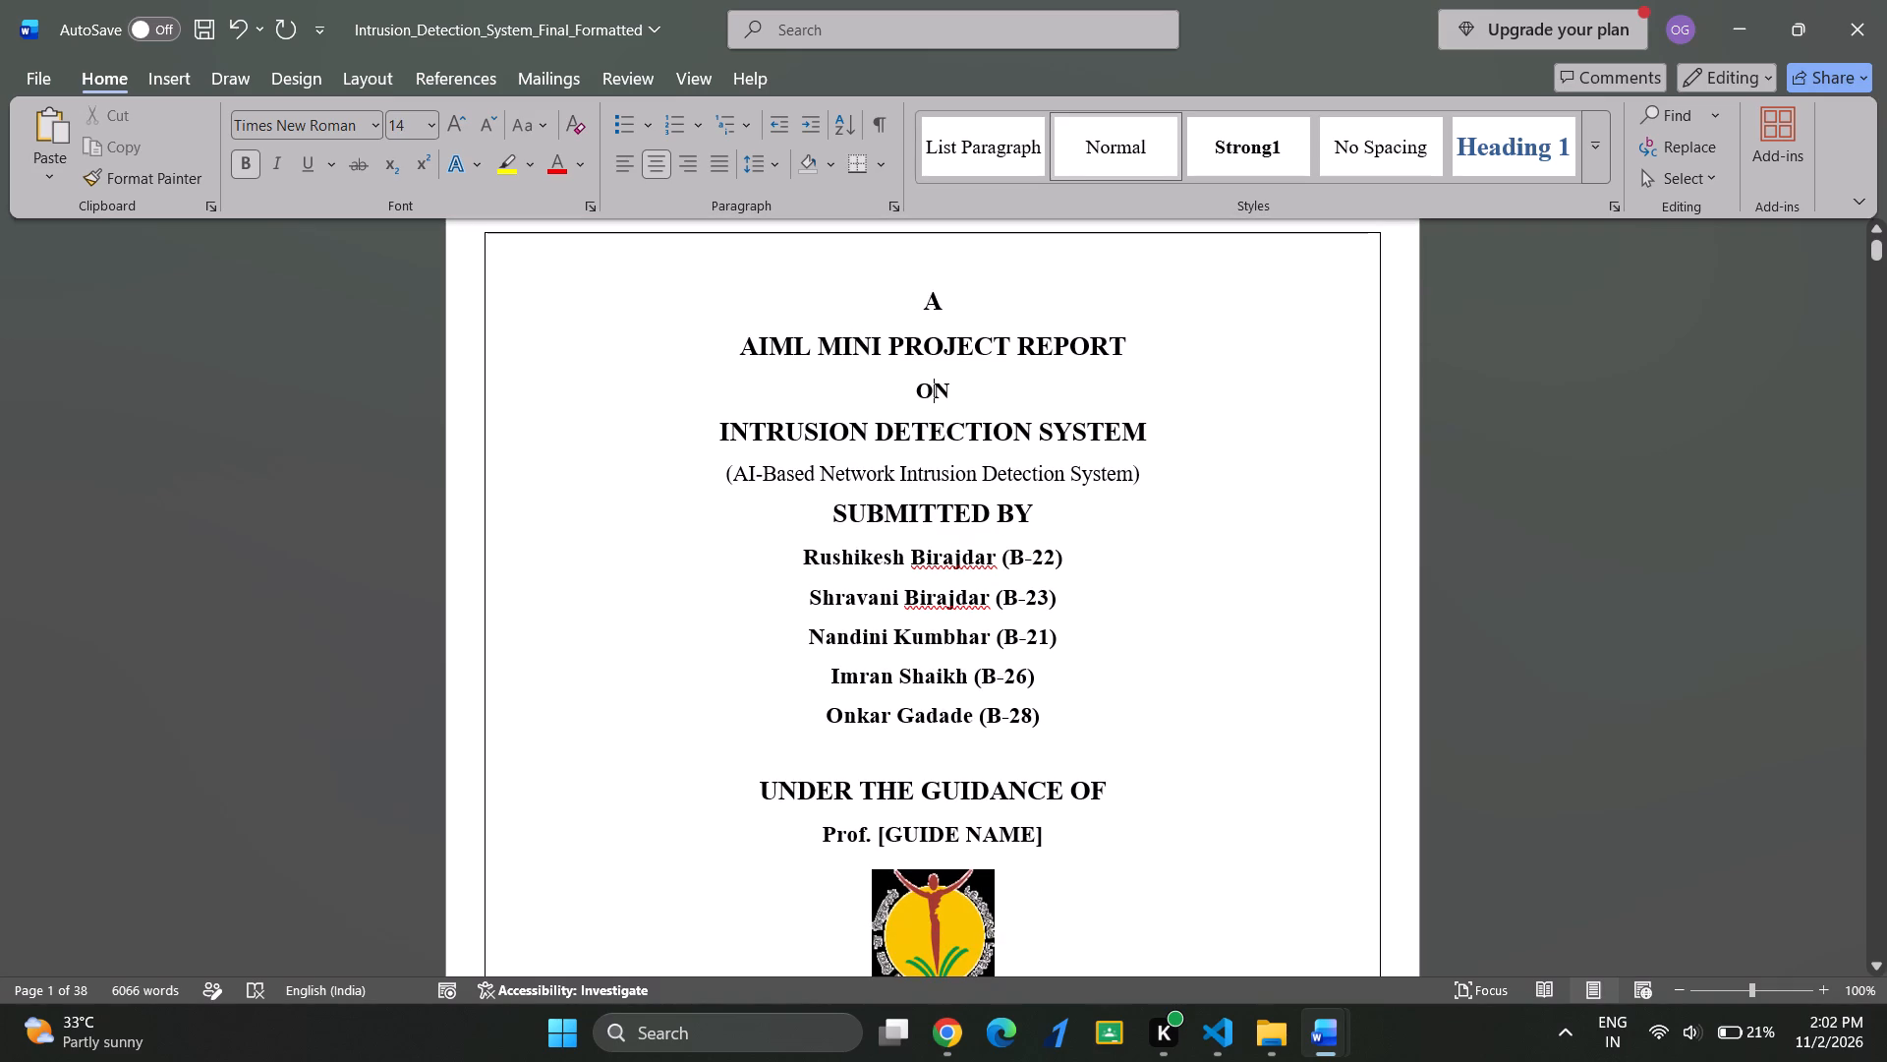
{"action": "left_click_drag", "start_coordinate": [1178, 475], "coordinate": [725, 480]}
{"action": "key", "text": "BackSpace"}
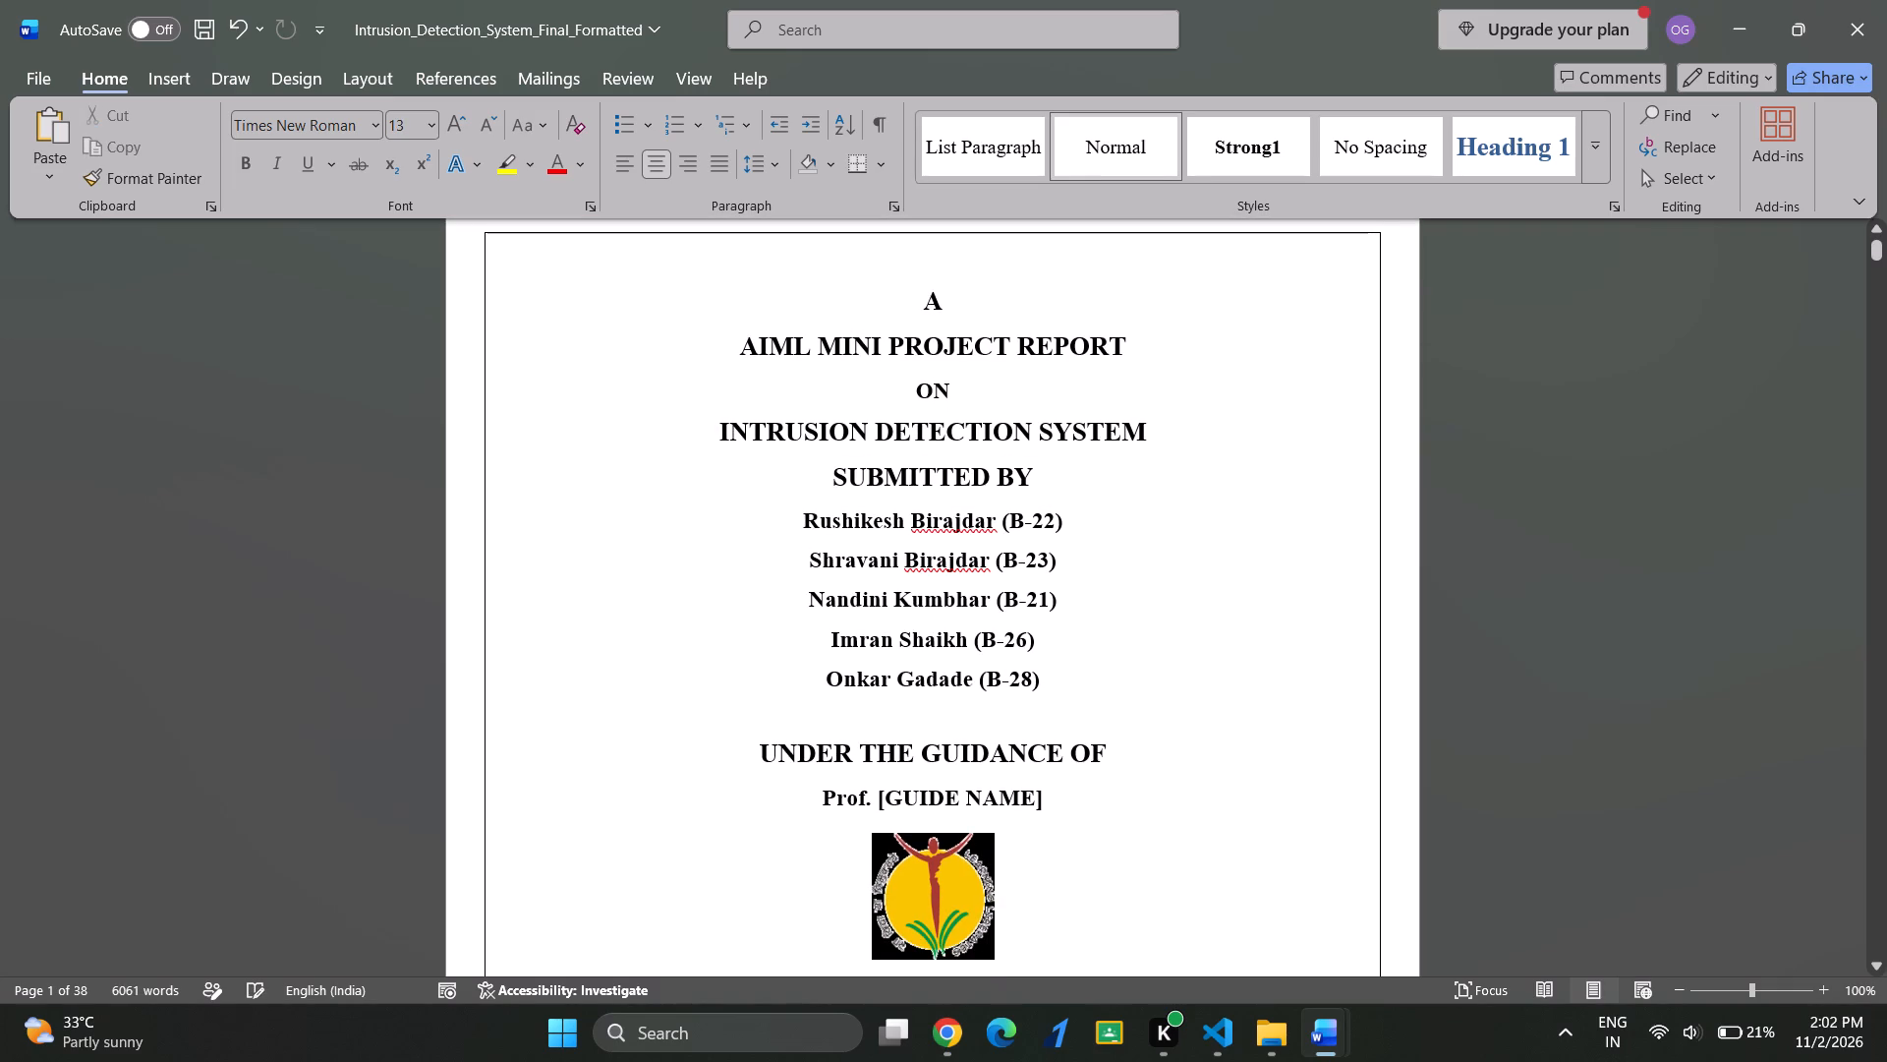
{"action": "left_click", "coordinate": [851, 480]}
{"action": "left_click", "coordinate": [867, 480]}
Check the rest of the cover page and save the report.
{"action": "left_click", "coordinate": [919, 545]}
{"action": "scroll", "coordinate": [919, 545], "scroll_direction": "down", "scroll_amount": 4}
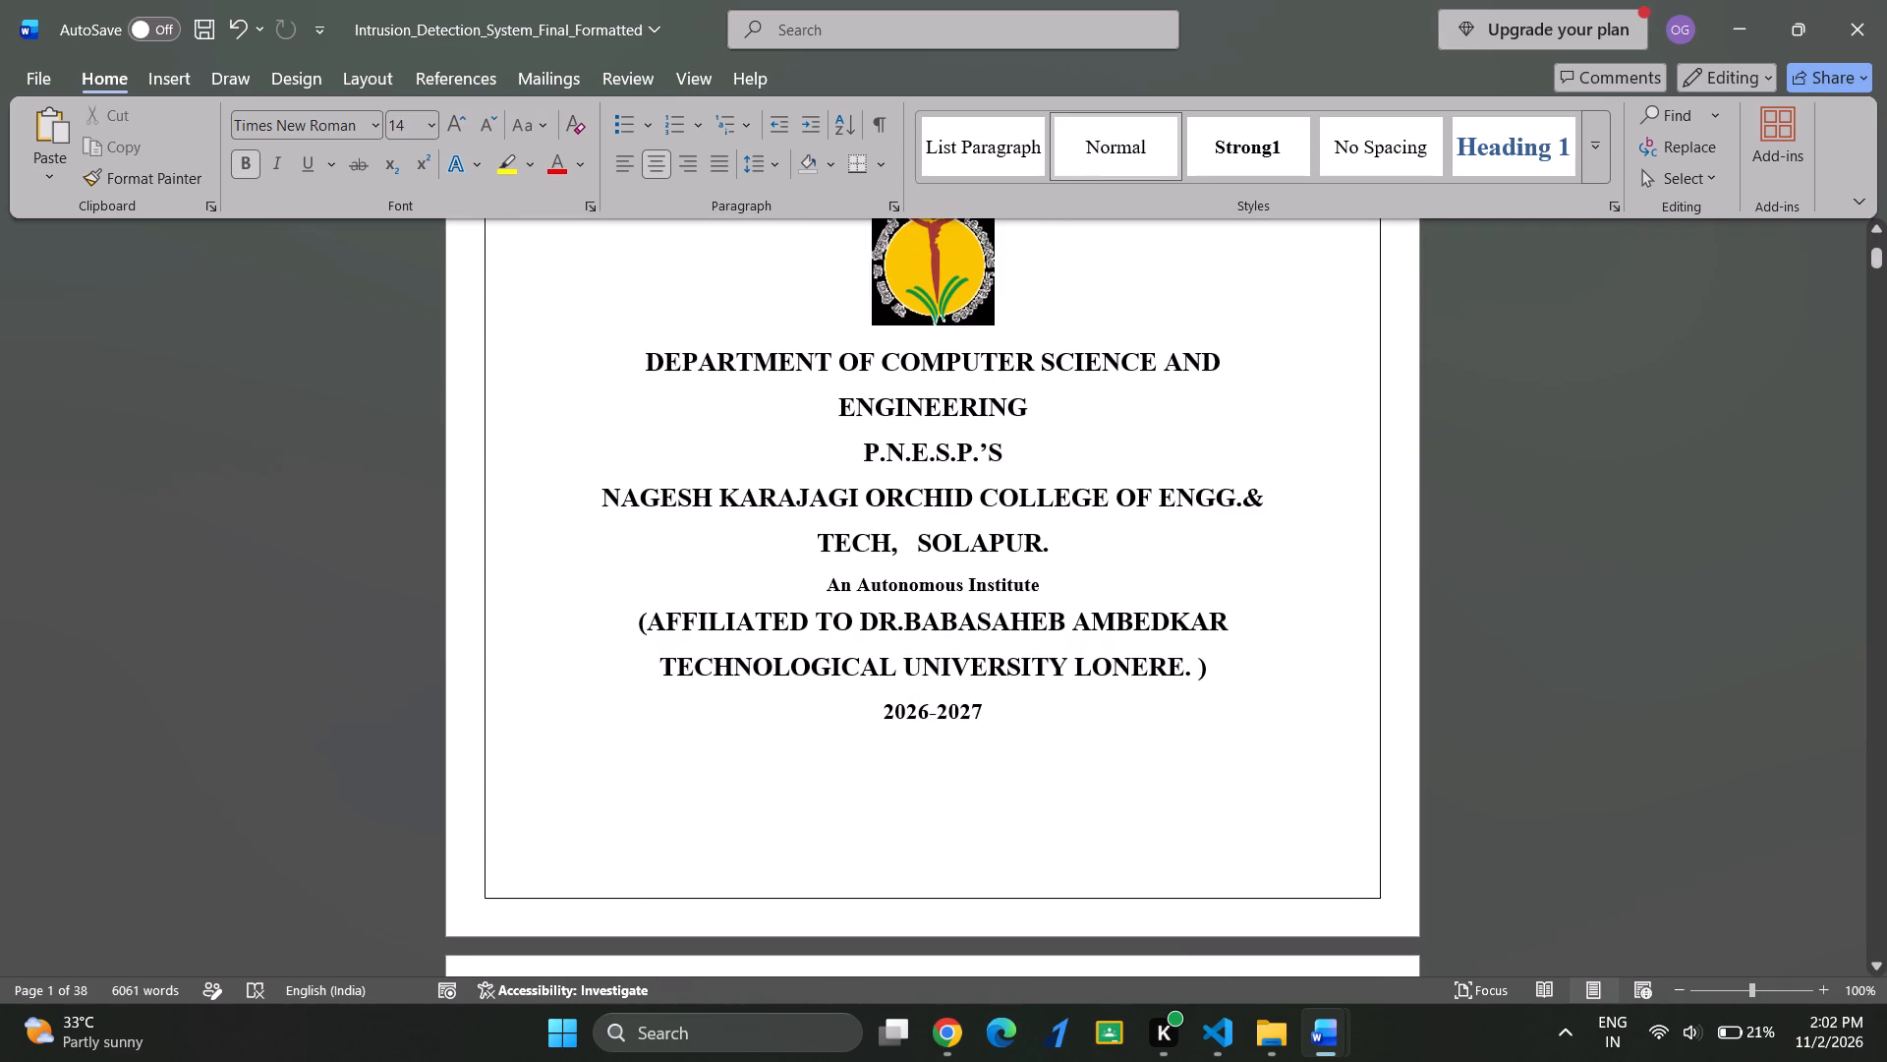
{"action": "key", "text": "ctrl+s"}
{"action": "key", "text": "ctrl+s"}
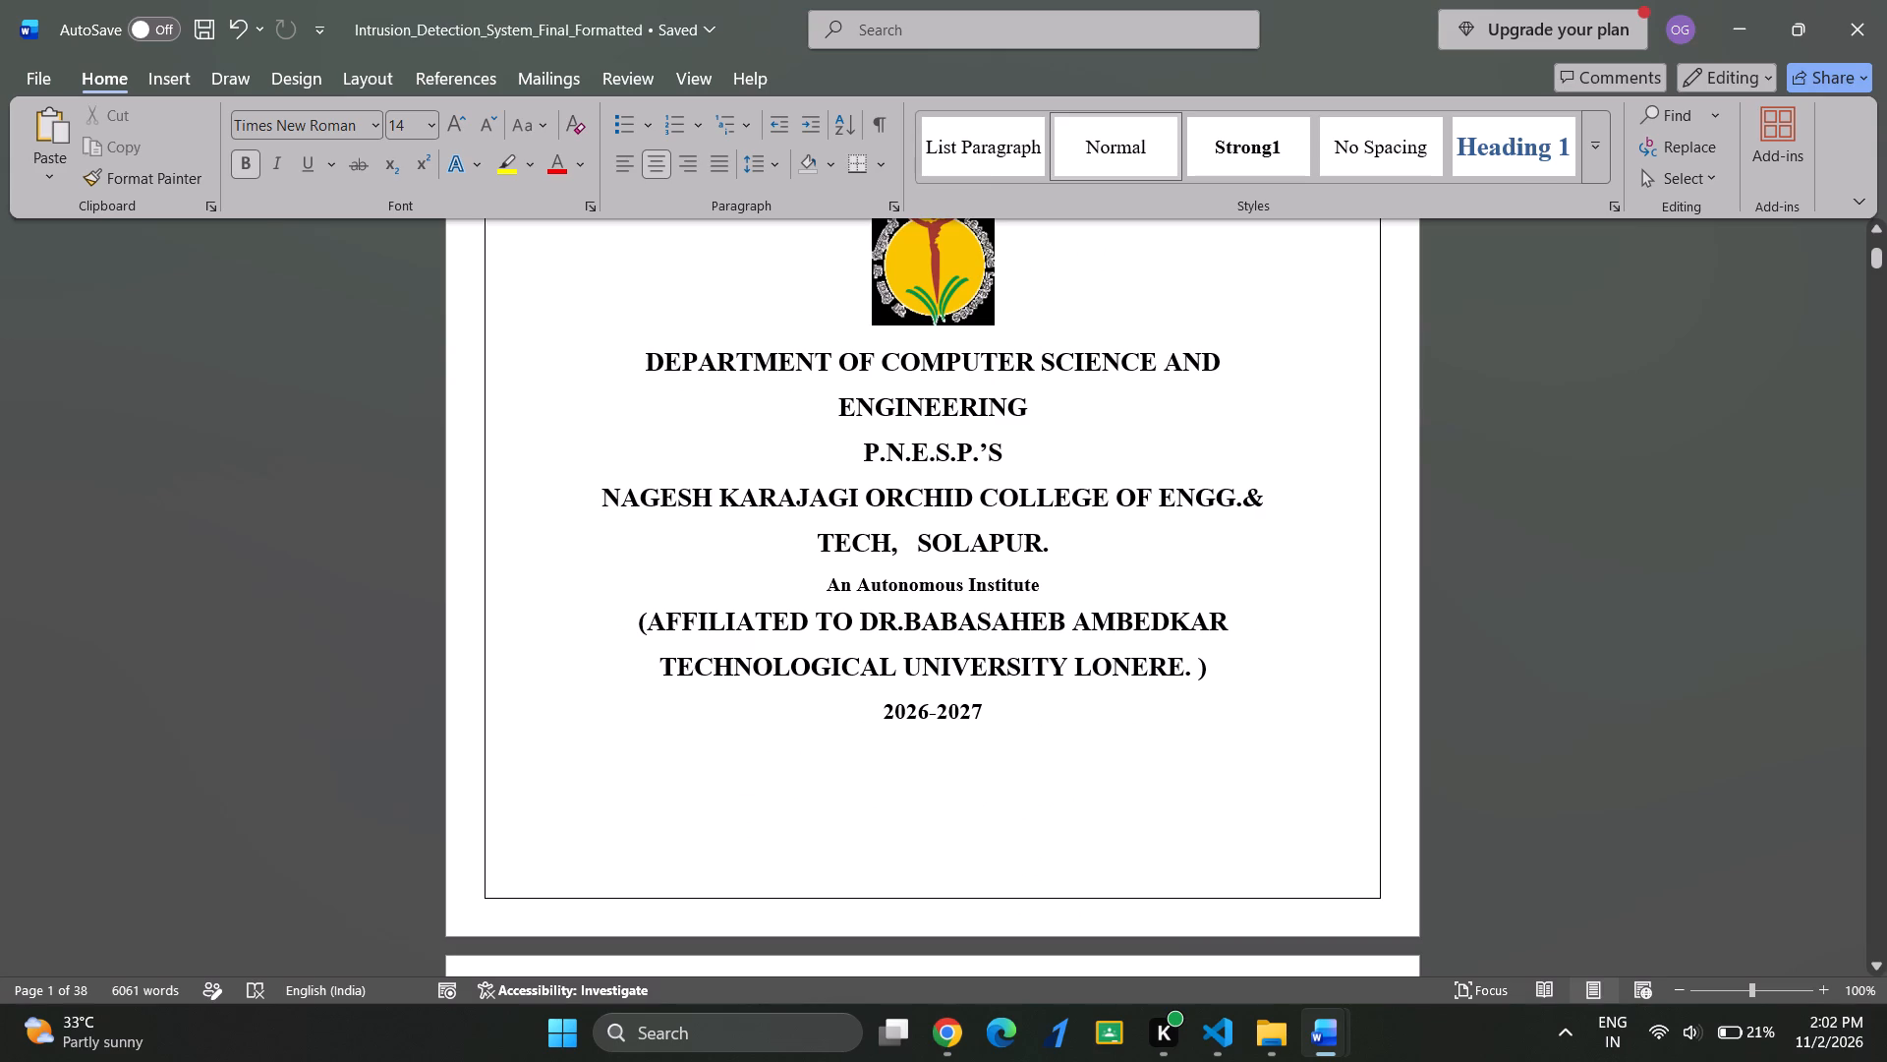
Close both open report documents, saving the changes to Intrusion_Detection_System_Submission_Ready in the Downloads folder.
{"action": "left_click", "coordinate": [1886, 0]}
{"action": "left_click", "coordinate": [1886, 0]}
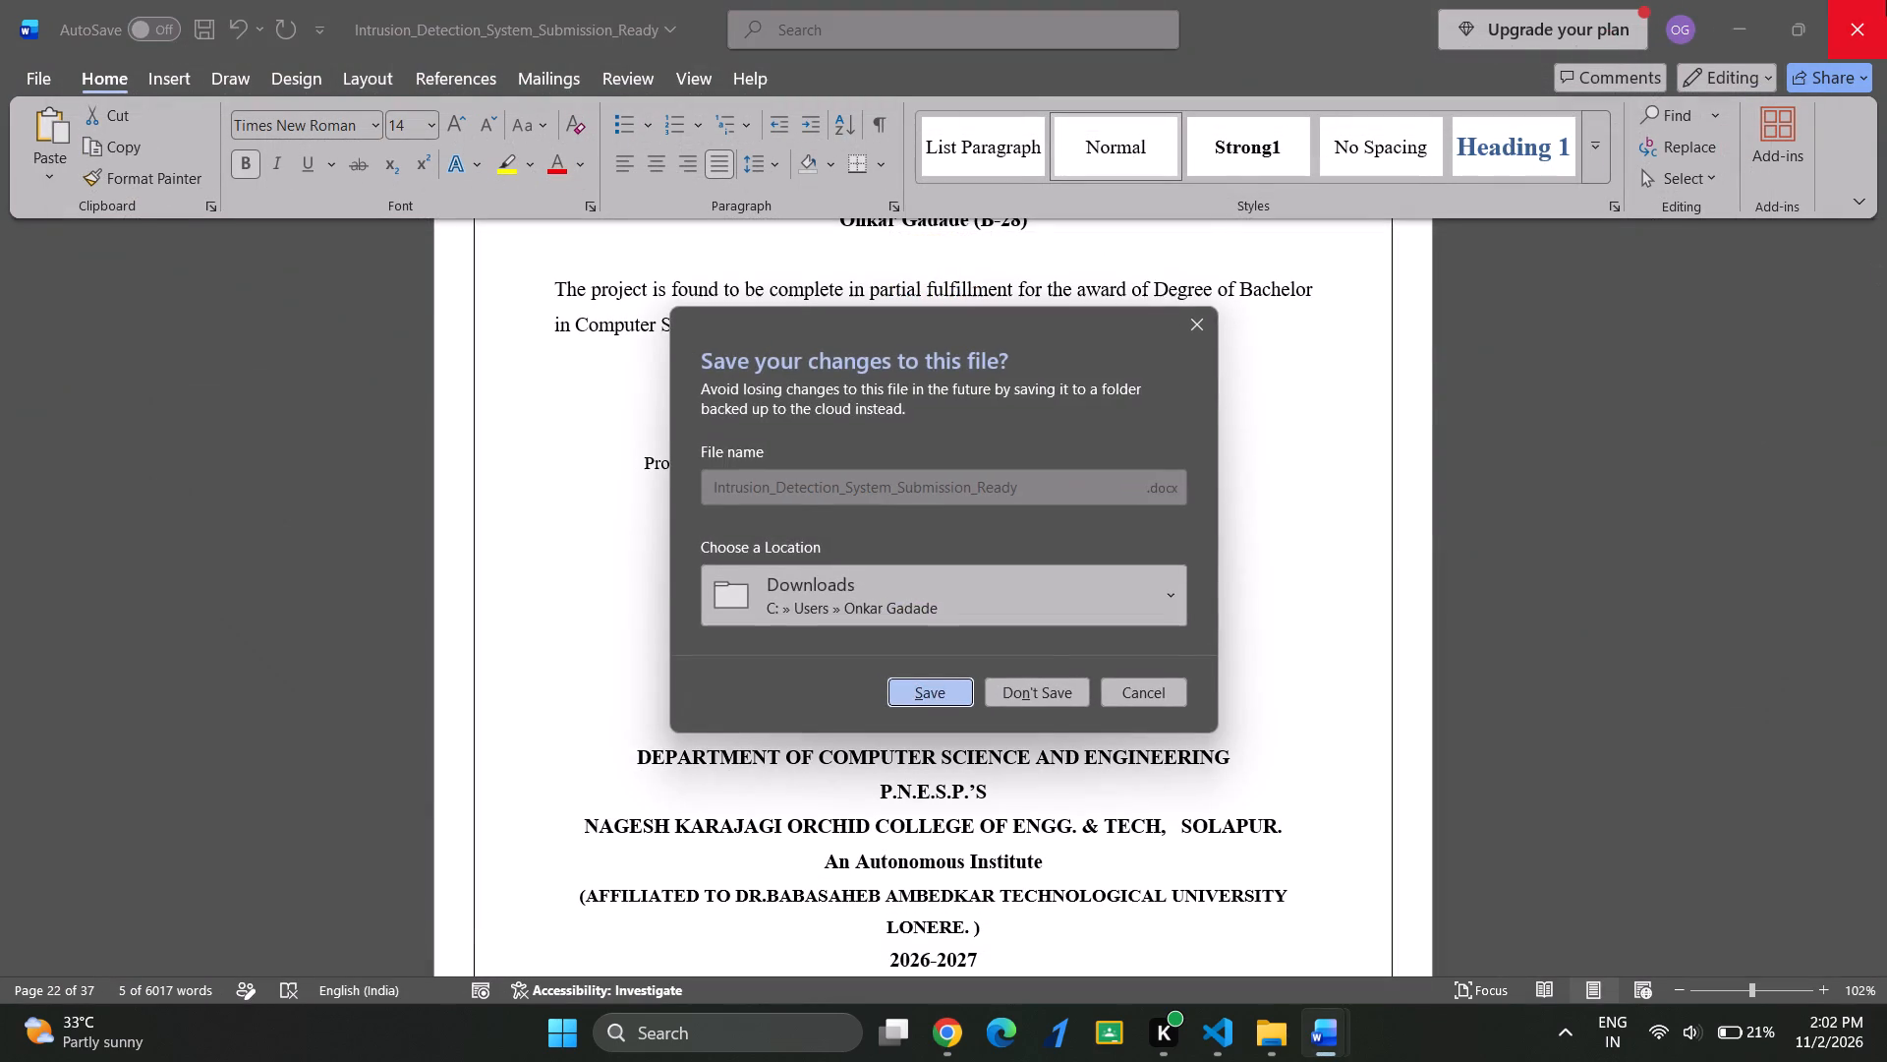
{"action": "left_click", "coordinate": [946, 694]}
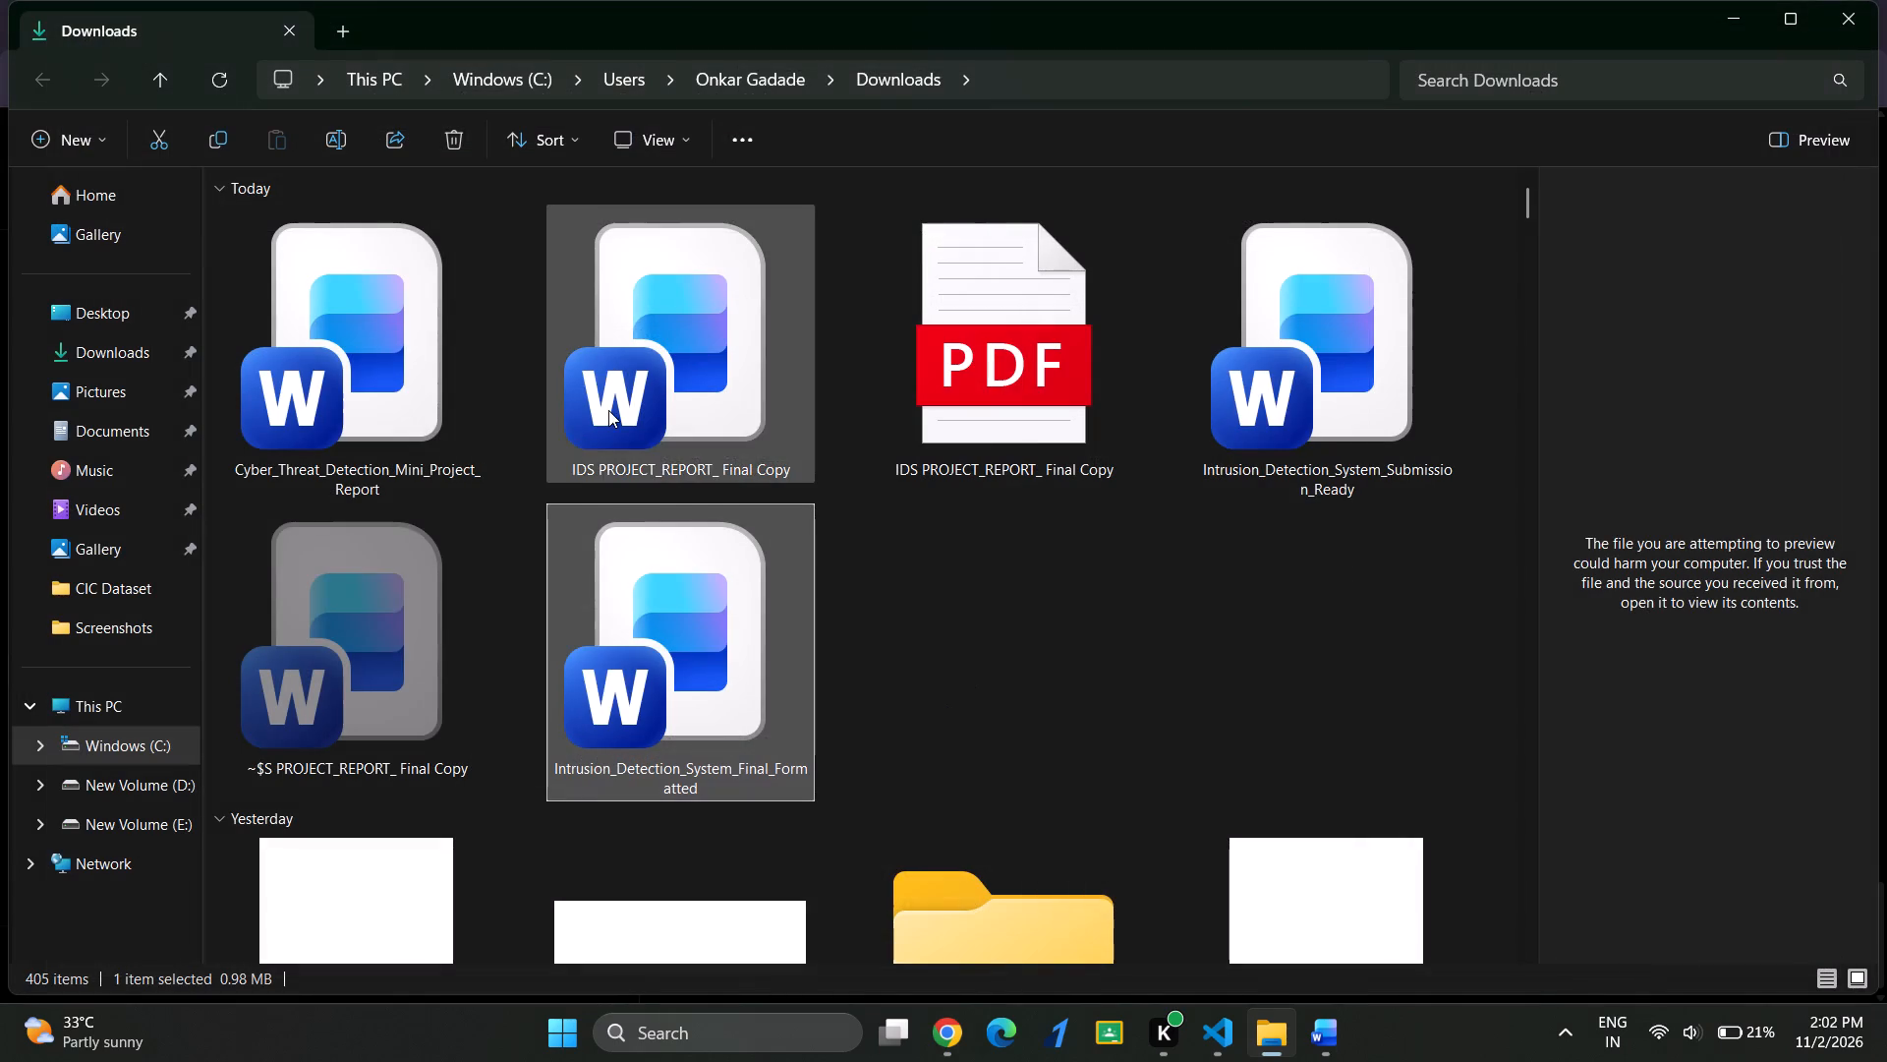
In File Explorer, copy the Intrusion_Detection_System_Final_Formatted document from Downloads and open a new Explorer tab.
{"action": "left_click", "coordinate": [220, 137]}
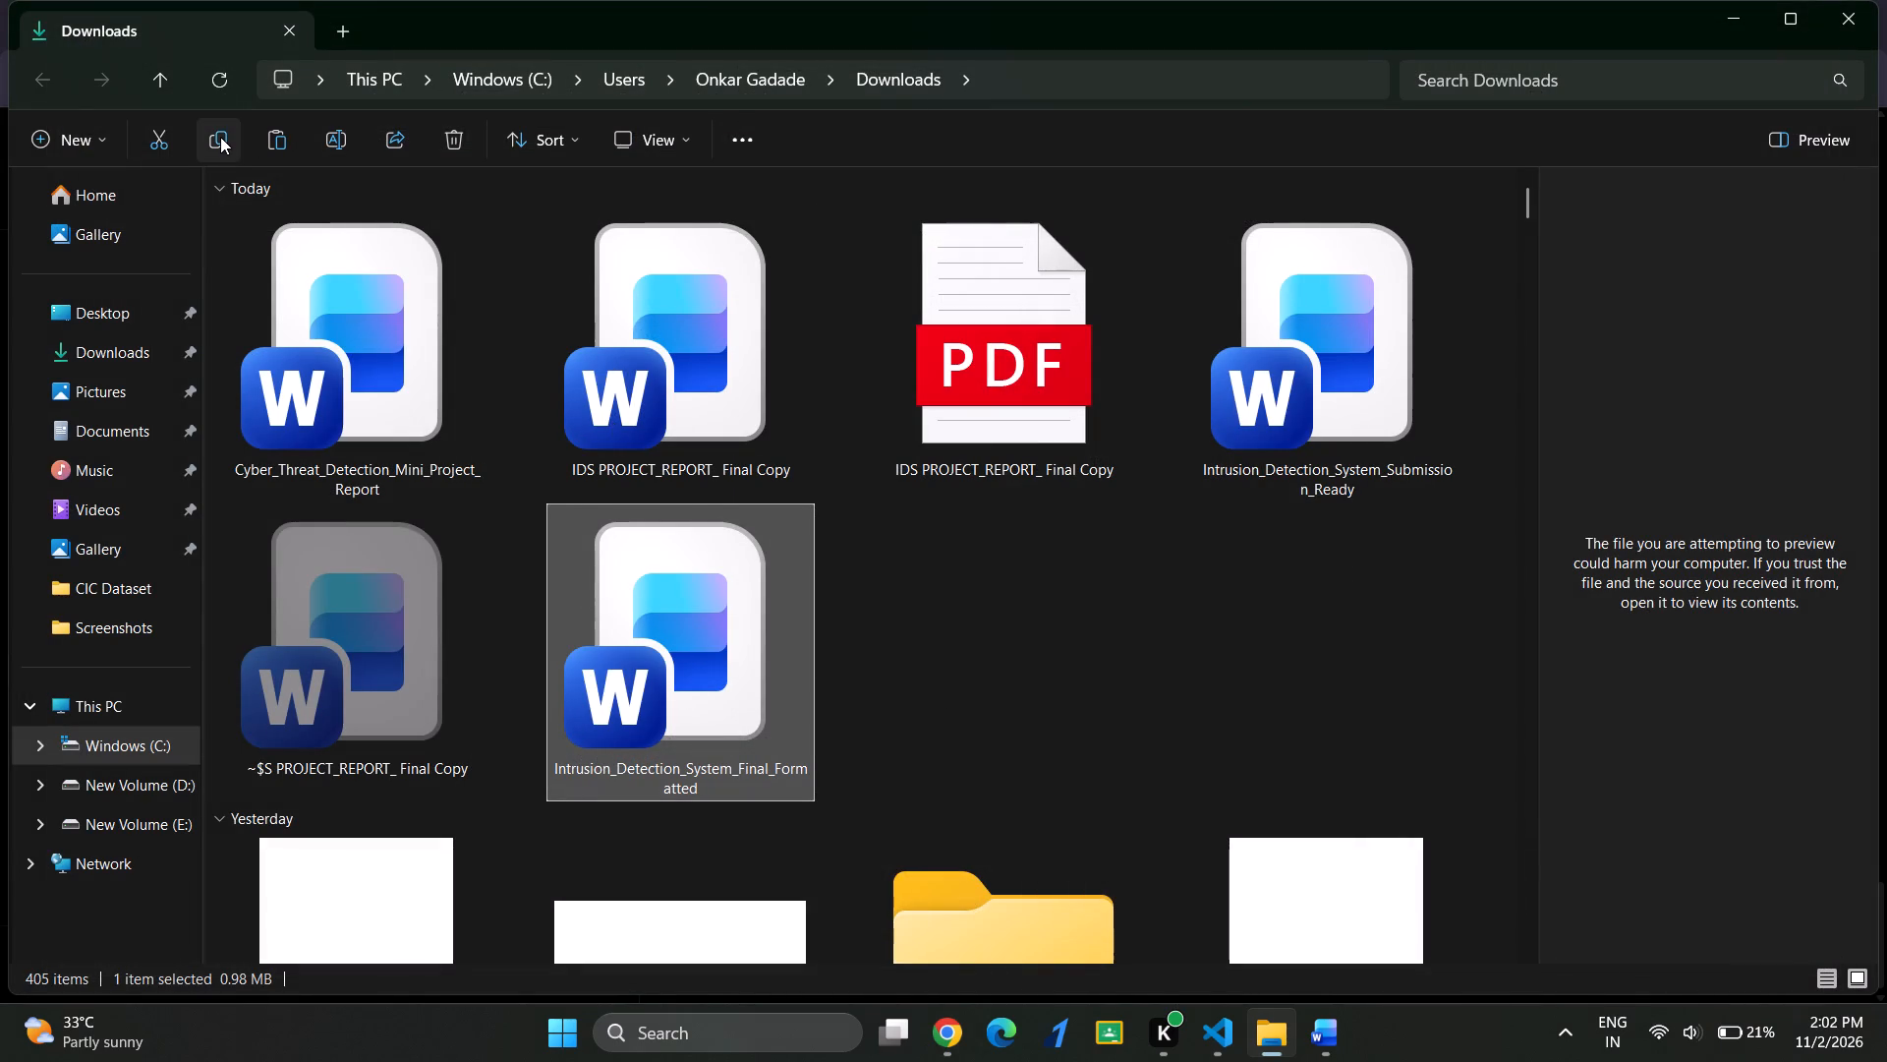
{"action": "left_click", "coordinate": [337, 36]}
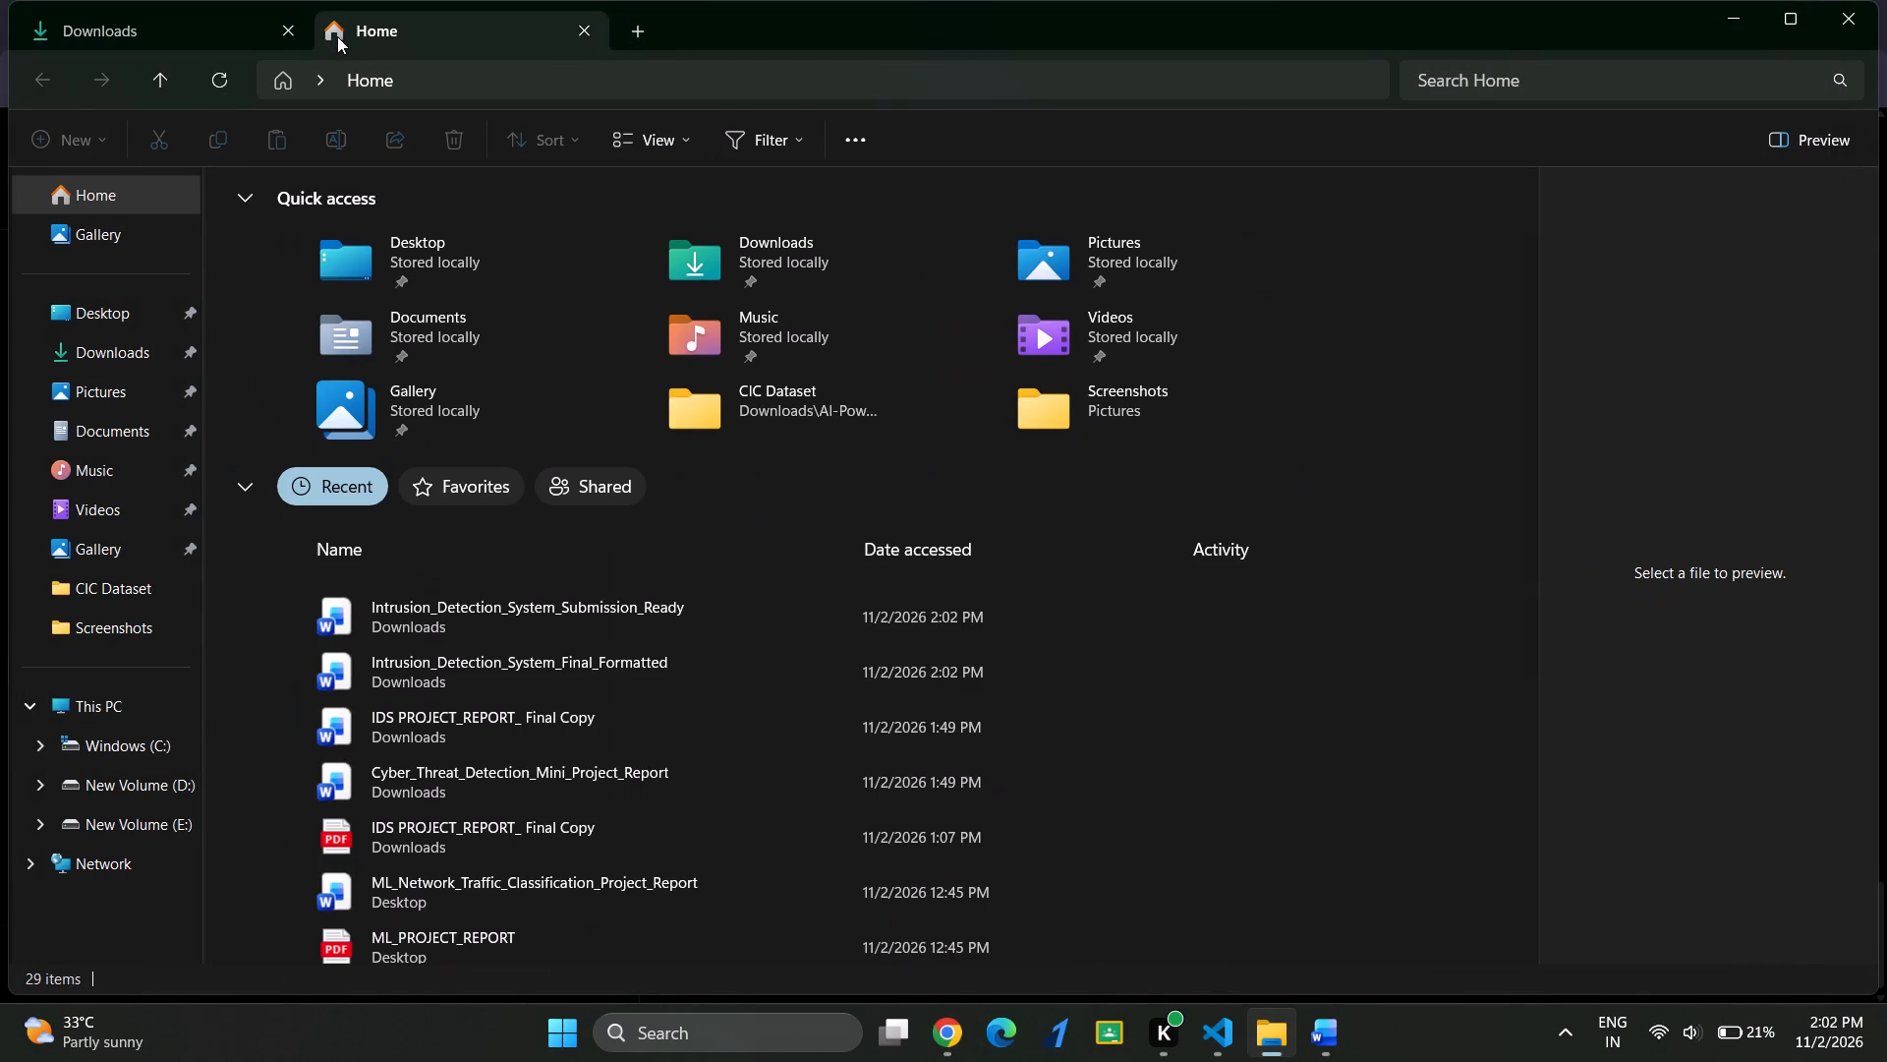
Switch to Chrome and open a new browser tab alongside the existing ones.
{"action": "left_click", "coordinate": [944, 1036]}
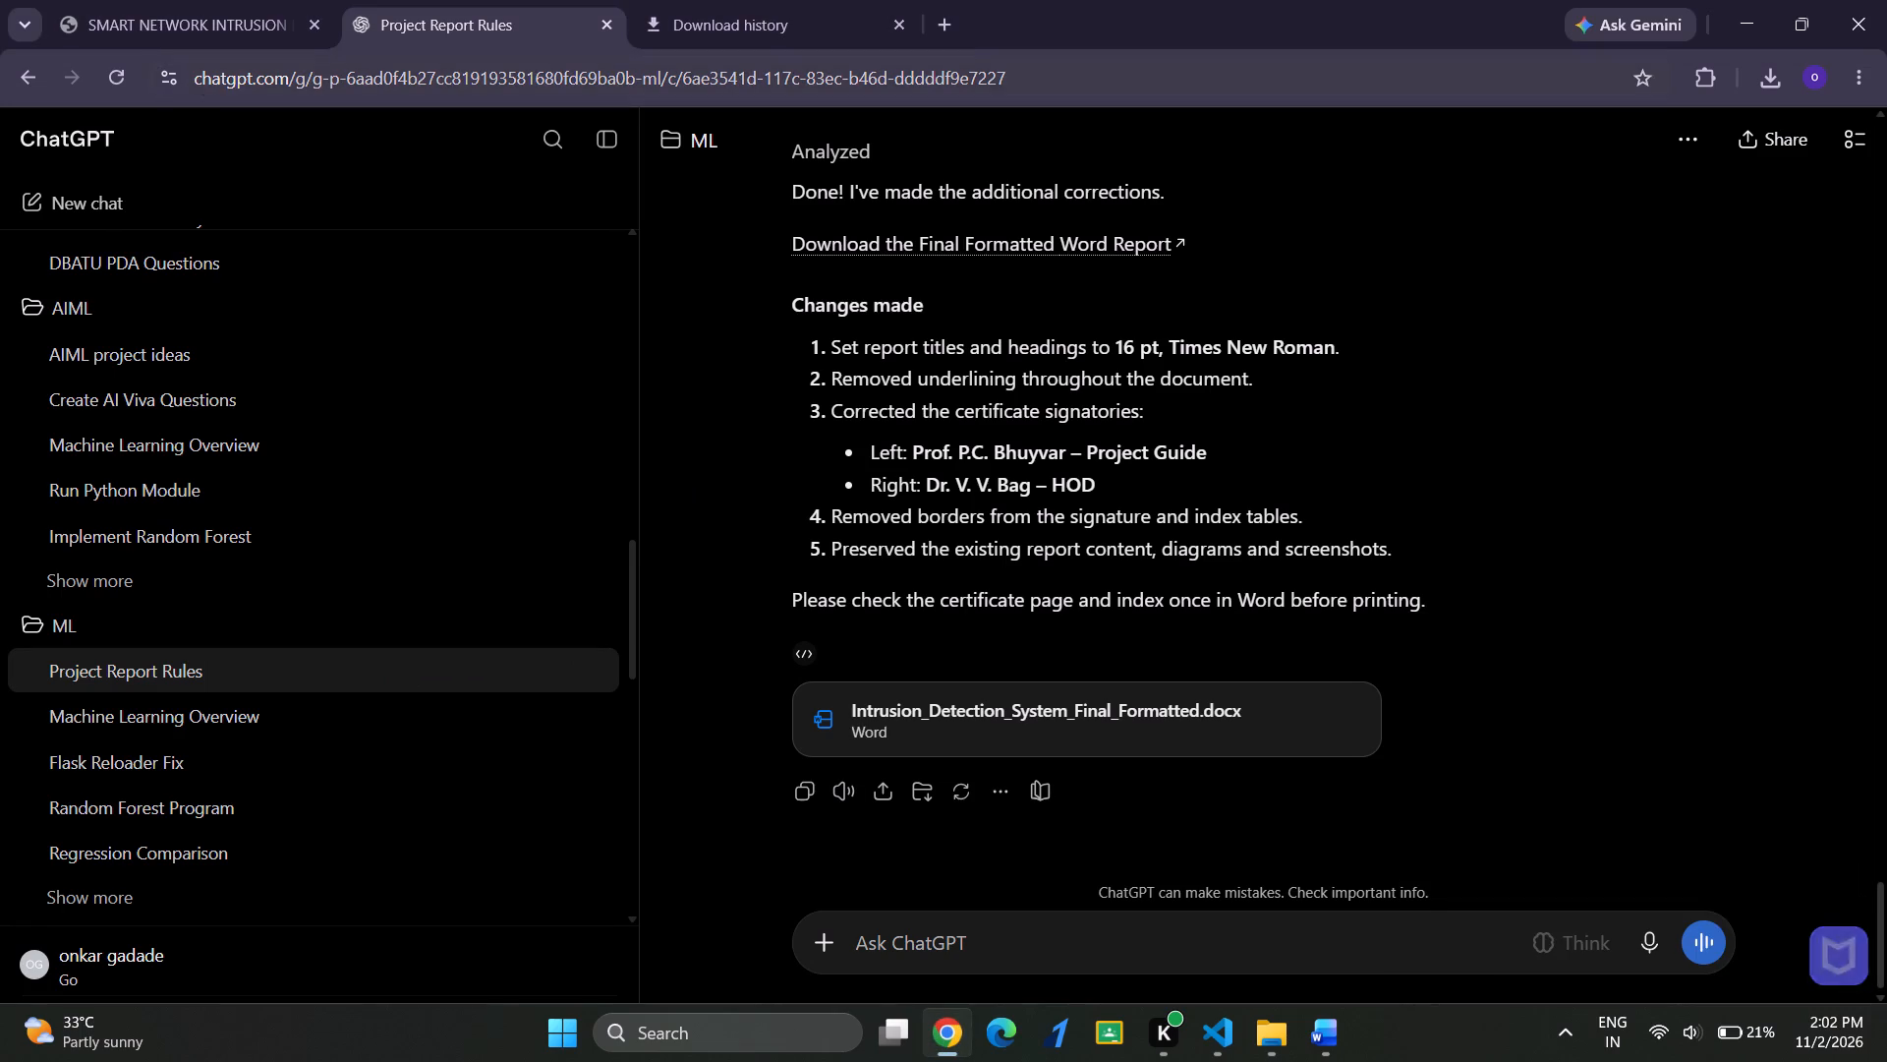
{"action": "left_click", "coordinate": [927, 28]}
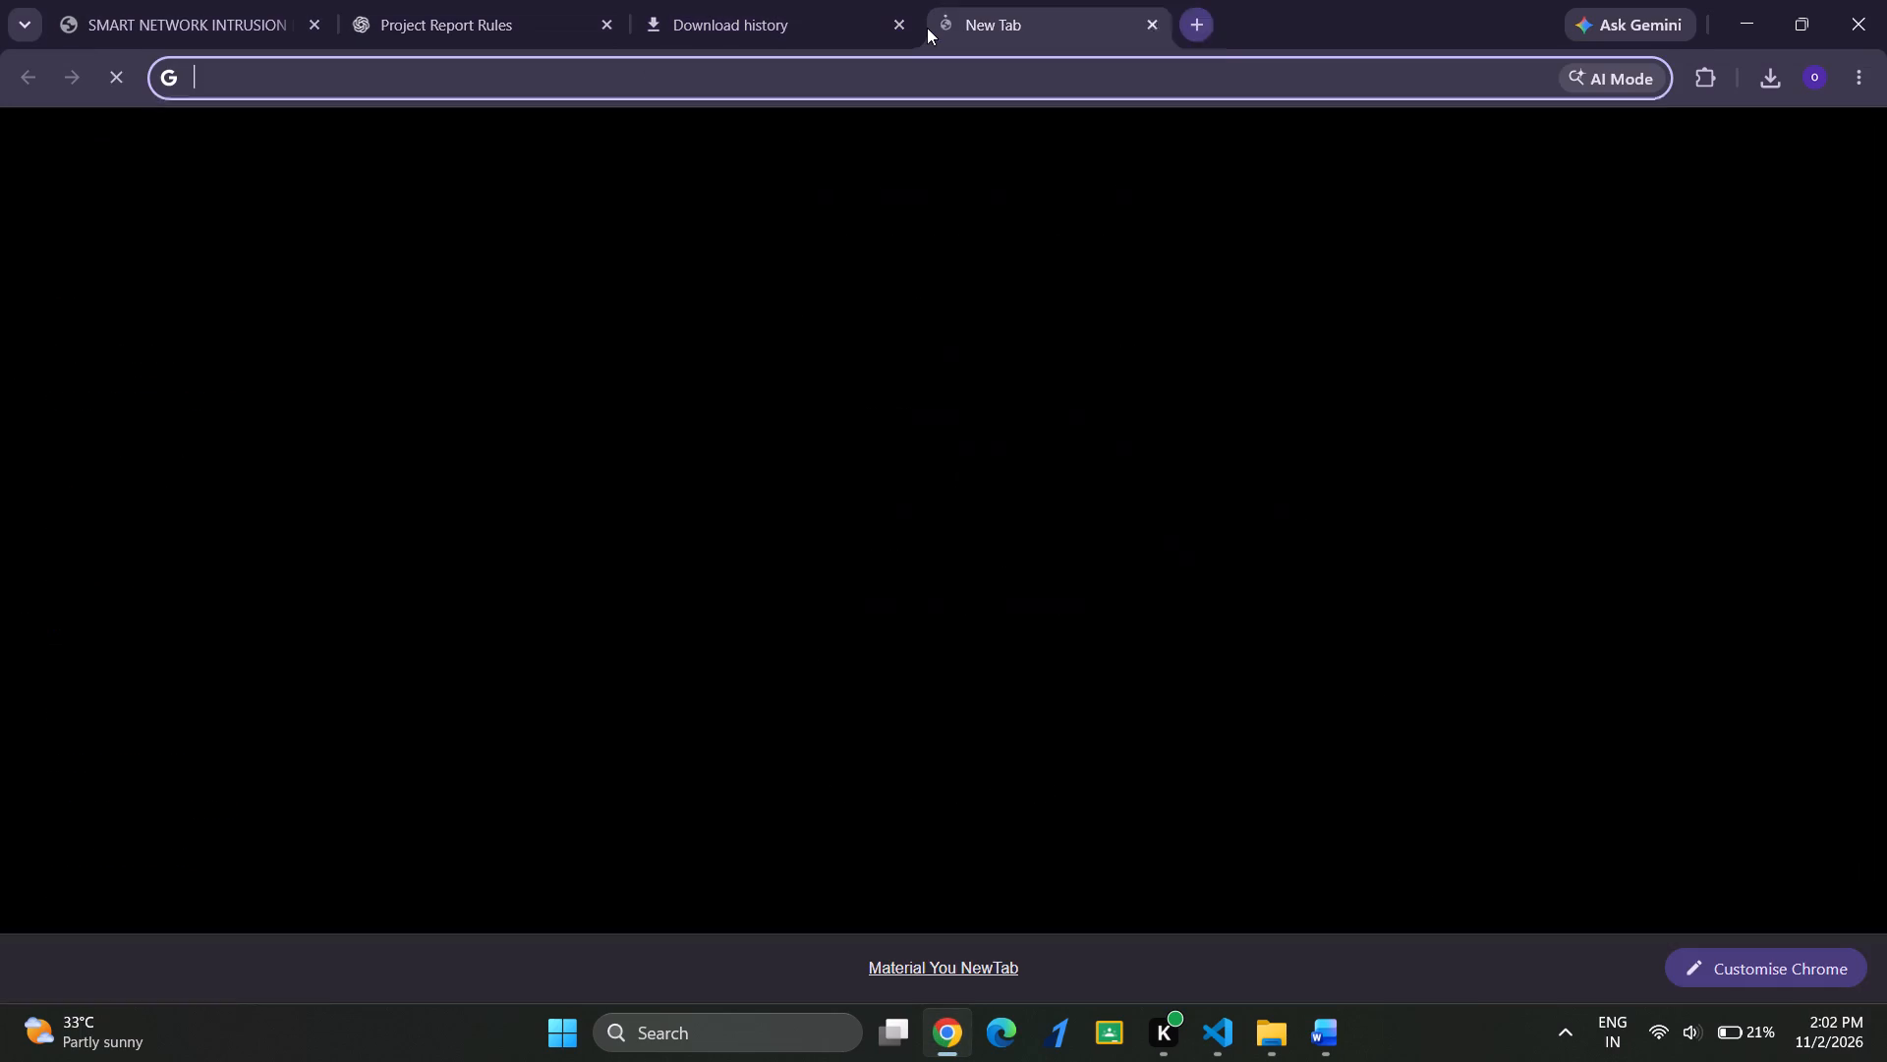
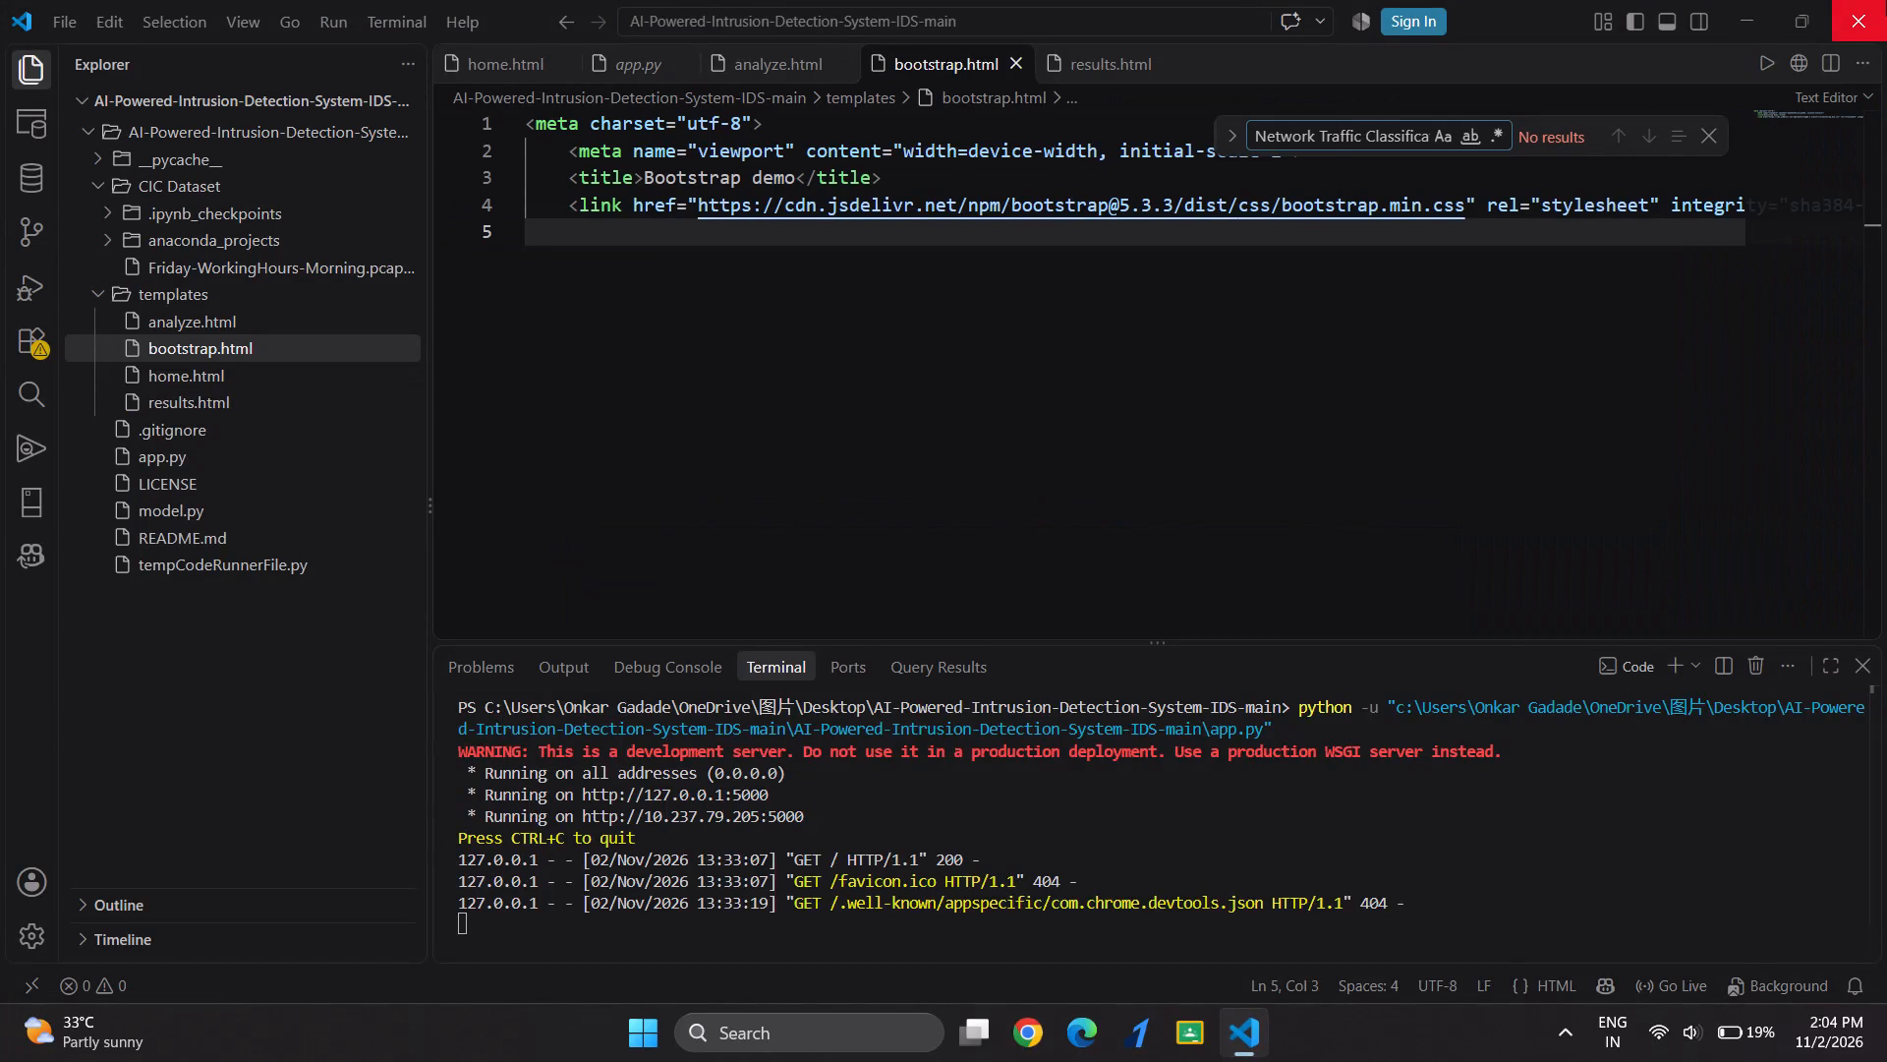
Close the code editor window holding the AI-Powered-Intrusion-Detection-System-IDS-main project.
{"action": "left_click", "coordinate": [1886, 0]}
Turn off the laptop's Wi-Fi and lower the display brightness to 0.
{"action": "left_click", "coordinate": [1693, 1038]}
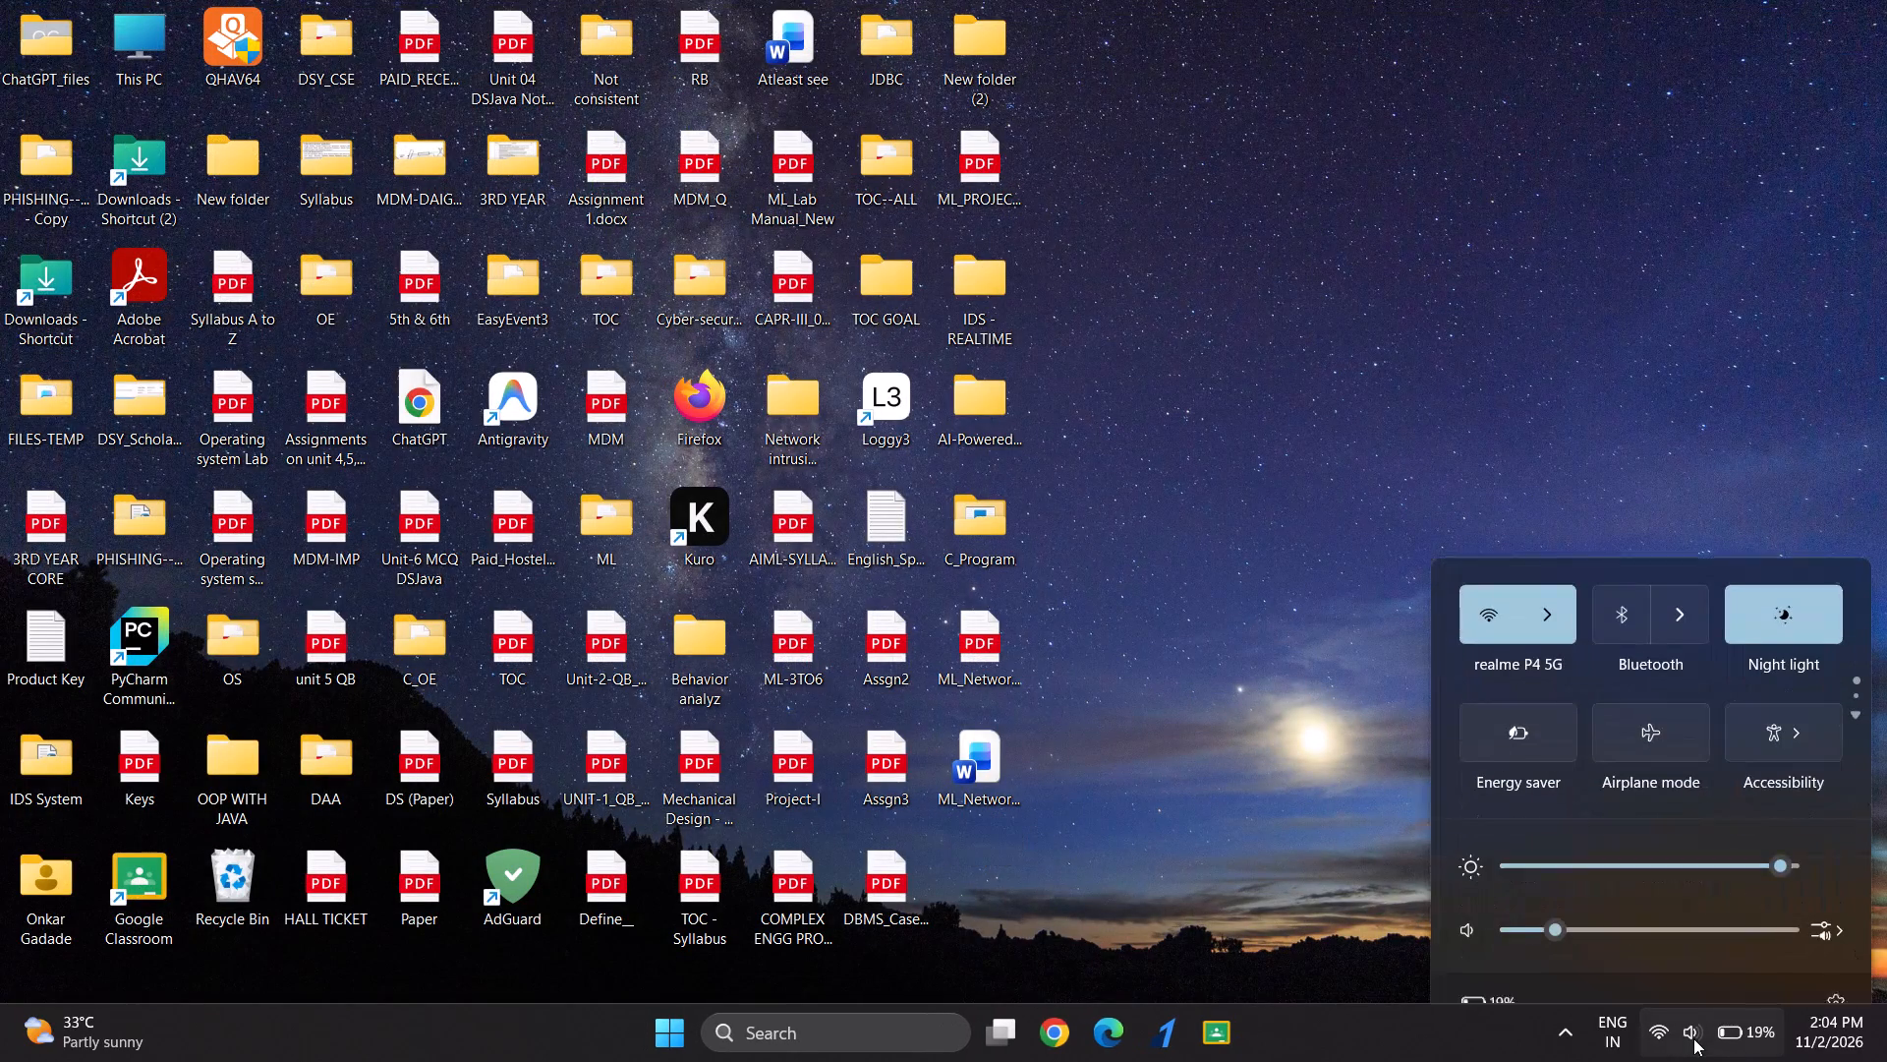
{"action": "left_click", "coordinate": [1488, 590]}
{"action": "left_click_drag", "start_coordinate": [1525, 844], "coordinate": [1370, 819]}
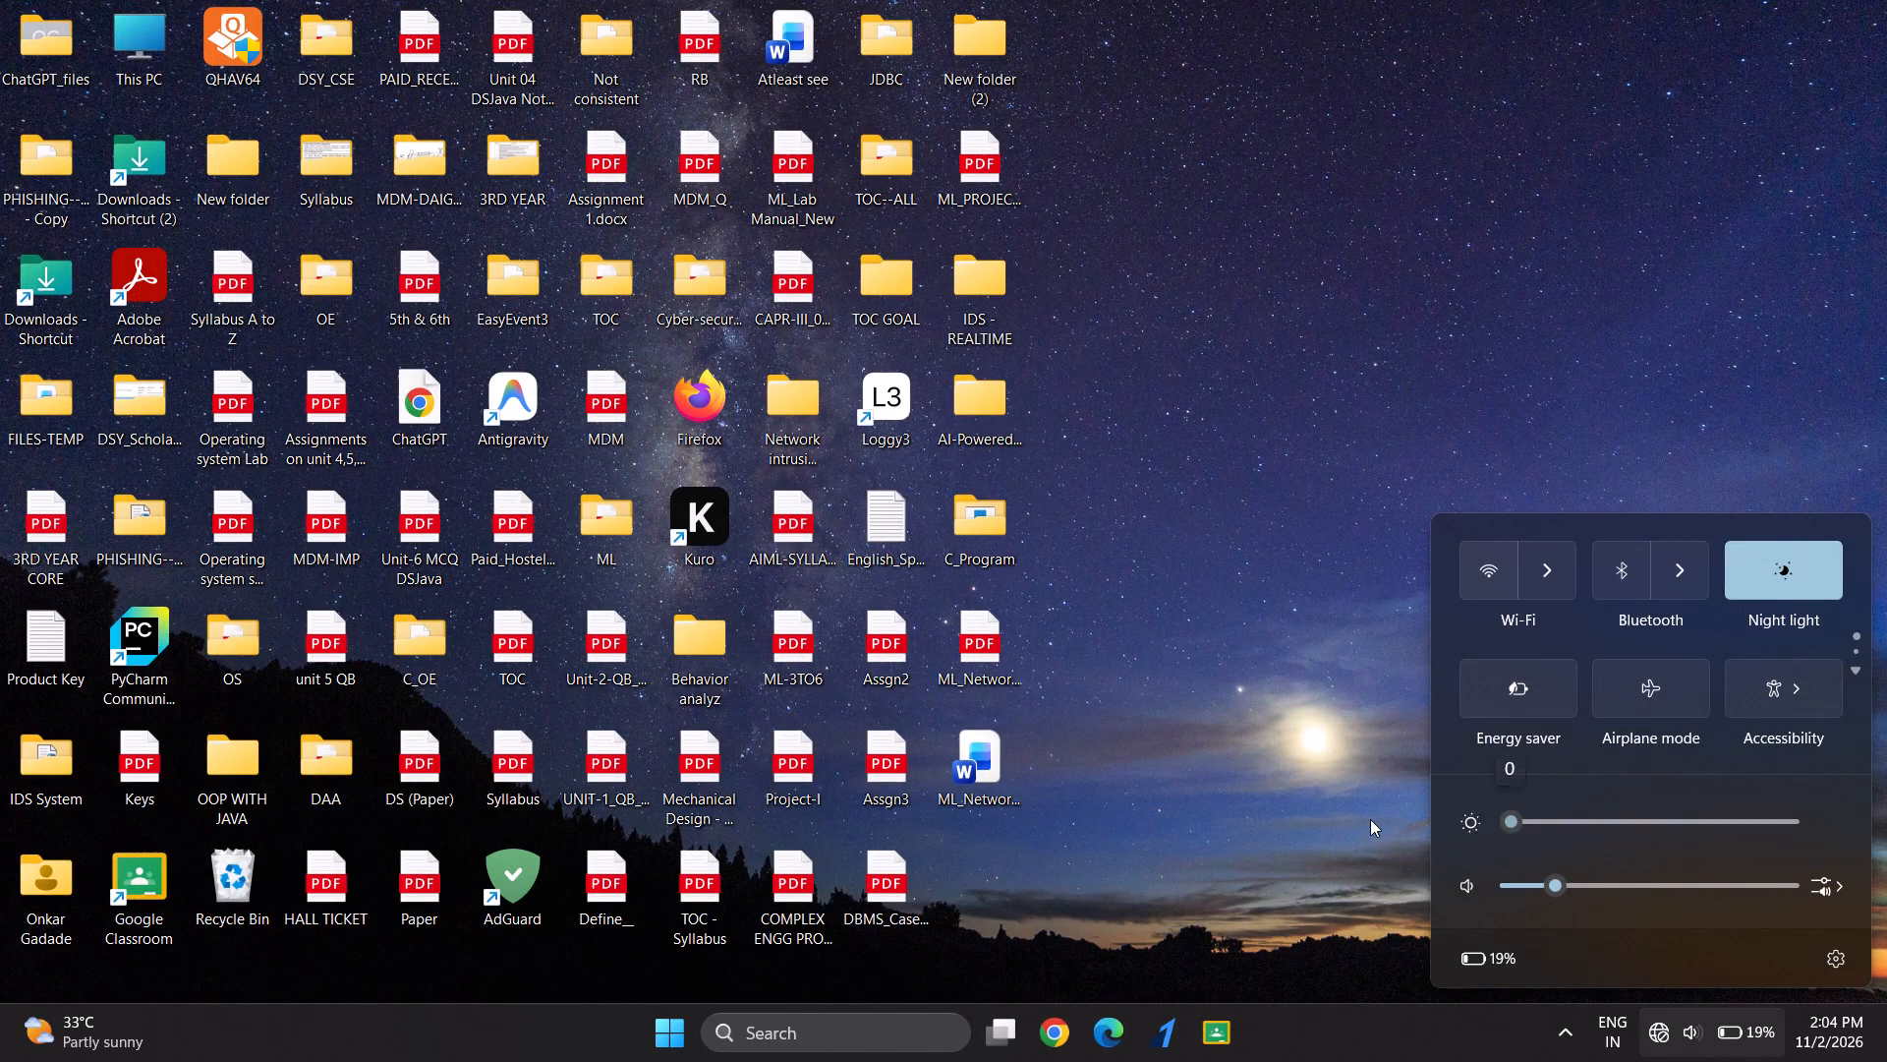
{"action": "left_click_drag", "start_coordinate": [1370, 819], "coordinate": [1368, 819]}
{"action": "left_click", "coordinate": [1368, 819]}
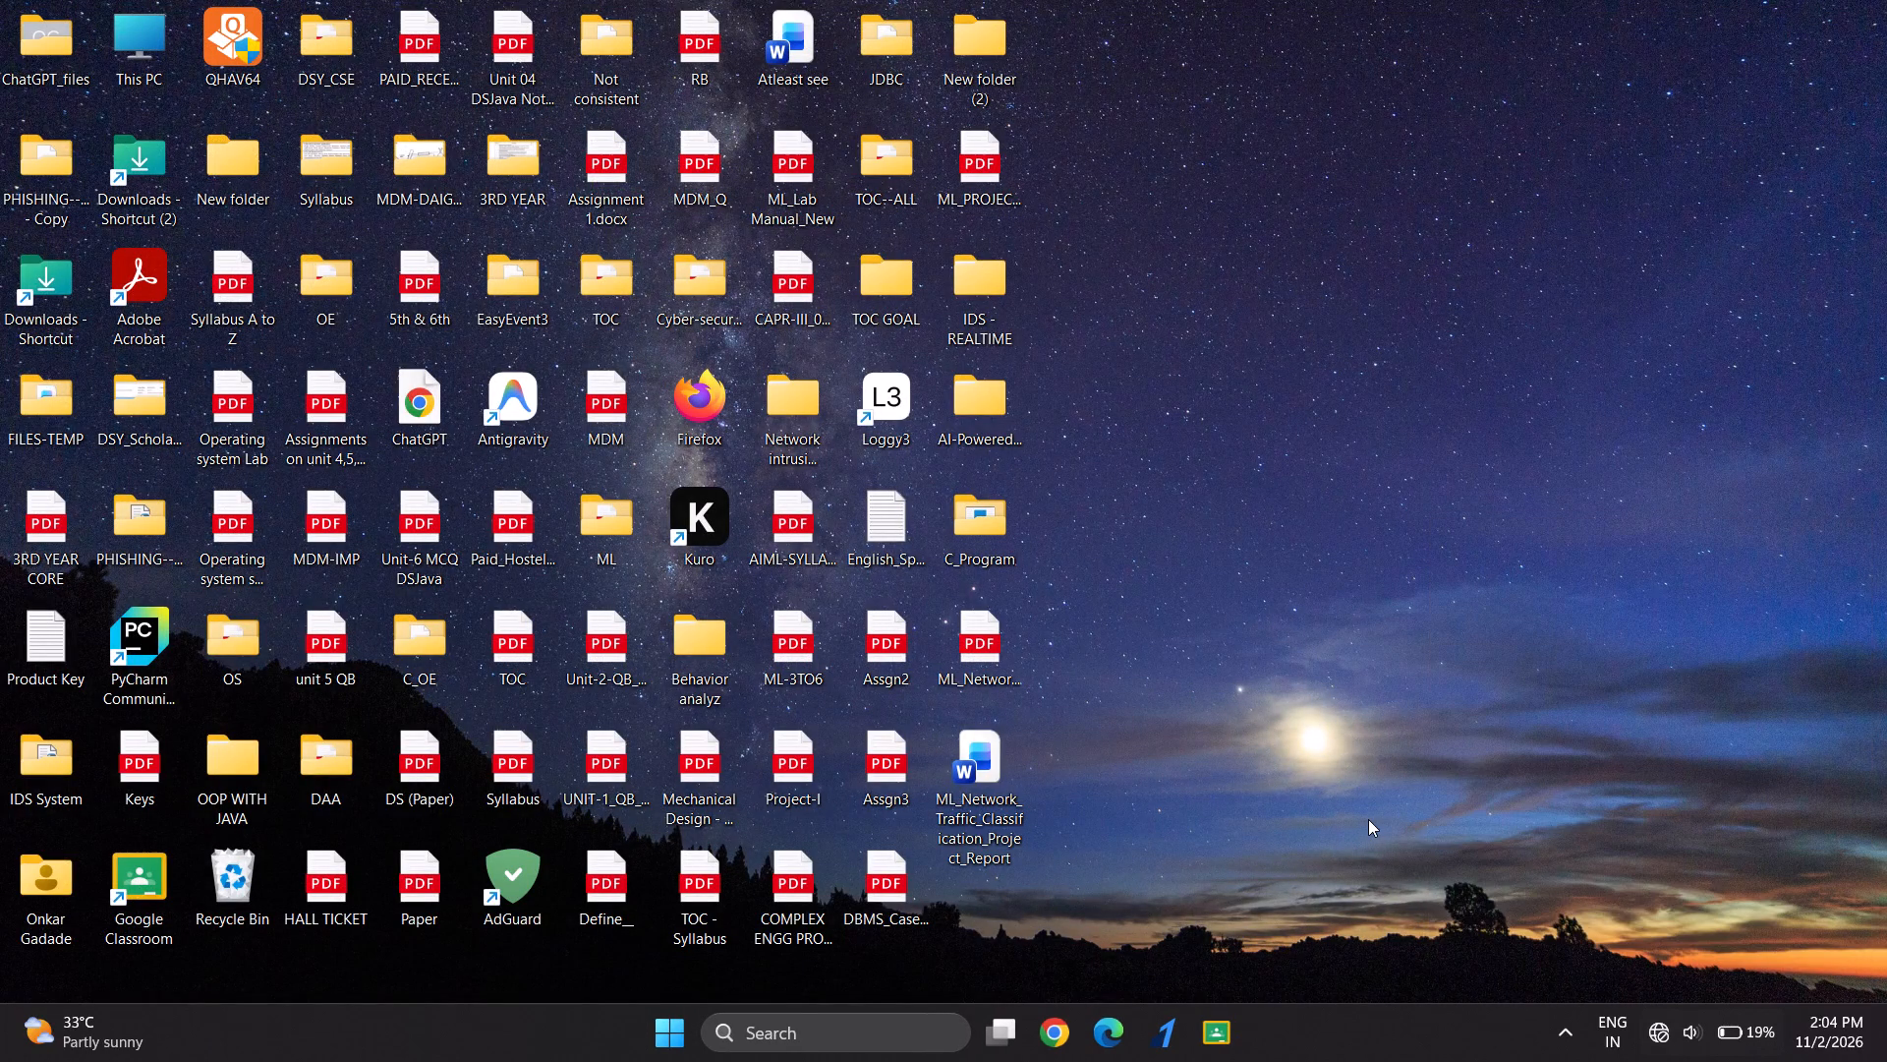